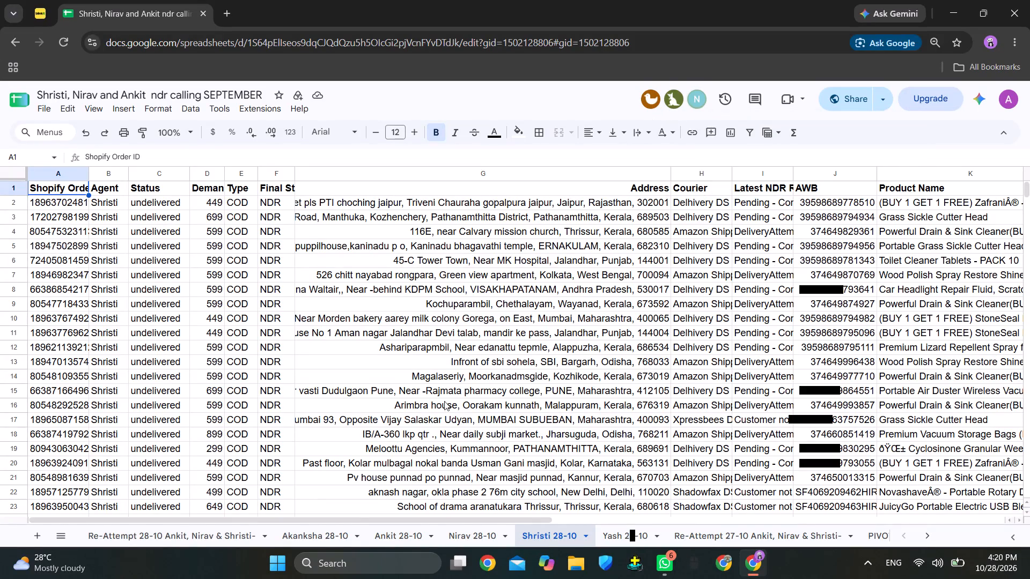
Look over the order rows and remarks on the Re-Attempt 28-10 and Akanksha 28-10 sheets.
left_click(182, 532)
scroll(454, 337, "down", 3)
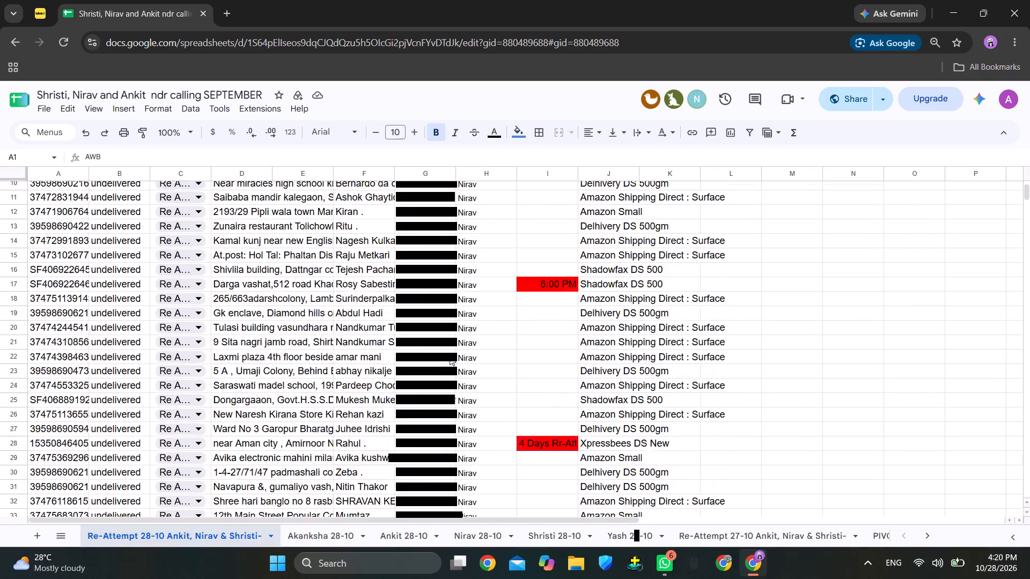
scroll(450, 356, "down", 3)
scroll(448, 365, "up", 1)
left_click(340, 530)
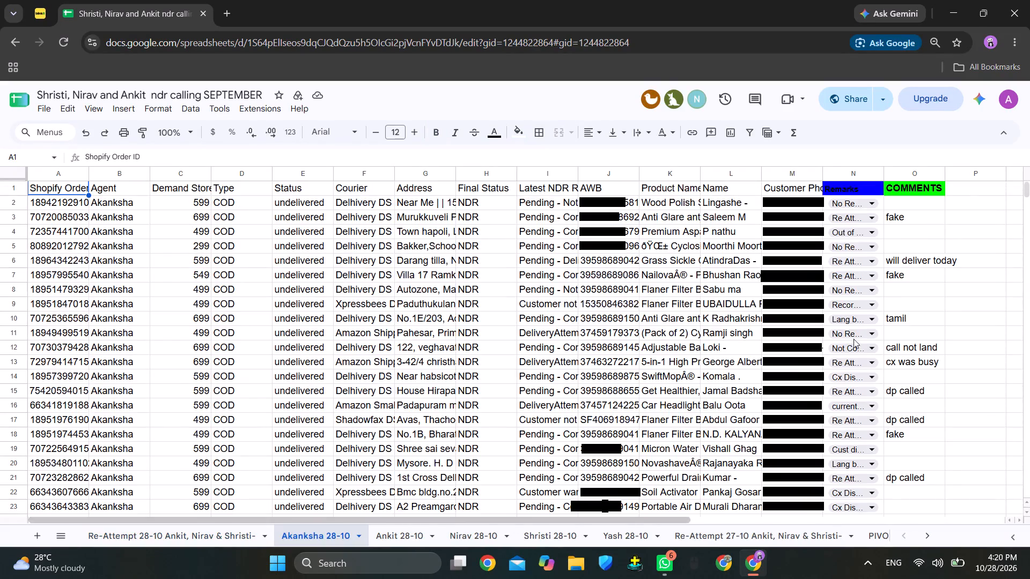
scroll(898, 340, "down", 10)
scroll(896, 378, "up", 1)
scroll(896, 378, "down", 7)
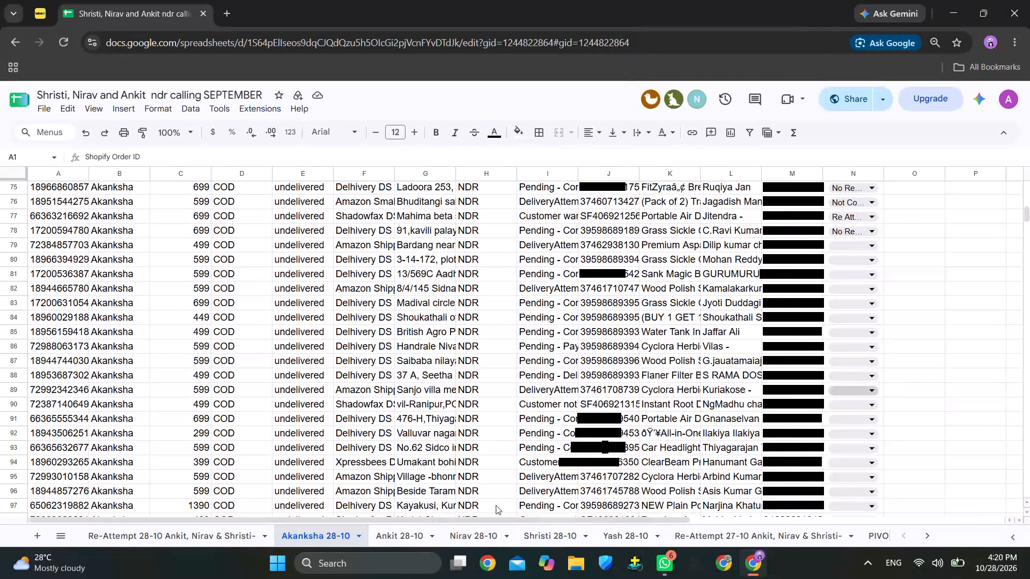
On the Ankit 28-10 sheet, set the remark of the last order, row 213, to Not Connected.
left_click(403, 538)
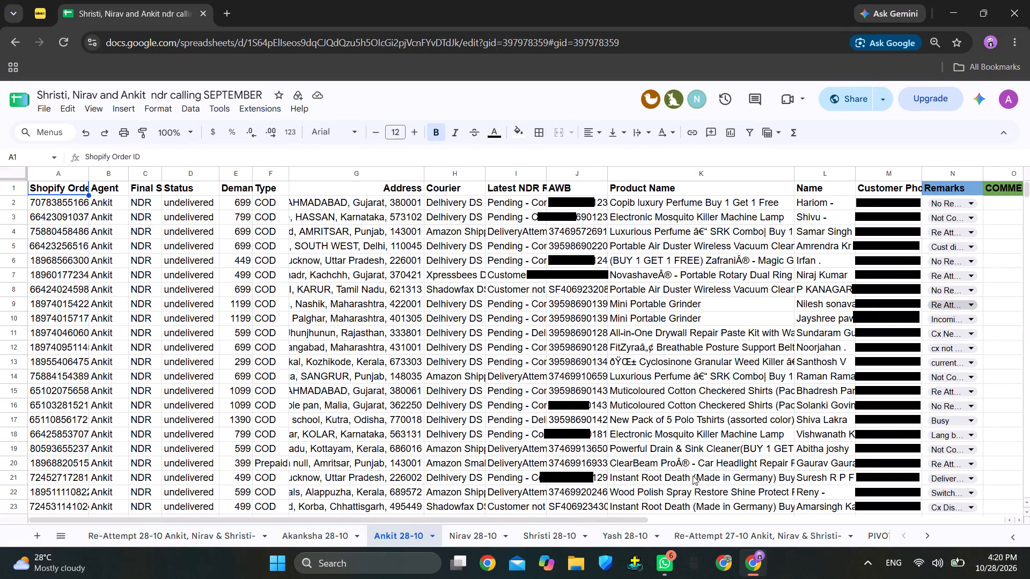
left_click_drag(627, 522, 739, 535)
scroll(867, 324, "down", 2)
scroll(867, 324, "up", 1)
scroll(867, 326, "down", 1)
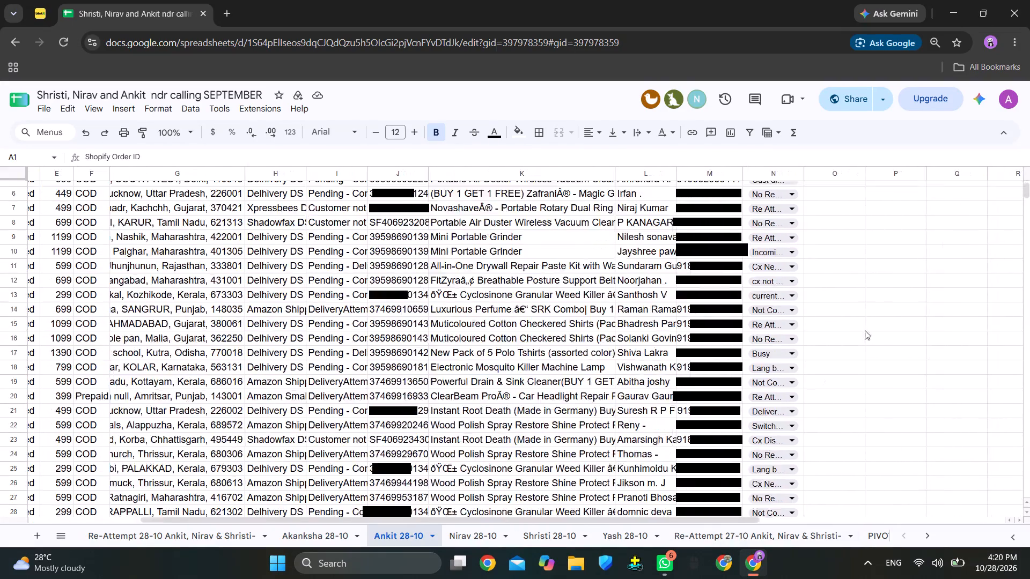
scroll(865, 330, "down", 4)
scroll(863, 345, "up", 1)
scroll(863, 345, "down", 4)
scroll(862, 347, "up", 1)
scroll(862, 347, "down", 5)
scroll(862, 350, "up", 1)
scroll(862, 350, "down", 3)
scroll(863, 351, "up", 2)
scroll(863, 351, "down", 2)
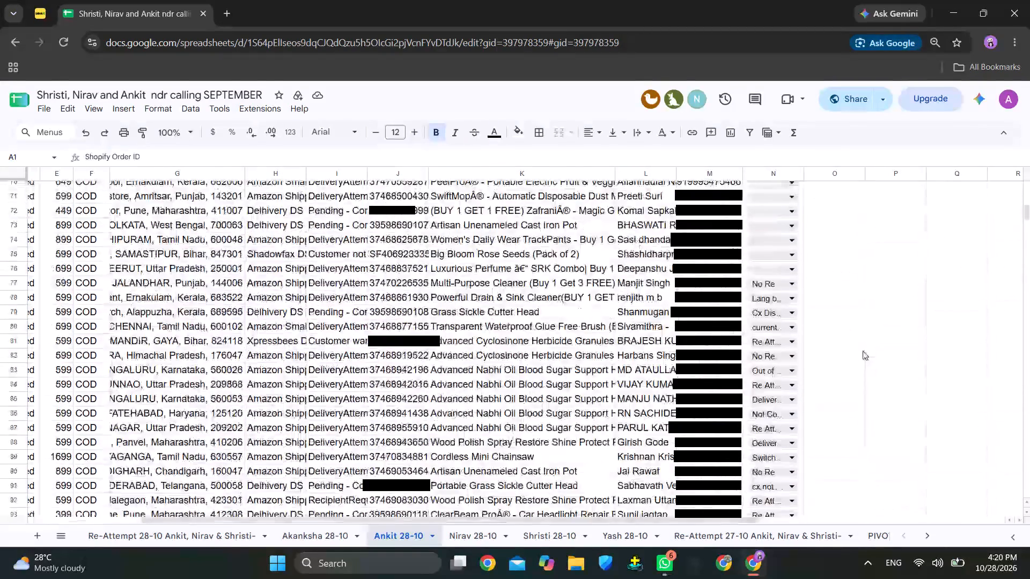
scroll(863, 351, "down", 5)
scroll(863, 351, "up", 1)
scroll(863, 352, "down", 1)
scroll(863, 352, "up", 1)
scroll(863, 352, "down", 16)
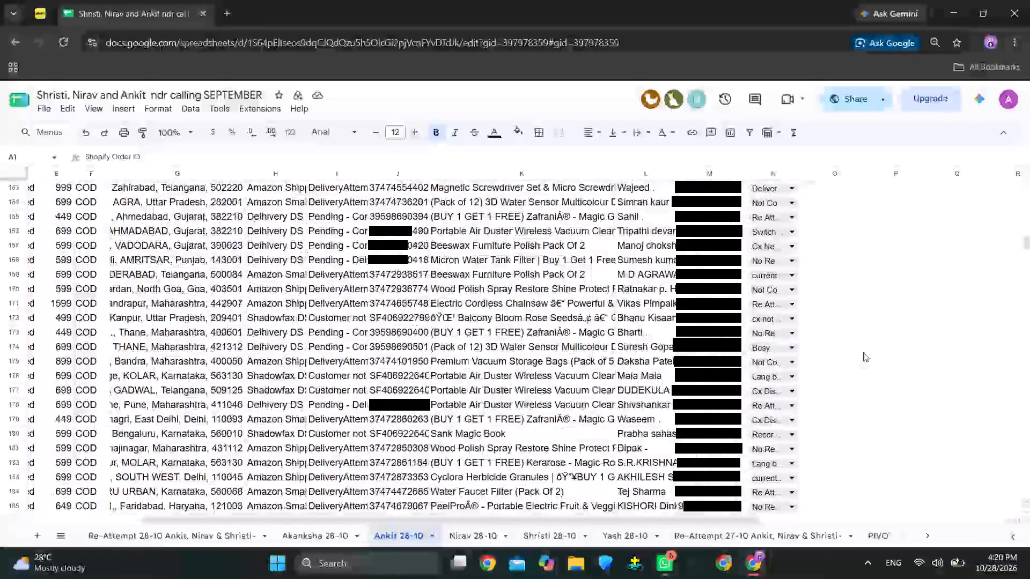
scroll(863, 352, "down", 5)
scroll(863, 353, "up", 1)
scroll(864, 353, "down", 4)
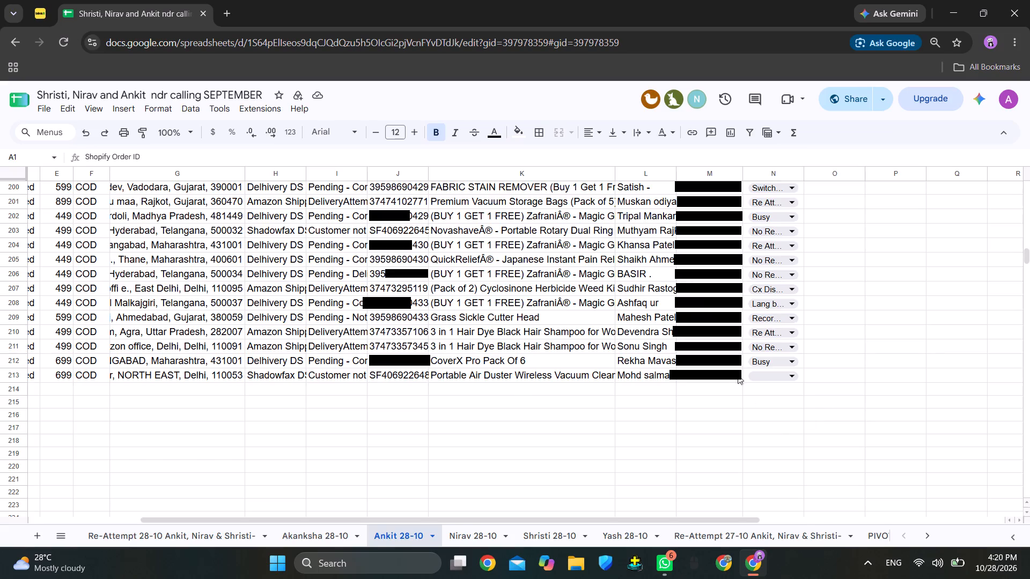
left_click(759, 374)
left_click(783, 432)
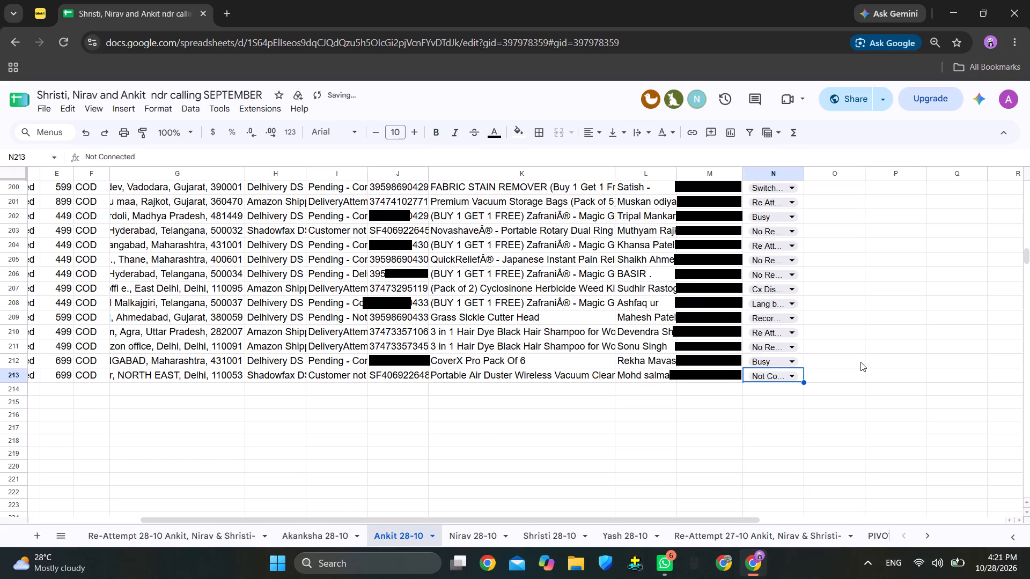
Check the Remarks column of the Ankit 28-10 sheet for orders that have no remark selected.
scroll(860, 362, "up", 3)
scroll(860, 362, "down", 1)
scroll(860, 362, "up", 12)
scroll(860, 362, "down", 1)
scroll(860, 362, "up", 3)
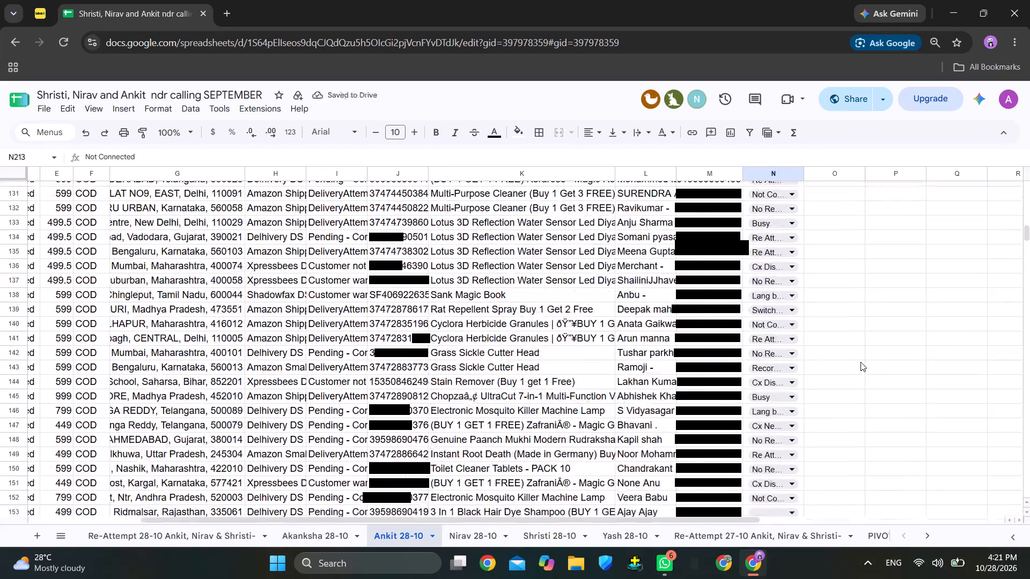
scroll(860, 362, "up", 6)
scroll(860, 362, "down", 1)
scroll(860, 362, "up", 8)
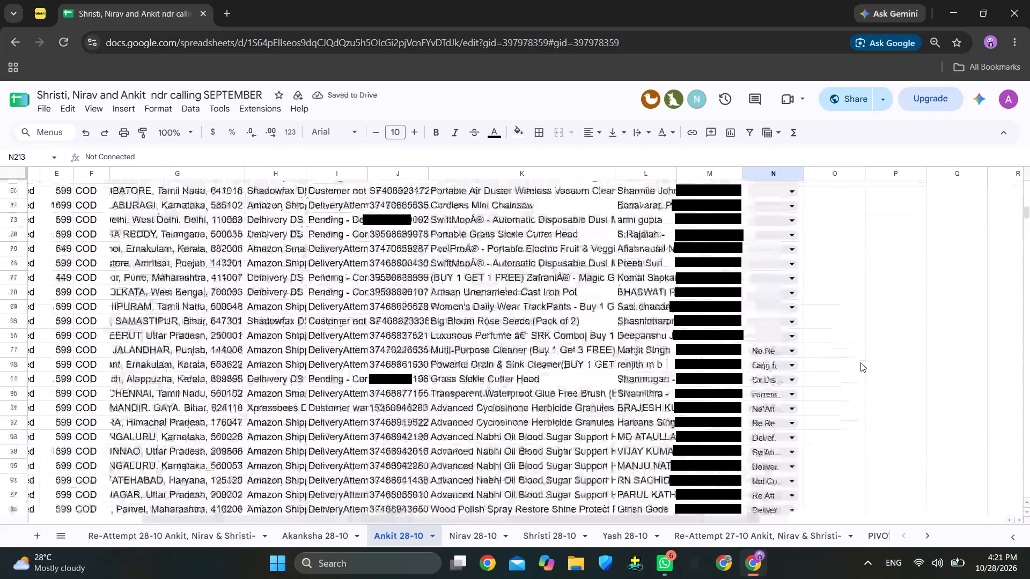
scroll(860, 362, "down", 1)
scroll(860, 362, "up", 1)
scroll(860, 362, "down", 1)
scroll(860, 363, "up", 5)
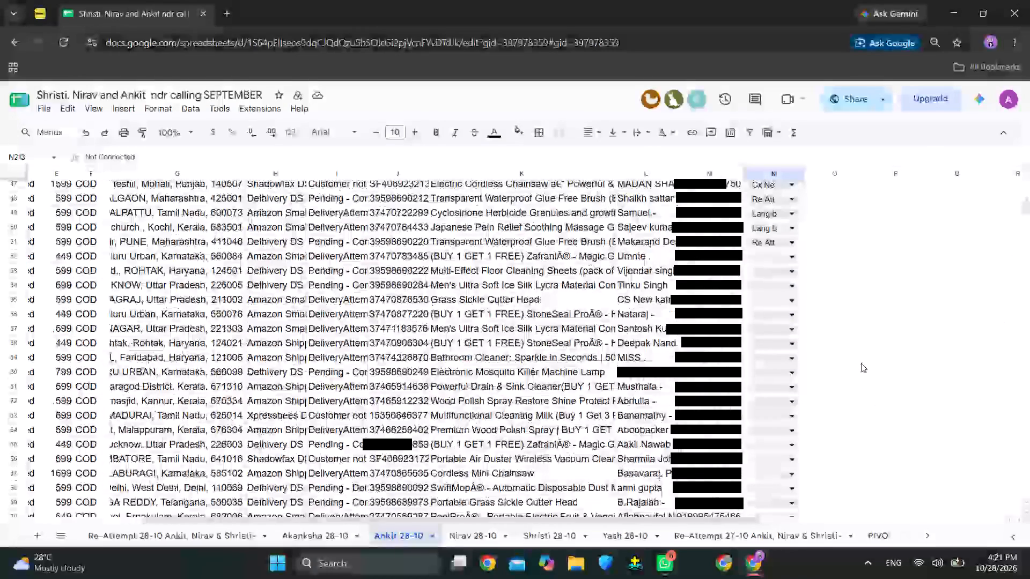
scroll(861, 363, "up", 1)
scroll(861, 364, "down", 1)
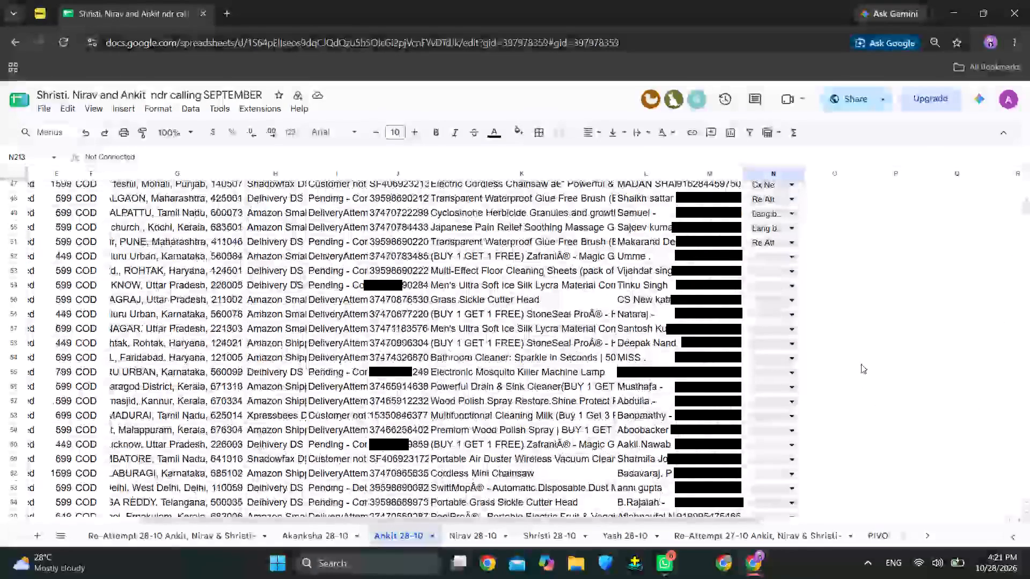
scroll(861, 364, "down", 2)
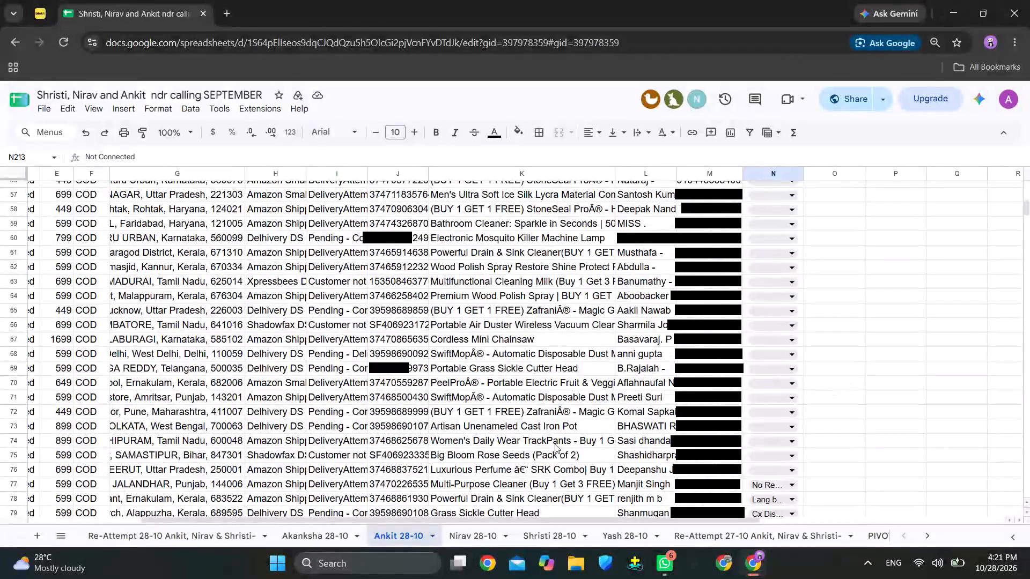
Review the Remarks and Comments columns of the Shristi 28-10 sheet for orders without a remark.
left_click(535, 535)
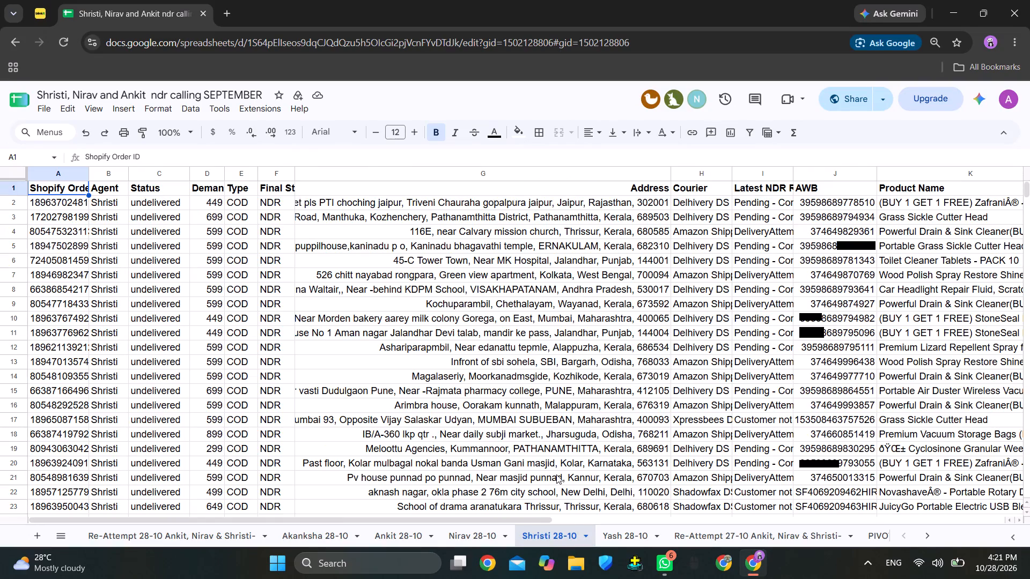
left_click_drag(538, 521, 762, 537)
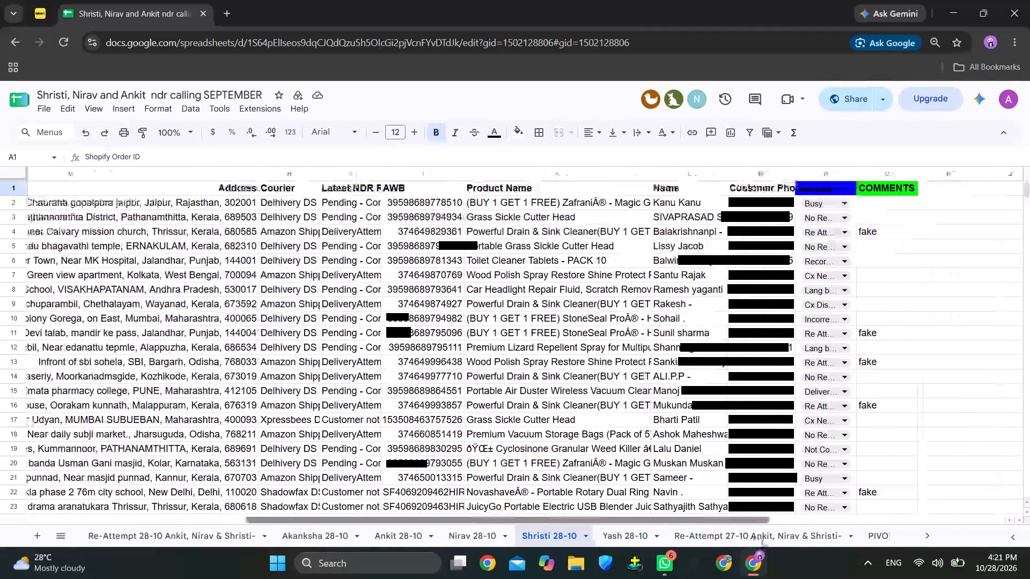
left_click_drag(762, 537, 780, 537)
scroll(898, 322, "down", 2)
scroll(898, 322, "up", 2)
scroll(897, 325, "down", 5)
scroll(895, 337, "up", 1)
scroll(895, 337, "down", 4)
scroll(894, 342, "up", 1)
scroll(894, 342, "down", 8)
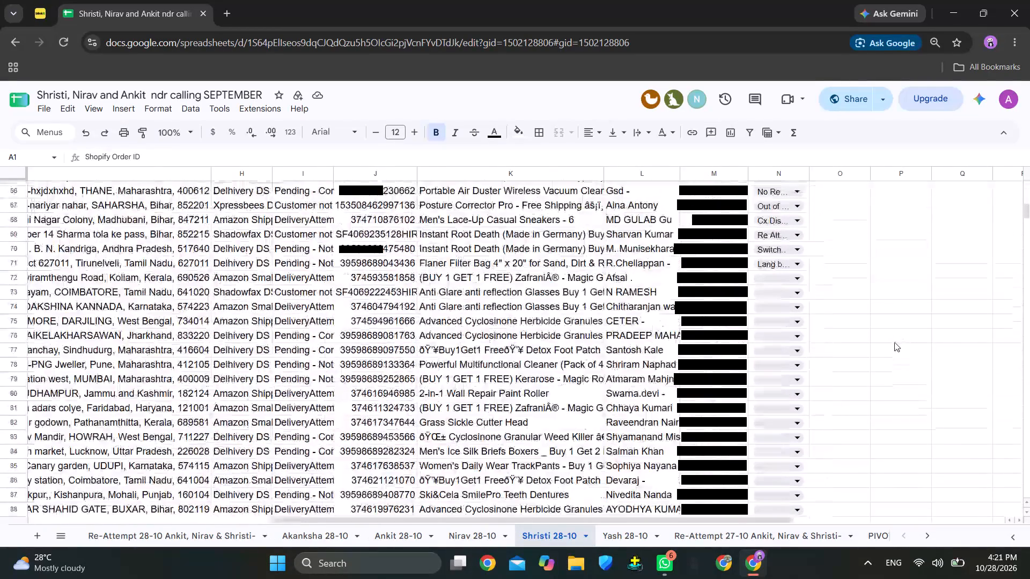
scroll(893, 343, "up", 6)
scroll(893, 343, "down", 2)
scroll(893, 343, "up", 1)
scroll(893, 343, "down", 8)
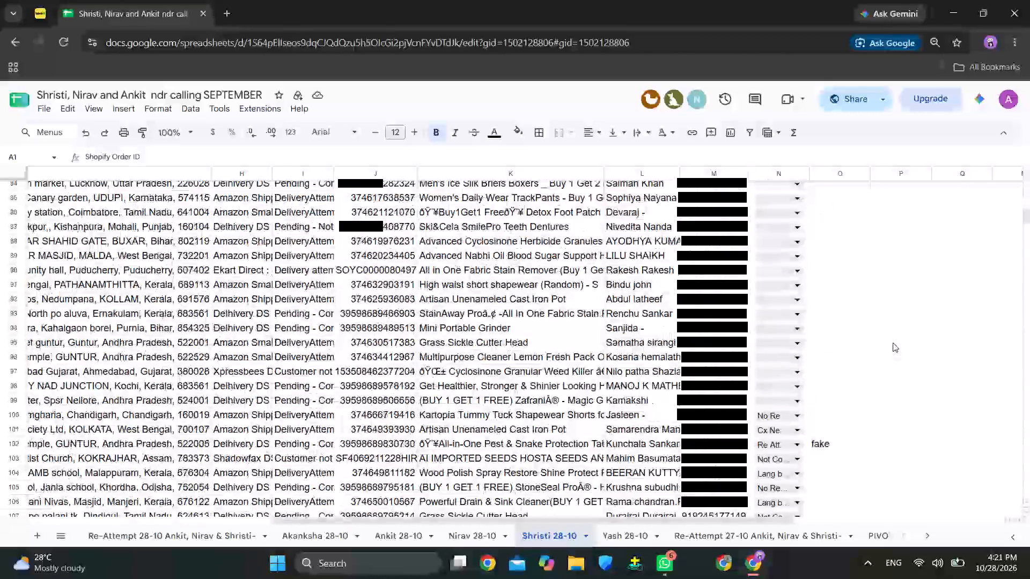
scroll(893, 343, "up", 3)
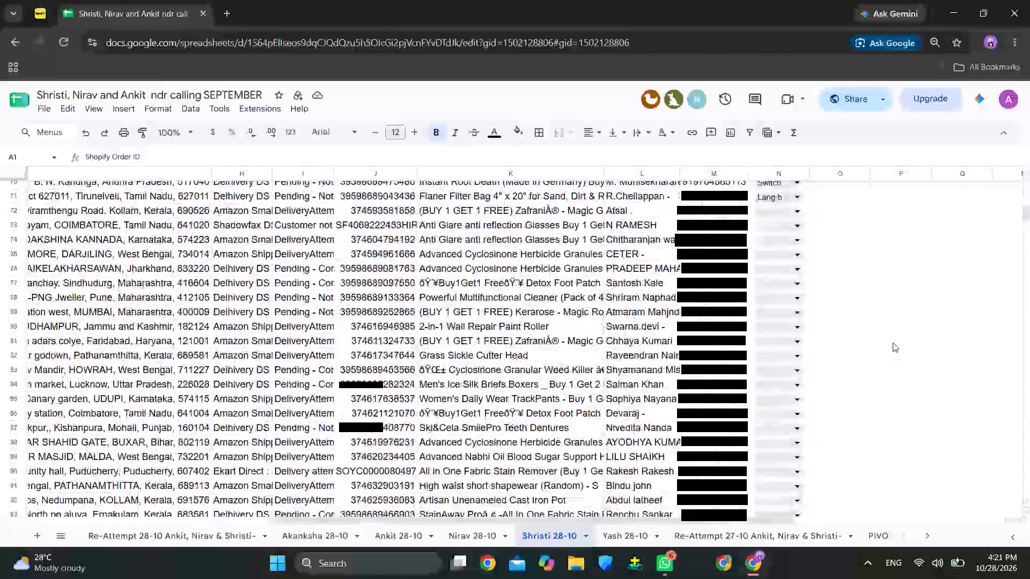
scroll(893, 343, "up", 1)
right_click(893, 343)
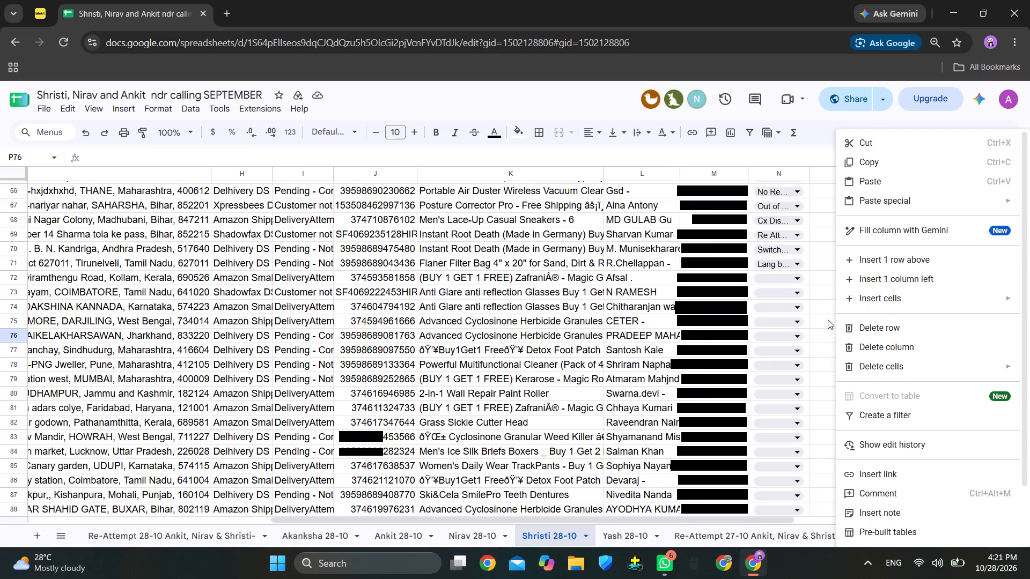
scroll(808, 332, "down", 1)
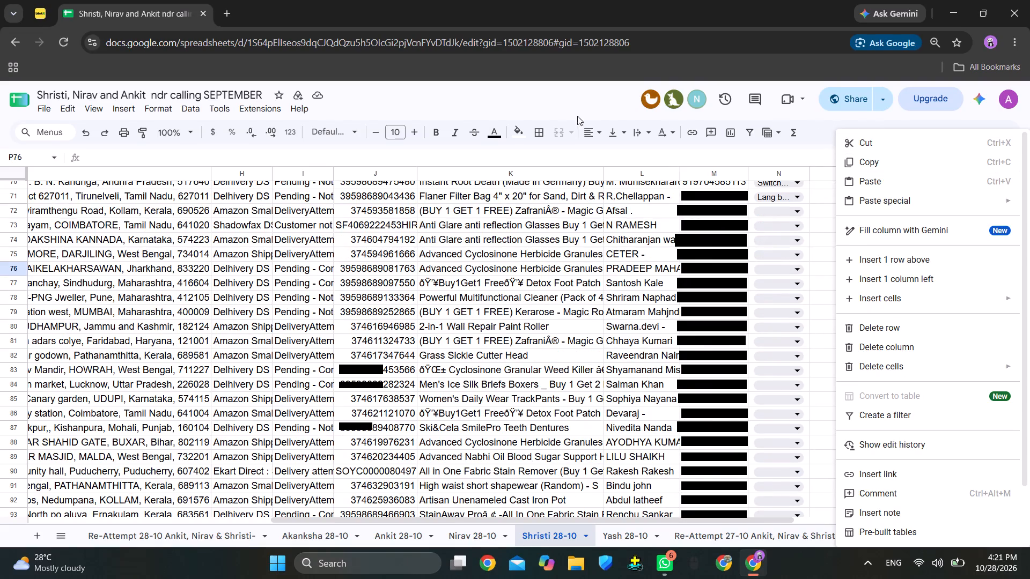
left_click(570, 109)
Examine the blocks of blank remarks further down the Shristi 28-10 sheet, ending on the customer phone cell in row 72.
scroll(813, 256, "down", 1)
scroll(845, 283, "up", 1)
scroll(845, 283, "down", 2)
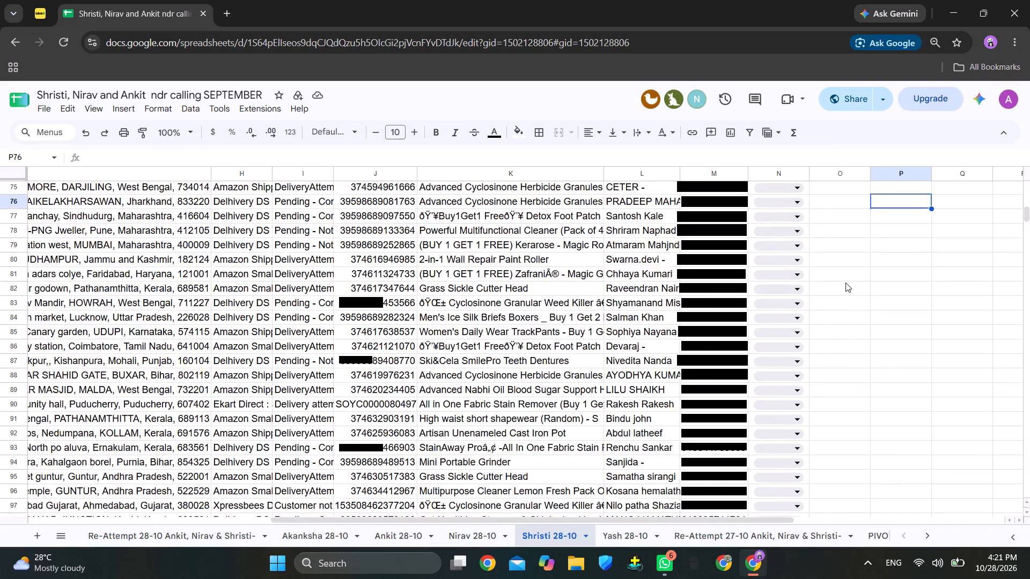
scroll(845, 283, "down", 9)
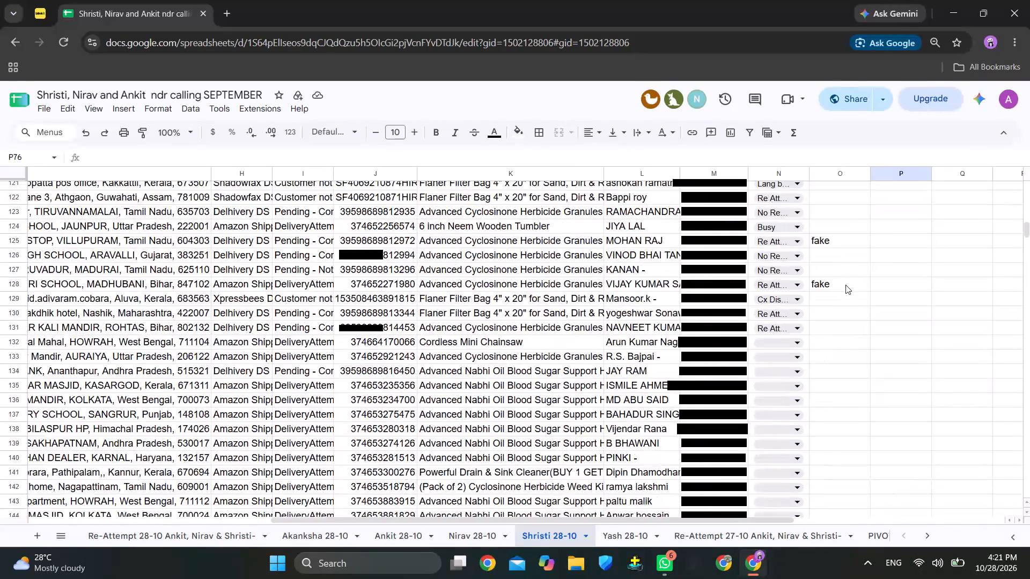
scroll(845, 285, "down", 1)
scroll(845, 286, "up", 1)
scroll(845, 286, "down", 4)
scroll(845, 286, "up", 1)
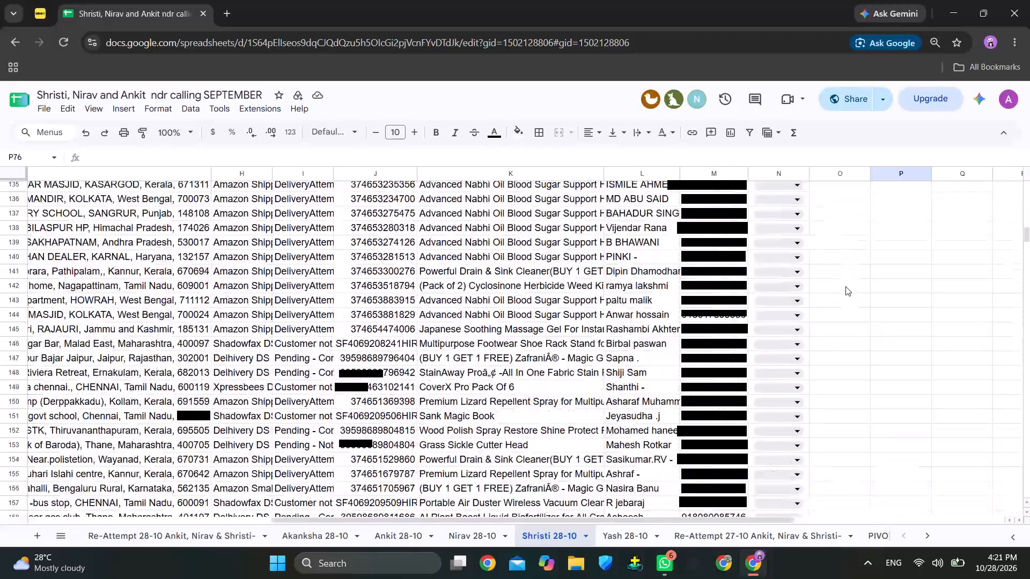
scroll(845, 286, "up", 3)
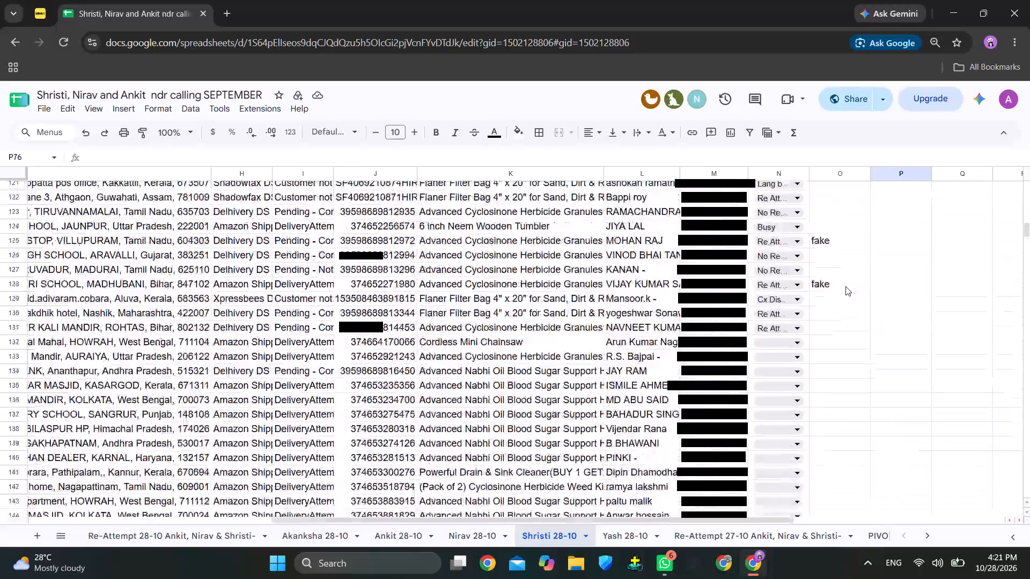
scroll(845, 286, "down", 8)
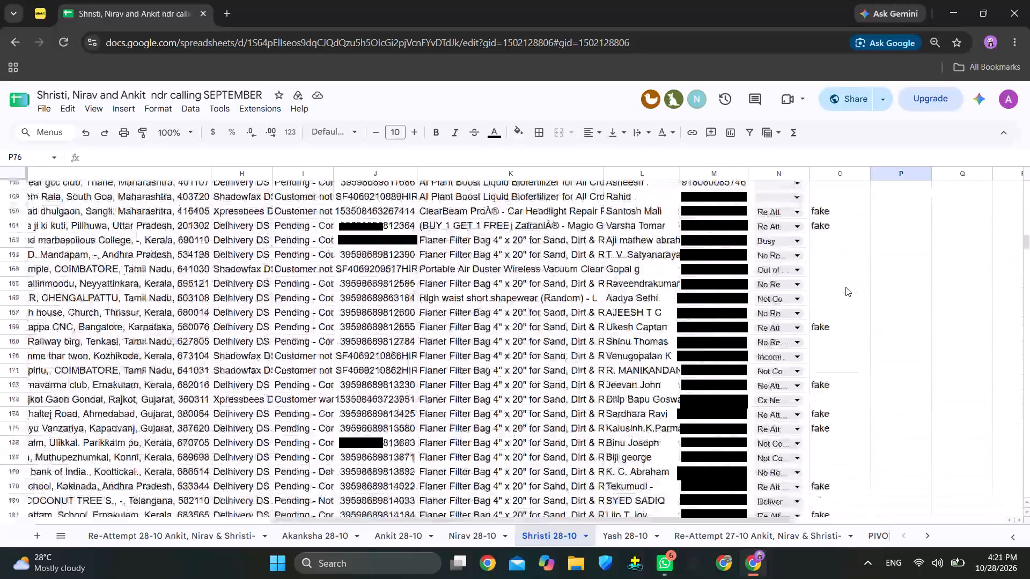
scroll(845, 287, "down", 7)
scroll(845, 287, "up", 4)
scroll(859, 288, "down", 1)
scroll(859, 288, "up", 3)
scroll(859, 288, "down", 1)
scroll(859, 288, "up", 7)
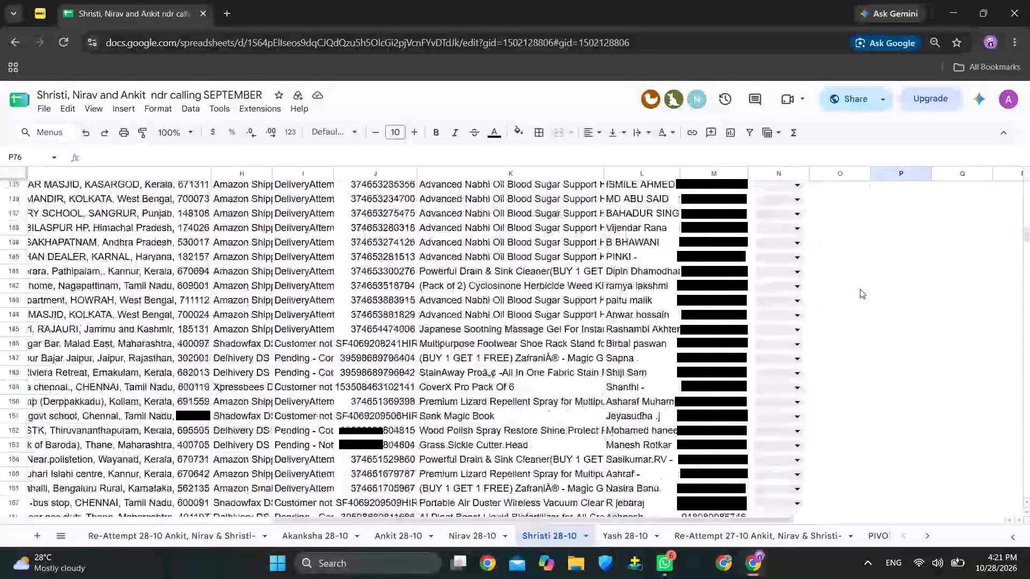
scroll(860, 289, "down", 1)
scroll(860, 289, "up", 3)
scroll(860, 289, "down", 1)
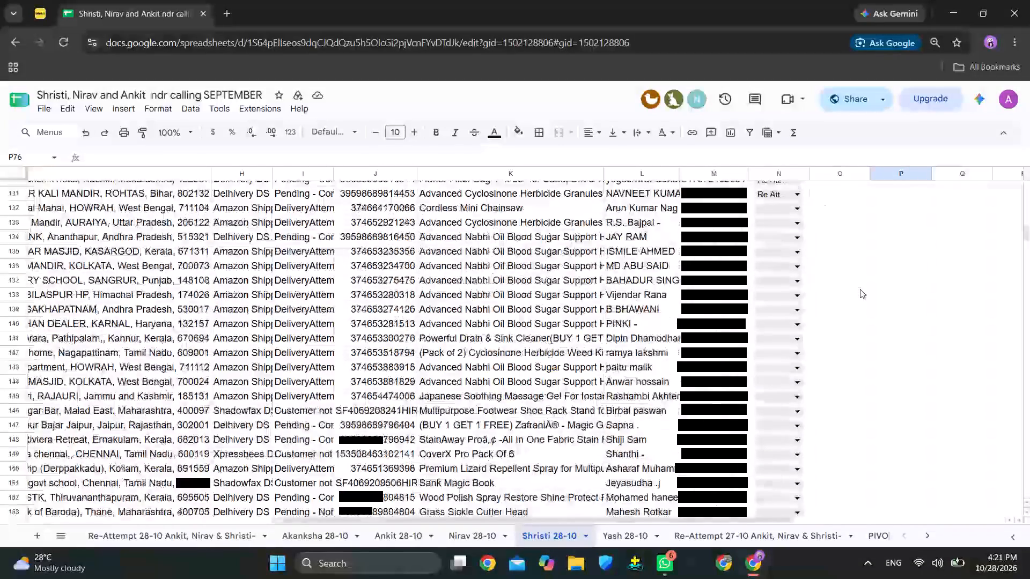
scroll(860, 289, "down", 3)
scroll(862, 289, "up", 6)
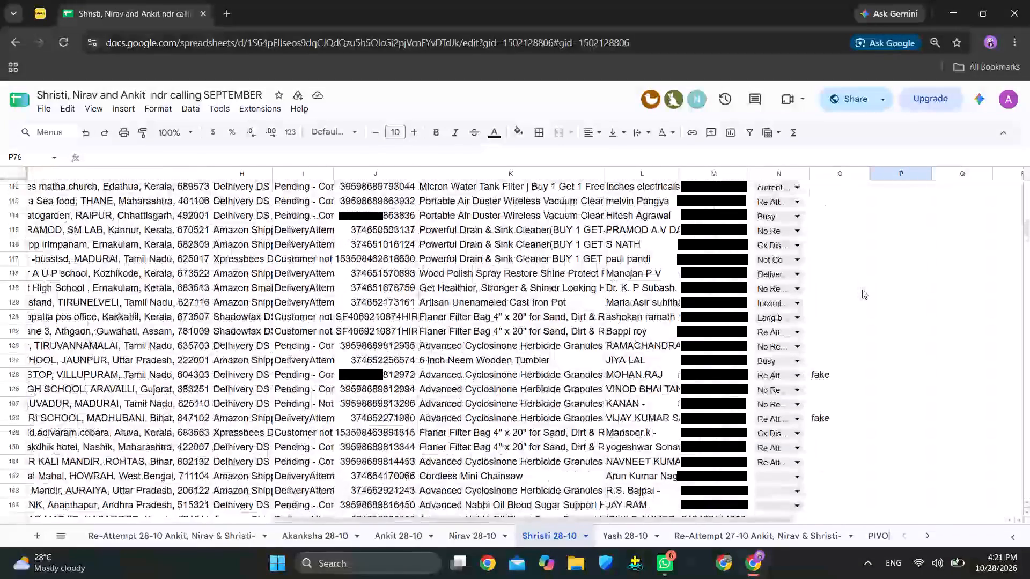
scroll(862, 289, "up", 2)
scroll(862, 289, "down", 1)
scroll(862, 289, "up", 10)
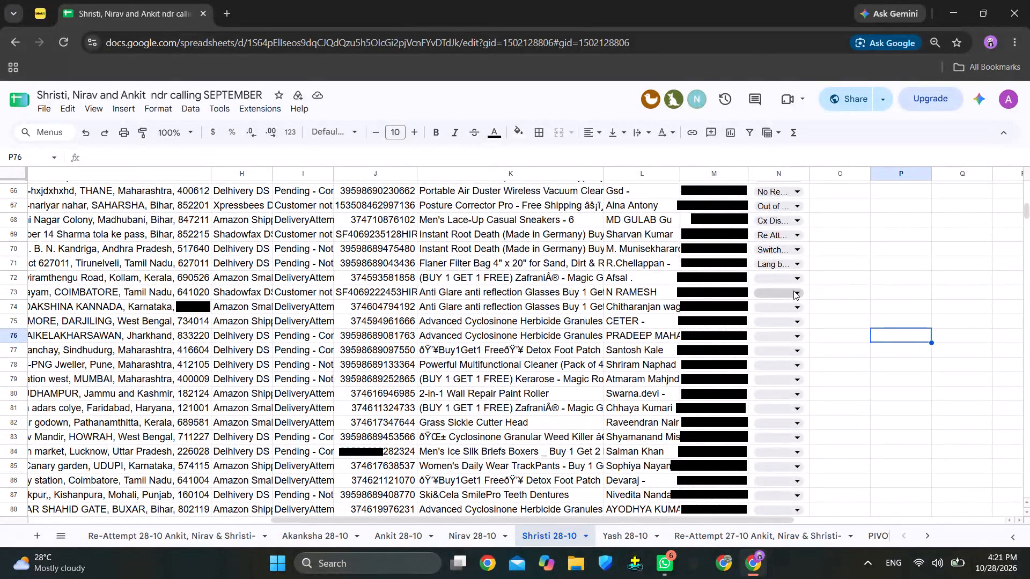
scroll(830, 279, "down", 4)
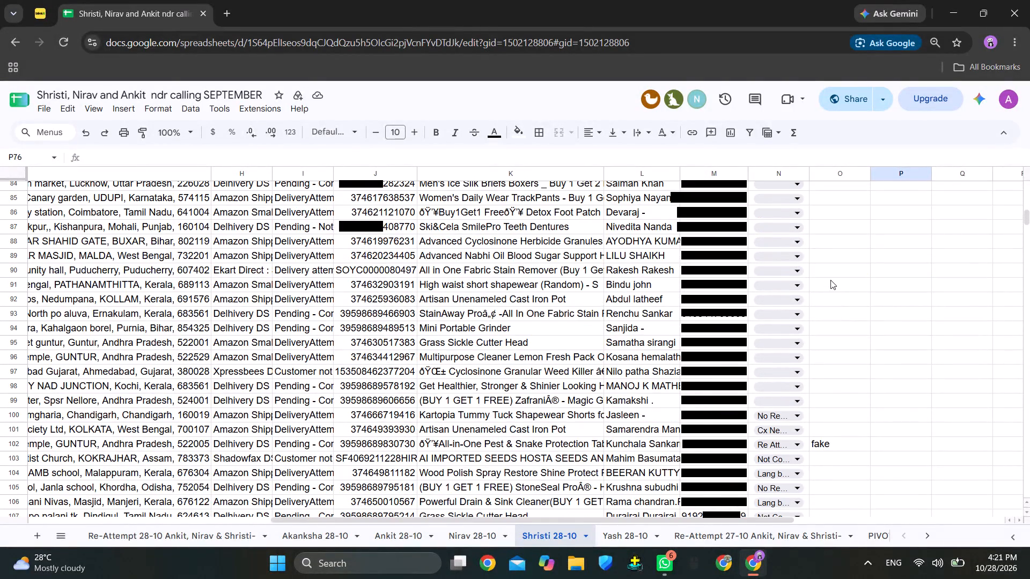
scroll(847, 275, "up", 3)
left_click(731, 210)
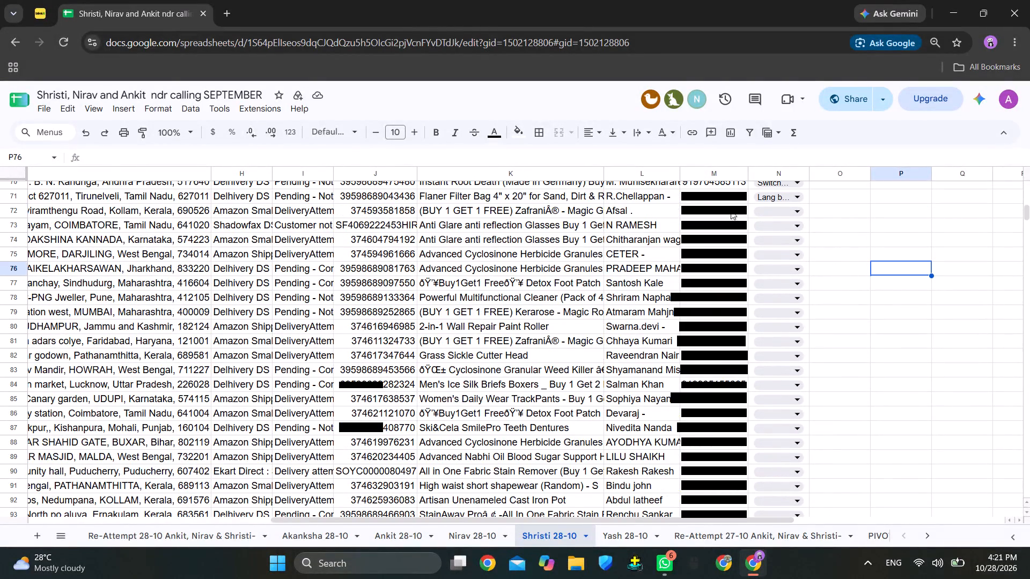
Review the Remarks and Comments columns of the Yash 28-10 sheet down to about row 213 for orders without a remark.
left_click(636, 526)
scroll(895, 278, "down", 8)
scroll(904, 296, "up", 1)
scroll(904, 296, "down", 6)
scroll(904, 296, "up", 1)
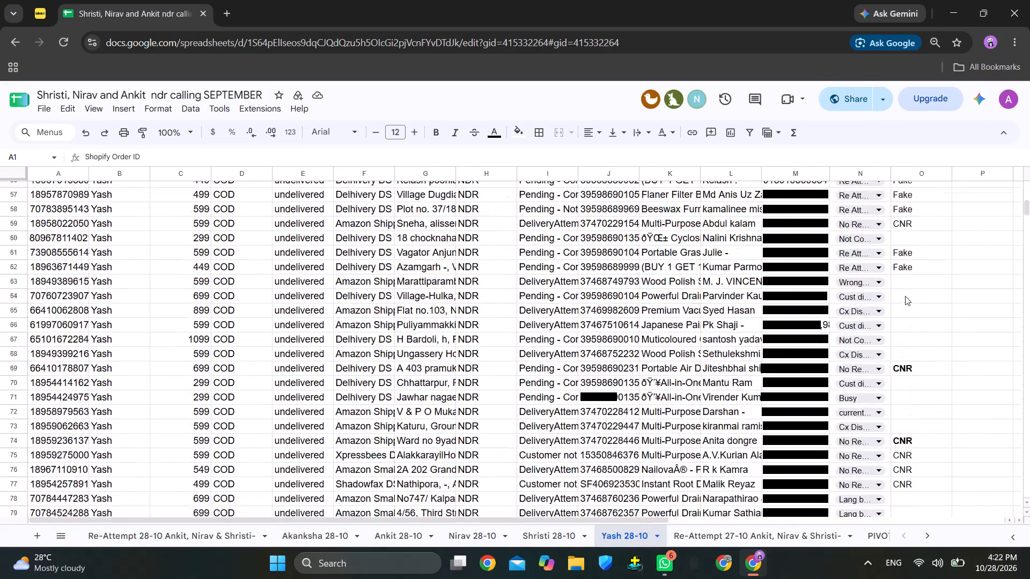
scroll(906, 295, "down", 5)
scroll(906, 295, "up", 1)
scroll(906, 295, "down", 4)
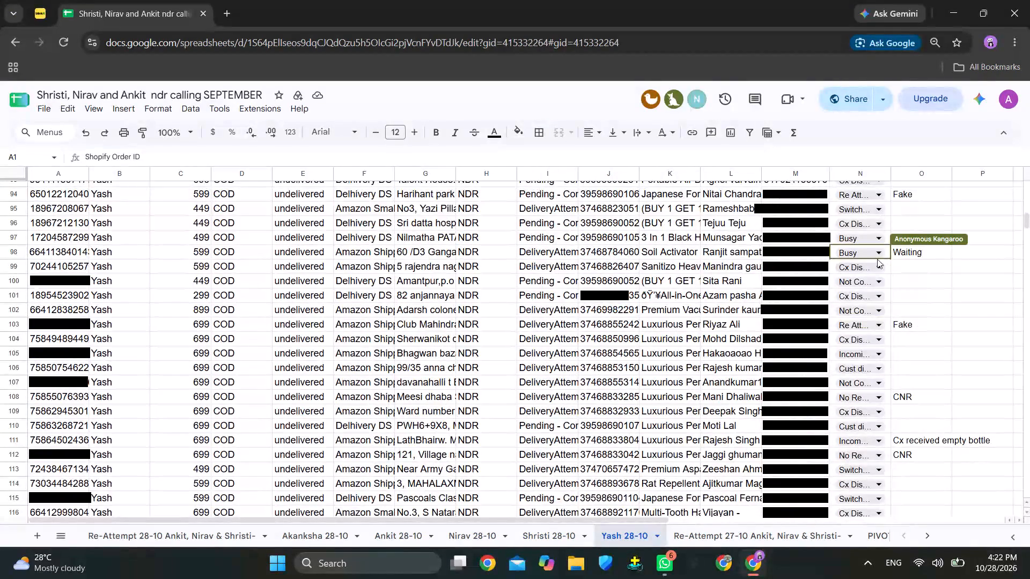
scroll(914, 272, "down", 6)
scroll(909, 290, "up", 1)
scroll(909, 292, "down", 6)
scroll(909, 292, "up", 1)
scroll(909, 292, "down", 1)
scroll(909, 292, "up", 1)
scroll(909, 292, "down", 1)
scroll(909, 292, "up", 1)
scroll(909, 292, "down", 3)
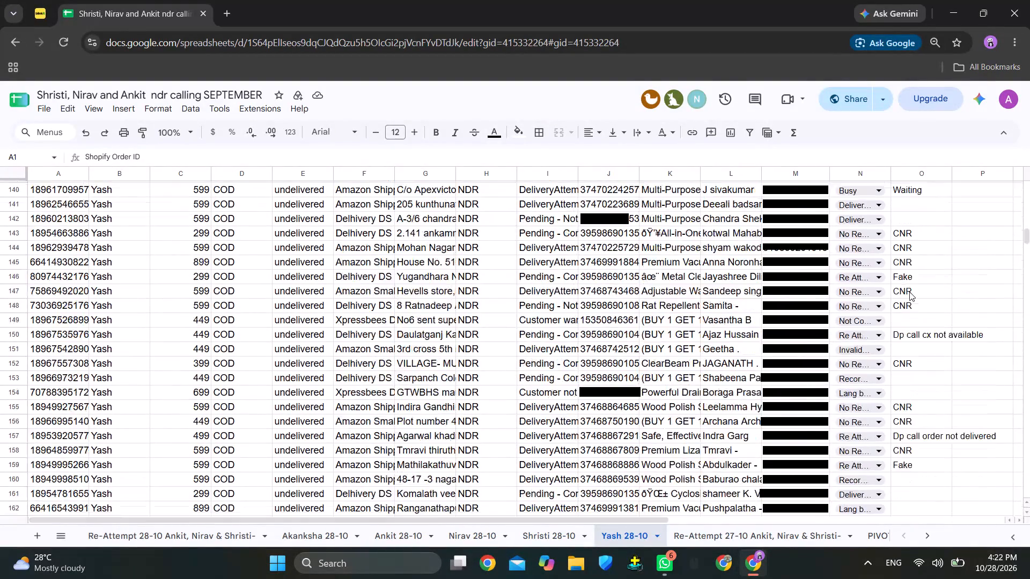
scroll(909, 292, "down", 8)
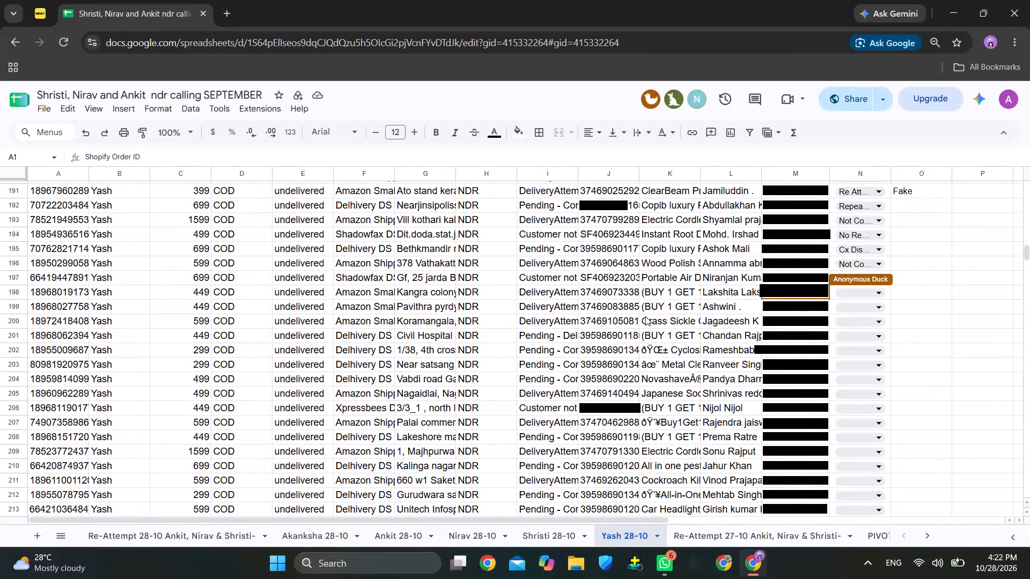
On the Shristi 28-10 sheet, set the remark of the order in row 72 to currently unavailable.
left_click(557, 537)
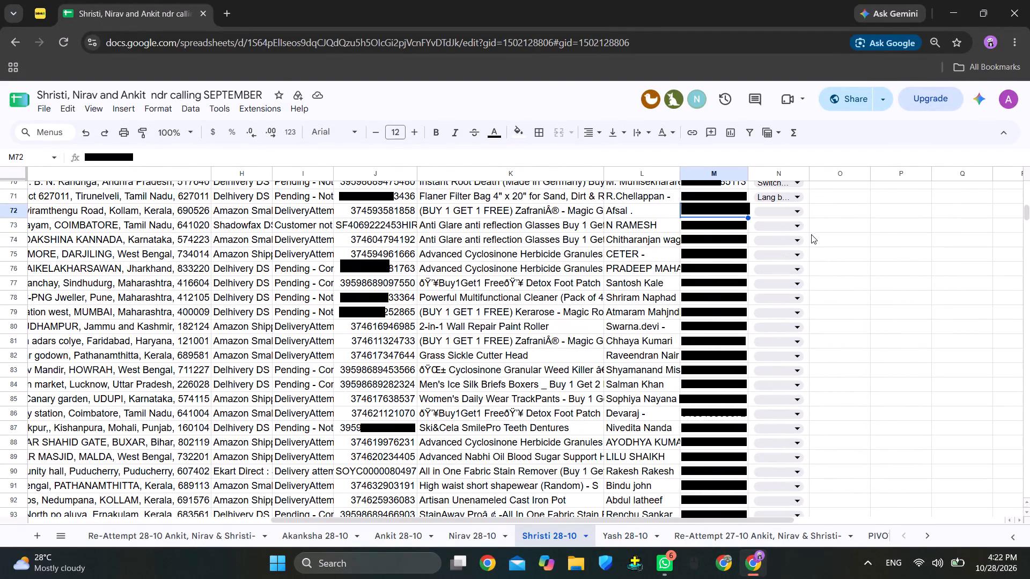
scroll(816, 220, "up", 1)
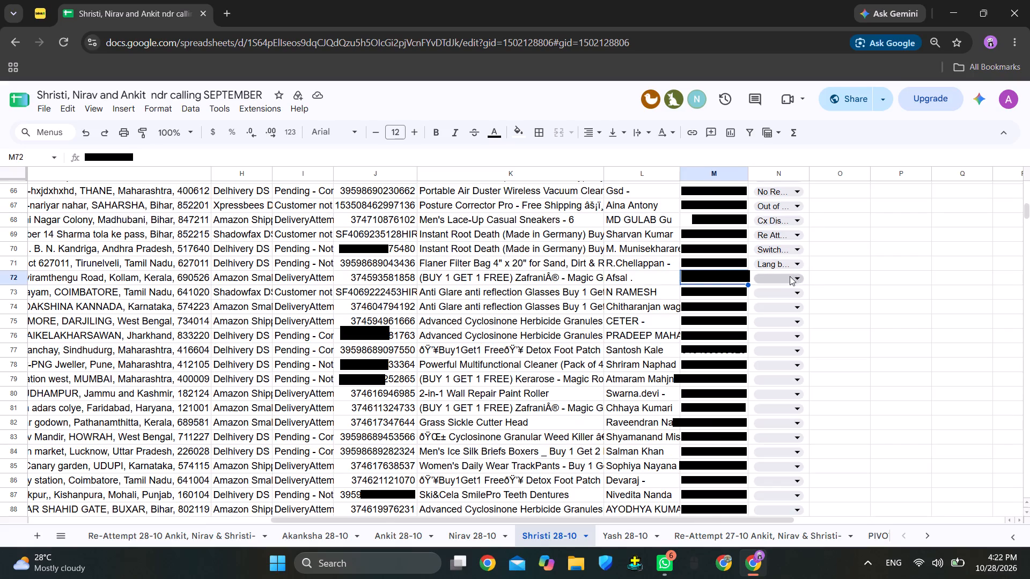
left_click(789, 280)
scroll(814, 418, "down", 3)
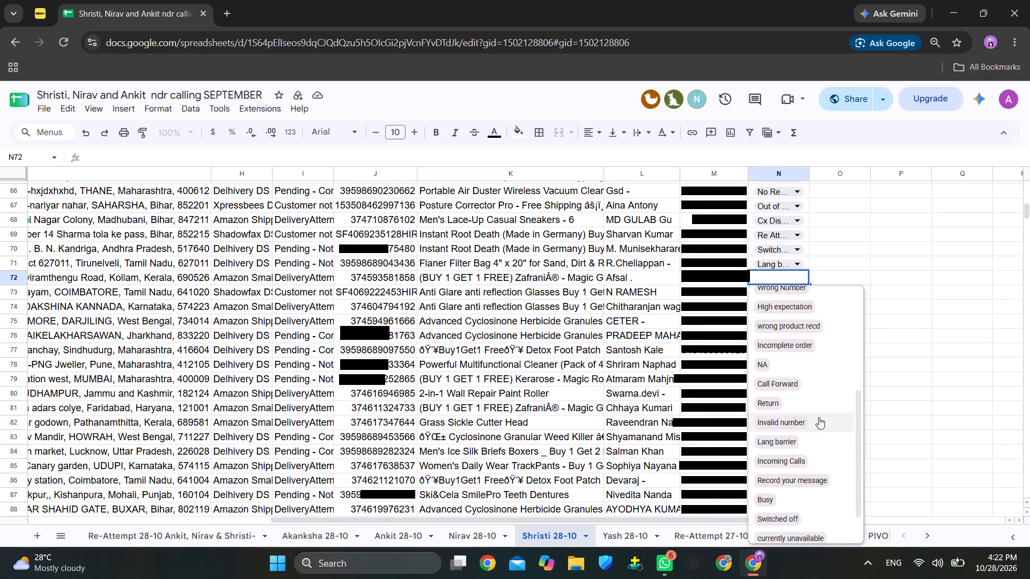
scroll(825, 442, "down", 6)
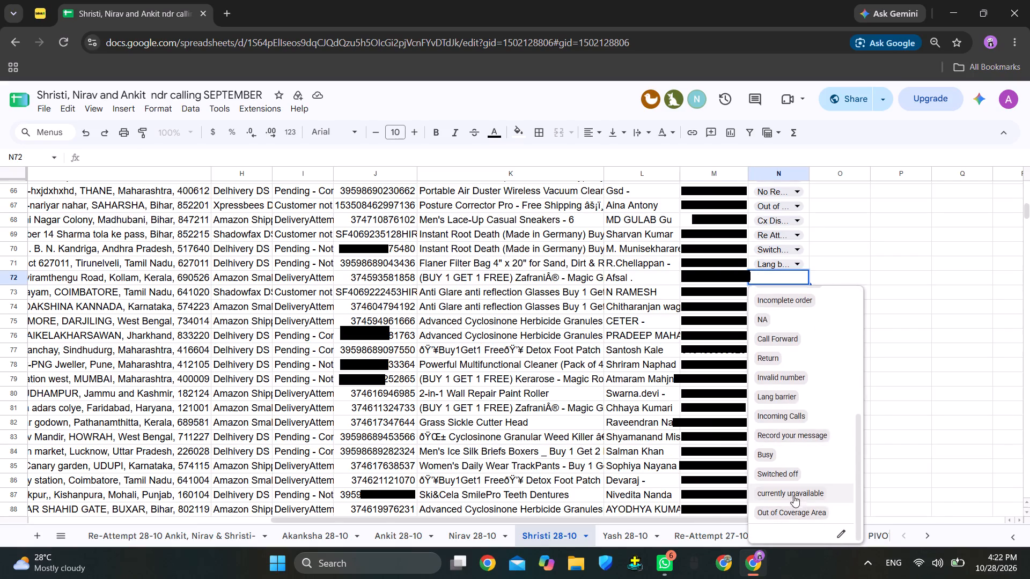
left_click(792, 491)
Set the remark of the order in row 159, the last one in the lower blank block, to No Response.
scroll(867, 437, "up", 1)
scroll(867, 437, "down", 3)
scroll(867, 437, "up", 1)
scroll(867, 437, "down", 12)
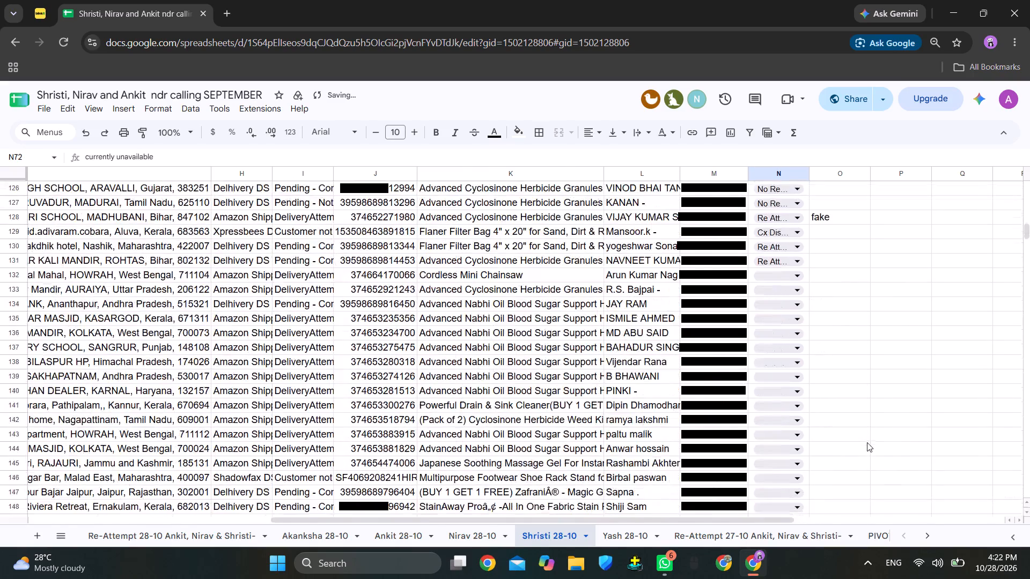
scroll(879, 406, "down", 3)
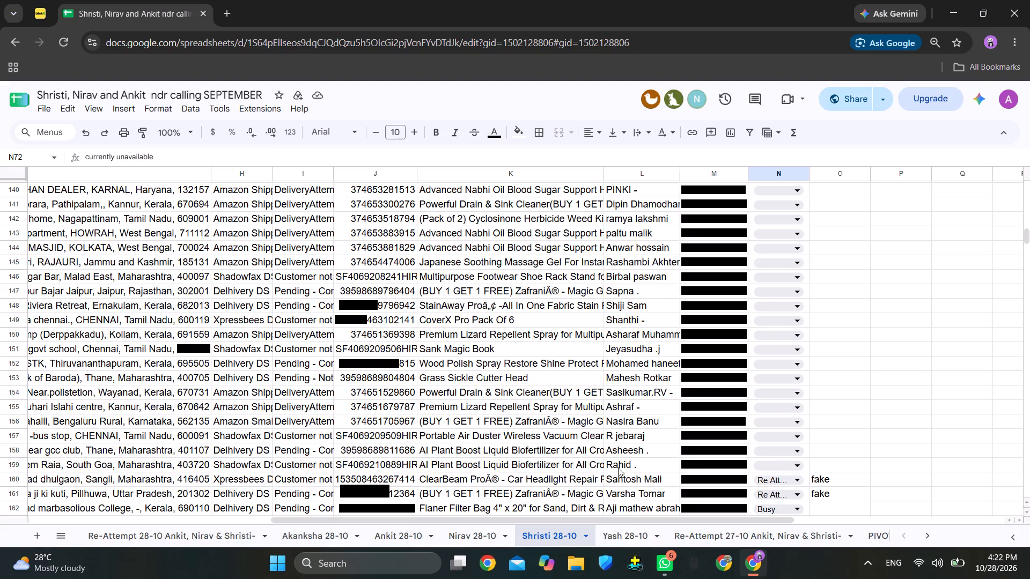
left_click(765, 465)
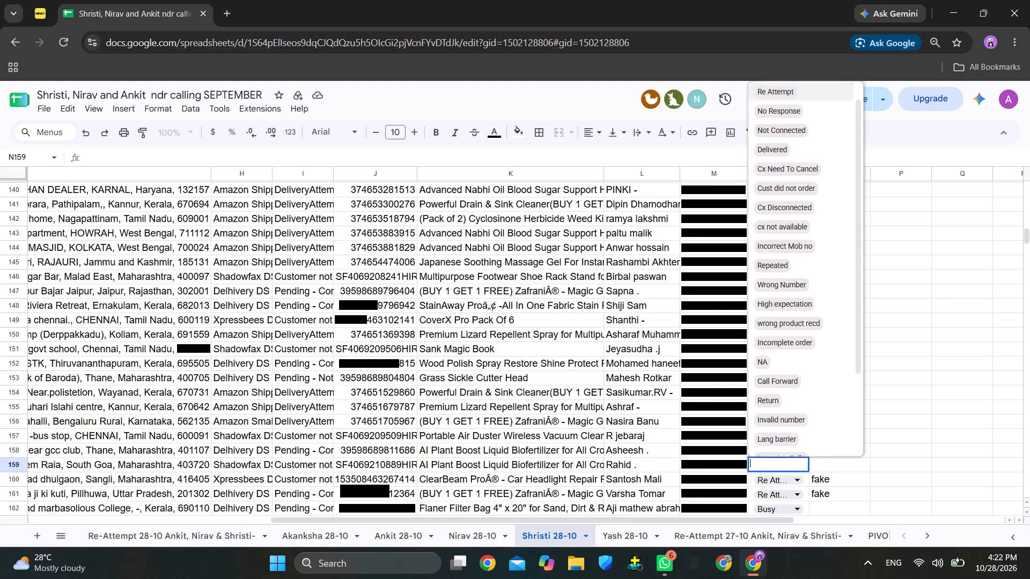
scroll(813, 169, "up", 2)
scroll(813, 172, "down", 1)
scroll(813, 172, "up", 2)
left_click(791, 135)
Set the remark of the order in row 73, the first blank one in the upper block, to Not Connected.
scroll(850, 290, "up", 1)
scroll(850, 292, "down", 2)
scroll(849, 295, "up", 5)
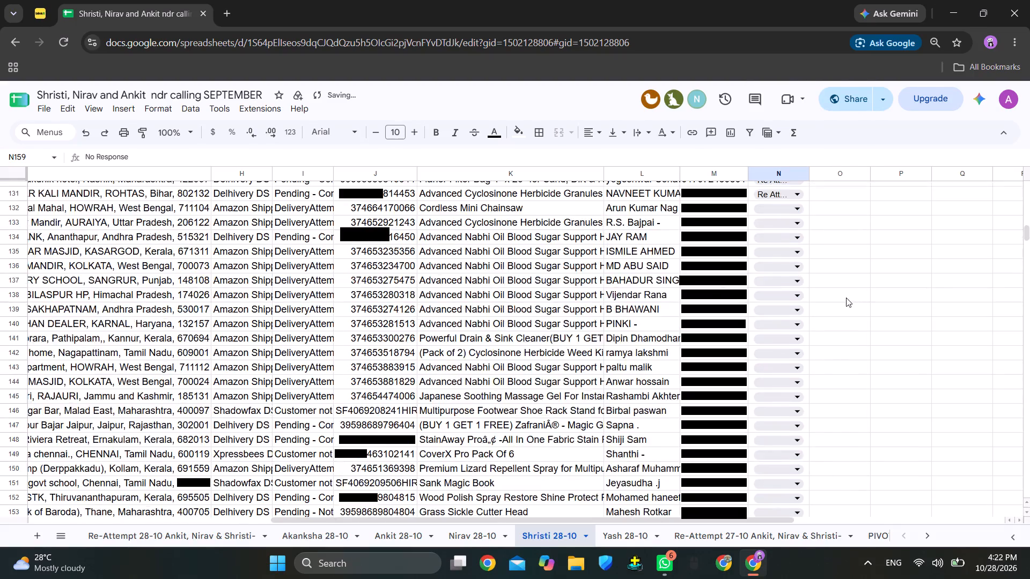
scroll(846, 298, "up", 5)
scroll(841, 305, "down", 1)
scroll(841, 305, "up", 8)
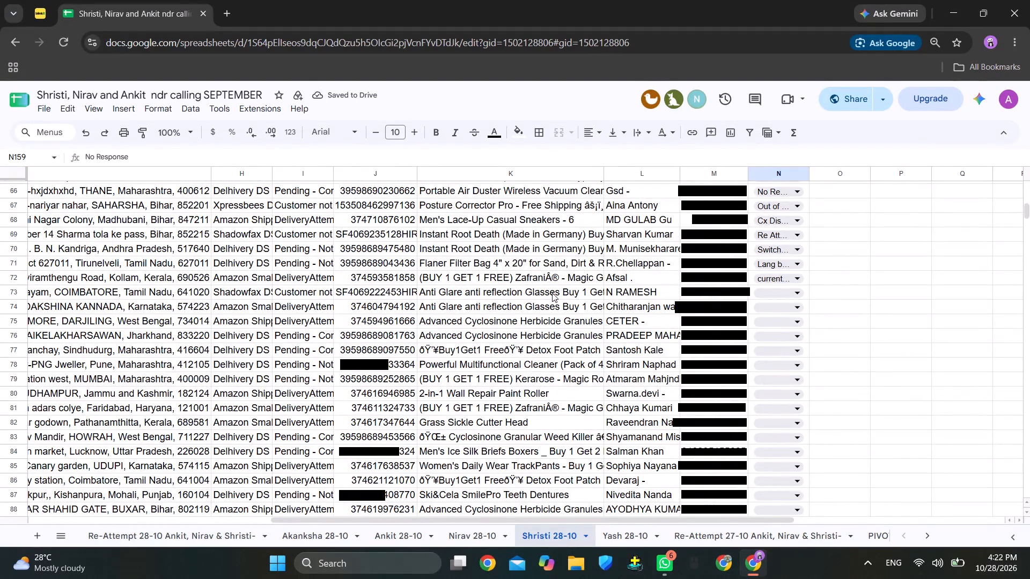
left_click(764, 292)
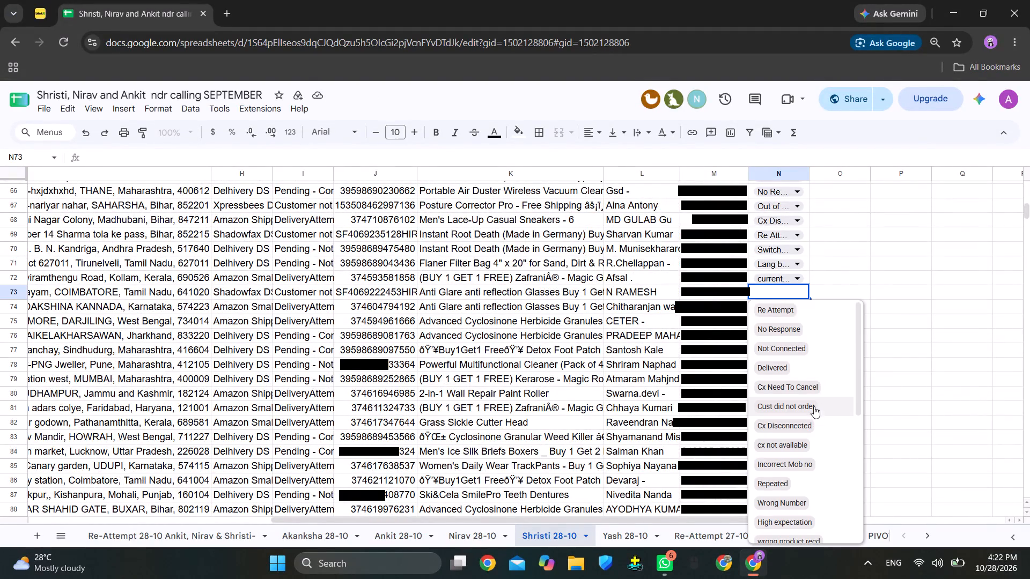
left_click(793, 347)
Set the remark of the order in row 158, at the end of the lower blank block, to Re Attempt.
scroll(820, 346, "down", 5)
scroll(828, 367, "up", 1)
scroll(828, 368, "down", 8)
scroll(828, 370, "up", 1)
scroll(828, 370, "down", 5)
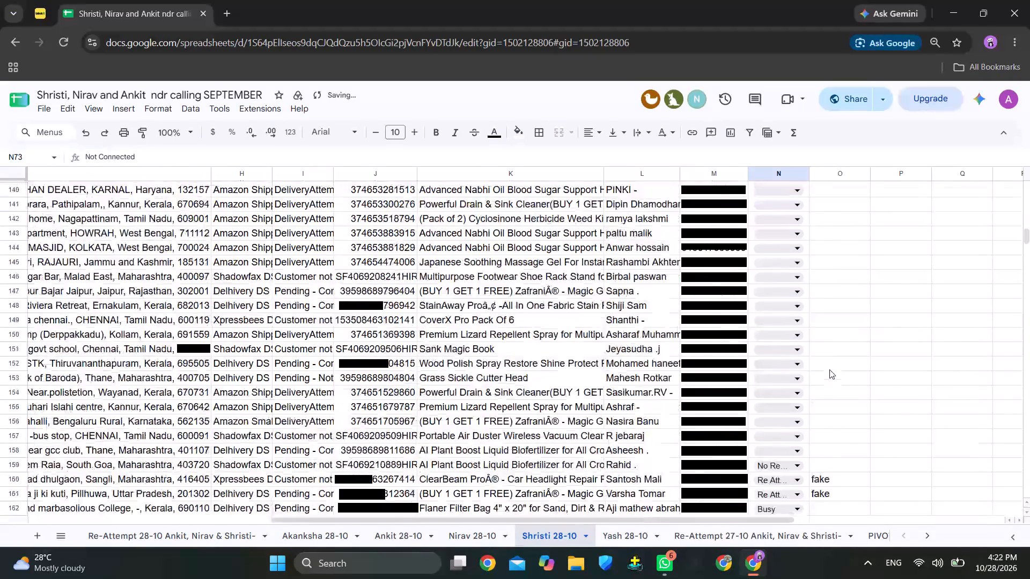
scroll(829, 369, "down", 1)
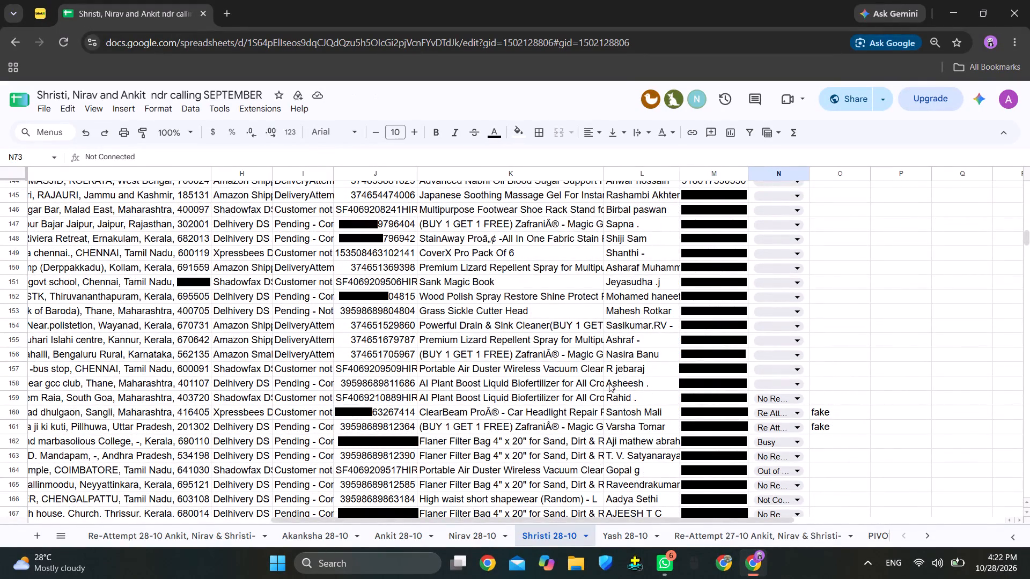
left_click(770, 383)
left_click(781, 401)
Set the remark of the order in row 74, at the start of the upper blank block, to Cx Disconnected.
scroll(832, 302, "down", 1)
scroll(832, 302, "up", 9)
scroll(837, 323, "down", 3)
scroll(837, 312, "up", 4)
scroll(837, 312, "down", 1)
scroll(837, 309, "up", 4)
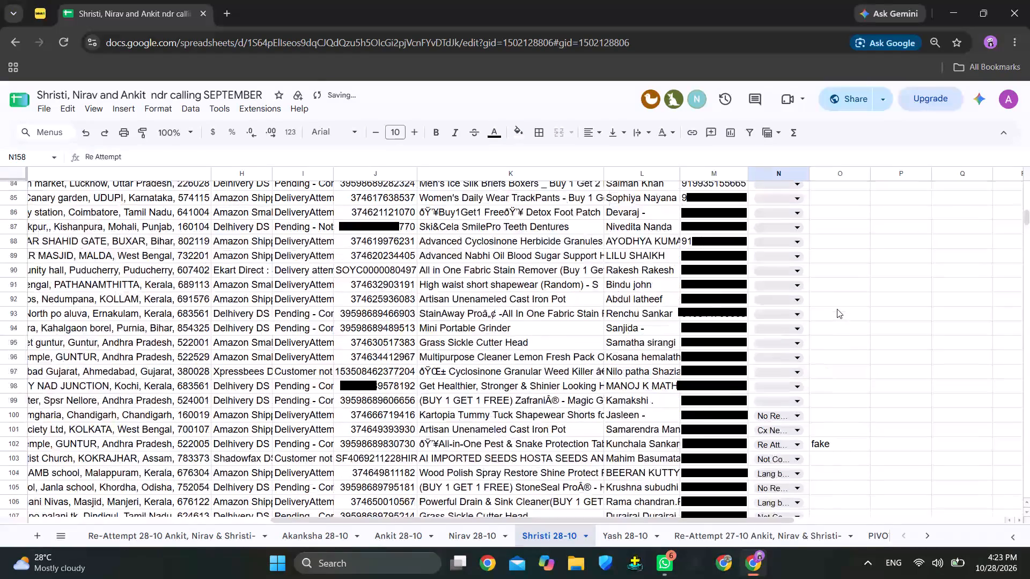
scroll(837, 309, "up", 4)
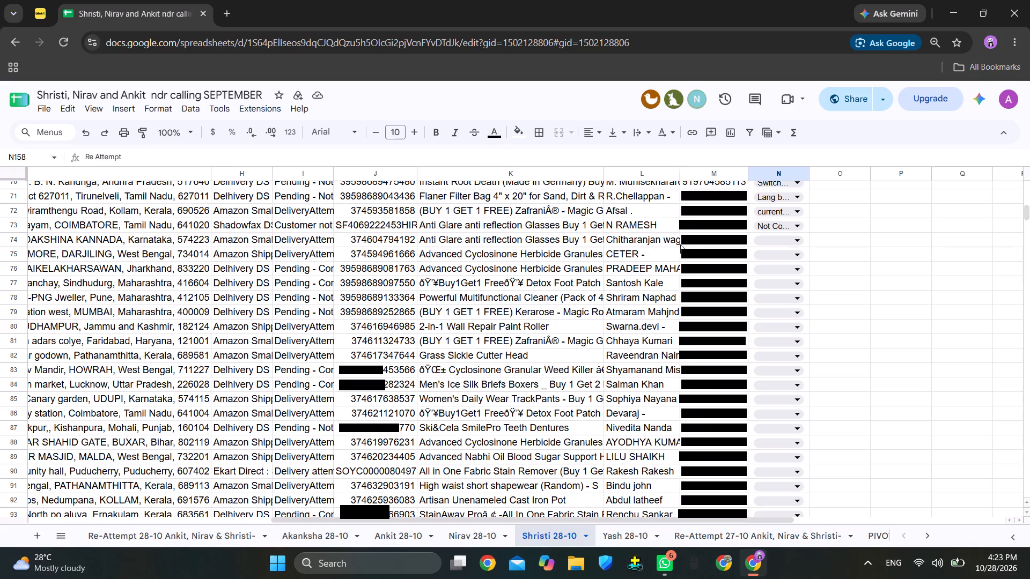
left_click(783, 242)
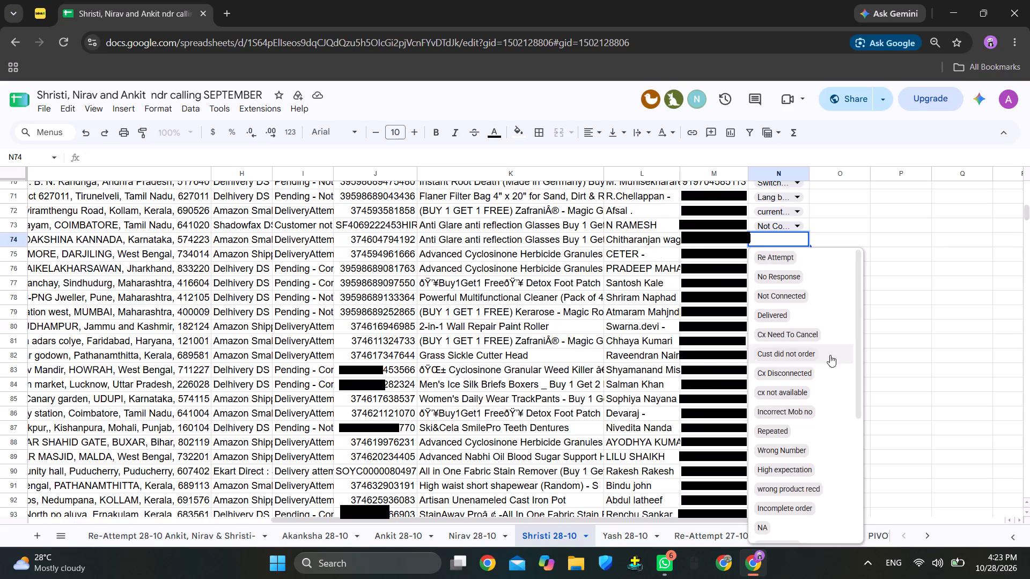
left_click(792, 372)
Set the remark of the order in row 157, at the end of the lower blank block, to Record your message.
scroll(813, 368, "down", 11)
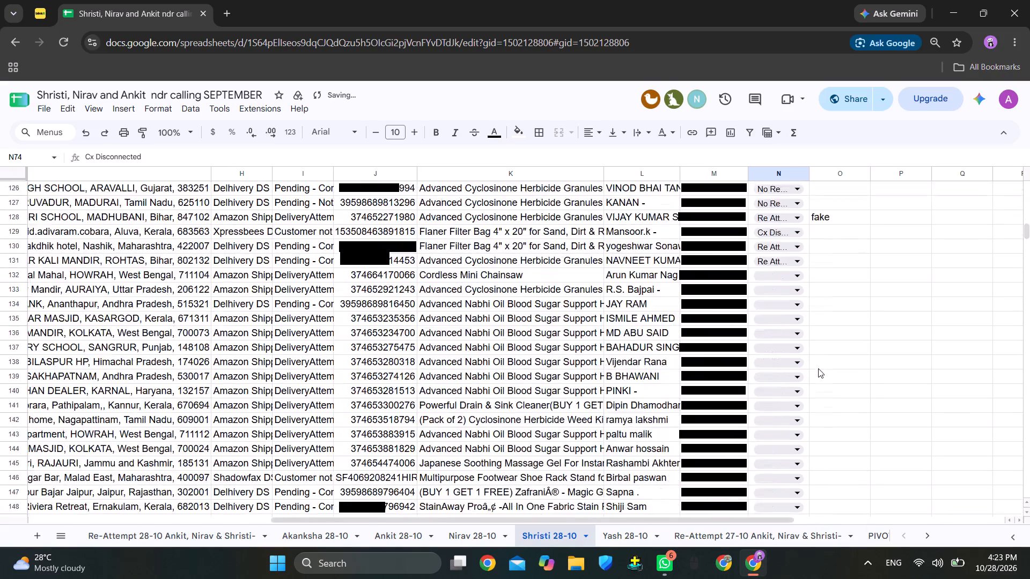
scroll(818, 368, "down", 4)
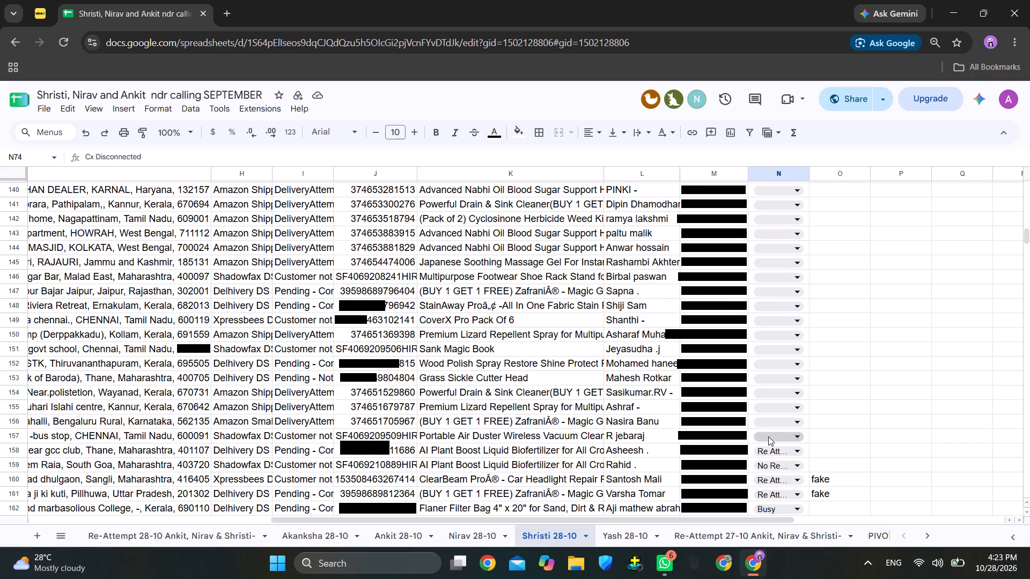
scroll(769, 436, "down", 2)
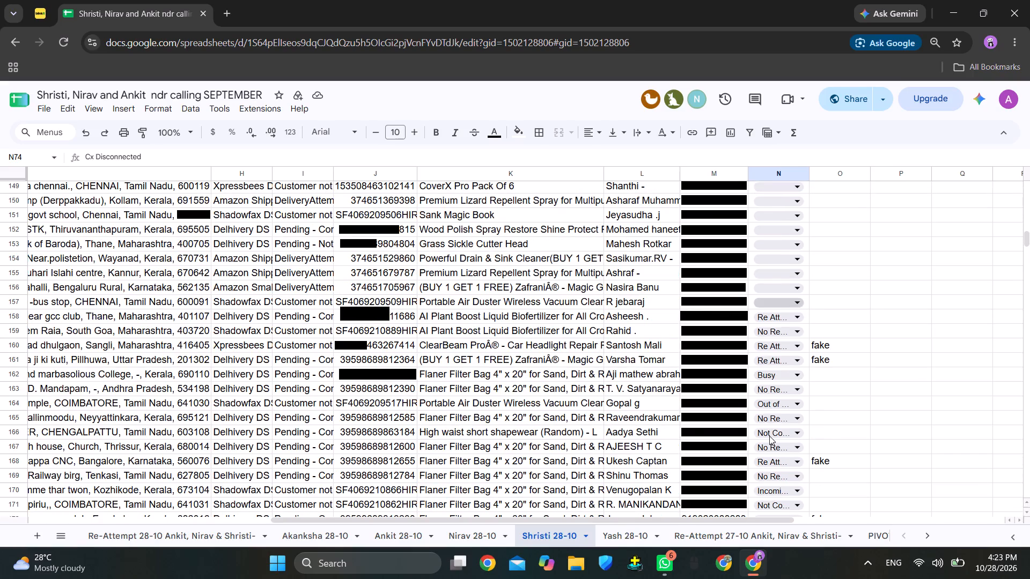
scroll(791, 405, "up", 1)
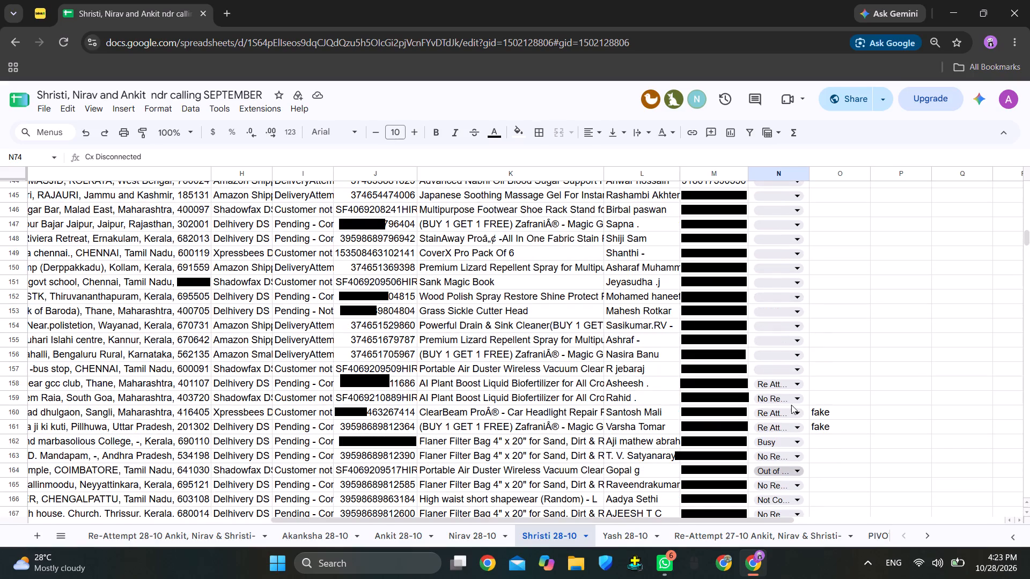
left_click(785, 372)
scroll(799, 442, "down", 1)
scroll(799, 442, "up", 1)
scroll(799, 443, "down", 12)
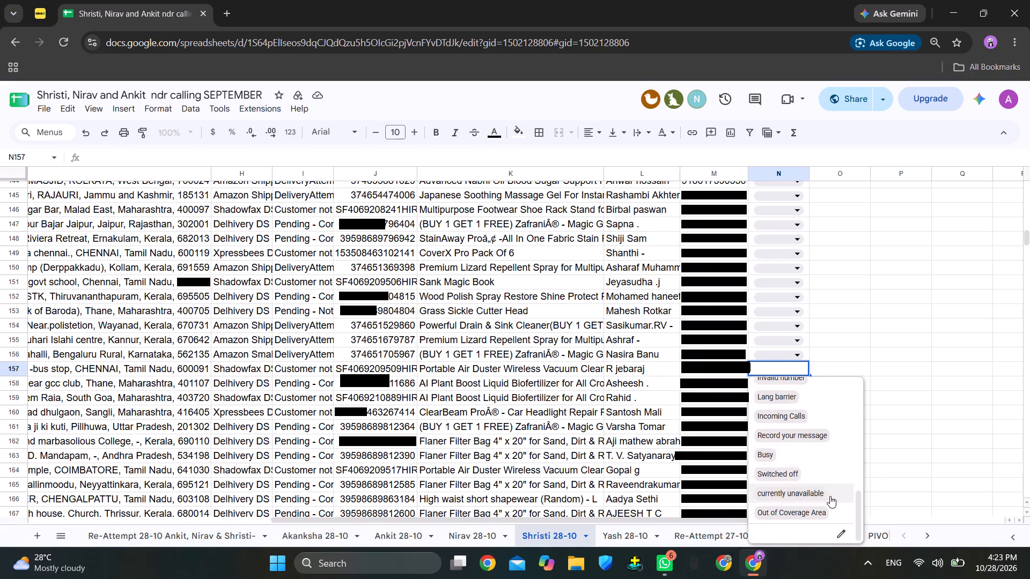
left_click(796, 437)
Set the remark of the order in row 75, at the start of the upper blank block, to cx not available.
scroll(816, 388, "up", 7)
scroll(811, 375, "down", 1)
scroll(811, 375, "up", 5)
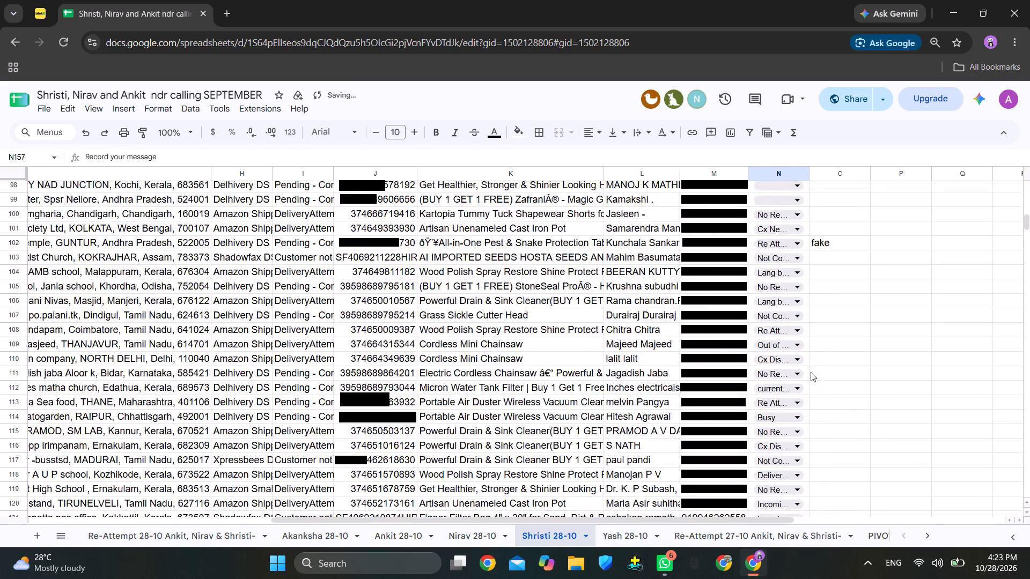
scroll(811, 372, "up", 4)
scroll(810, 370, "down", 1)
scroll(810, 370, "up", 3)
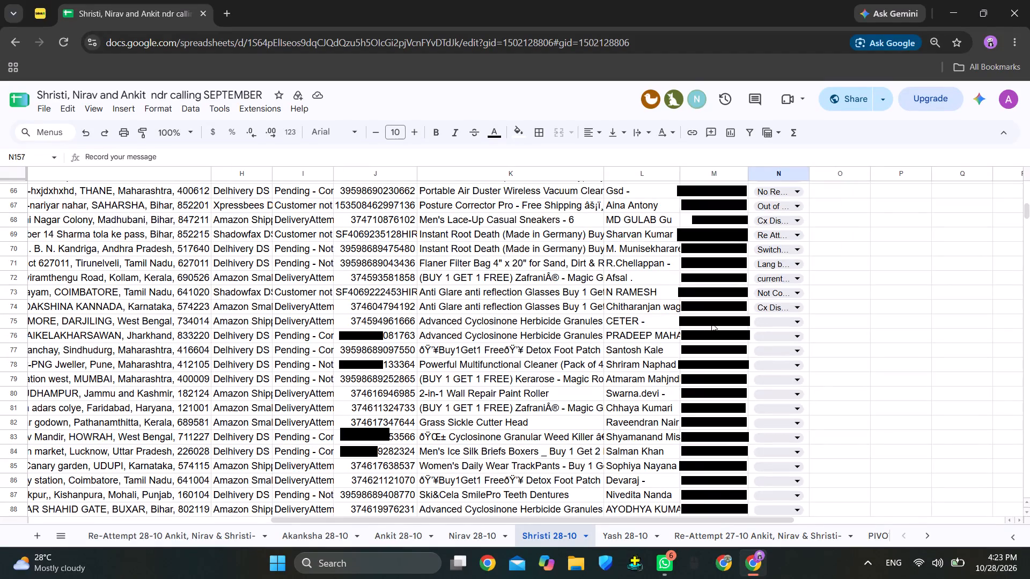
left_click(785, 325)
scroll(787, 354, "down", 1)
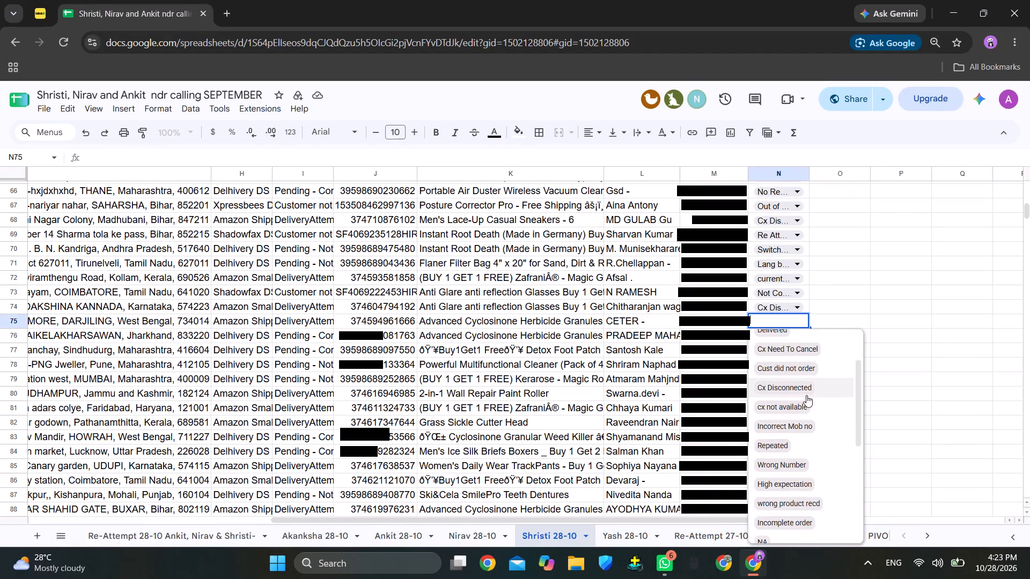
left_click(785, 407)
Set the remark of the order in row 156, at the end of the lower blank block, to Delivered.
scroll(794, 405, "down", 2)
scroll(794, 405, "up", 1)
scroll(794, 405, "down", 2)
scroll(794, 405, "up", 1)
scroll(794, 405, "down", 4)
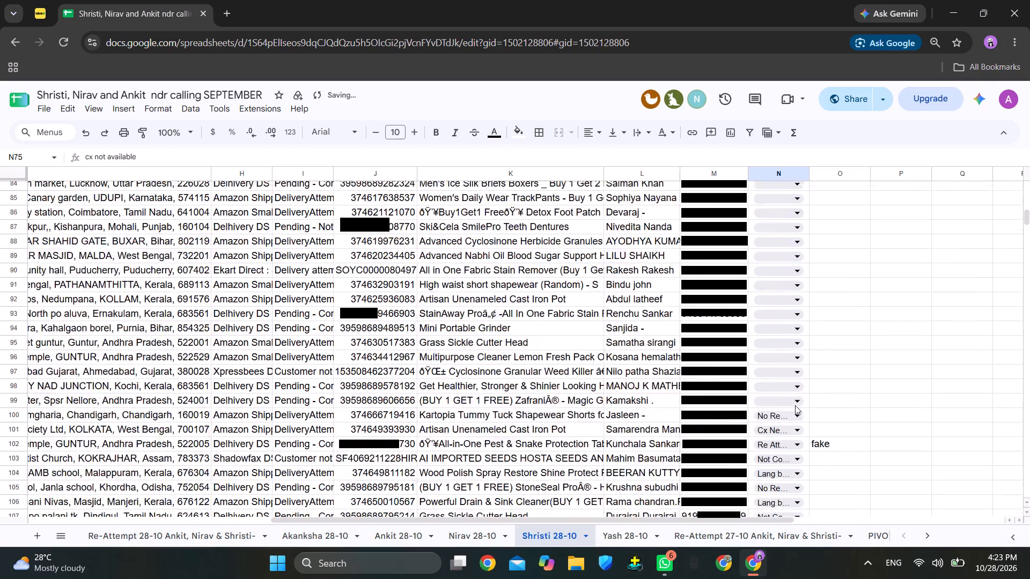
scroll(795, 405, "down", 3)
scroll(795, 403, "up", 1)
scroll(795, 403, "down", 7)
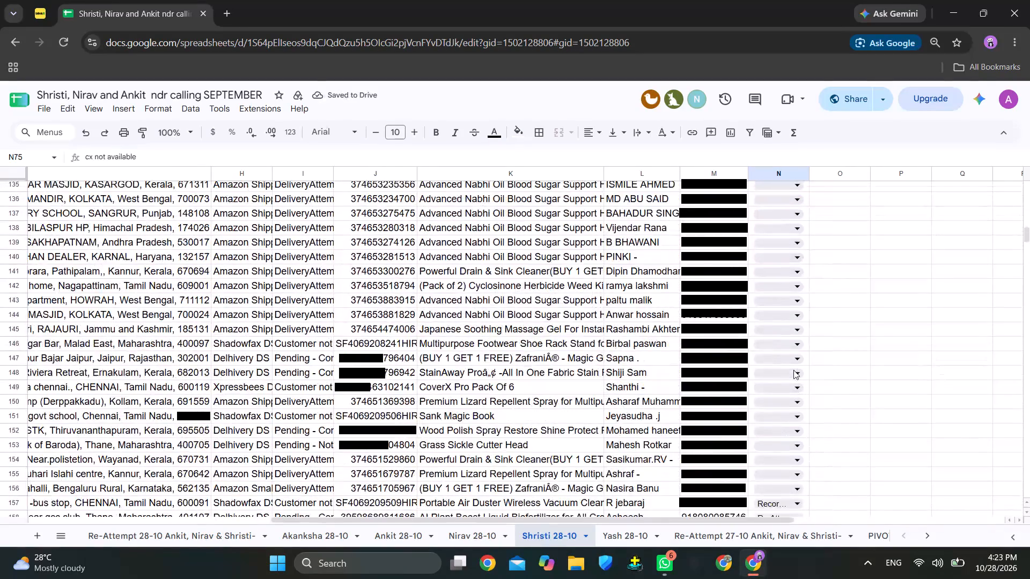
scroll(793, 370, "down", 1)
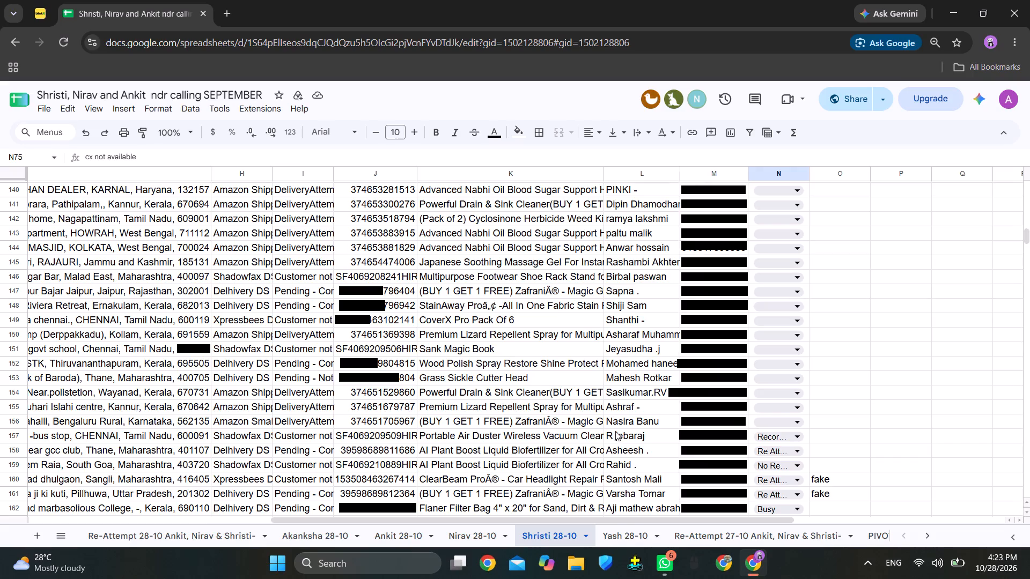
left_click(779, 422)
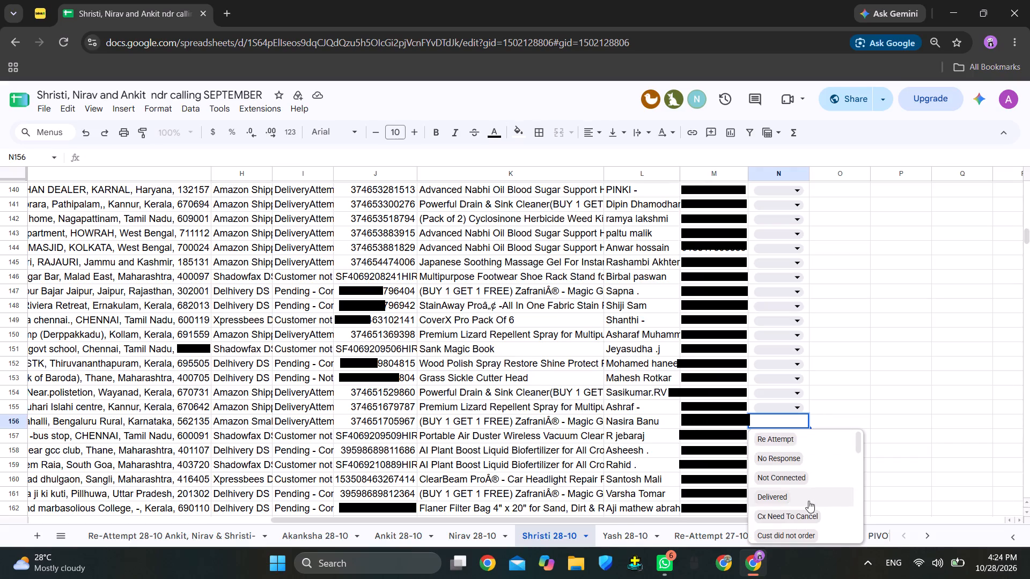
left_click(782, 500)
Set the remark of the order in row 76, at the start of the upper blank block, to Re Attempt.
scroll(837, 328, "up", 4)
scroll(837, 328, "down", 1)
scroll(837, 328, "up", 11)
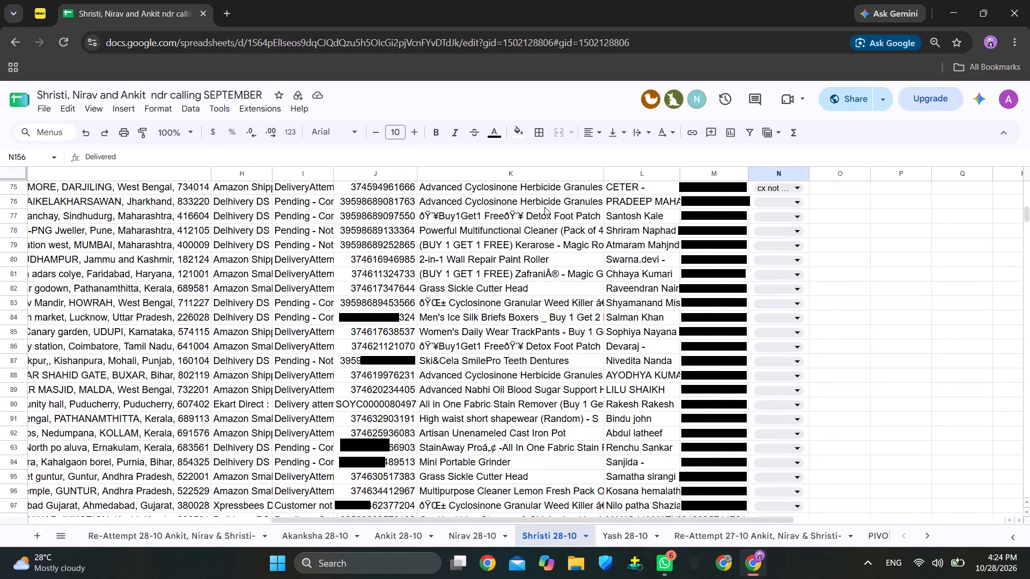
left_click(763, 198)
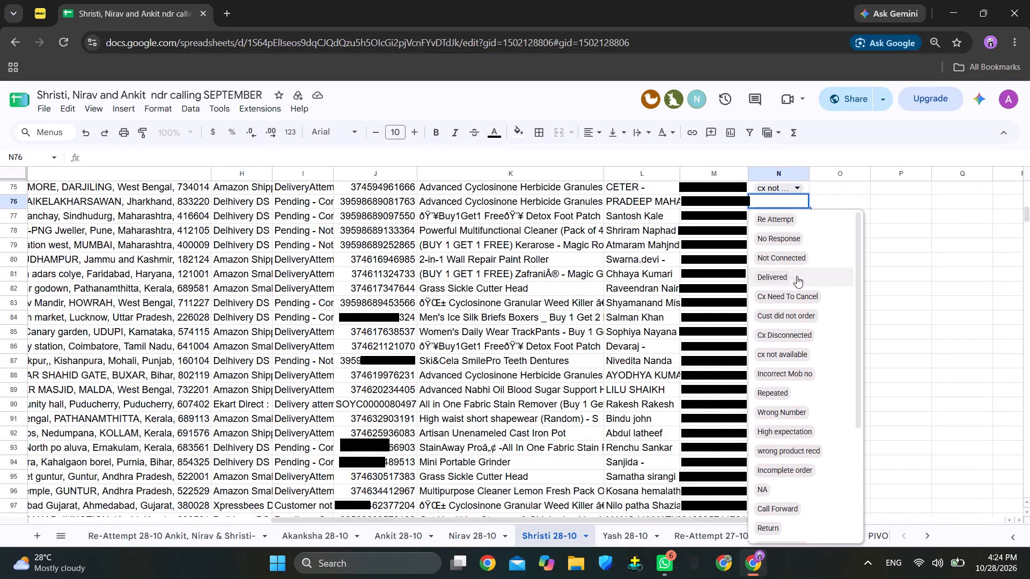
left_click(779, 218)
Set the remark of the order in row 155, at the end of the lower blank block, to Lang barrier.
scroll(834, 310, "down", 9)
scroll(838, 344, "up", 1)
scroll(838, 344, "down", 5)
scroll(822, 455, "down", 2)
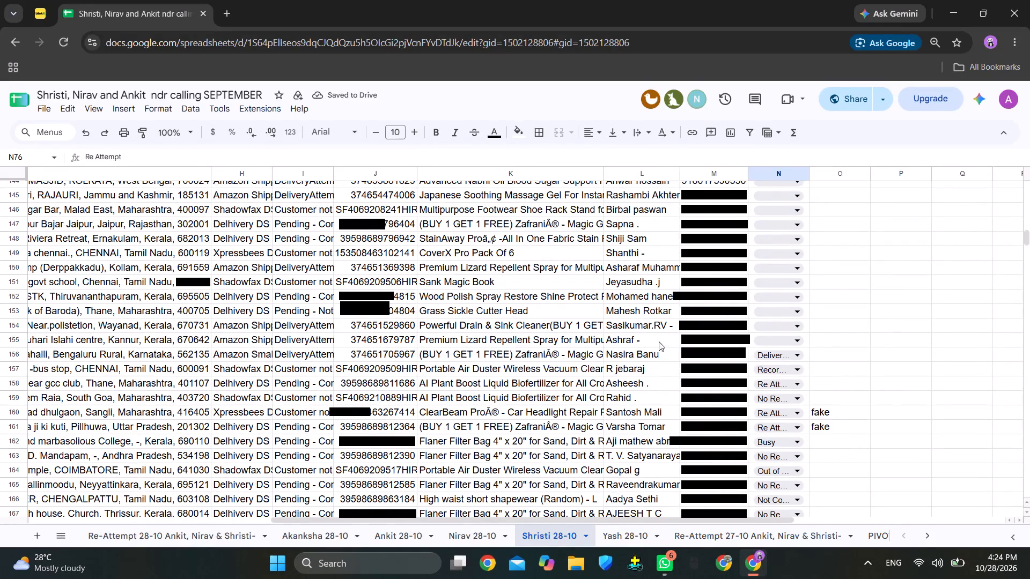
left_click(785, 342)
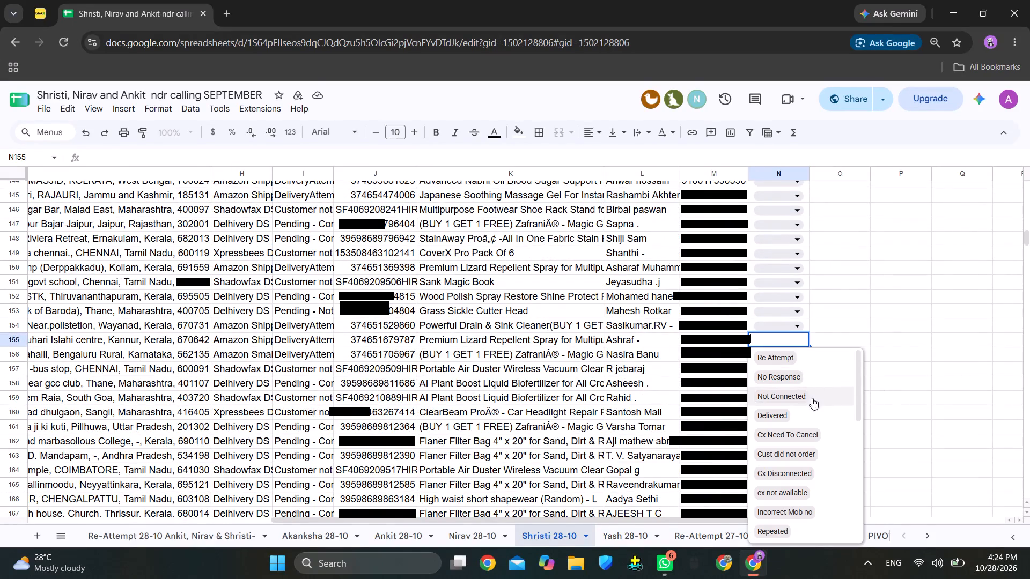
scroll(812, 424, "down", 3)
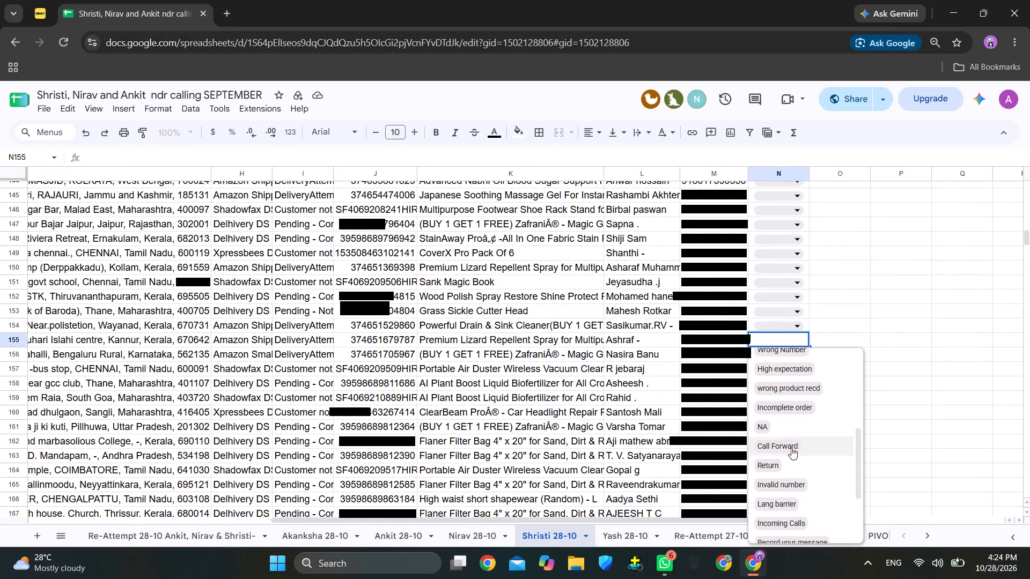
left_click(788, 502)
Set the remark of the order in row 77, at the start of the upper blank block, to Re Attempt.
scroll(843, 276, "up", 8)
scroll(841, 270, "down", 1)
scroll(840, 270, "up", 8)
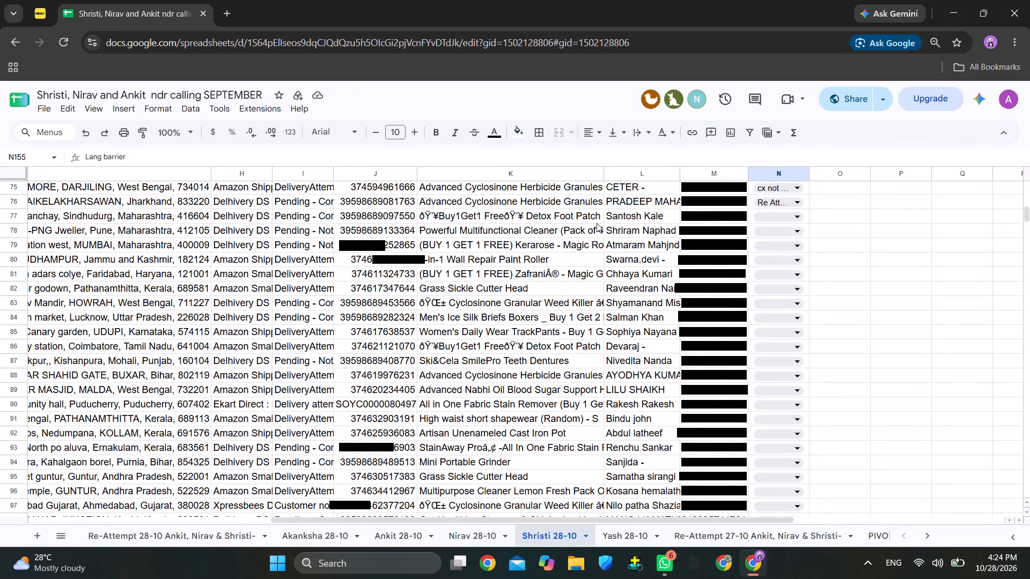
left_click(786, 217)
left_click(781, 234)
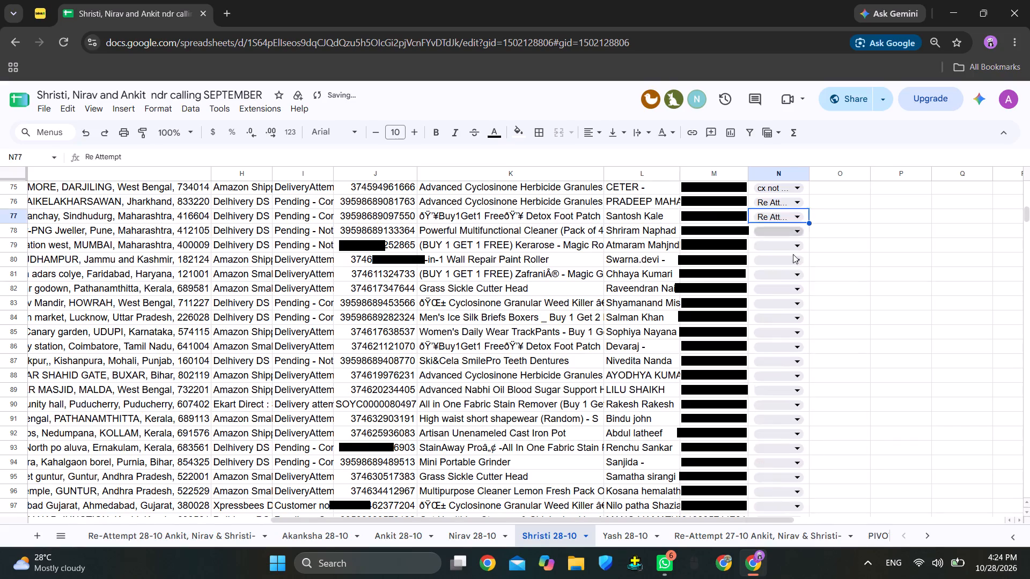
Set the remark of the order in row 154, at the end of the lower blank block, to No Response.
scroll(804, 279, "down", 7)
scroll(835, 324, "down", 7)
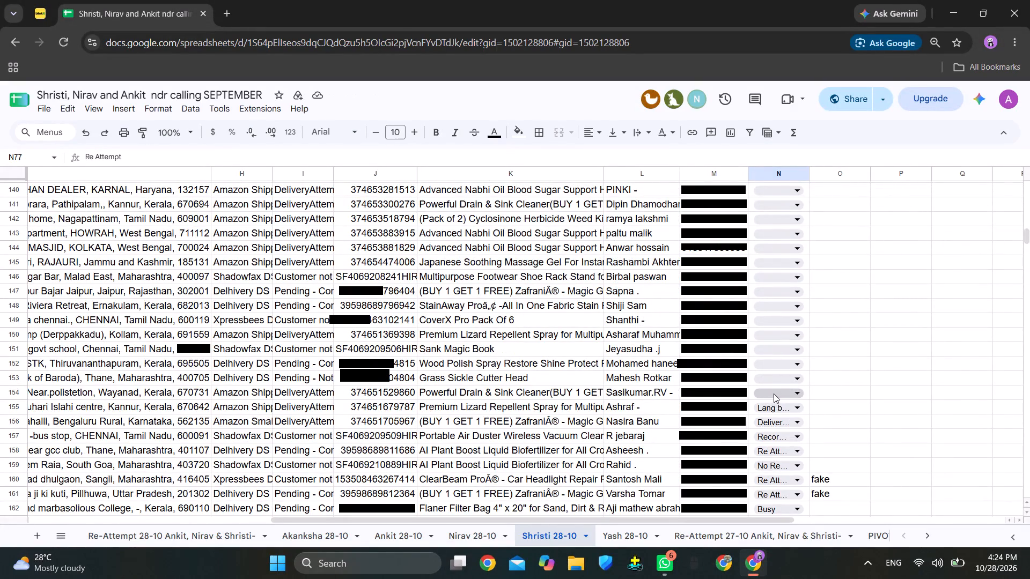
scroll(834, 302, "up", 13)
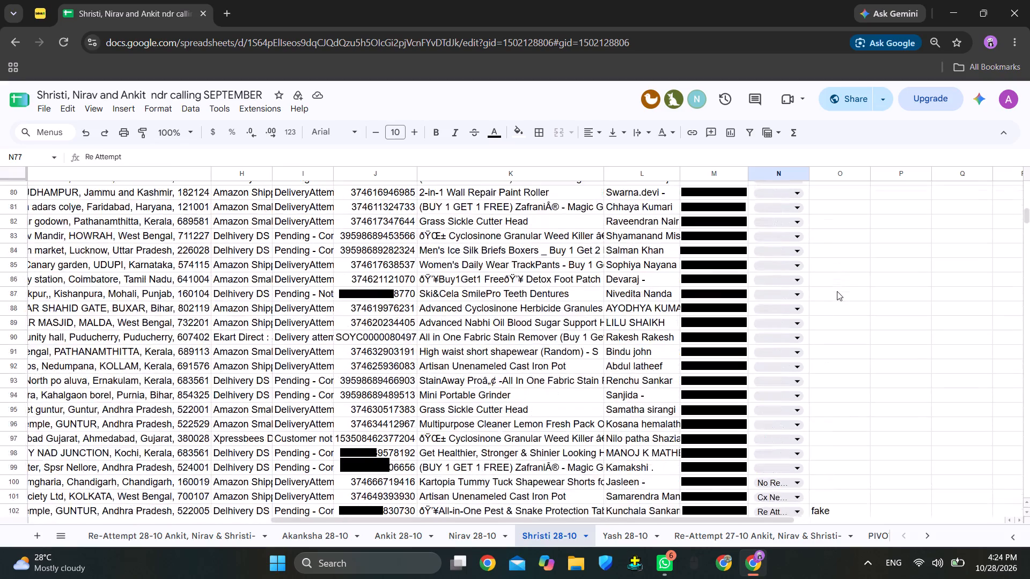
scroll(837, 291, "up", 3)
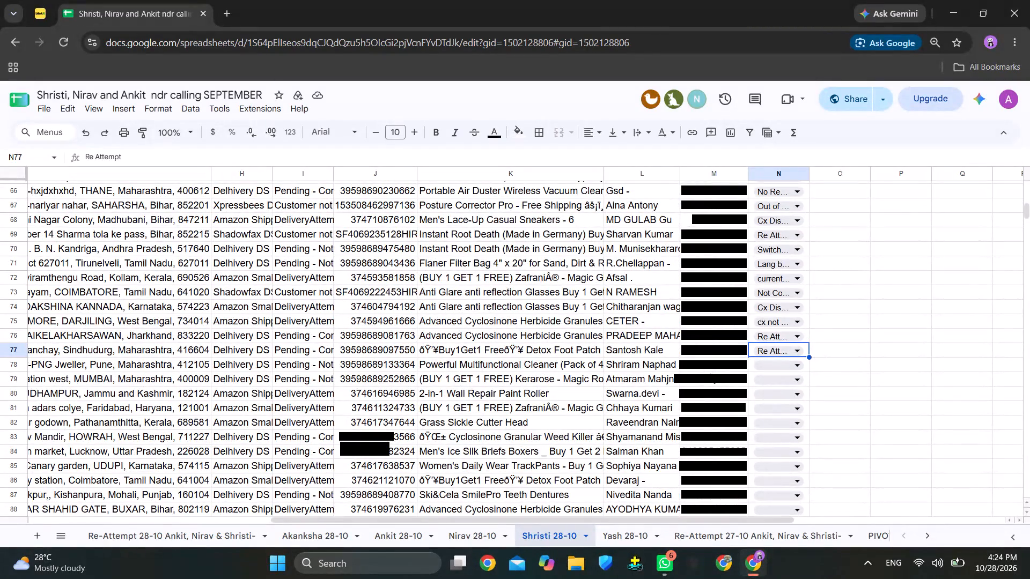
scroll(829, 377, "down", 5)
scroll(829, 375, "up", 1)
scroll(829, 372, "down", 3)
scroll(829, 368, "up", 1)
scroll(829, 368, "down", 2)
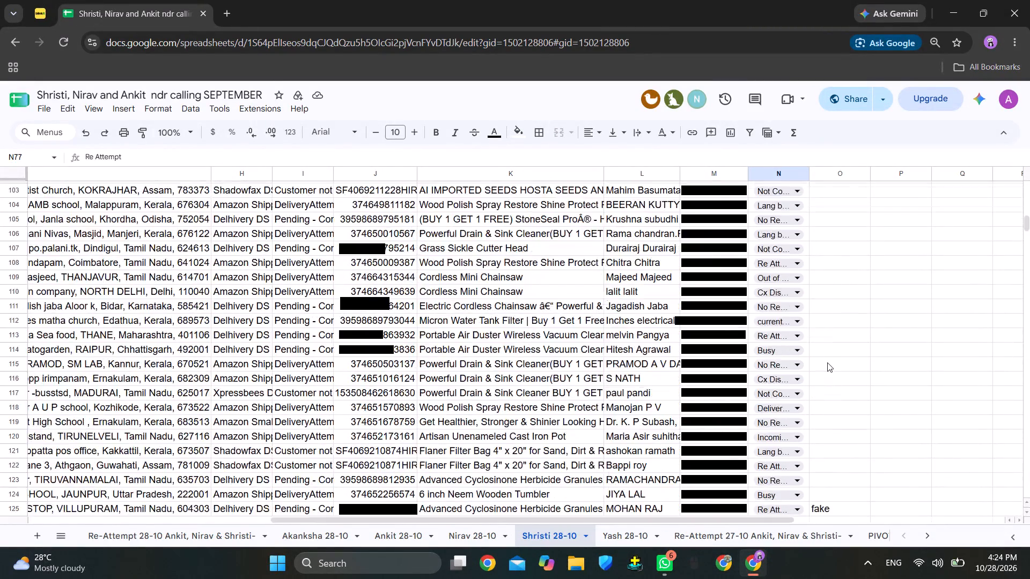
scroll(827, 362, "down", 1)
scroll(827, 362, "up", 1)
scroll(827, 362, "down", 9)
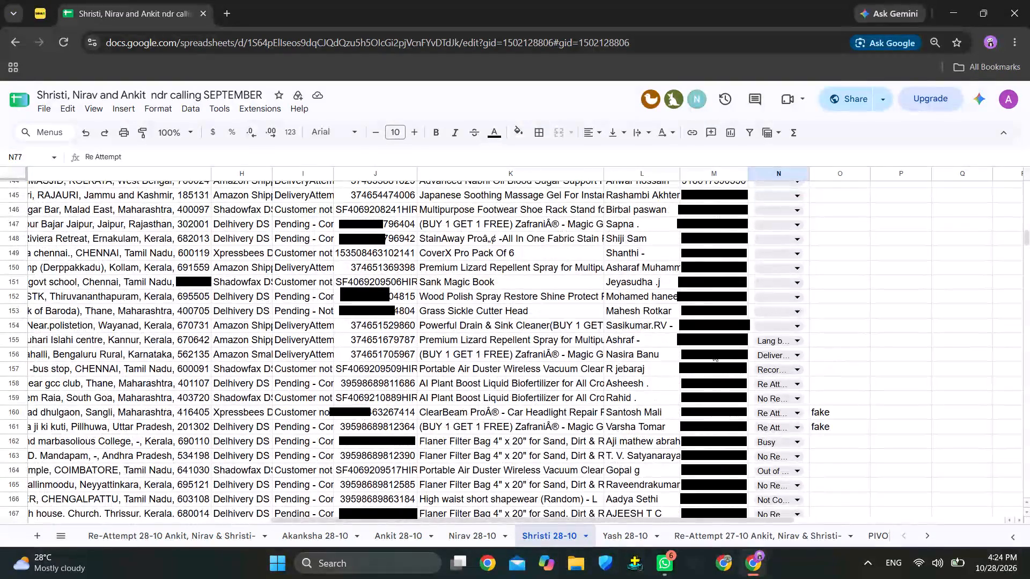
left_click(777, 329)
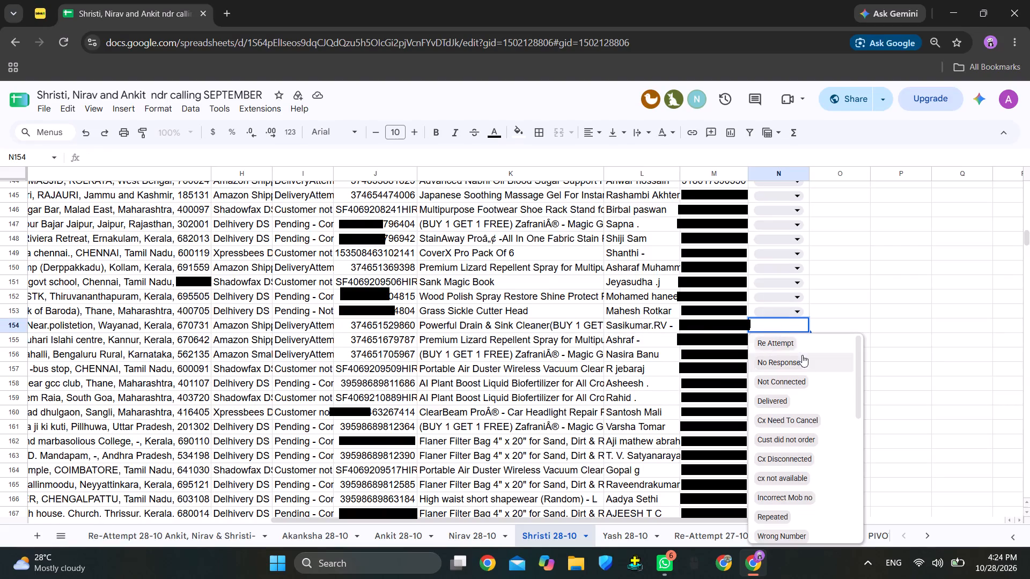
left_click(794, 358)
Set the remark of the order in row 78, at the start of the upper blank block, to No Response.
scroll(828, 262, "down", 1)
scroll(828, 262, "up", 1)
scroll(828, 262, "down", 1)
scroll(828, 262, "up", 16)
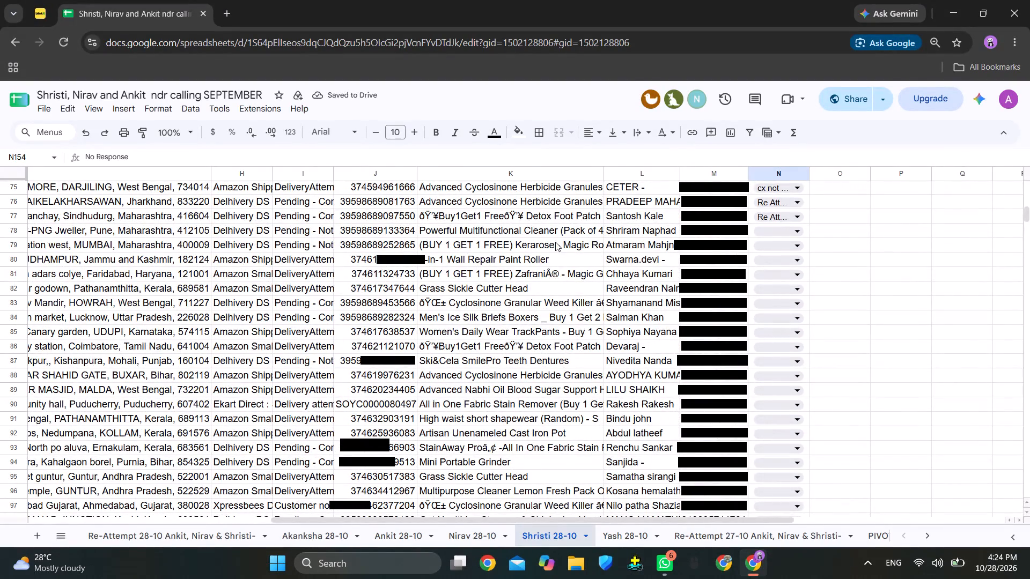
left_click(788, 233)
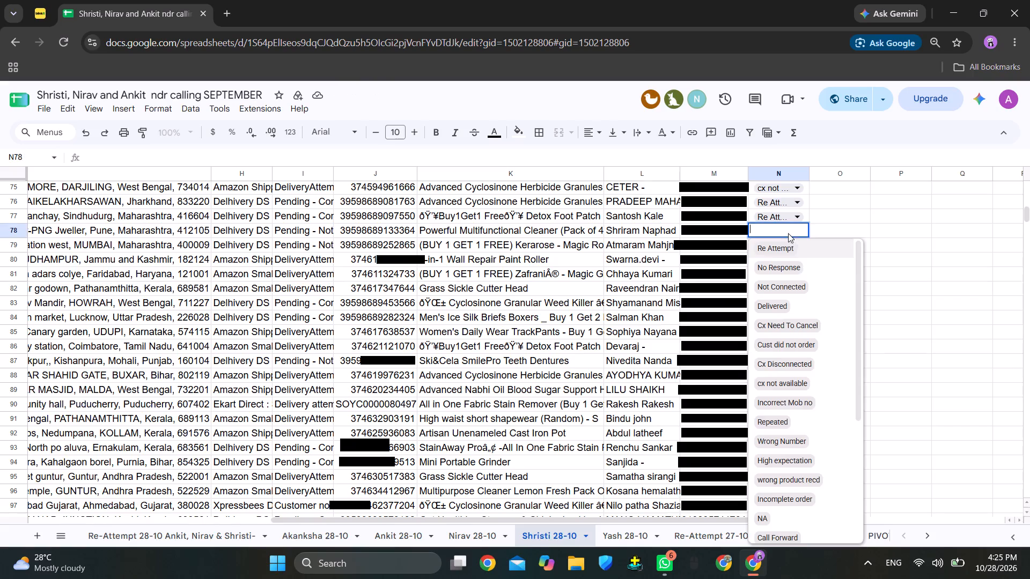
left_click(792, 268)
Set the remark of the order in row 153, at the end of the lower blank block, to Cx Disconnected.
scroll(829, 305, "down", 5)
scroll(830, 305, "up", 1)
scroll(830, 305, "down", 9)
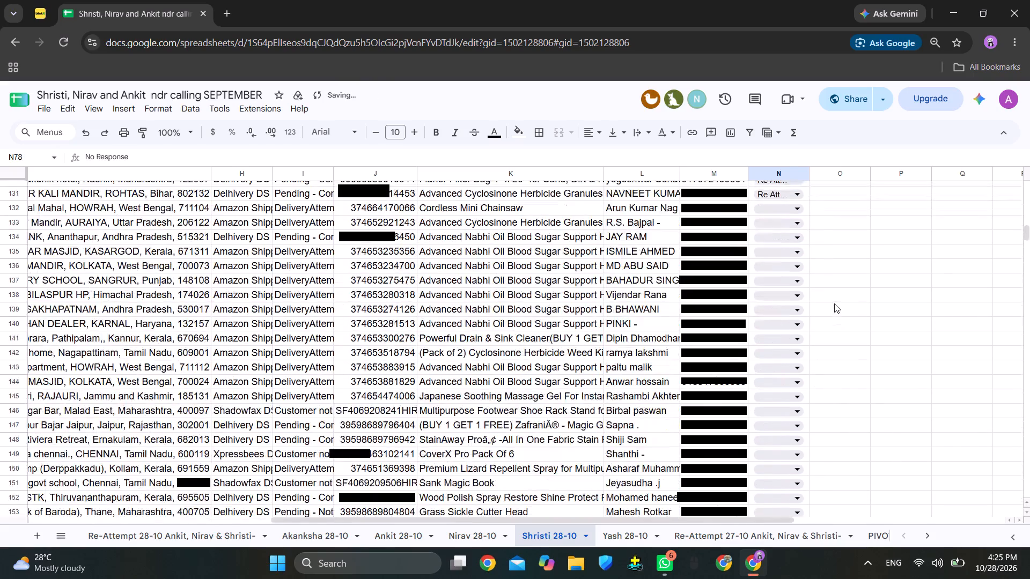
scroll(843, 342, "down", 2)
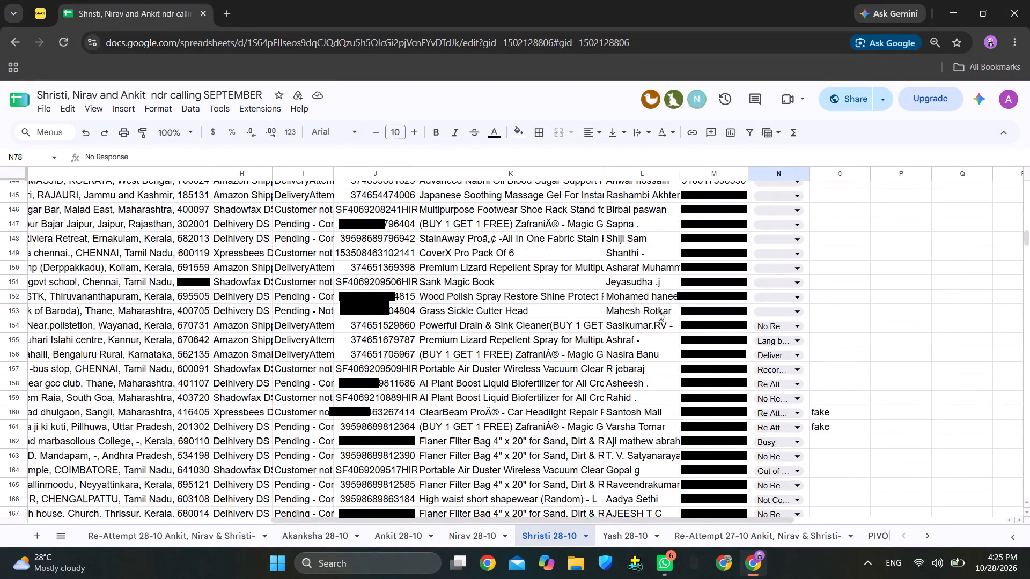
left_click(789, 309)
left_click(797, 443)
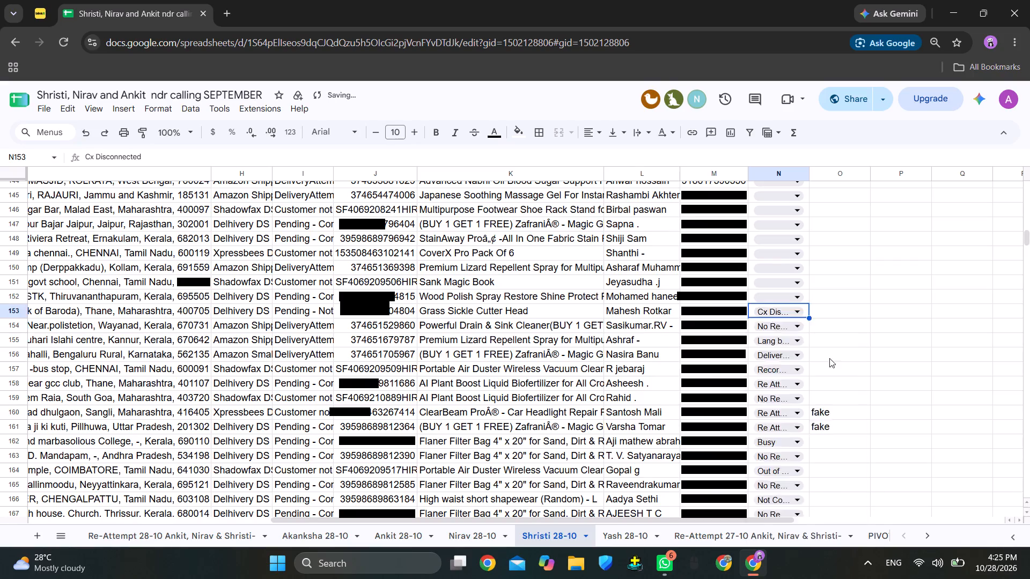
Set the remark of the order in row 79, at the start of the upper blank block, to Re Attempt.
scroll(841, 311, "down", 1)
scroll(841, 311, "up", 18)
scroll(841, 309, "down", 2)
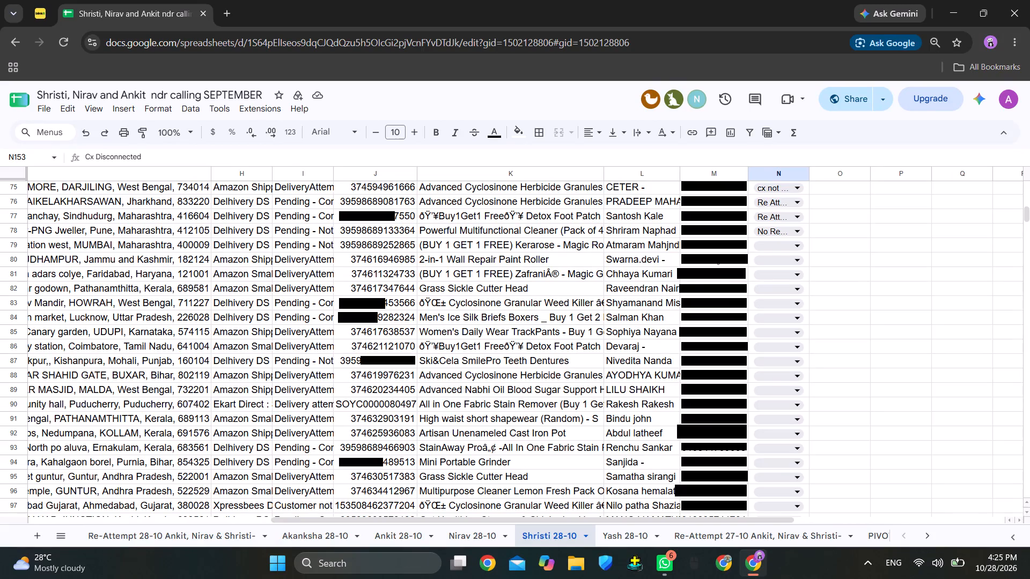
left_click(781, 247)
left_click(780, 264)
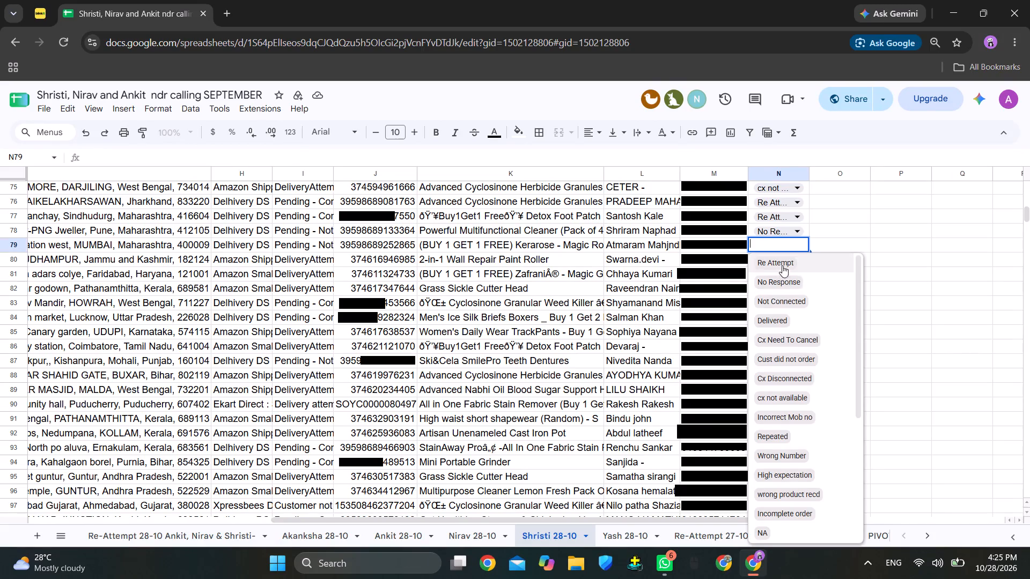
Set the remark of the order in row 152, at the end of the lower blank block, to Cx Need To Cancel.
scroll(836, 306, "down", 13)
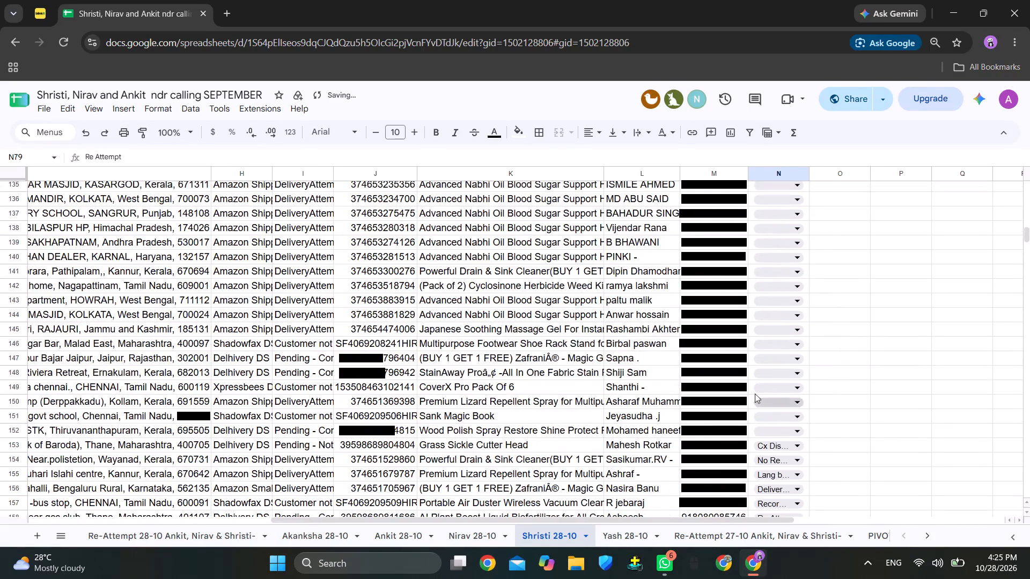
scroll(756, 387, "down", 2)
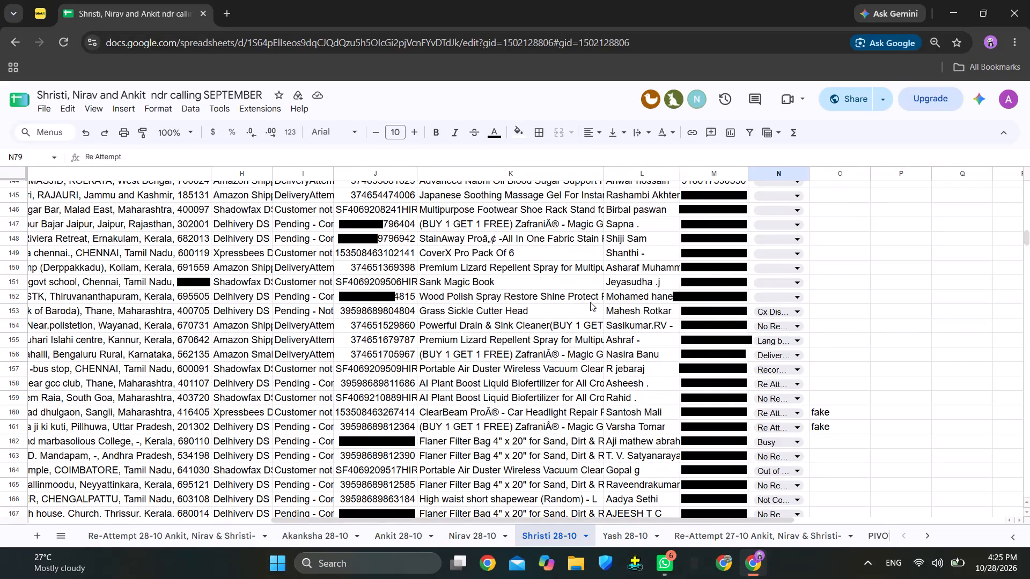
left_click(775, 301)
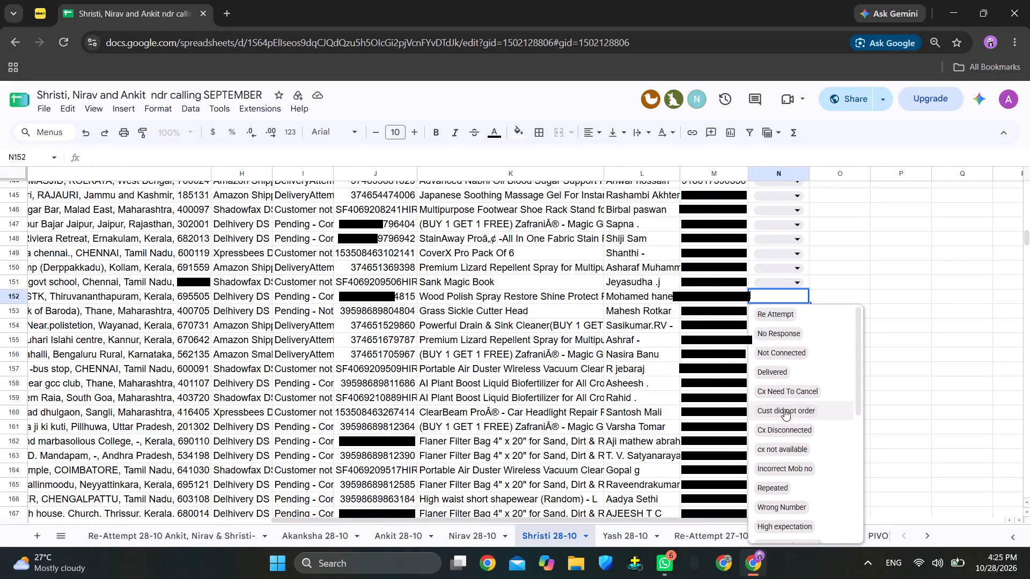
left_click(796, 391)
Set the remark of the order in row 80, at the start of the upper blank block, to Busy.
scroll(845, 325, "up", 2)
scroll(845, 325, "down", 1)
scroll(845, 325, "up", 3)
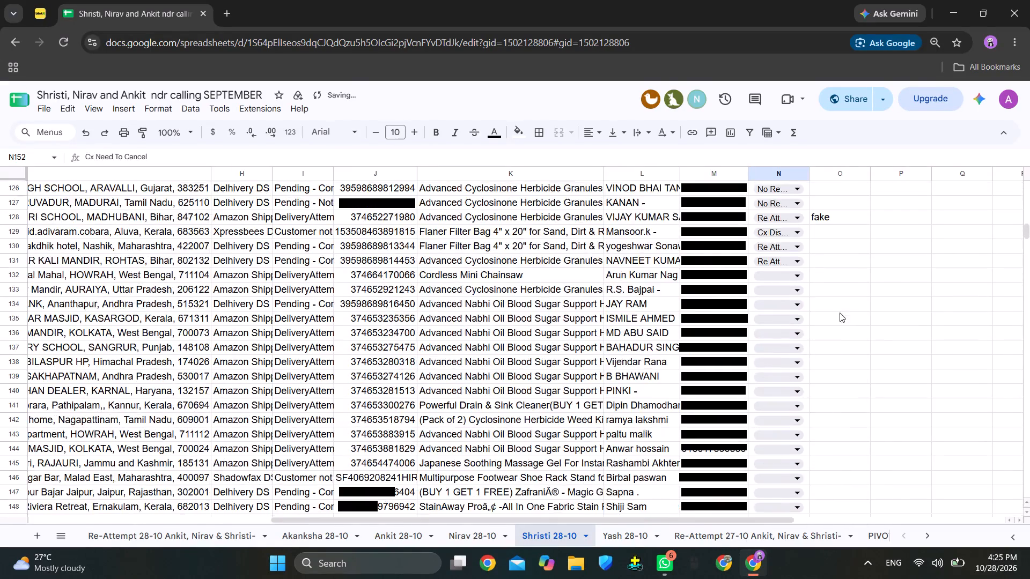
scroll(840, 313, "up", 10)
scroll(823, 293, "down", 2)
scroll(823, 293, "up", 2)
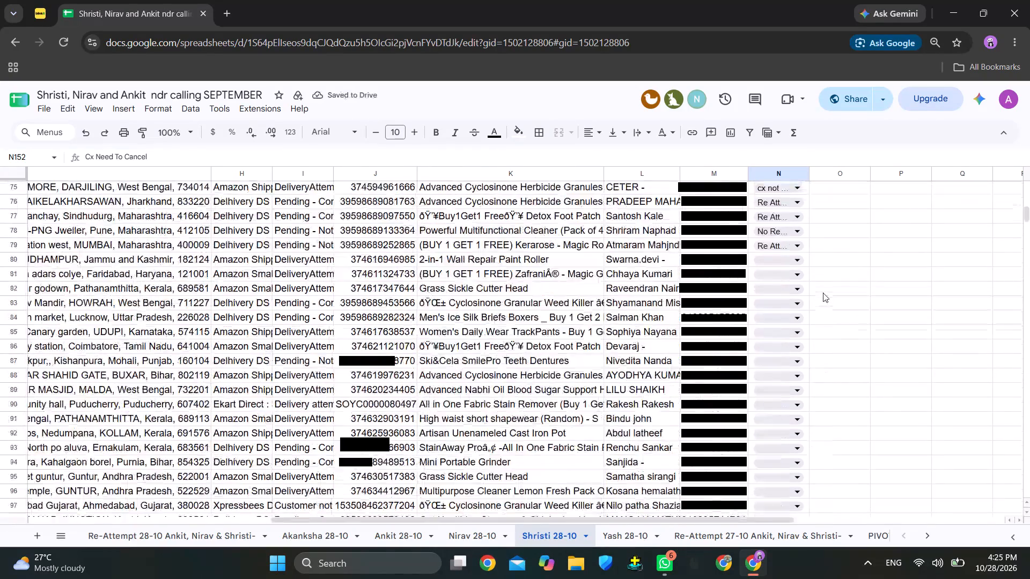
scroll(823, 293, "up", 2)
scroll(822, 299, "down", 1)
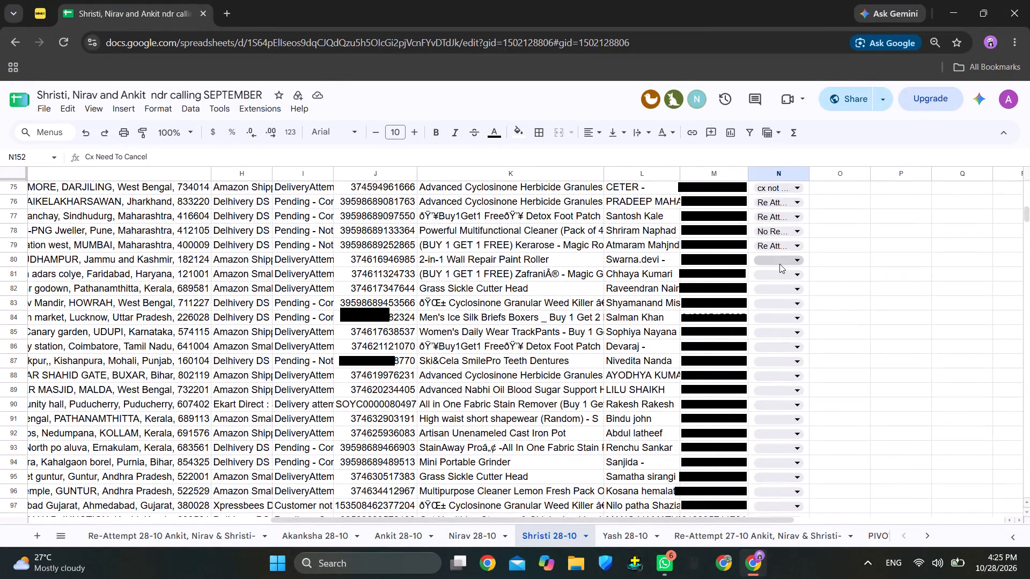
scroll(779, 264, "up", 1)
scroll(783, 287, "down", 1)
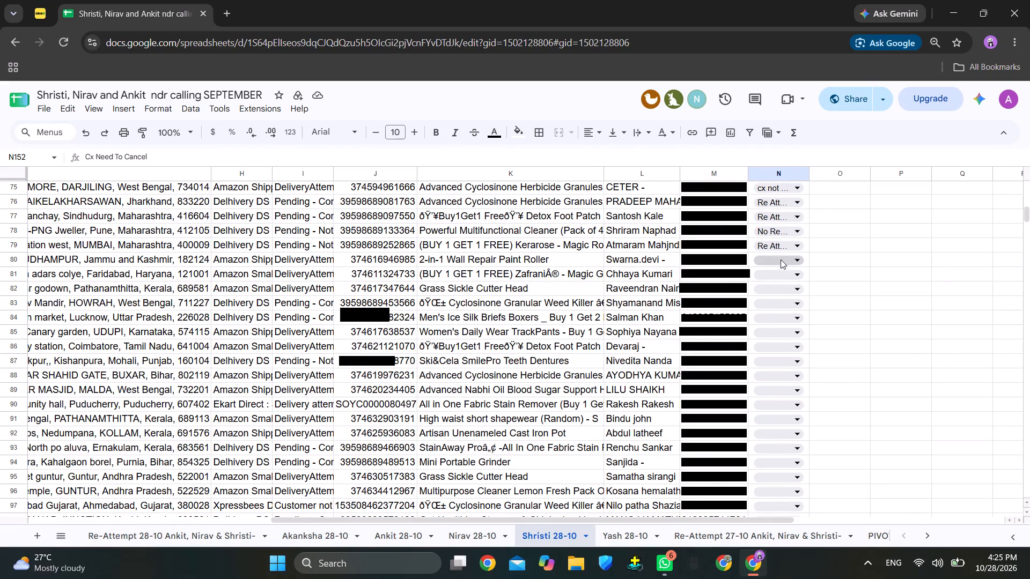
left_click(782, 258)
scroll(793, 315, "down", 4)
left_click(770, 451)
Set the remark of the order in row 151, at the end of the lower blank block, to Out of Coverage Area.
scroll(825, 395, "down", 5)
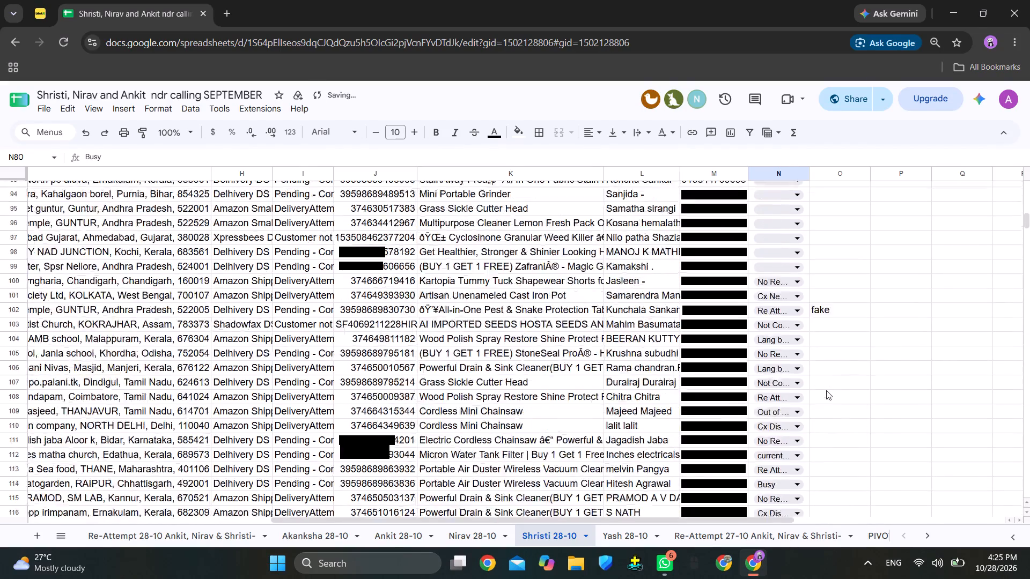
scroll(826, 390, "down", 7)
scroll(823, 382, "up", 1)
scroll(823, 384, "down", 2)
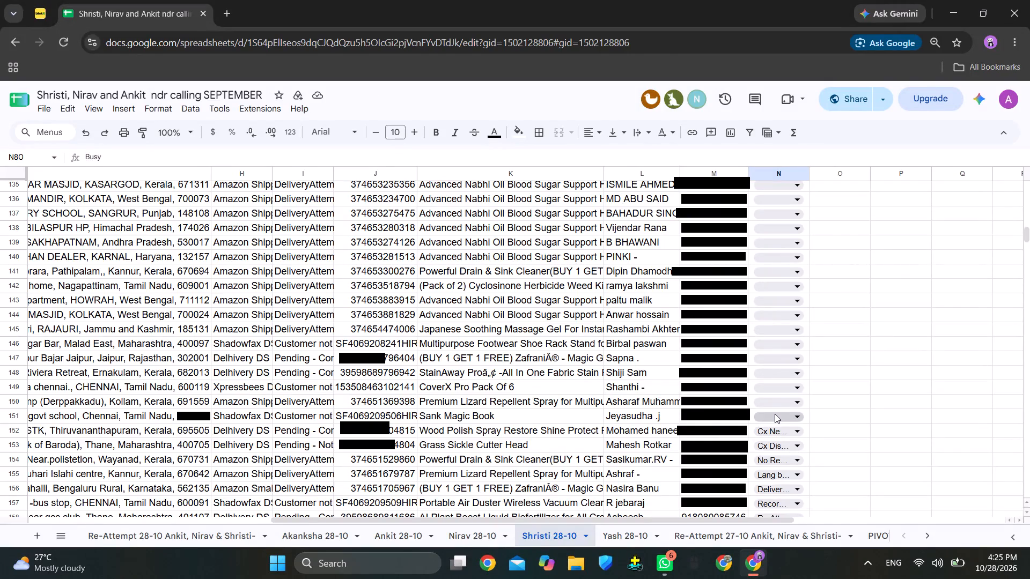
scroll(775, 414, "down", 1)
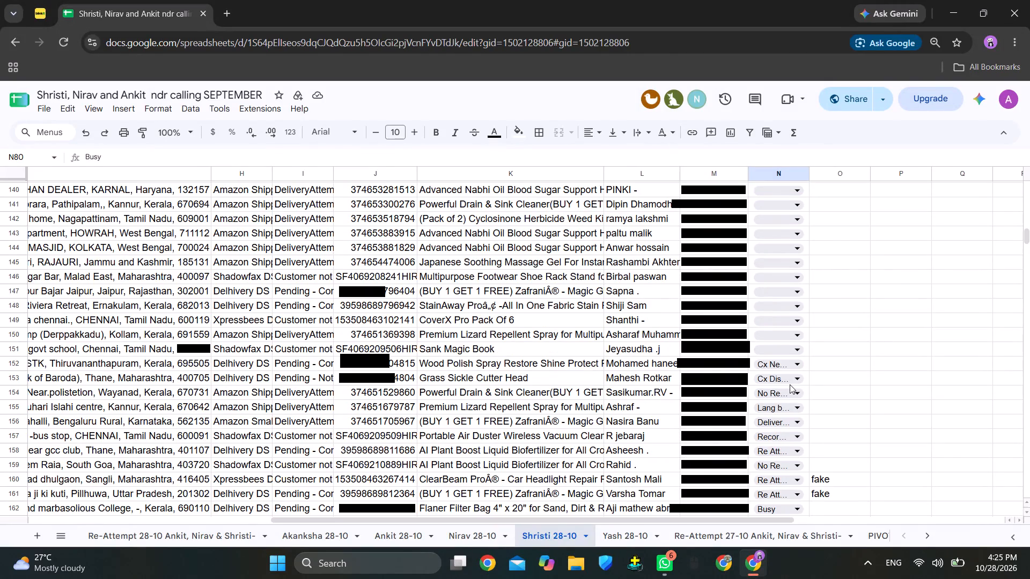
left_click(786, 350)
scroll(779, 402, "down", 9)
scroll(795, 456, "up", 1)
scroll(794, 457, "down", 1)
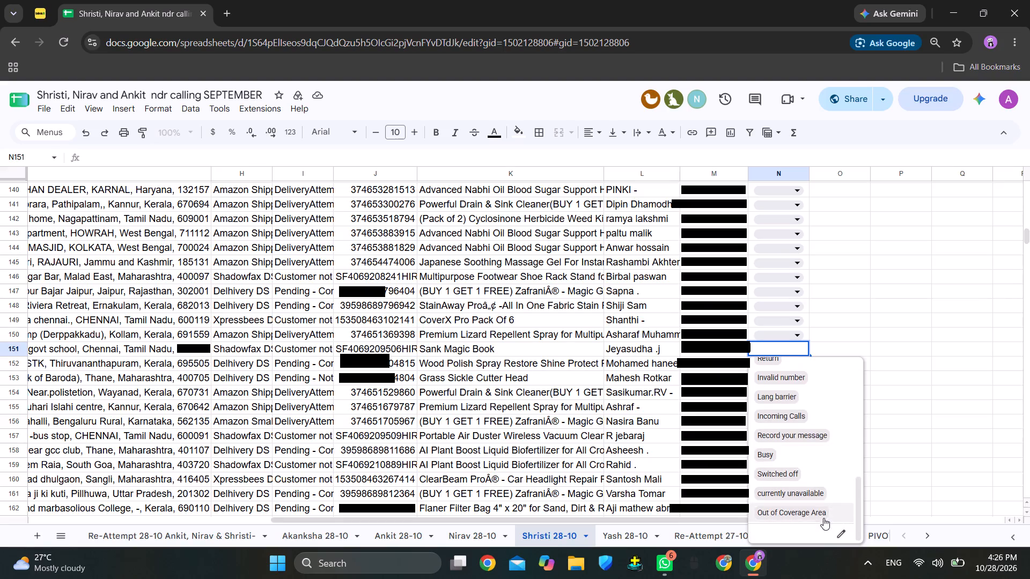
left_click(823, 516)
Set the remark of the order in row 81, at the start of the upper blank block, to Delivered.
scroll(810, 349, "up", 1)
scroll(810, 349, "down", 1)
scroll(810, 349, "up", 4)
scroll(810, 328, "down", 1)
scroll(810, 328, "up", 5)
scroll(807, 313, "down", 1)
scroll(807, 313, "up", 5)
scroll(807, 311, "down", 1)
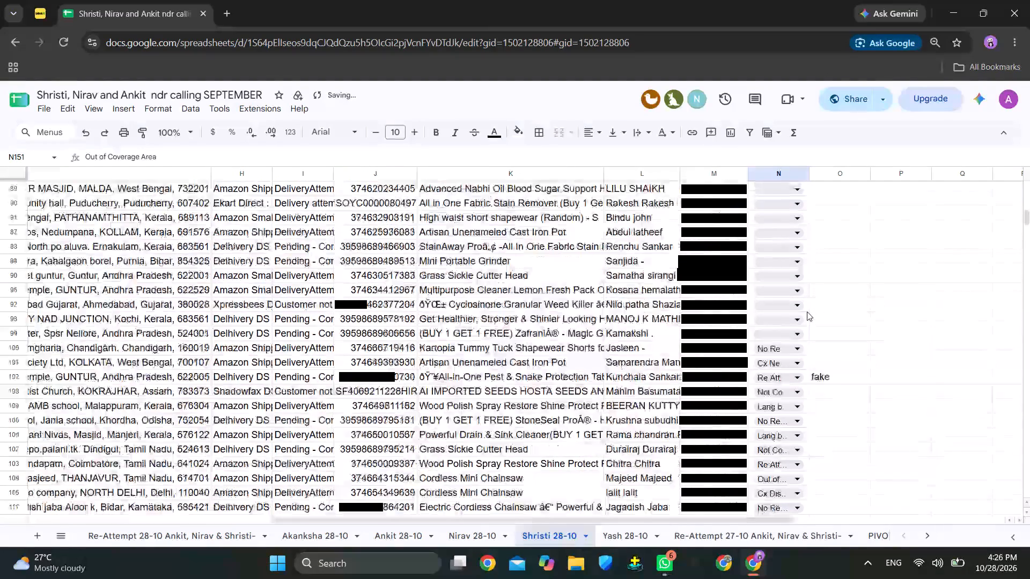
scroll(807, 311, "up", 3)
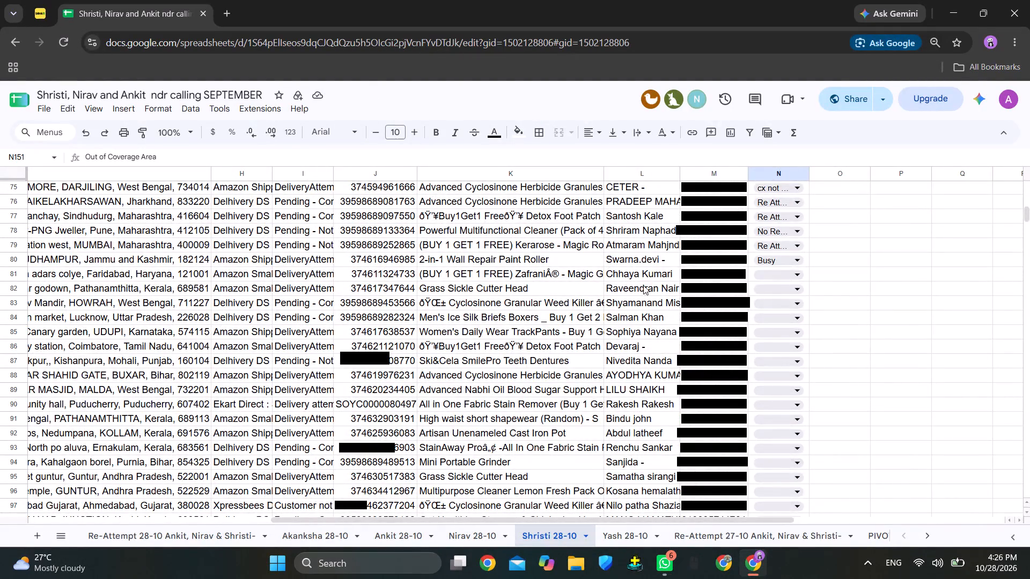
left_click(782, 278)
left_click(777, 350)
Set the remark of the order in row 150, at the end of the lower blank block, to Lang barrier.
scroll(844, 363, "down", 6)
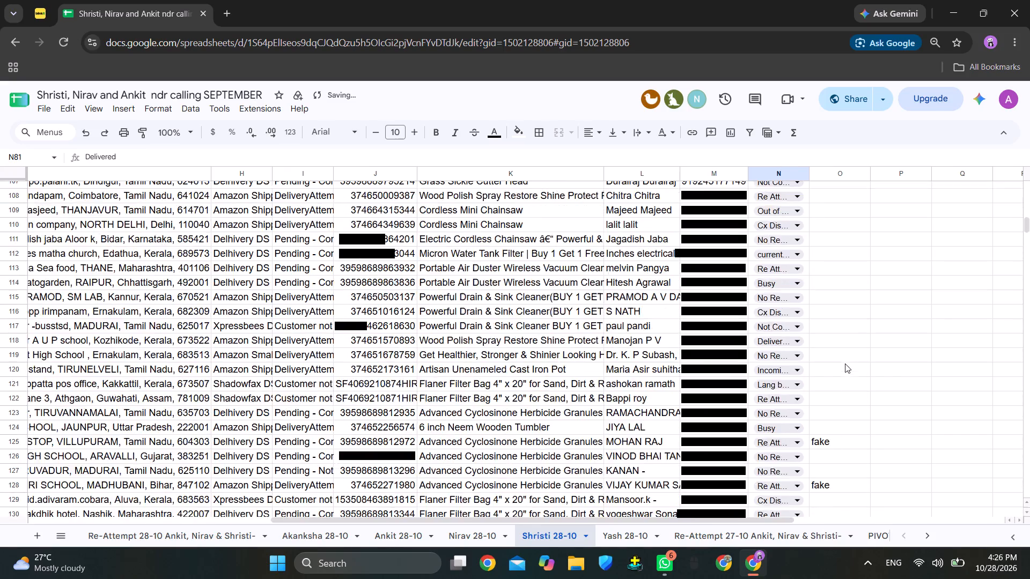
scroll(845, 363, "down", 8)
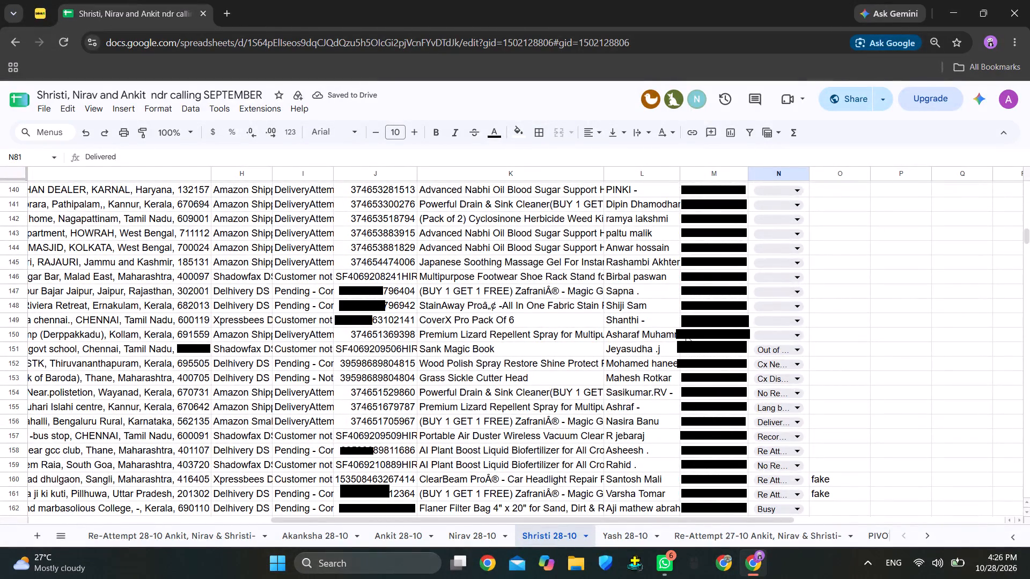
left_click(781, 337)
scroll(783, 436, "down", 4)
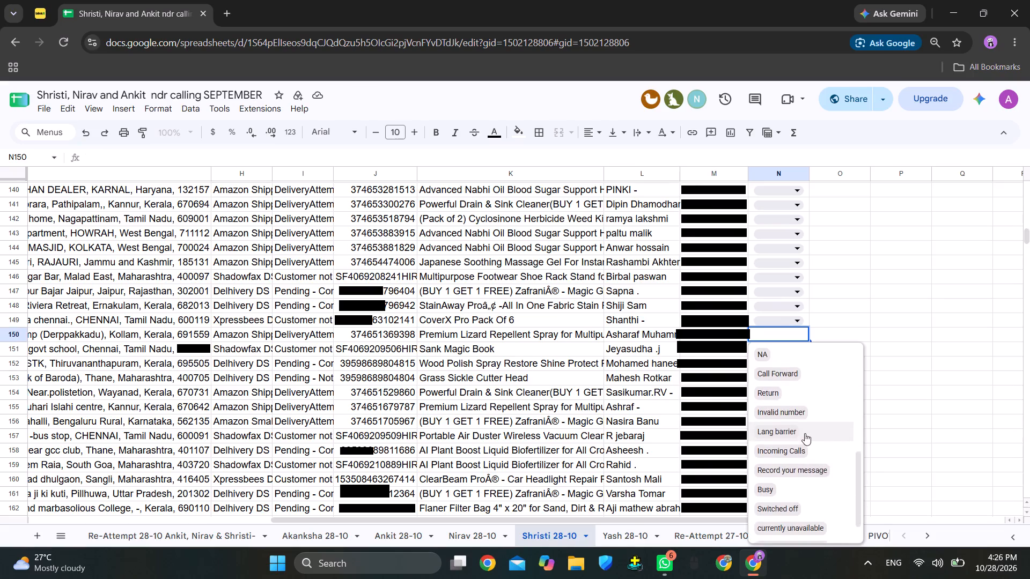
left_click(788, 430)
scroll(837, 330, "up", 13)
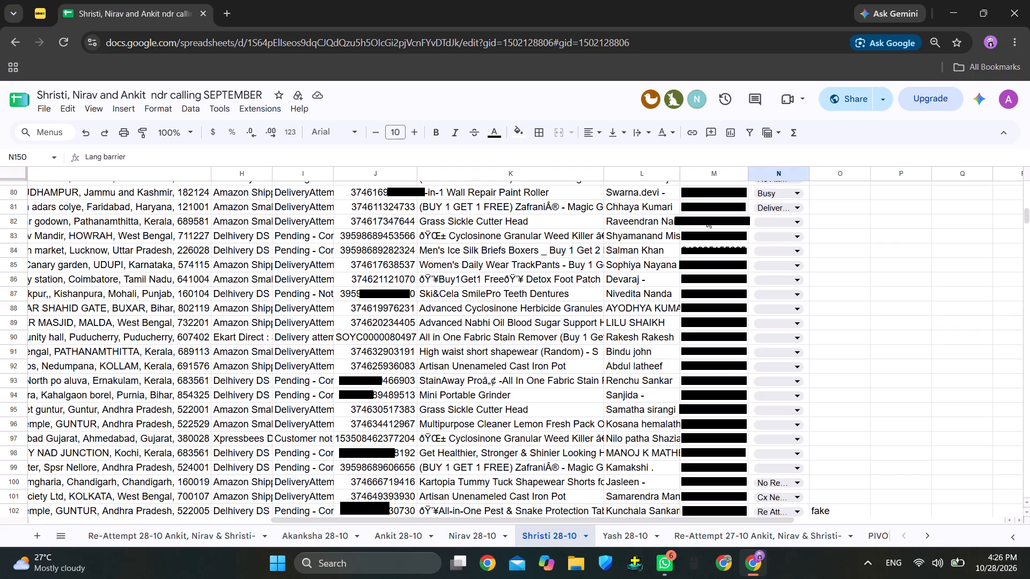
Set the remark of the order in row 82, at the start of the upper blank block, to No Response.
left_click(763, 226)
left_click(789, 259)
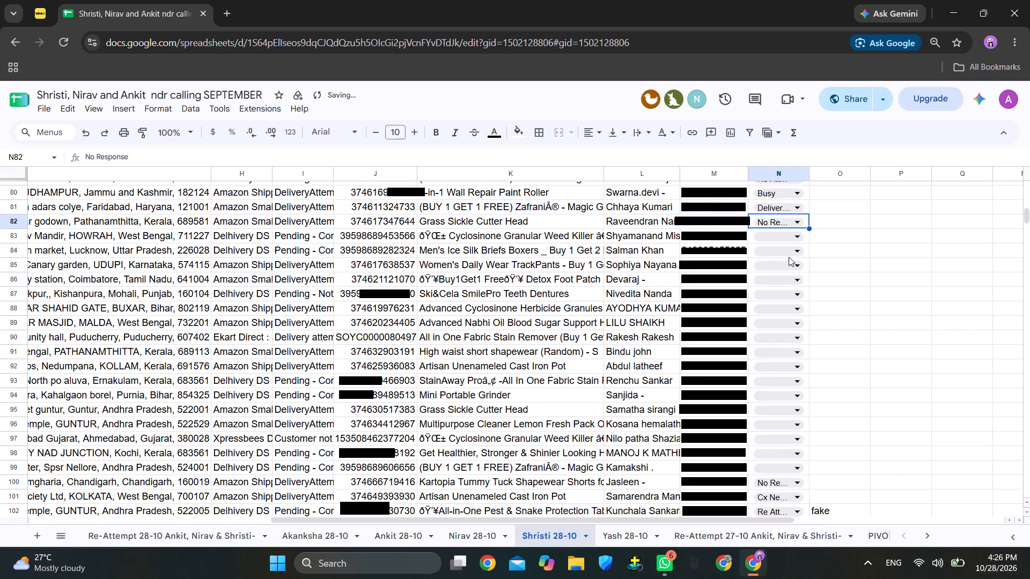
On the Ankit 28-10 sheet, set the remark of the order in row 52, at the start of the upper blank block, to Record your message.
scroll(771, 258, "down", 2)
scroll(781, 251, "up", 2)
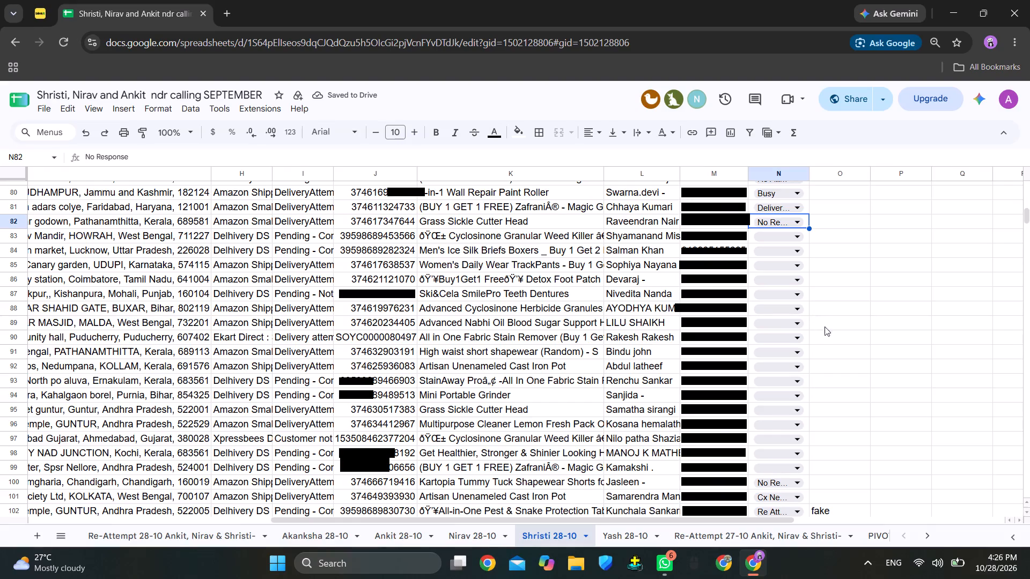
left_click(396, 539)
scroll(664, 440, "up", 1)
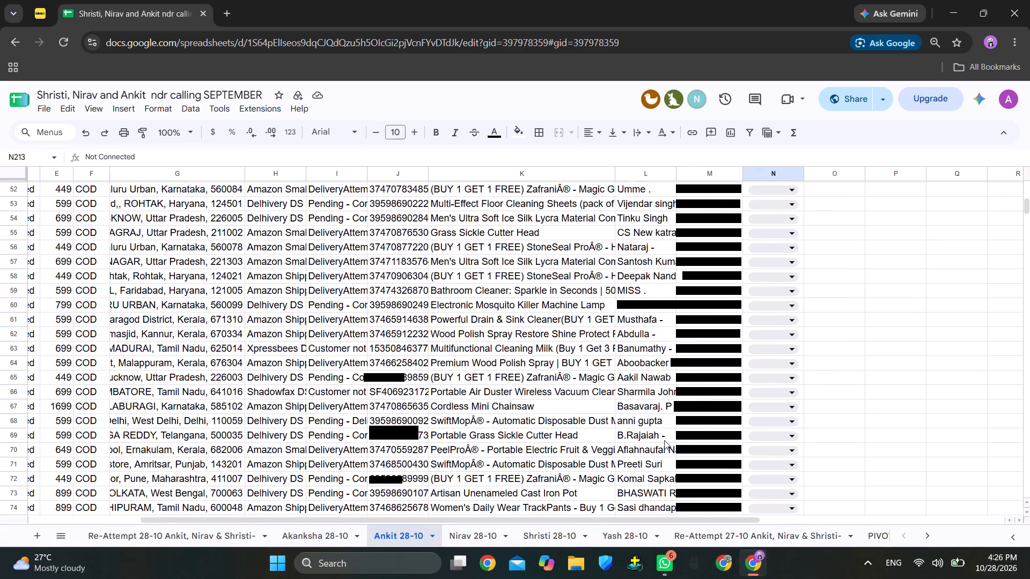
scroll(664, 440, "up", 1)
scroll(665, 439, "down", 3)
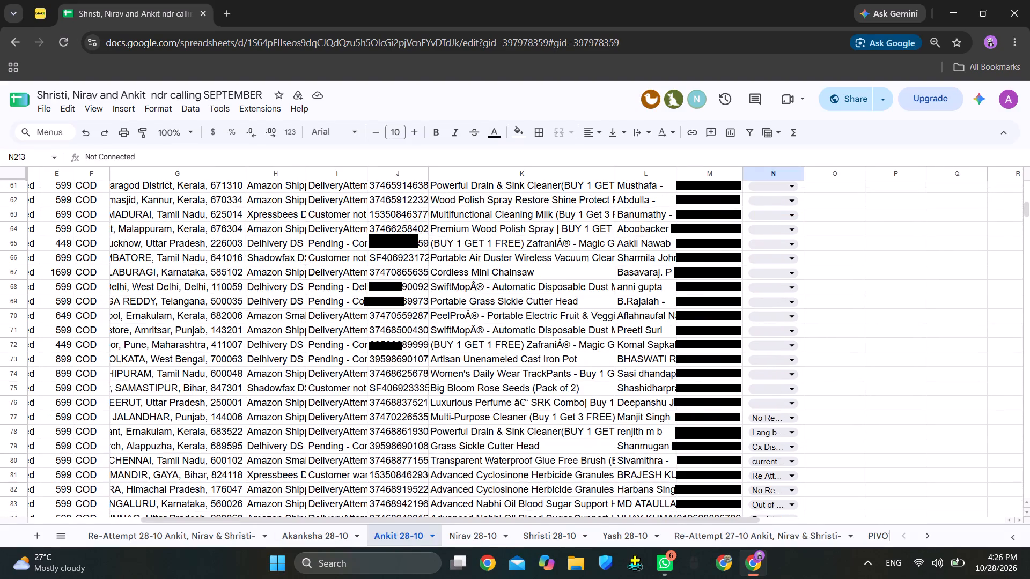
scroll(693, 420, "up", 1)
scroll(693, 420, "down", 1)
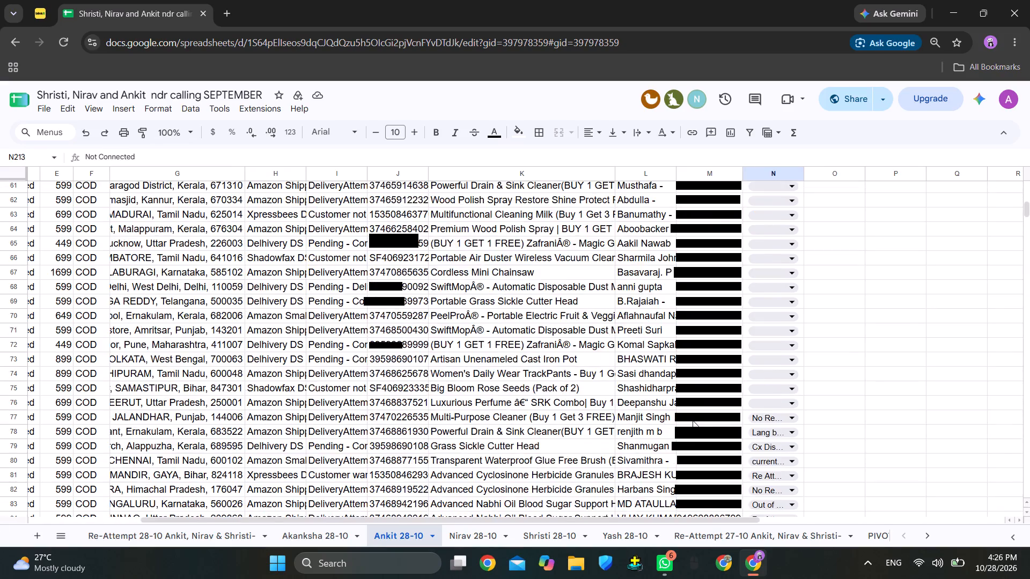
scroll(693, 420, "up", 3)
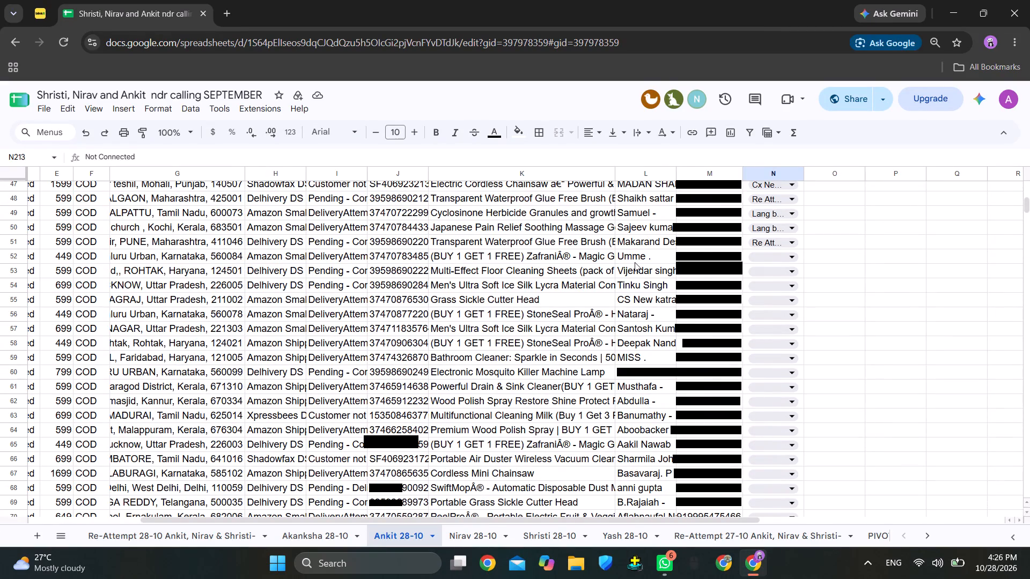
left_click(764, 257)
scroll(767, 299, "down", 9)
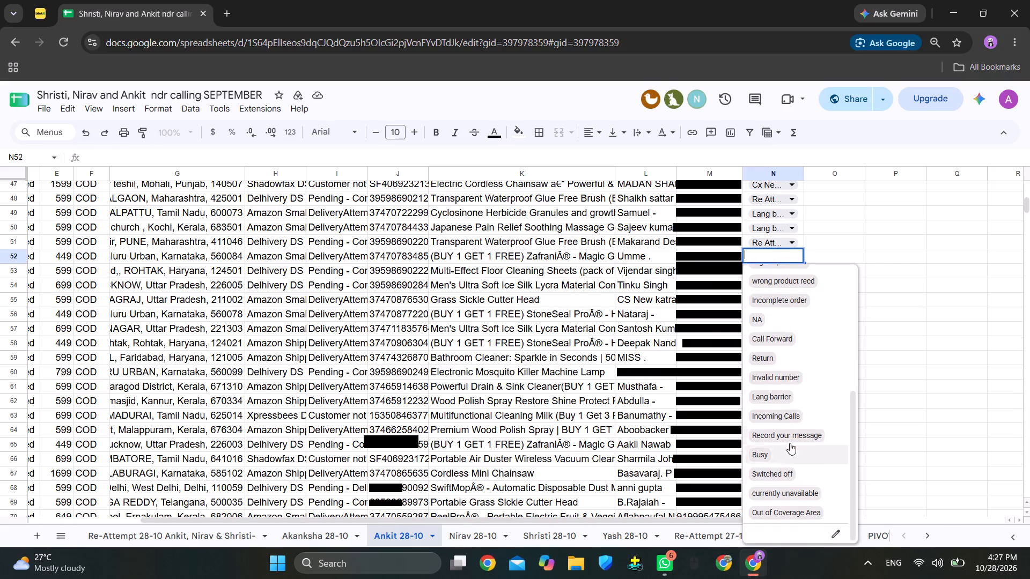
left_click(796, 433)
On the Shristi 28-10 sheet, set the remark of the order in row 149, at the end of the lower blank block, to No Response.
left_click(538, 531)
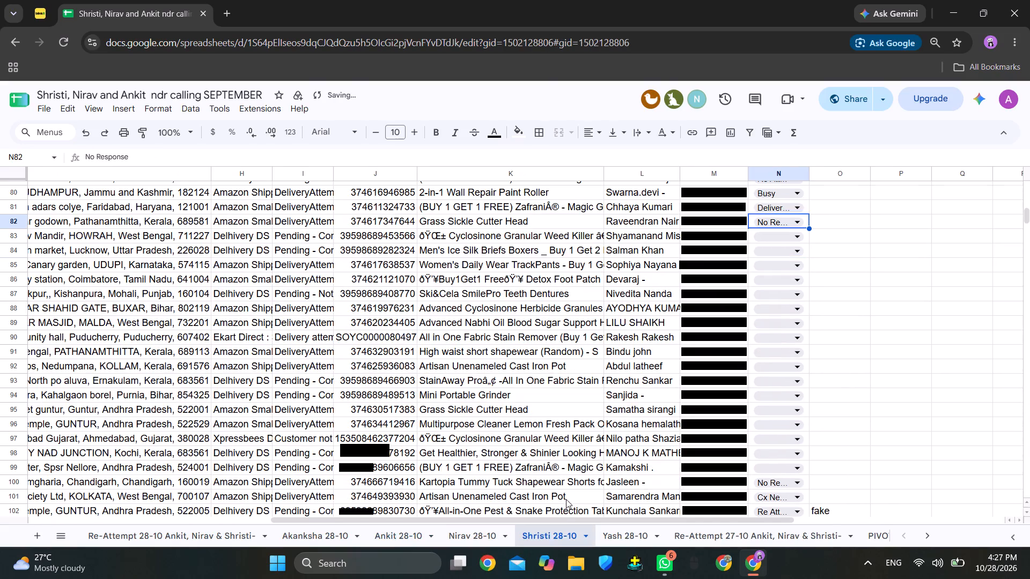
scroll(845, 357, "down", 2)
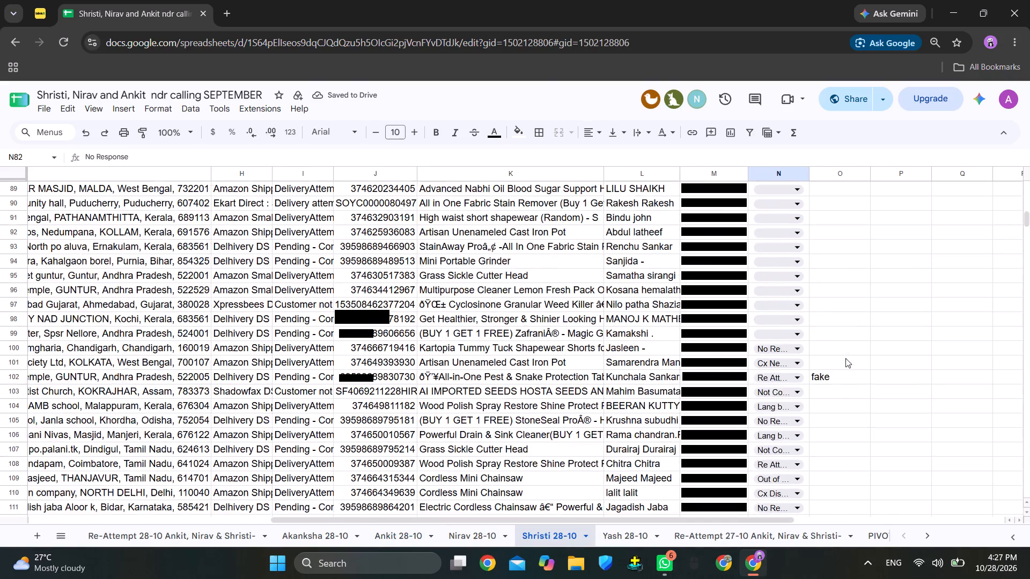
scroll(845, 358, "down", 10)
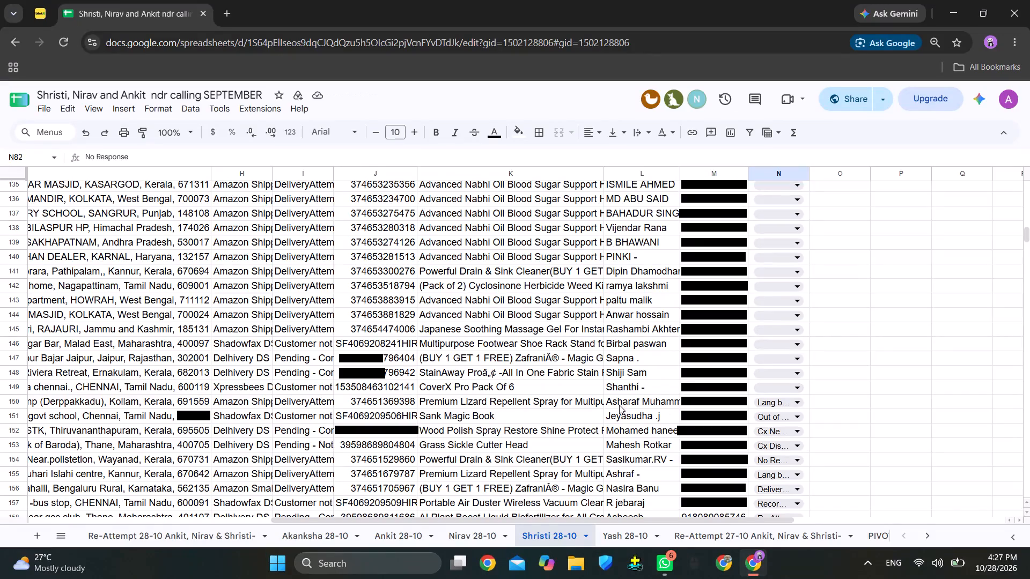
left_click(776, 389)
left_click(779, 421)
Set the remark of the order in row 83, at the start of the upper blank block, to Re Attempt.
scroll(813, 324, "down", 1)
scroll(813, 324, "up", 5)
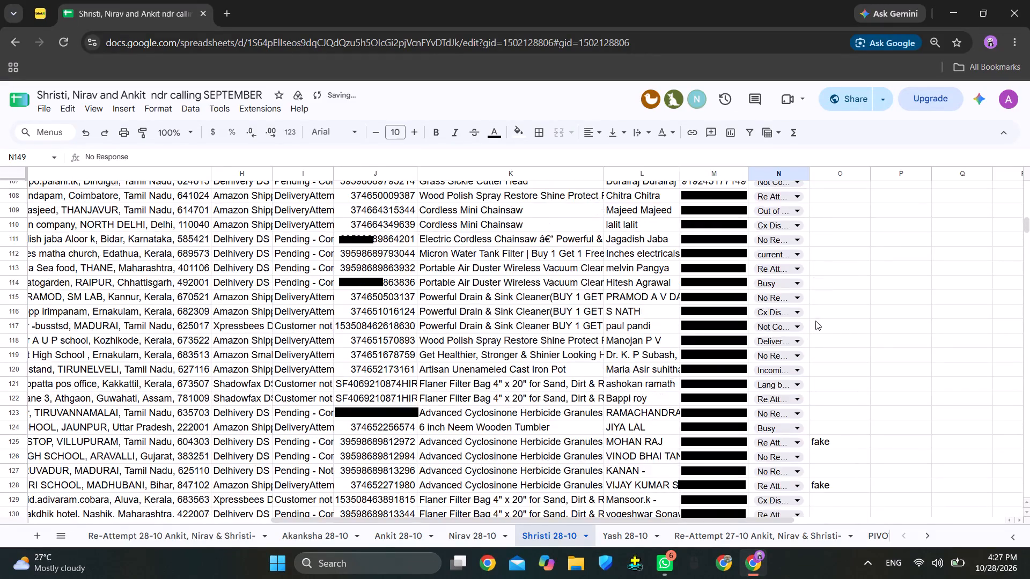
scroll(815, 321, "up", 8)
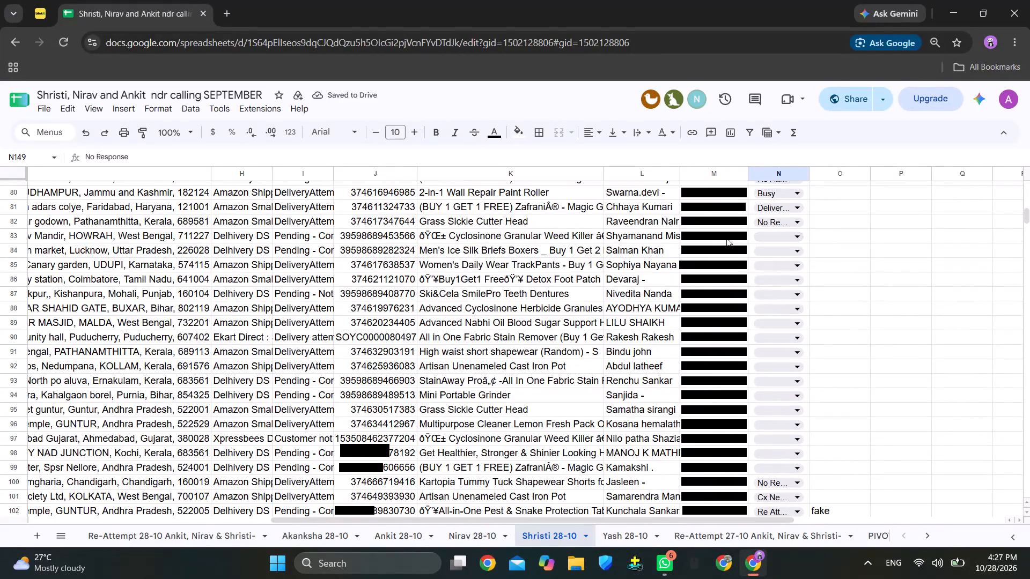
left_click(764, 238)
left_click(779, 254)
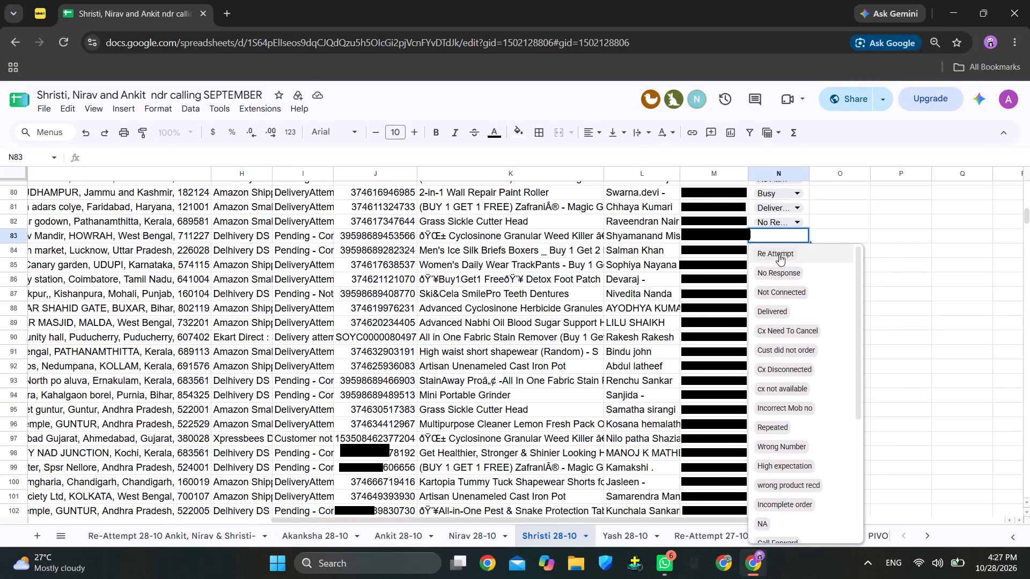
Examine the remark column of the Ankit 28-10 sheet for orders that still have blank remarks.
left_click(394, 530)
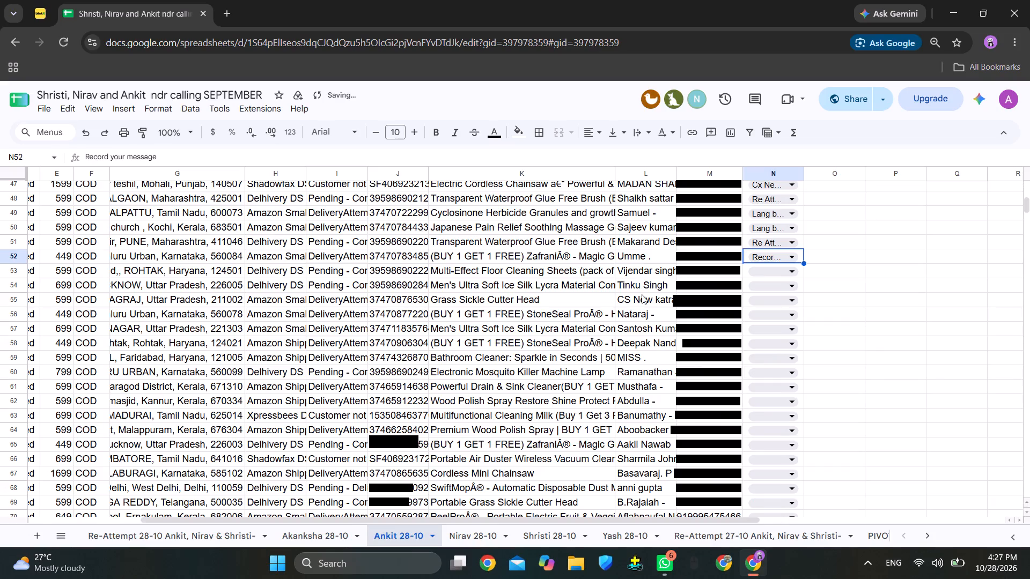
scroll(681, 288, "up", 1)
scroll(681, 288, "down", 1)
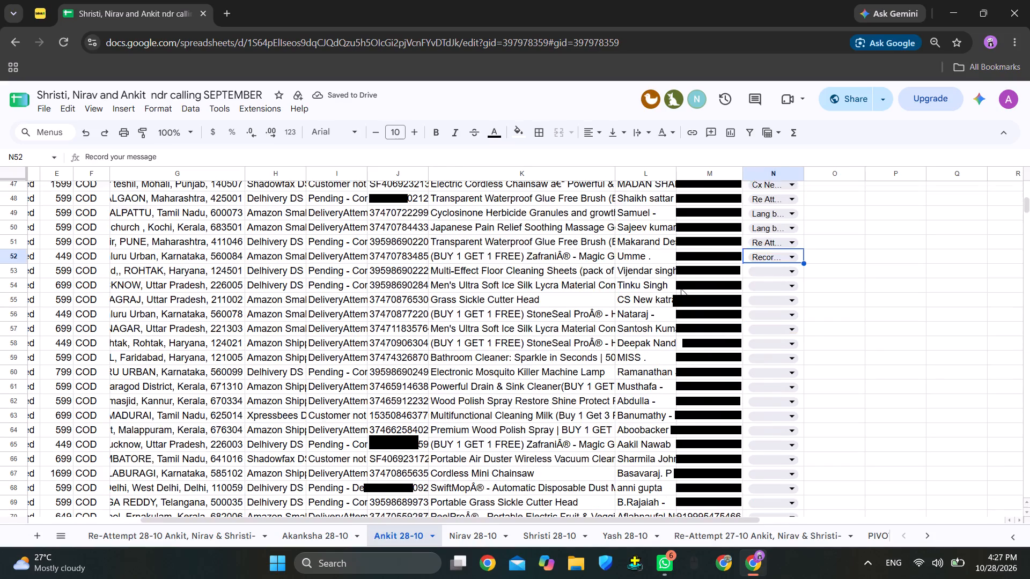
scroll(681, 288, "down", 12)
scroll(715, 316, "up", 1)
scroll(715, 316, "down", 9)
scroll(717, 315, "up", 1)
scroll(717, 315, "down", 2)
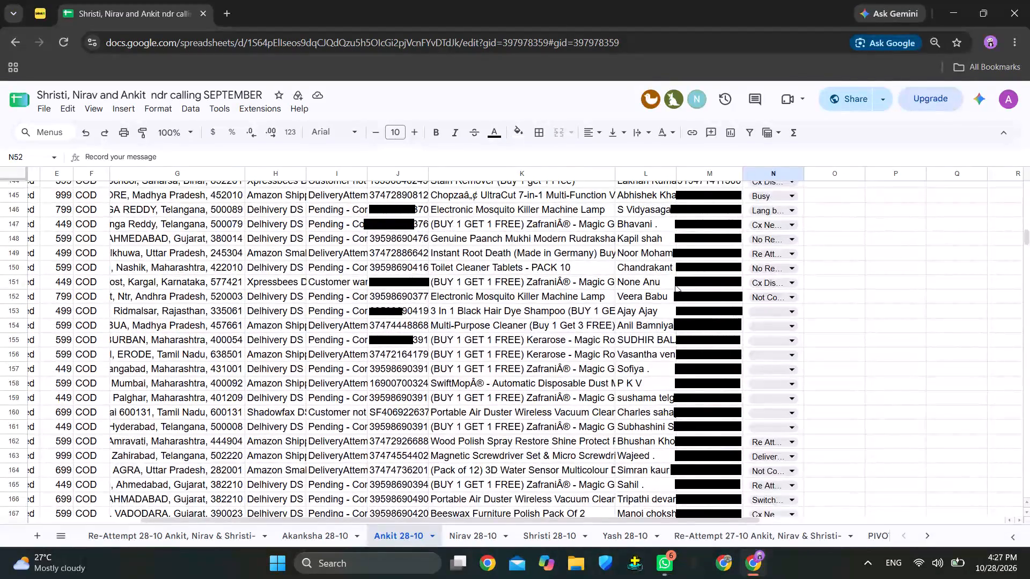
scroll(674, 285, "up", 11)
scroll(681, 269, "down", 1)
scroll(686, 263, "up", 5)
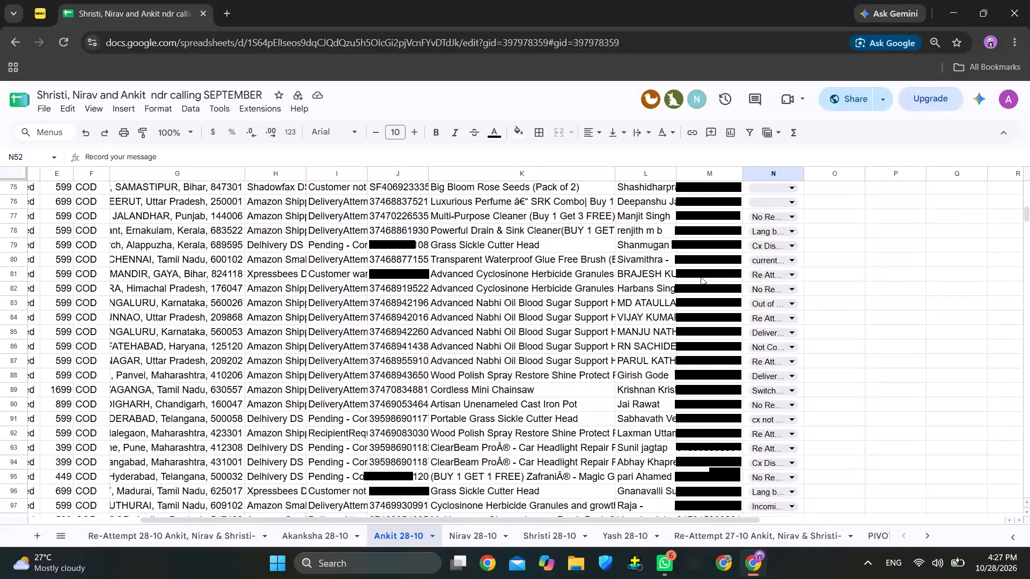
Set the remark of the order in row 53, at the start of the Ankit sheet's upper blank block, to No Response.
scroll(701, 277, "up", 5)
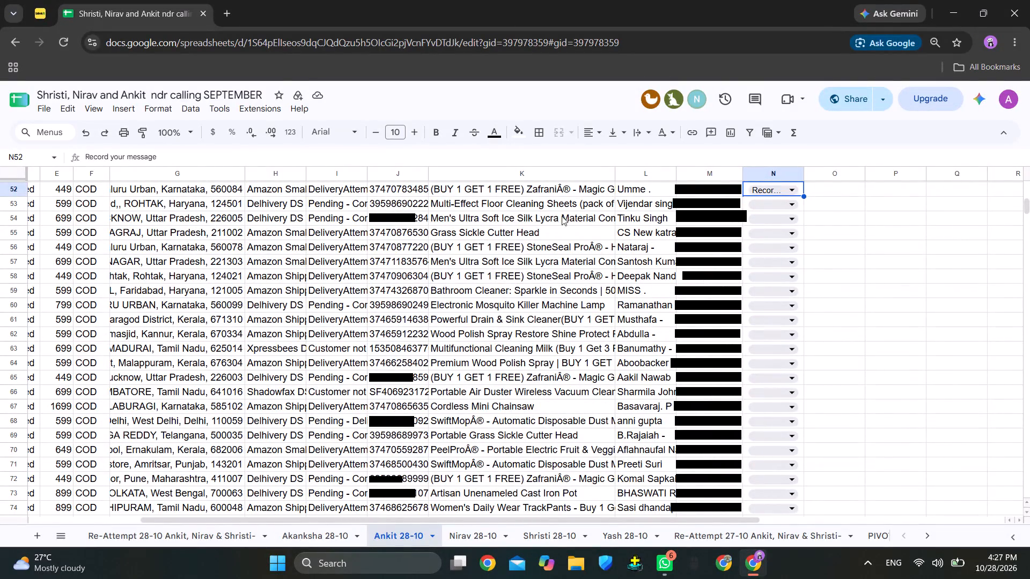
scroll(783, 210, "up", 1)
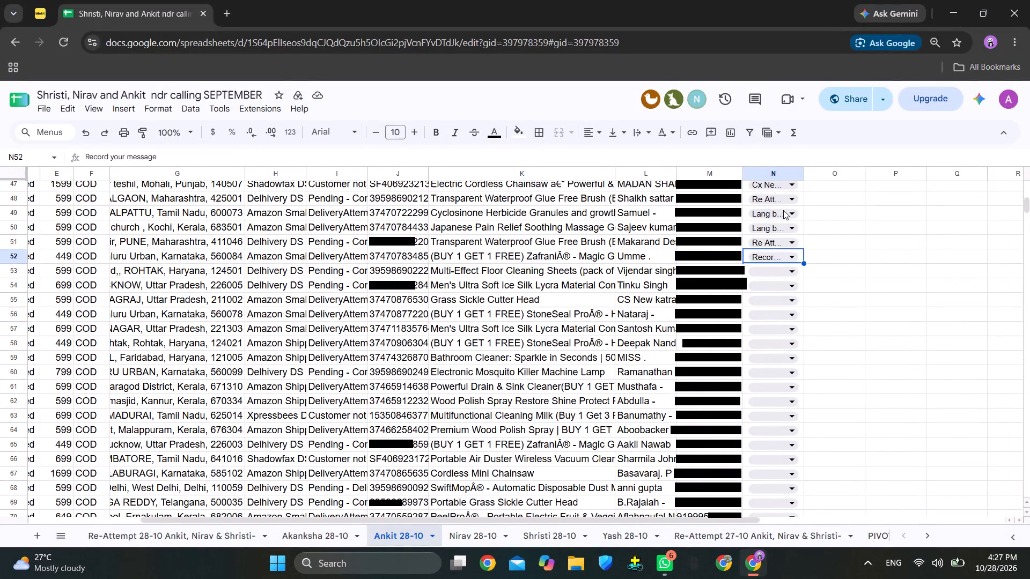
left_click(780, 273)
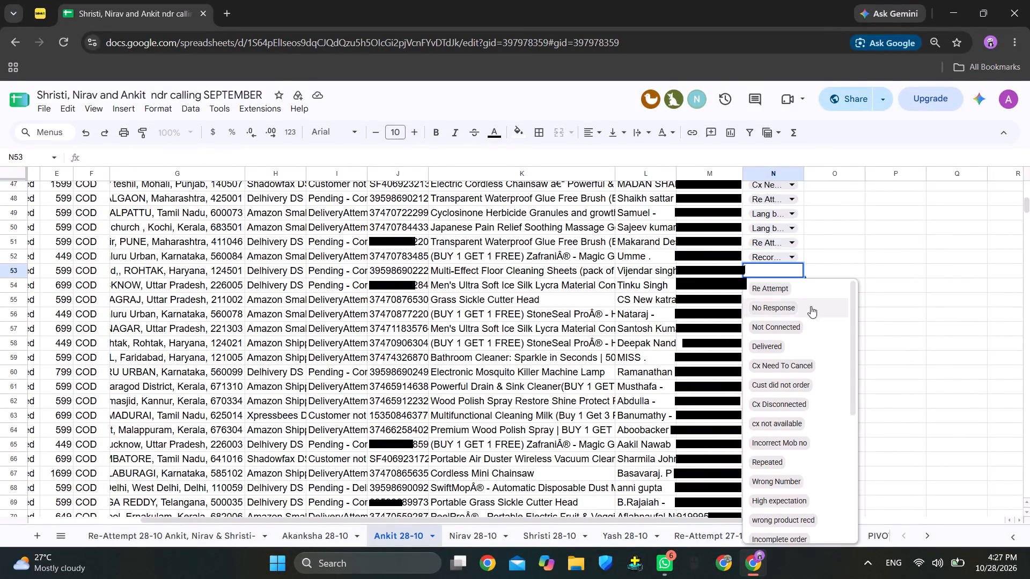
left_click(783, 309)
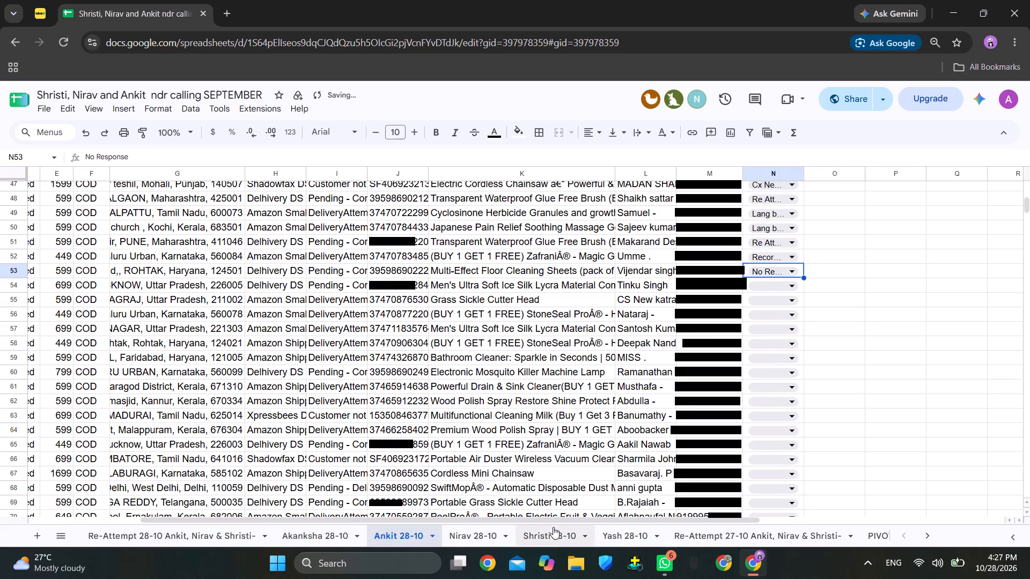
On the Shristi 28-10 sheet, set the remark of the order in row 84, at the start of the upper blank block, to No Response.
left_click(553, 532)
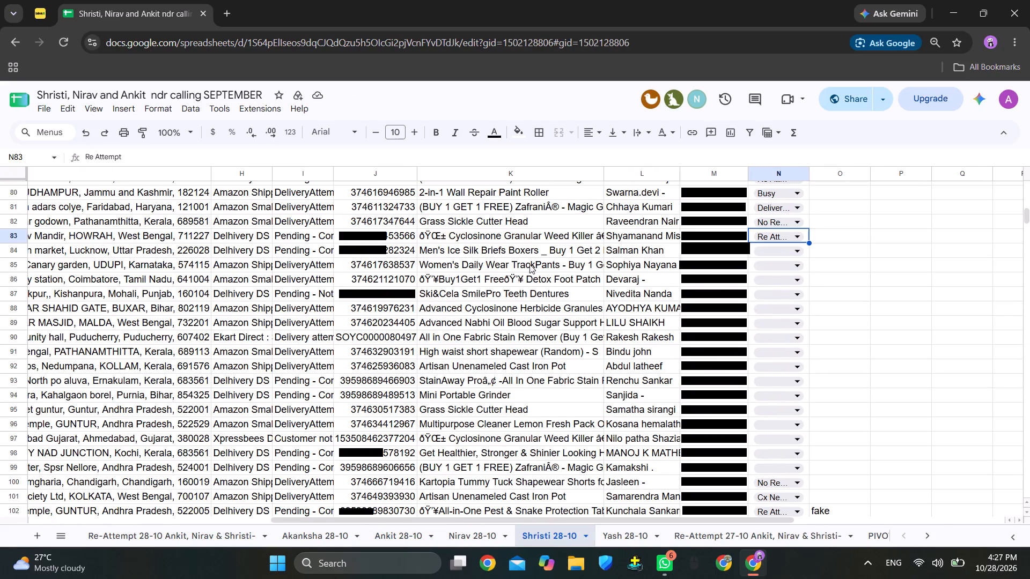
left_click(780, 253)
left_click(794, 289)
Set the remark of the order in row 148, at the end of the lower blank block, to Cx Disconnected.
scroll(814, 340, "down", 5)
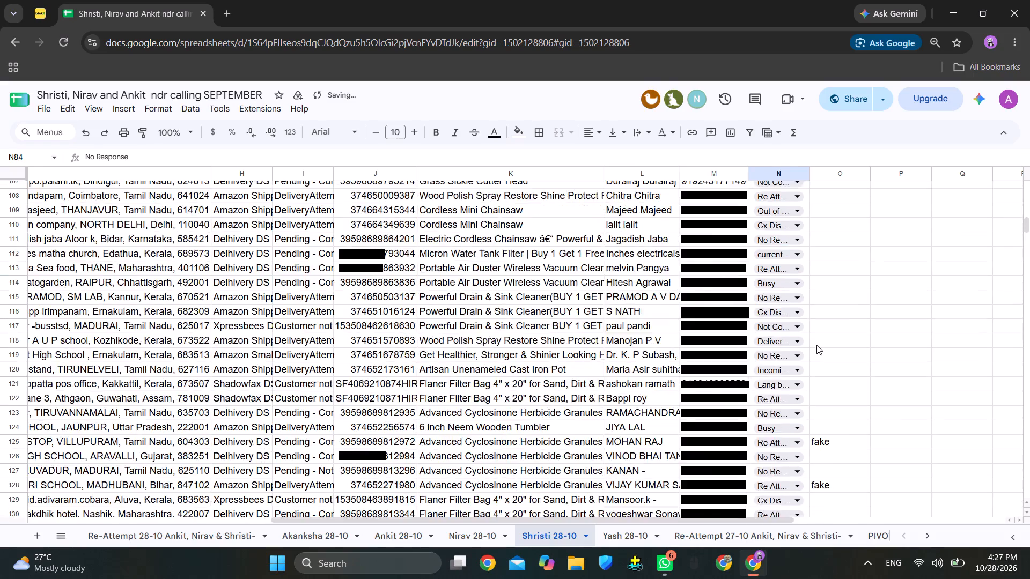
scroll(816, 345, "down", 3)
scroll(841, 371, "up", 1)
scroll(841, 371, "down", 5)
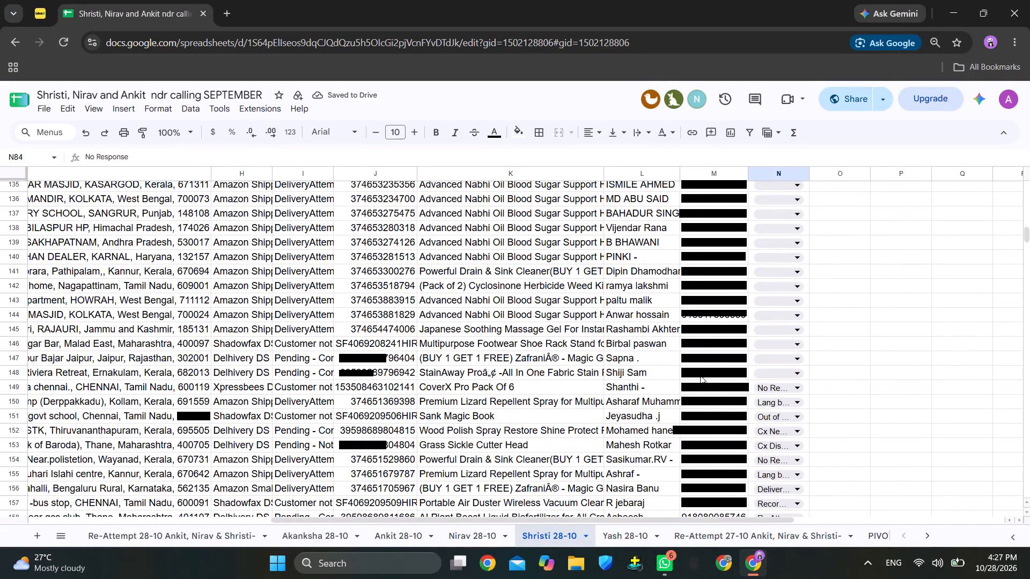
left_click(778, 372)
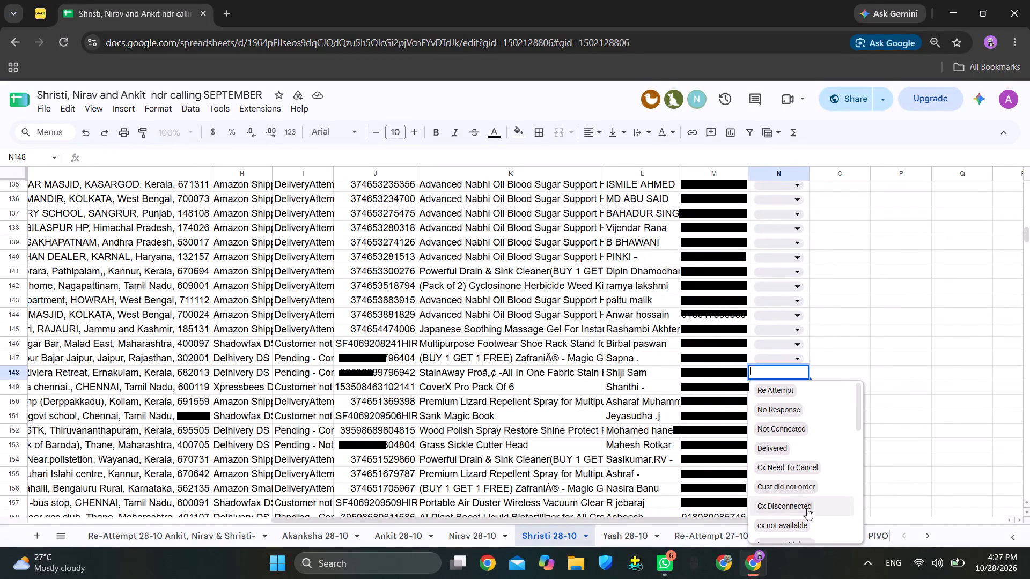
left_click(807, 508)
Select the remark cell of the order in row 85, at the start of the upper blank block.
scroll(834, 316, "down", 1)
scroll(834, 316, "up", 15)
scroll(830, 311, "down", 2)
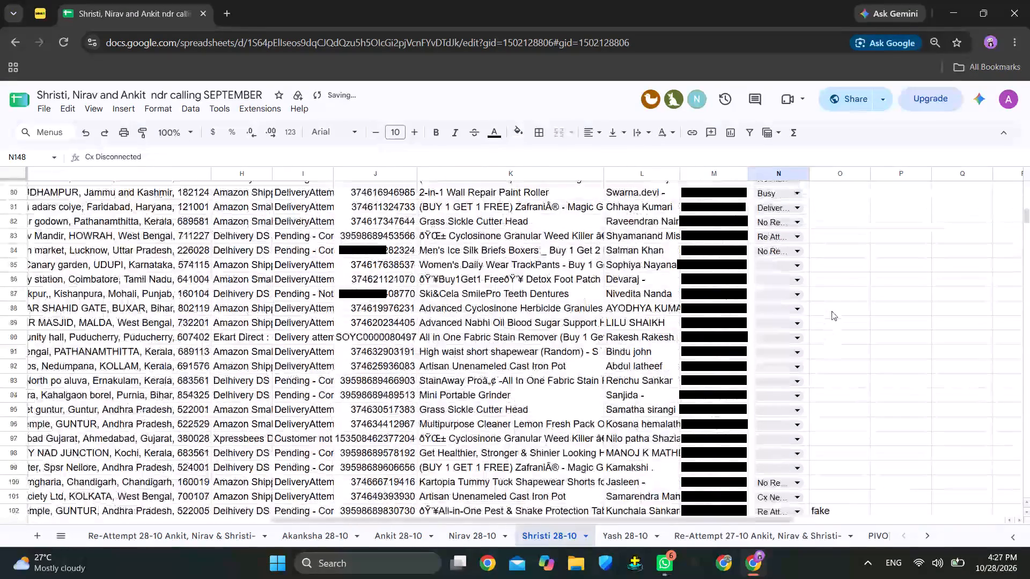
left_click(805, 270)
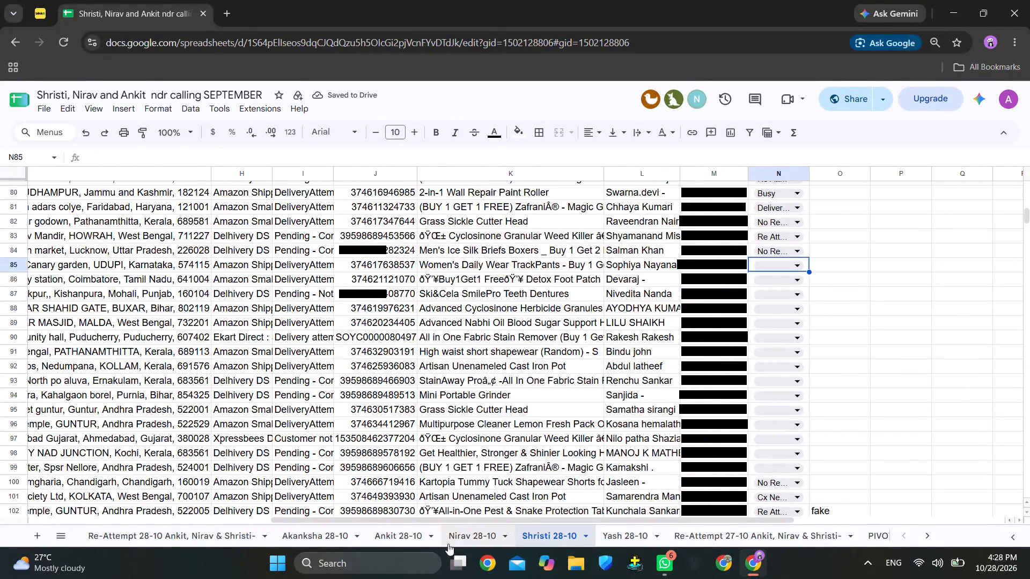
On the Ankit 28-10 sheet, set the remark of the order in row 54 to Cx Disconnected.
left_click(403, 537)
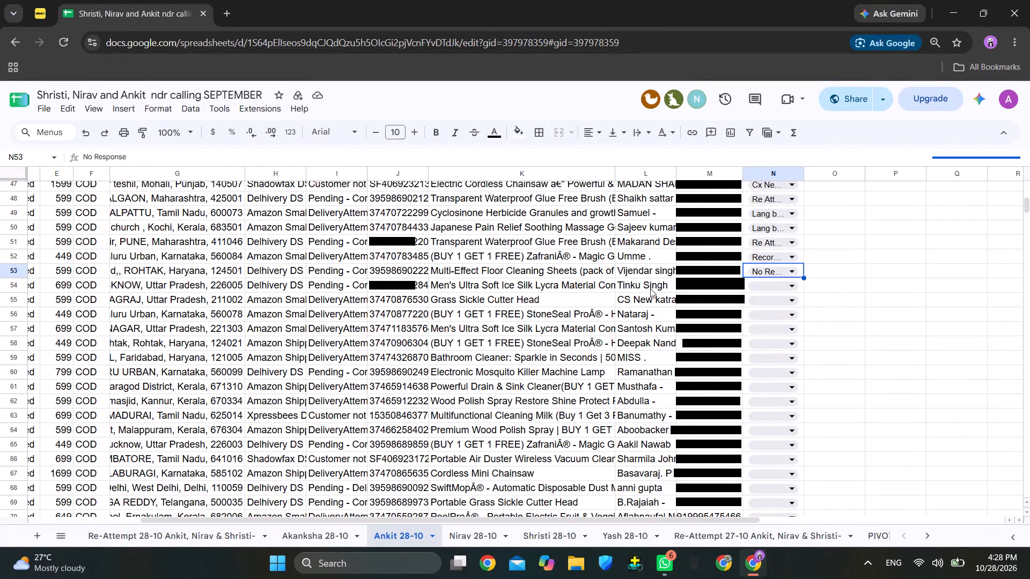
left_click(770, 287)
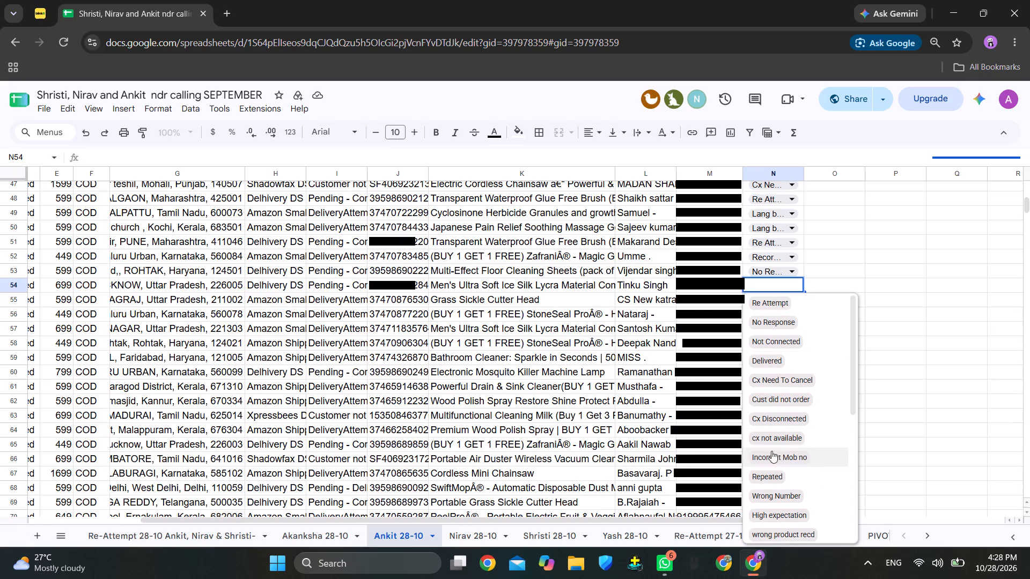
left_click(795, 420)
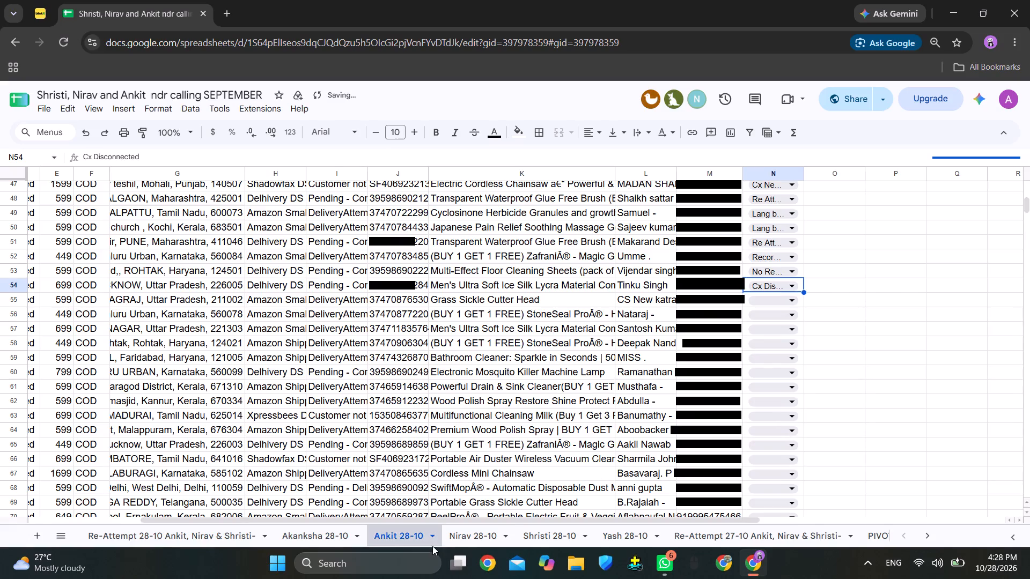
On the Shristi 28-10 sheet, set the remark of the order in row 85 to Out of Coverage Area.
left_click(547, 539)
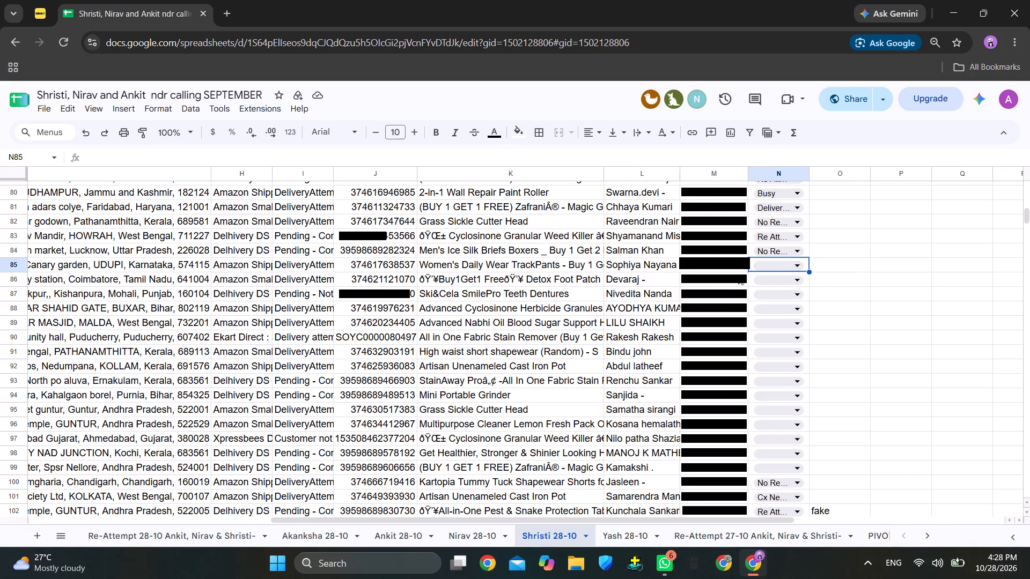
left_click(785, 268)
scroll(775, 307, "down", 6)
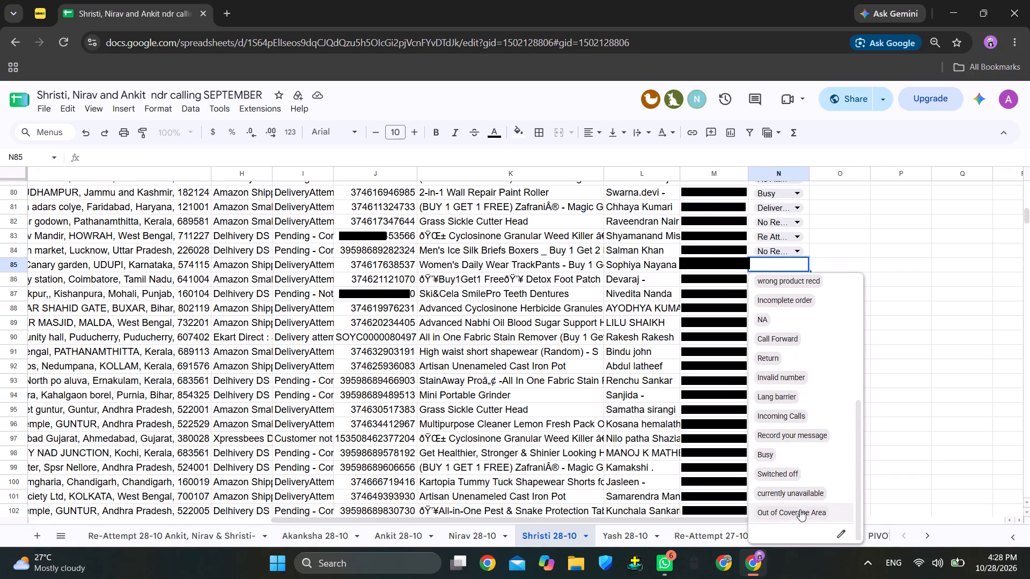
left_click(800, 509)
Set the remark of the order in row 147, at the end of the lower blank block, to Re Attempt.
scroll(821, 371, "up", 2)
scroll(828, 367, "down", 4)
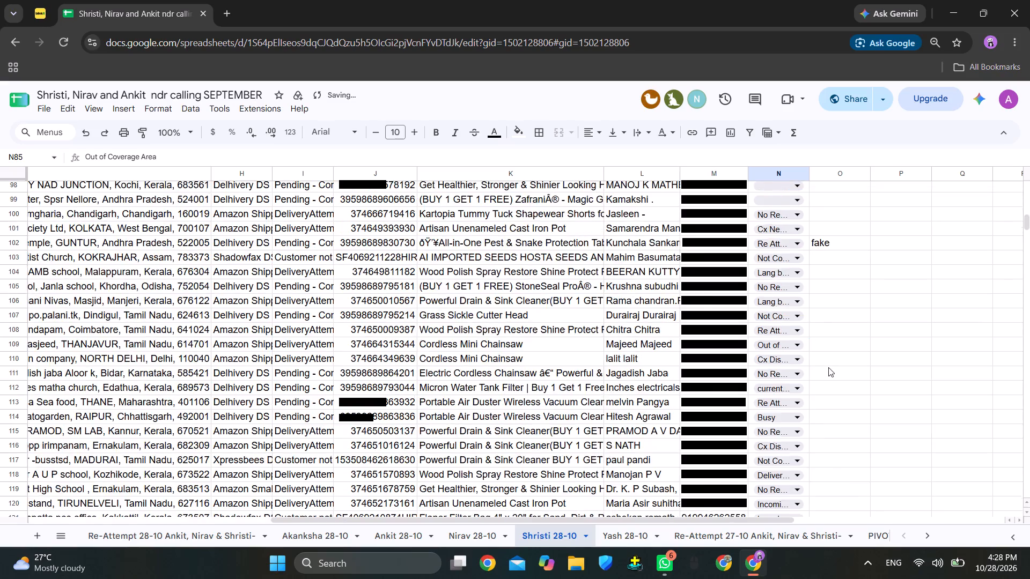
scroll(828, 367, "down", 8)
scroll(828, 372, "up", 1)
scroll(829, 371, "down", 2)
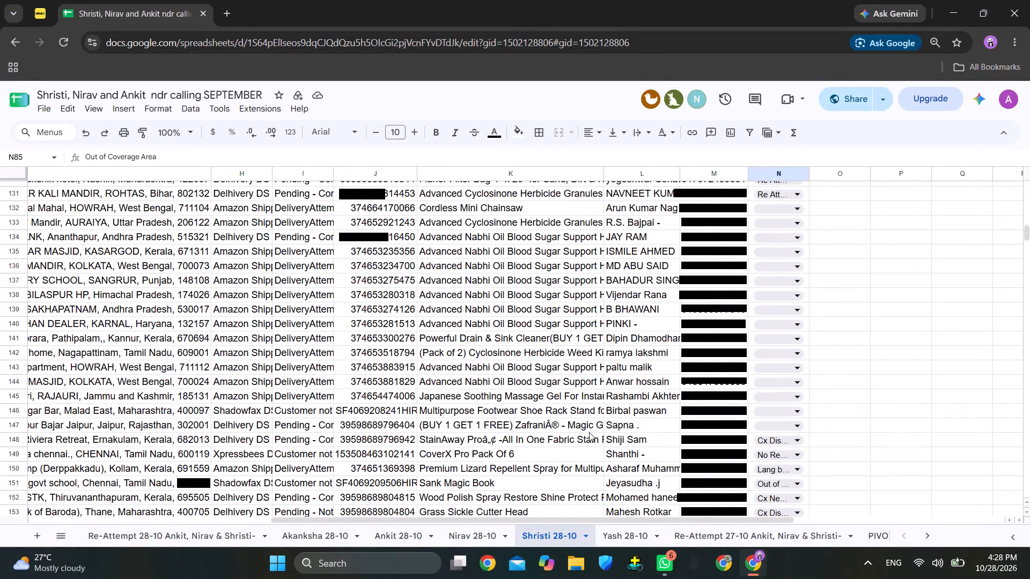
left_click(779, 426)
left_click(789, 443)
On the Shristi 28-10 sheet, set the remark of the order in row 146, just above row 147, to Re Attempt.
scroll(826, 296, "up", 5)
scroll(826, 296, "down", 1)
scroll(828, 295, "up", 3)
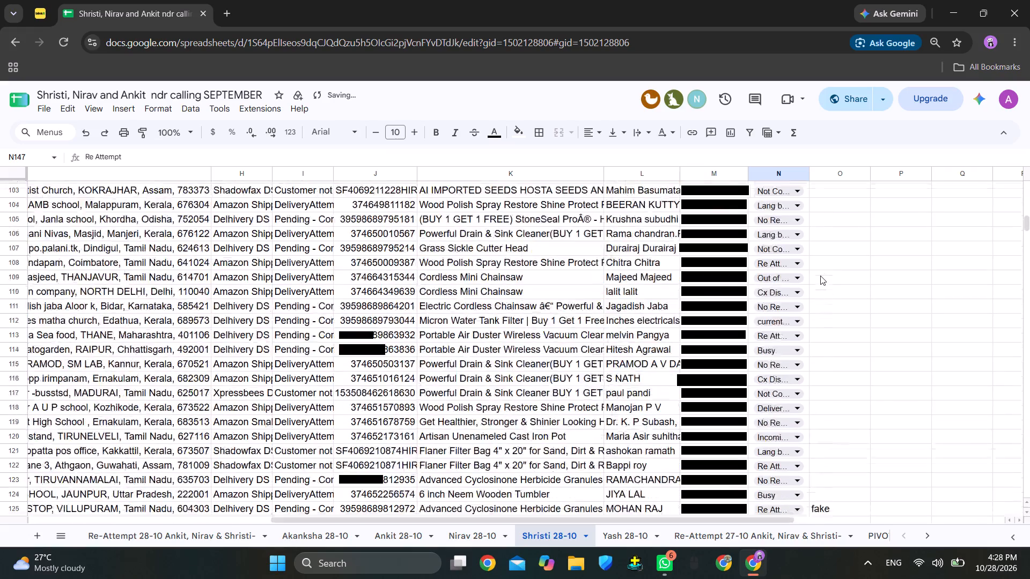
scroll(820, 276, "up", 4)
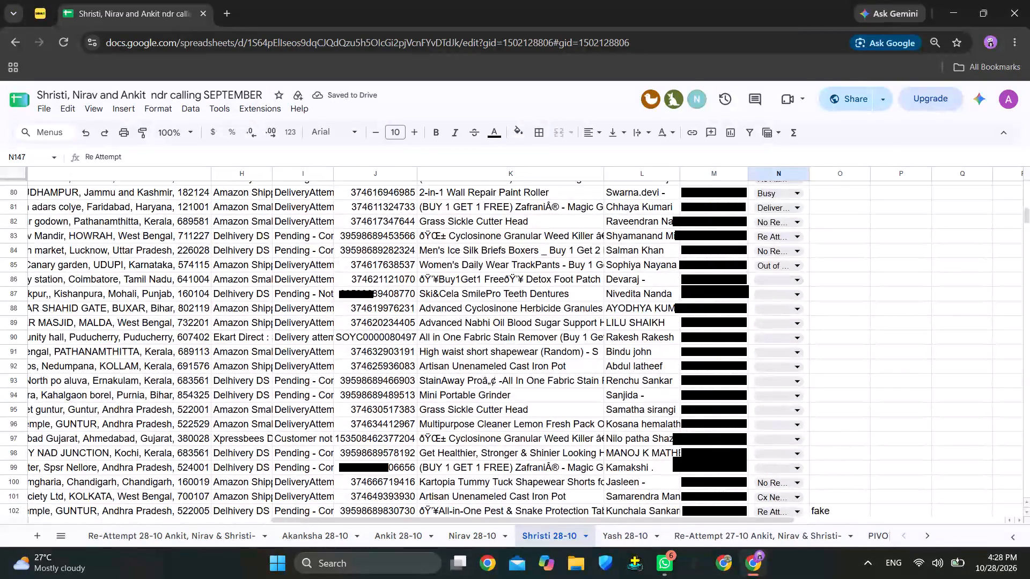
scroll(648, 342, "down", 4)
scroll(732, 319, "down", 2)
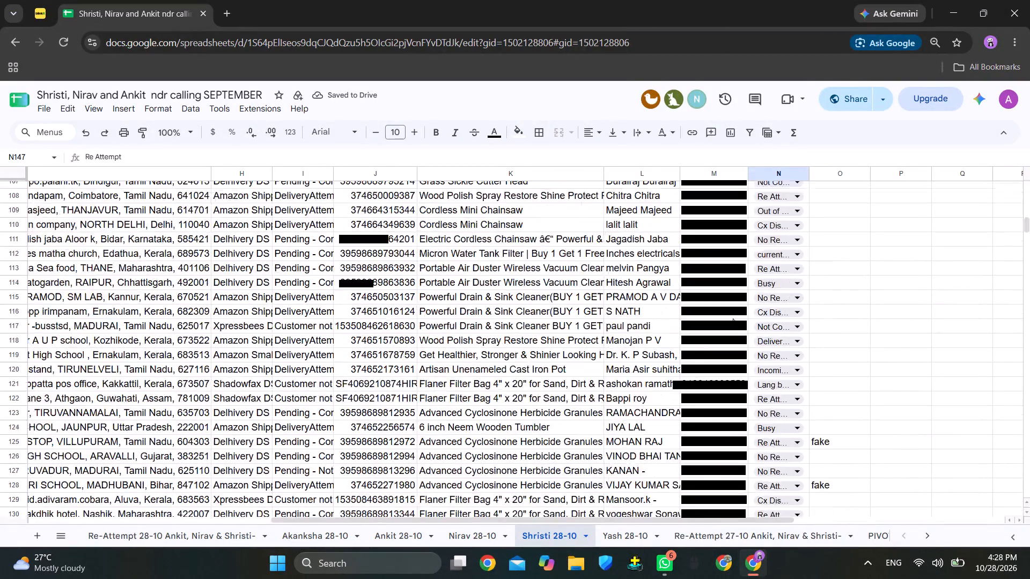
scroll(733, 318, "down", 5)
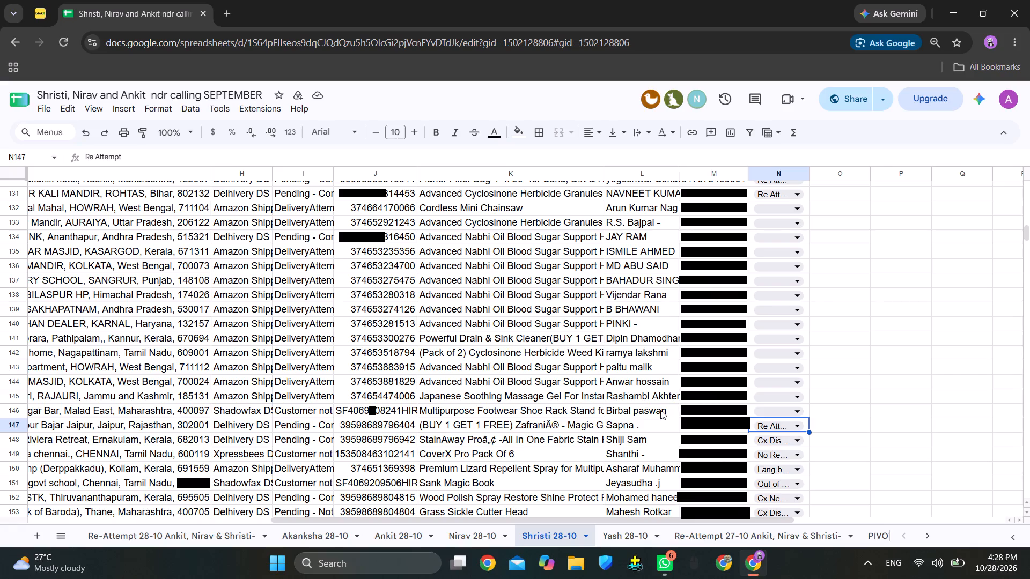
left_click(772, 412)
left_click(778, 428)
Set the remark of the order in row 86, at the start of the upper blank block, to Re Attempt.
scroll(818, 298, "up", 3)
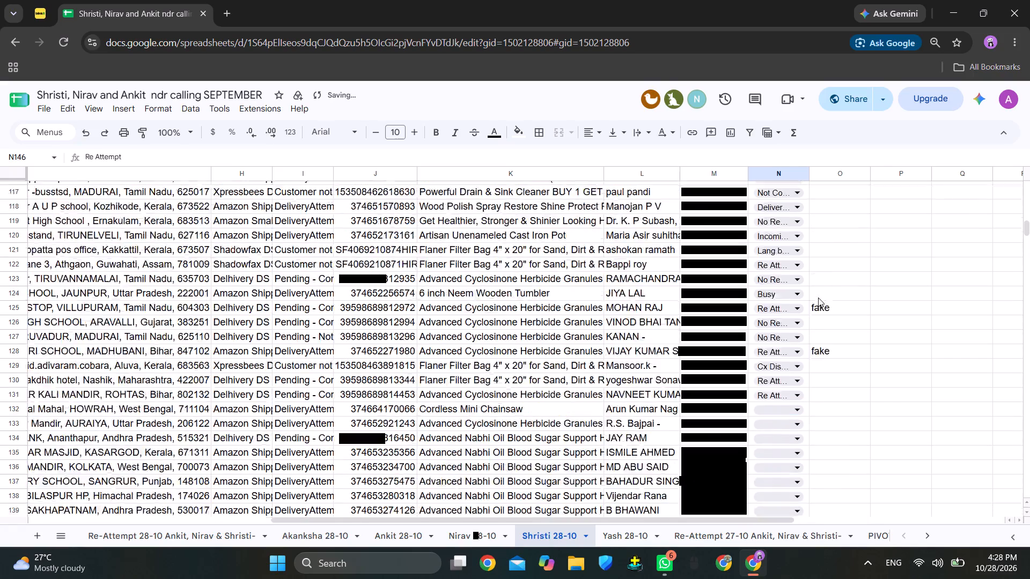
scroll(818, 298, "down", 1)
scroll(818, 298, "up", 9)
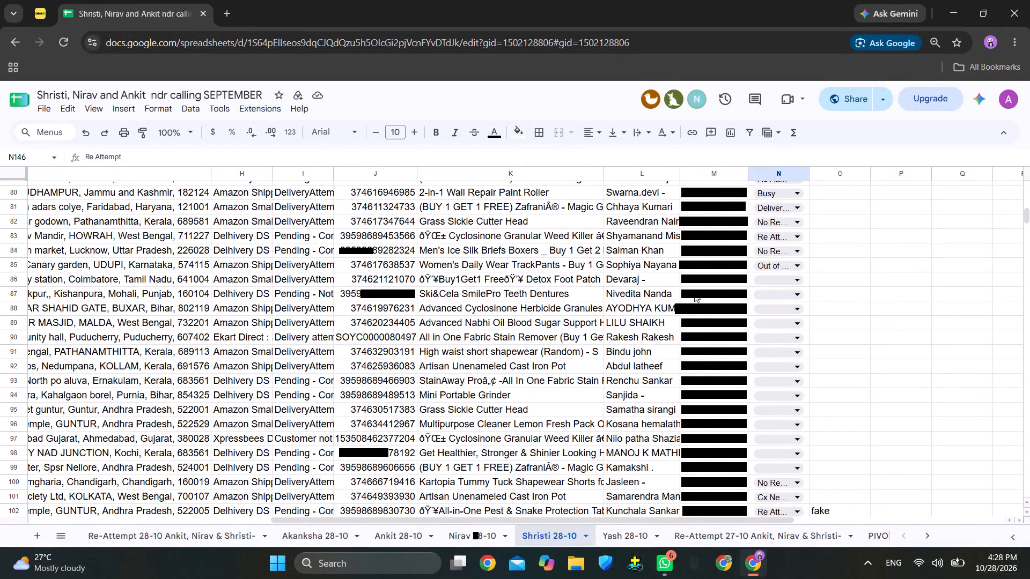
left_click(779, 281)
left_click(781, 298)
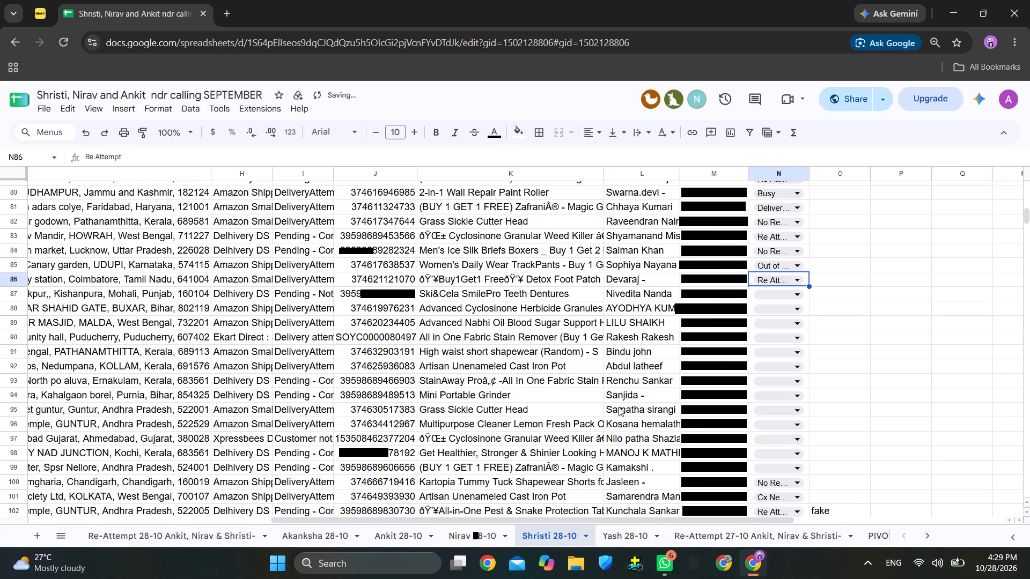
On the Ankit 28-10 sheet, create a pivot table from the whole Remarks column N, placed on the same sheet at cell H220.
left_click(415, 538)
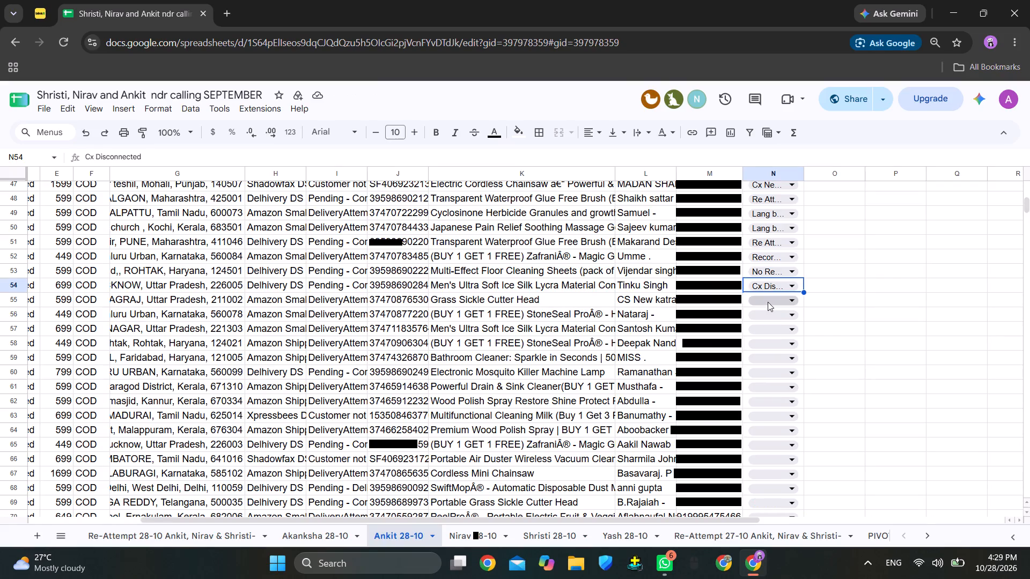
scroll(858, 245, "up", 5)
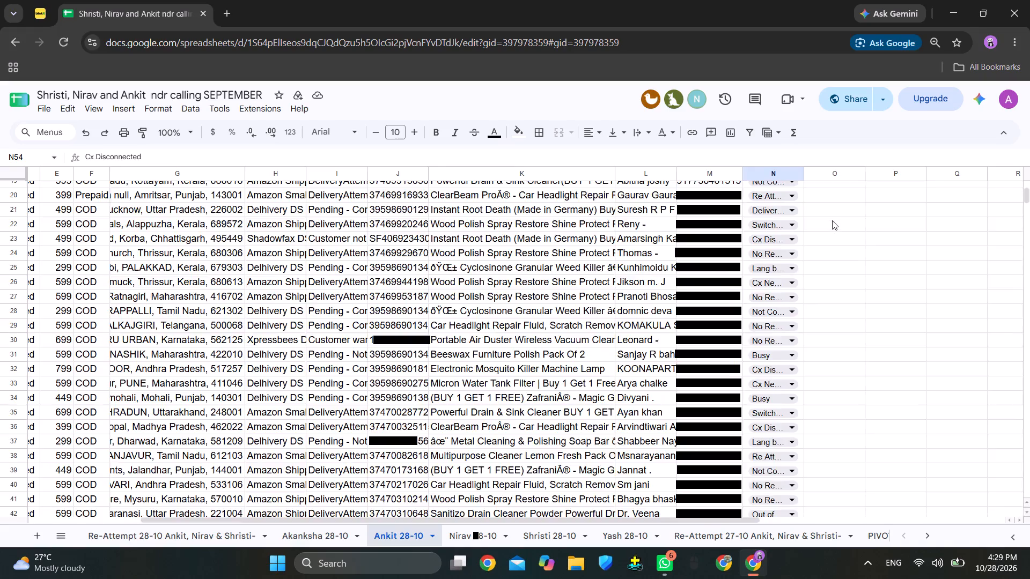
scroll(832, 220, "up", 9)
left_click(767, 172)
scroll(642, 307, "down", 9)
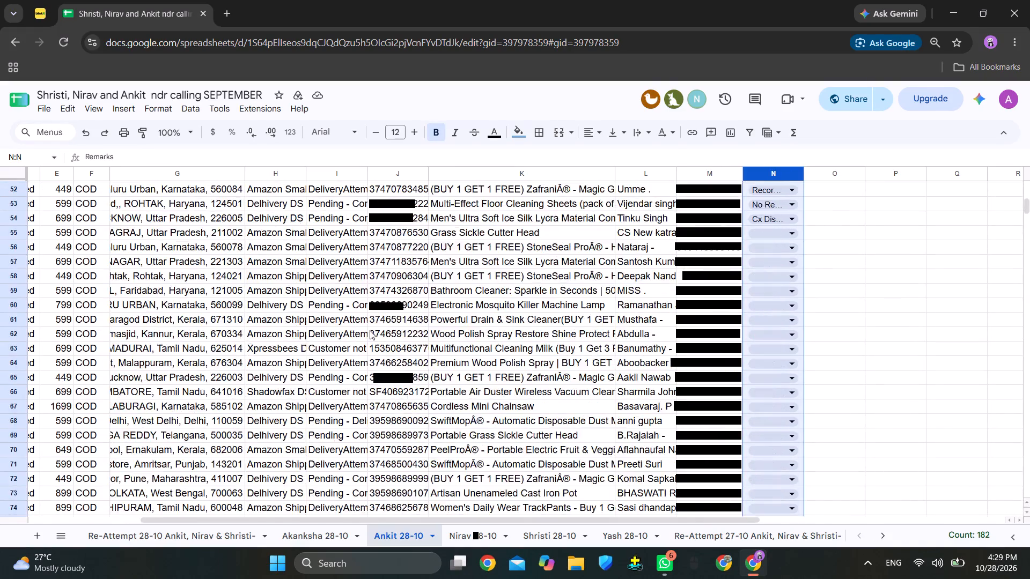
scroll(370, 330, "down", 9)
scroll(386, 350, "up", 1)
scroll(386, 350, "down", 16)
scroll(369, 362, "up", 1)
scroll(370, 354, "down", 1)
scroll(370, 354, "up", 1)
scroll(369, 354, "down", 6)
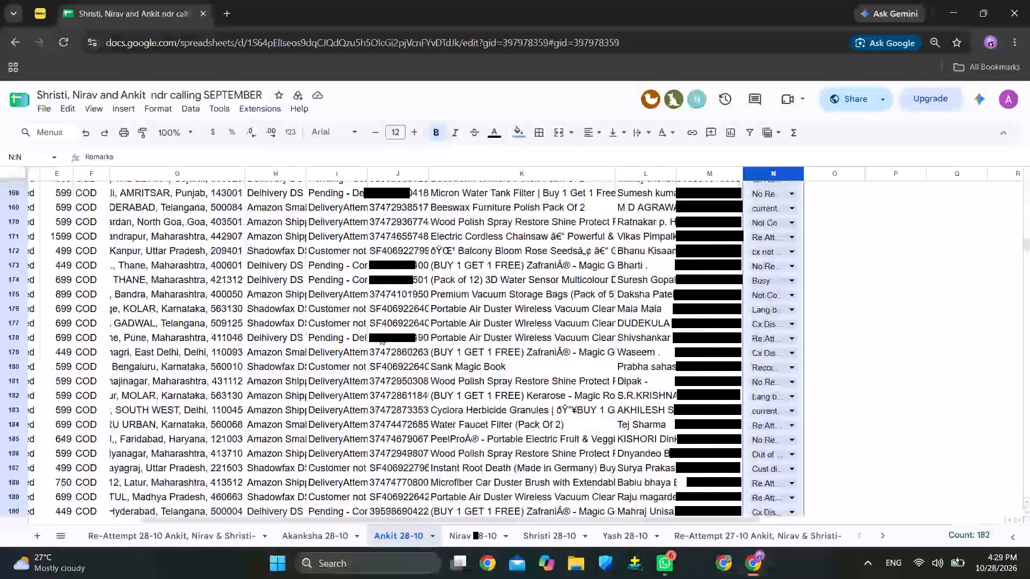
scroll(380, 336, "down", 9)
scroll(370, 309, "up", 2)
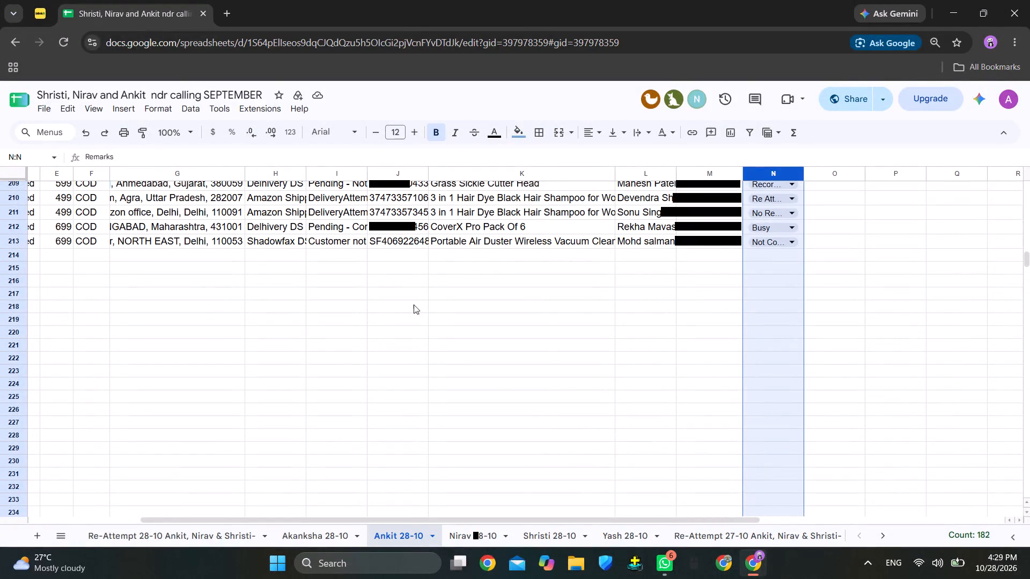
left_click(131, 110)
left_click(176, 267)
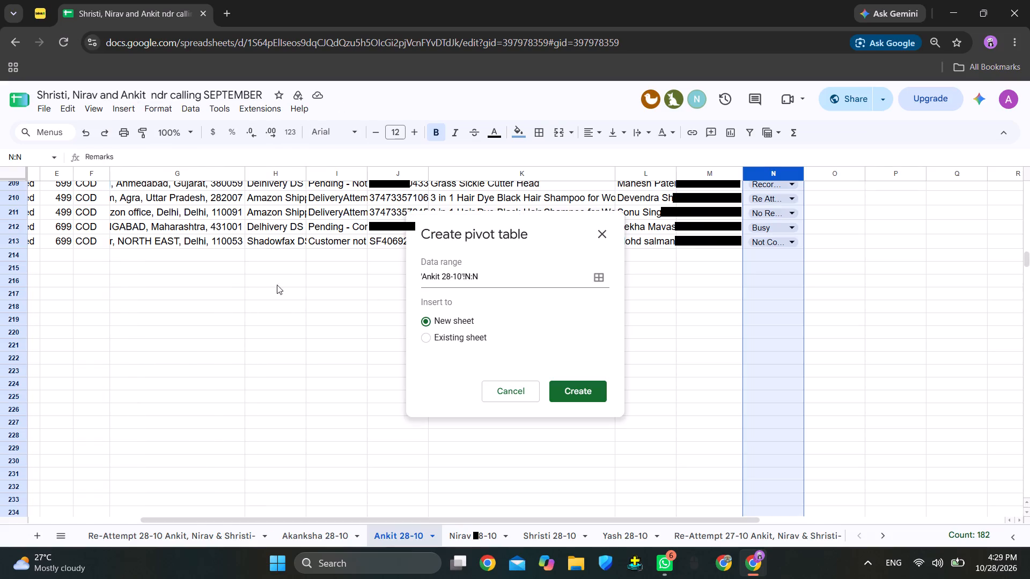
left_click(443, 335)
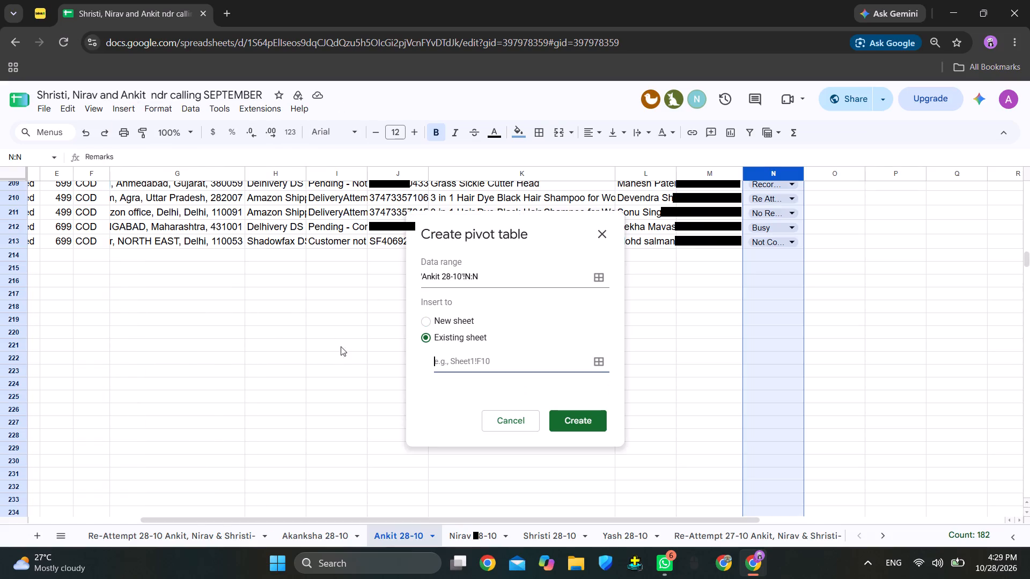
left_click(274, 338)
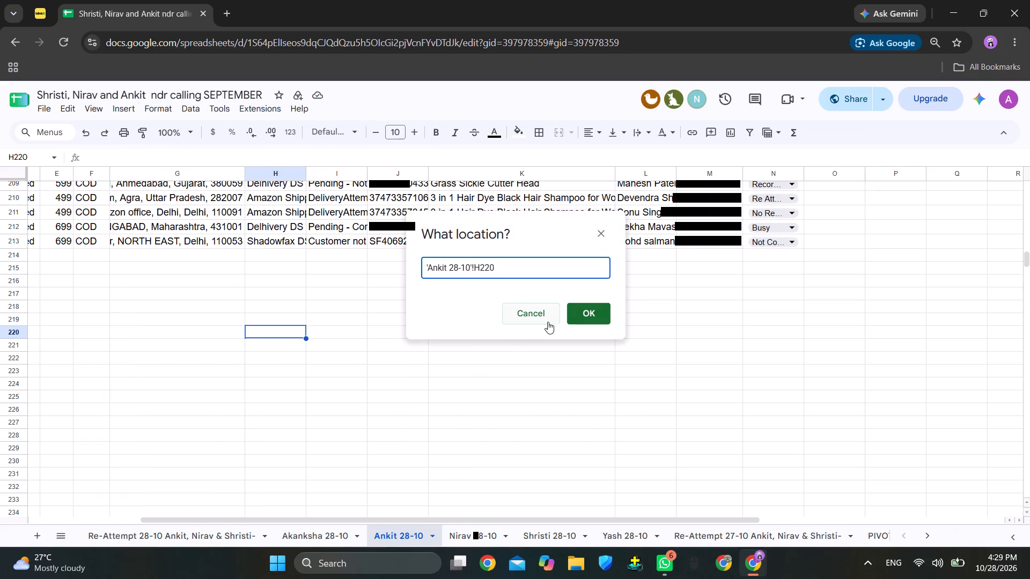
left_click(591, 311)
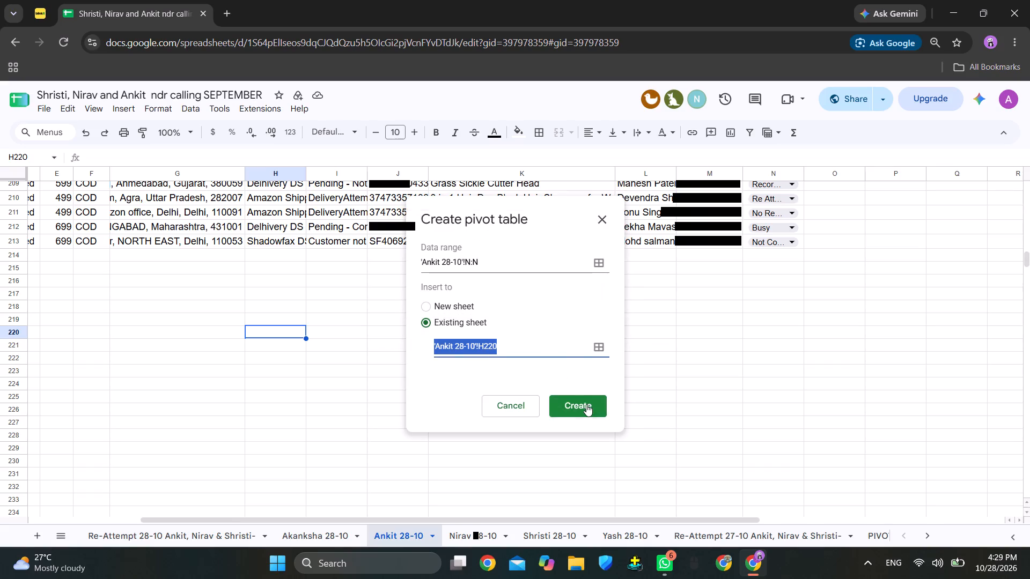
left_click(586, 405)
Fill the new pivot table with the suggested count of remarks for each remark and close its editor.
left_click(808, 257)
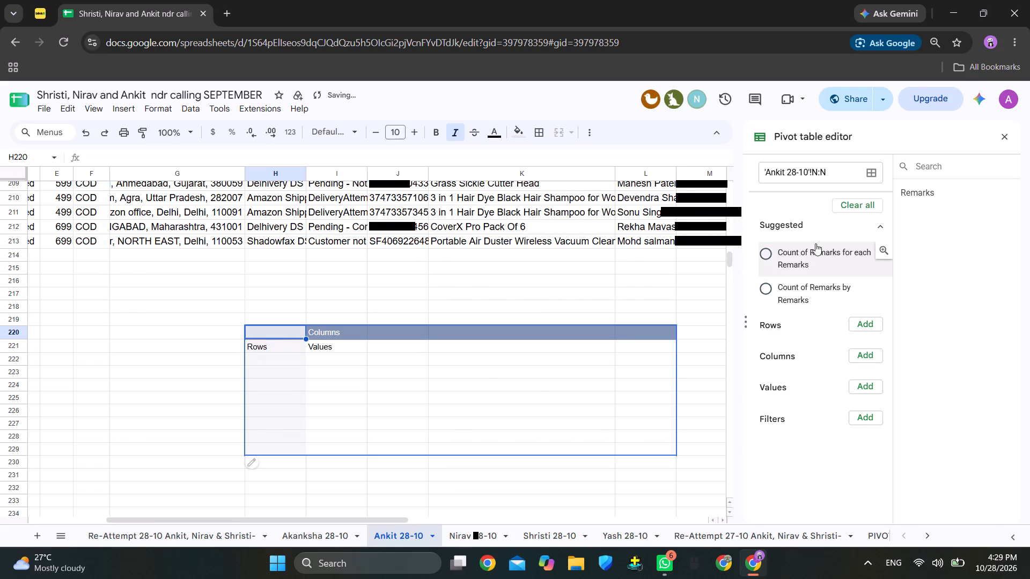
left_click(1004, 137)
scroll(501, 336, "down", 1)
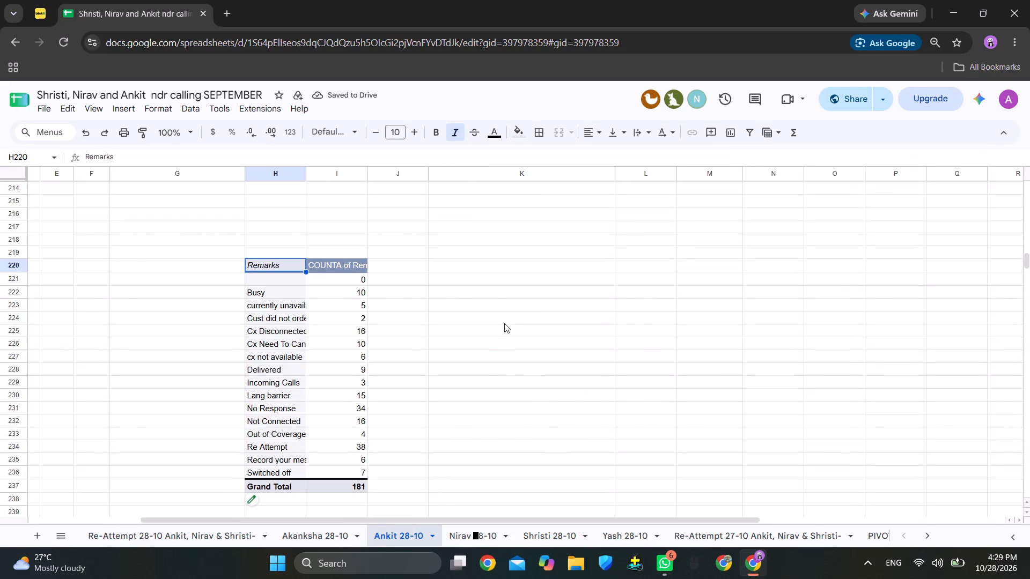
On the Shristi 28-10 sheet, create a pivot table from Remarks column N at cell Q13, copying the sheet name from its location reference.
left_click(558, 540)
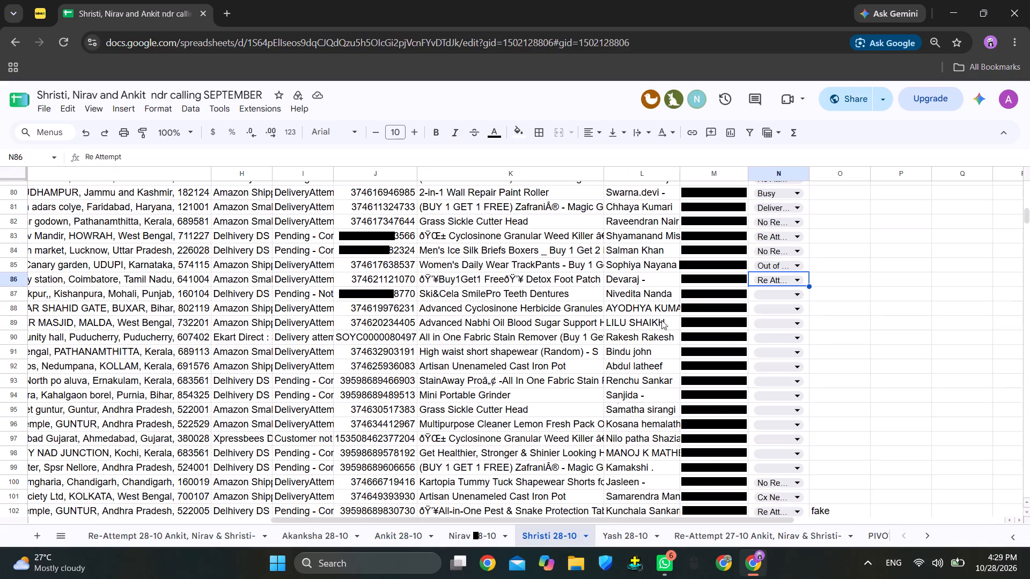
left_click(1000, 398)
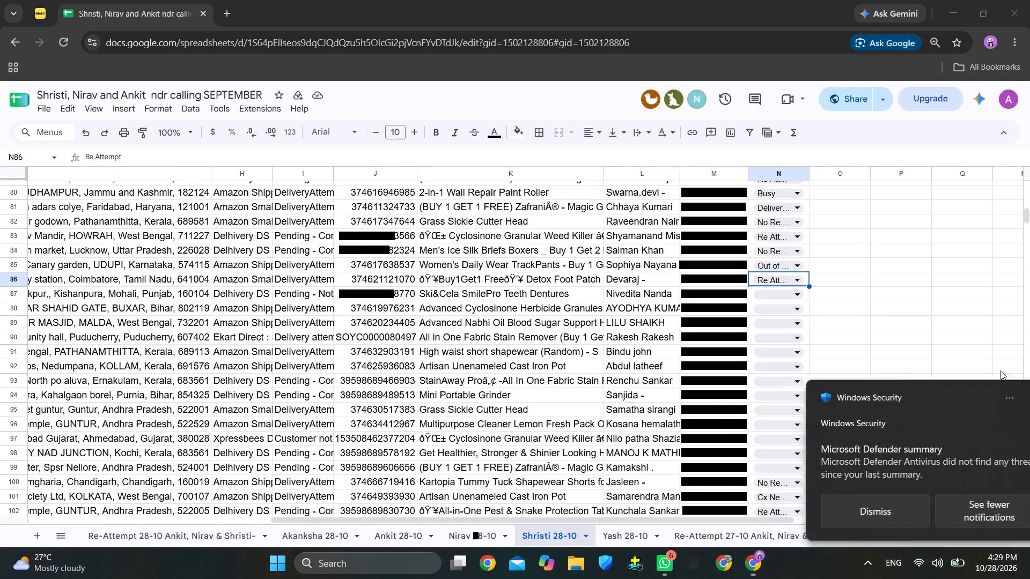
scroll(825, 242, "up", 5)
scroll(830, 228, "down", 1)
scroll(830, 228, "up", 3)
scroll(831, 225, "down", 1)
scroll(831, 225, "up", 14)
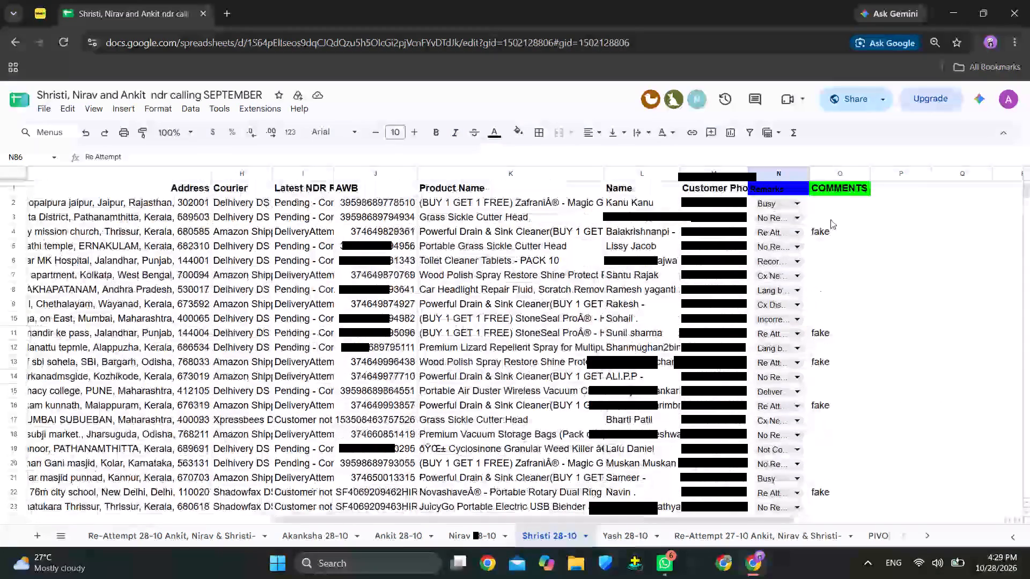
left_click_drag(583, 521, 606, 519)
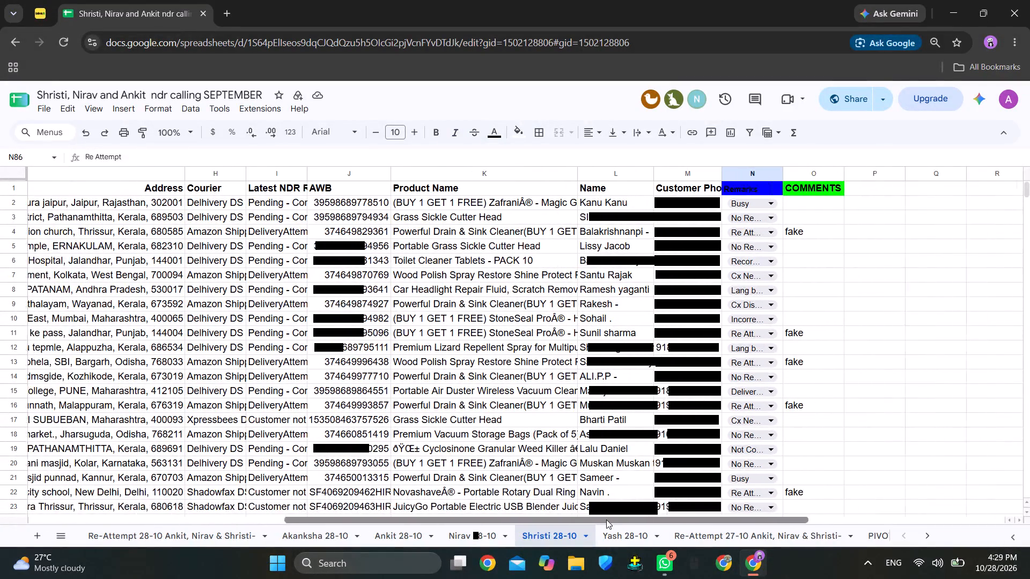
left_click_drag(606, 519, 632, 520)
left_click(691, 174)
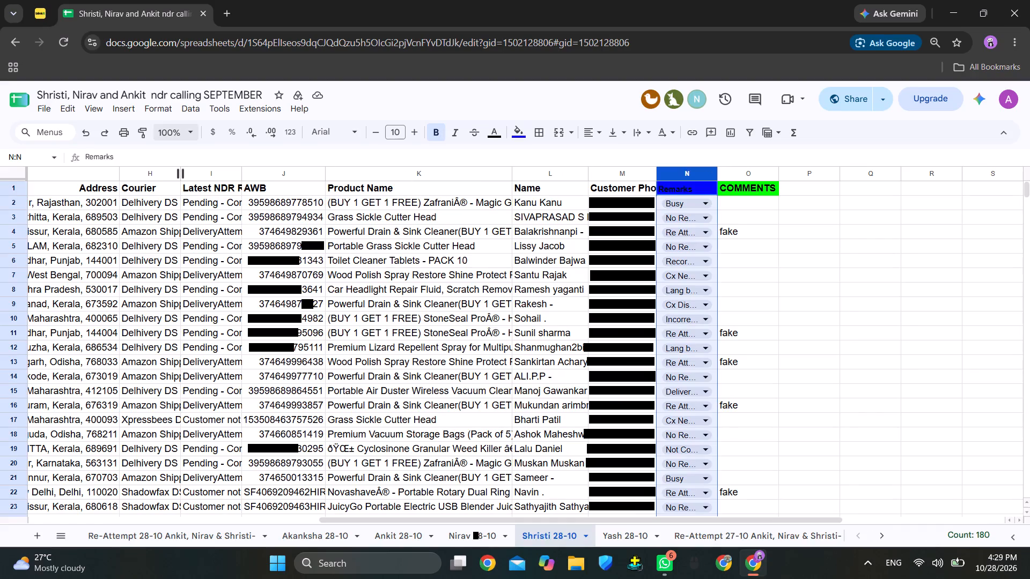
left_click(128, 109)
left_click(147, 261)
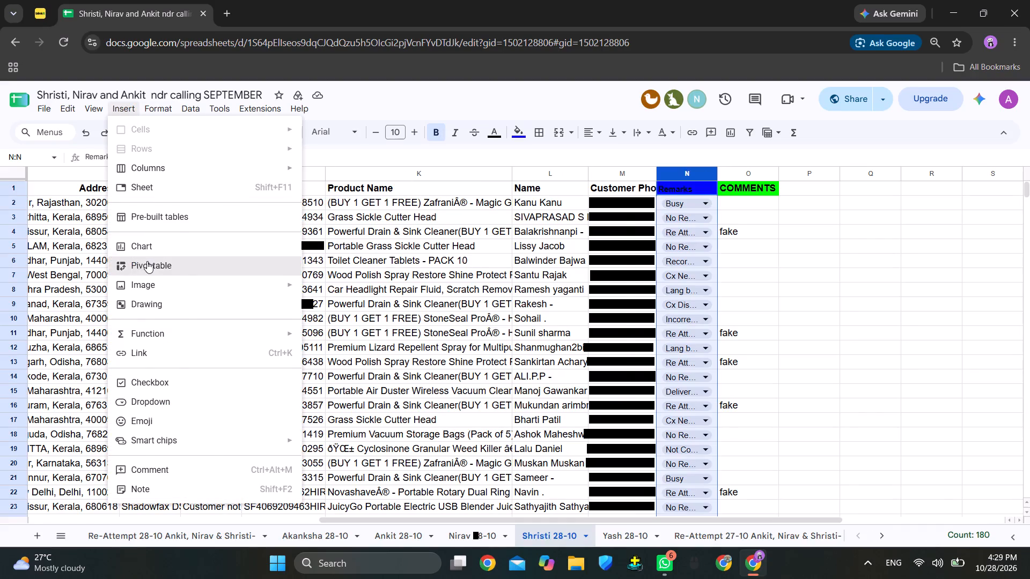
left_click(433, 333)
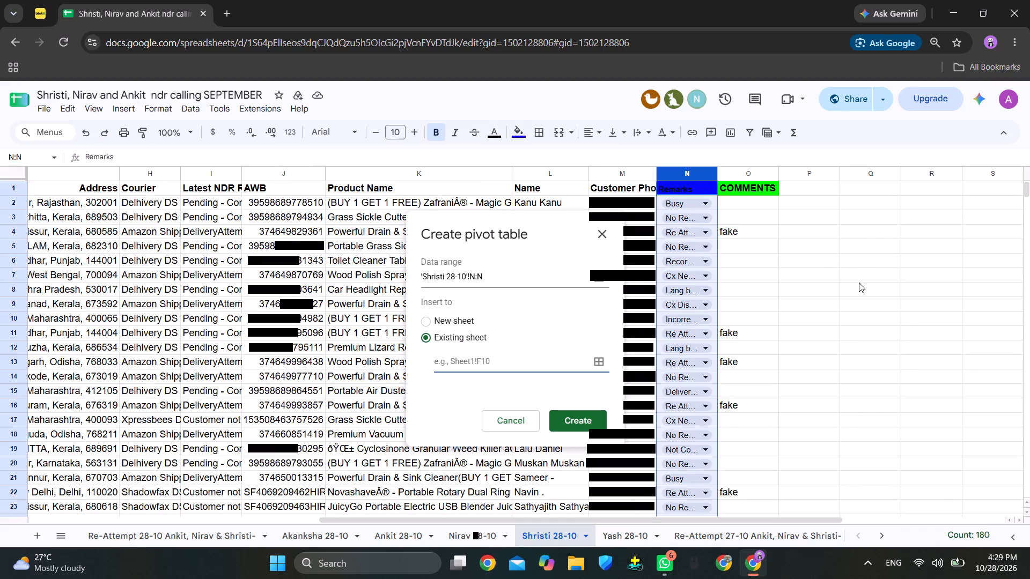
left_click(879, 361)
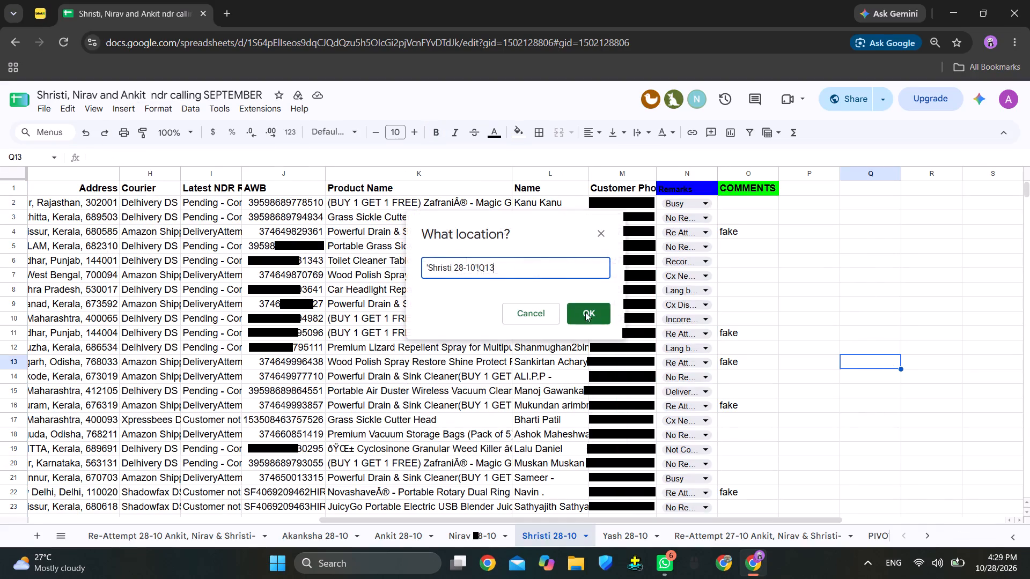
left_click_drag(475, 276, 459, 278)
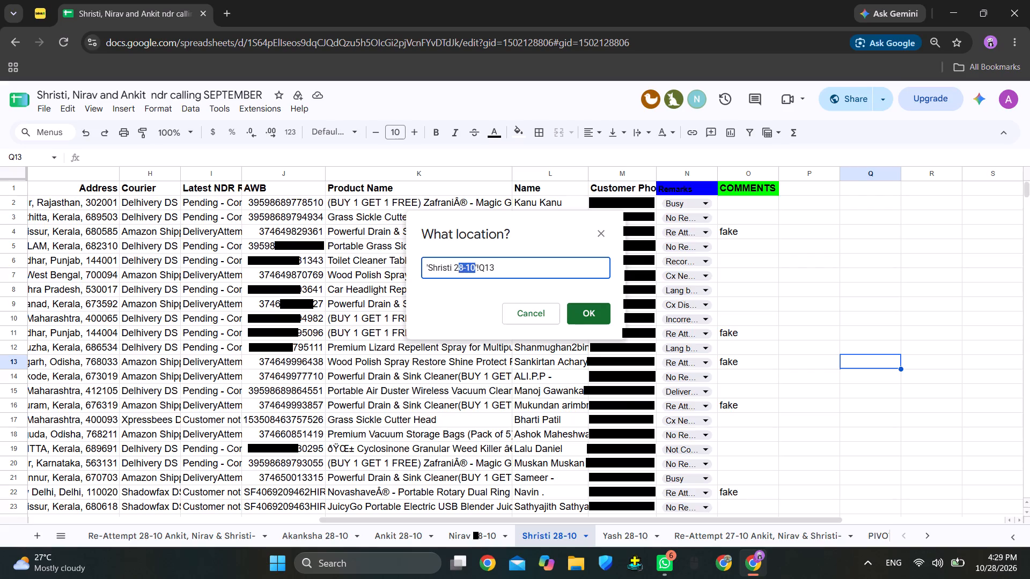
left_click_drag(459, 278, 429, 278)
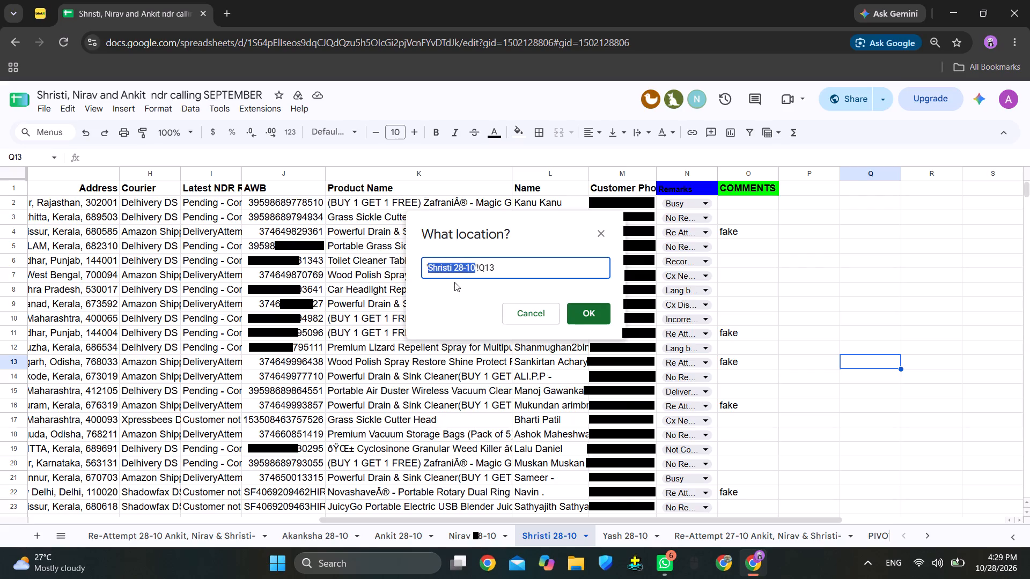
key("ctrl+c")
left_click(590, 316)
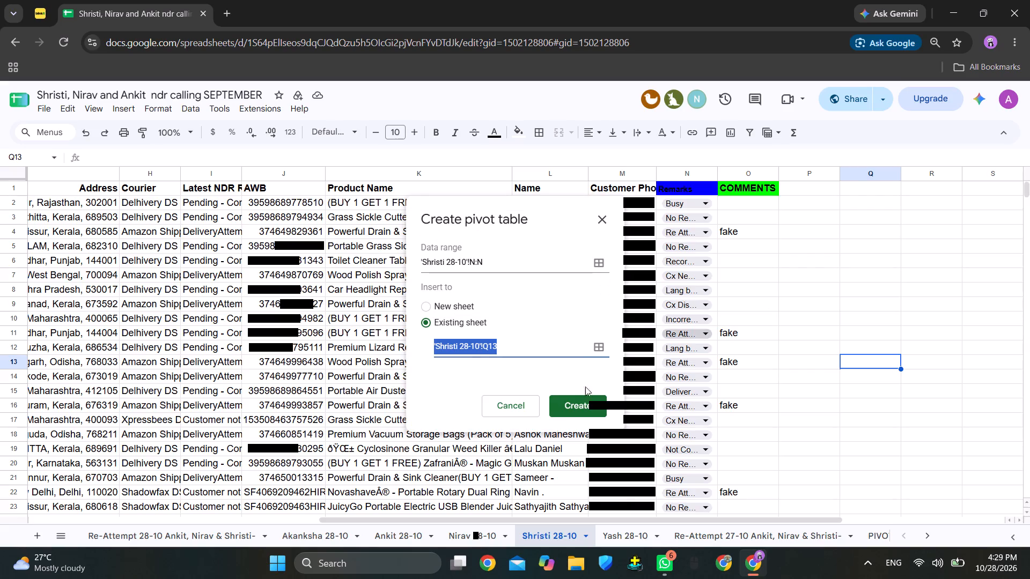
left_click(582, 404)
Fill the Q13 pivot table with the suggested count of remarks for each remark and close its editor.
left_click(812, 264)
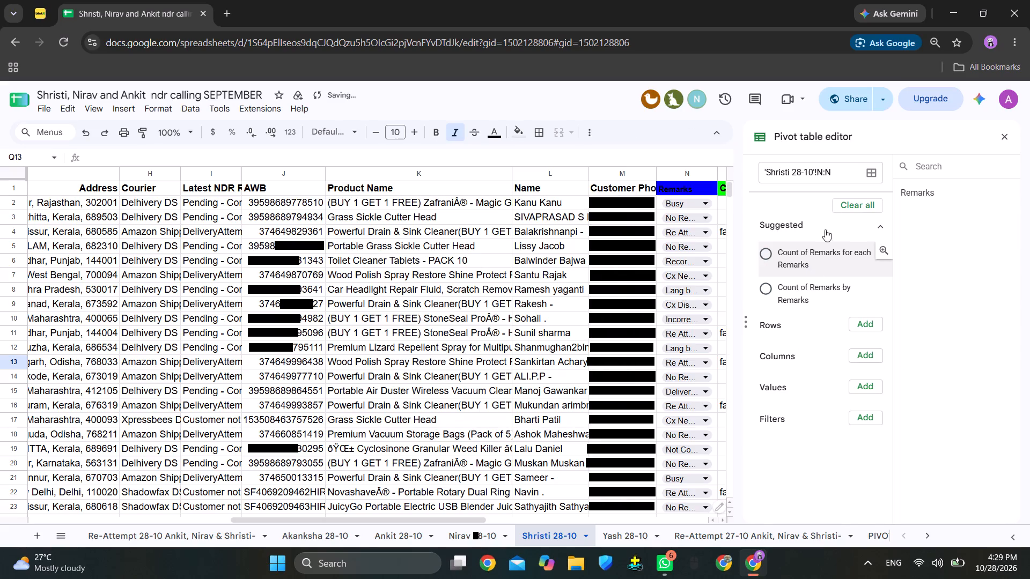
left_click(1007, 137)
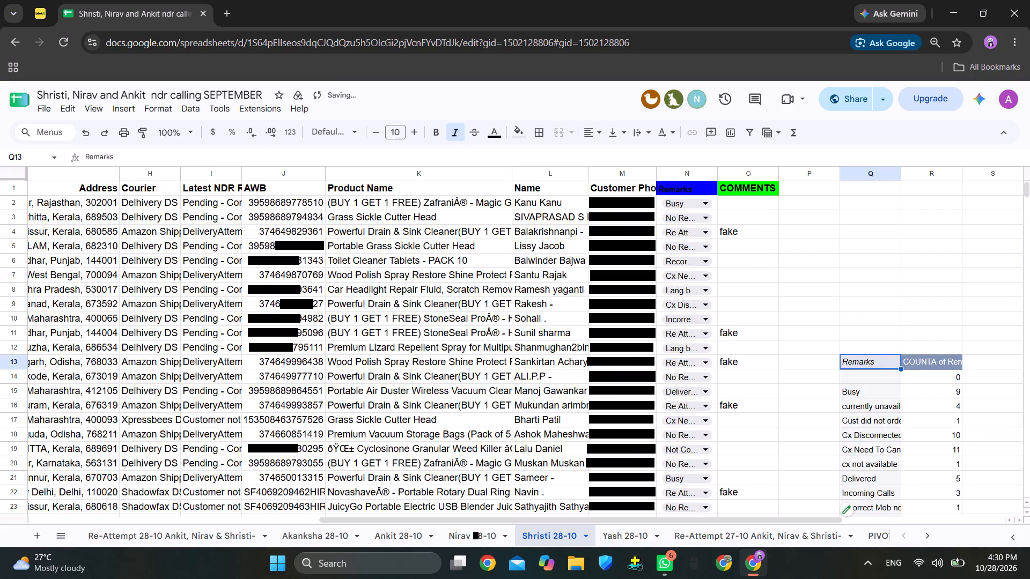
Replace the pivot table's Remarks heading in Q13 with the copied sheet name Shristi 28-10.
double_click(100, 161)
key("ctrl+v")
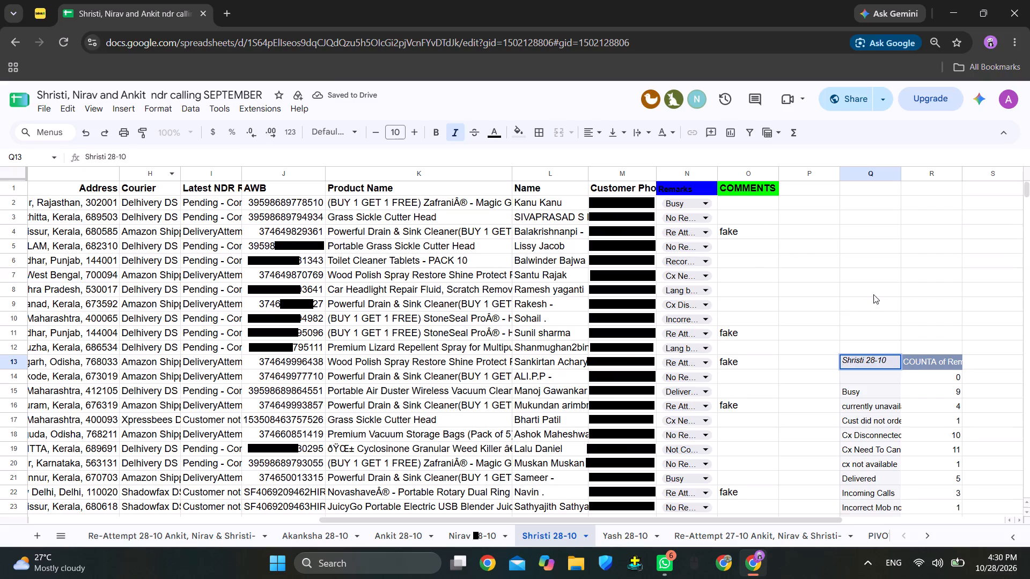
left_click(873, 294)
Widen columns Q and R so the pivot table's remark labels and count heading fit.
scroll(896, 237, "up", 1)
scroll(899, 235, "down", 2)
left_click_drag(901, 169, 909, 170)
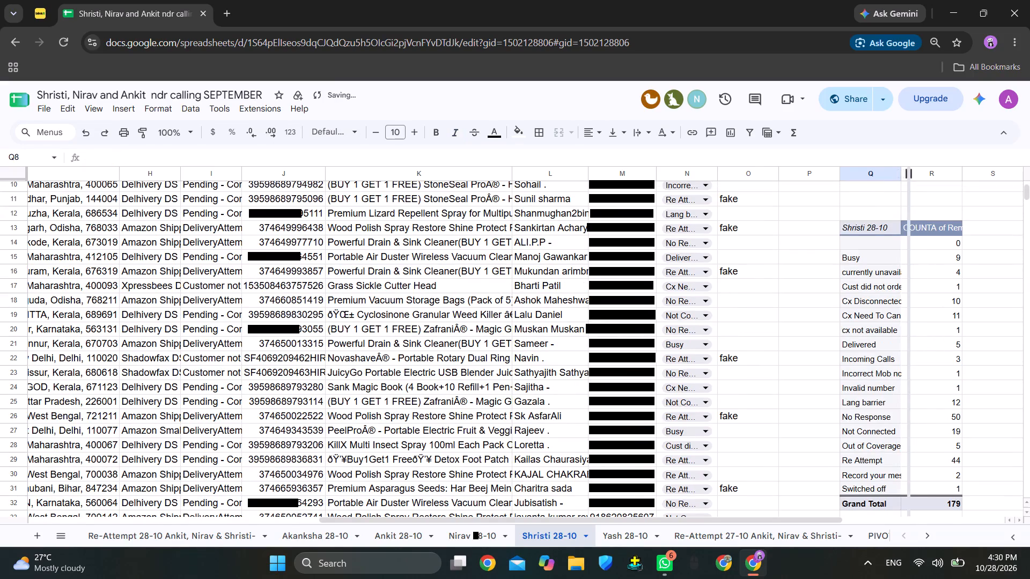
left_click_drag(909, 170, 919, 170)
left_click_drag(981, 172, 999, 173)
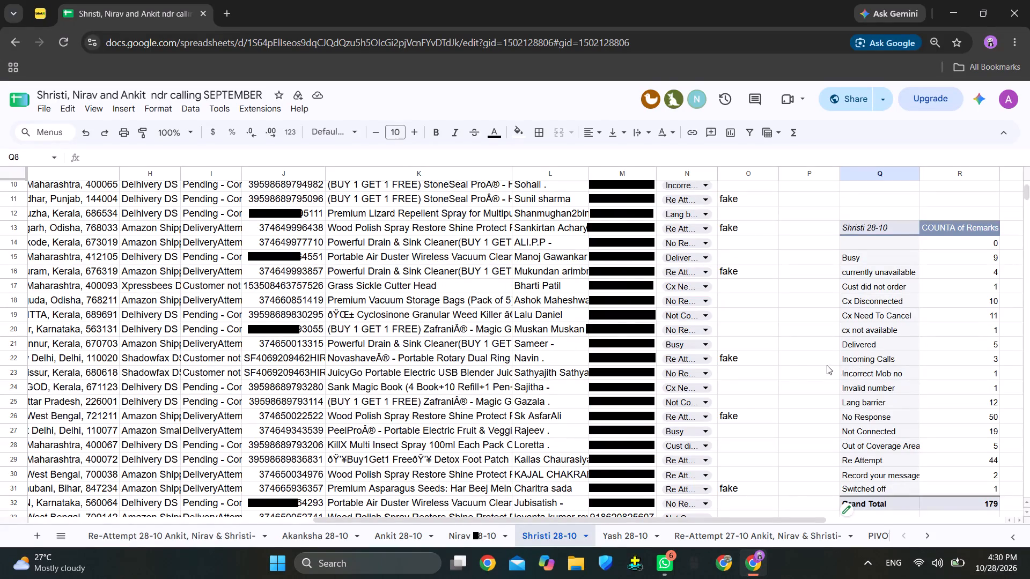
On the Shristi 28-10 sheet, set the blank remark in N87 to Cx Disconnected.
scroll(738, 357, "down", 18)
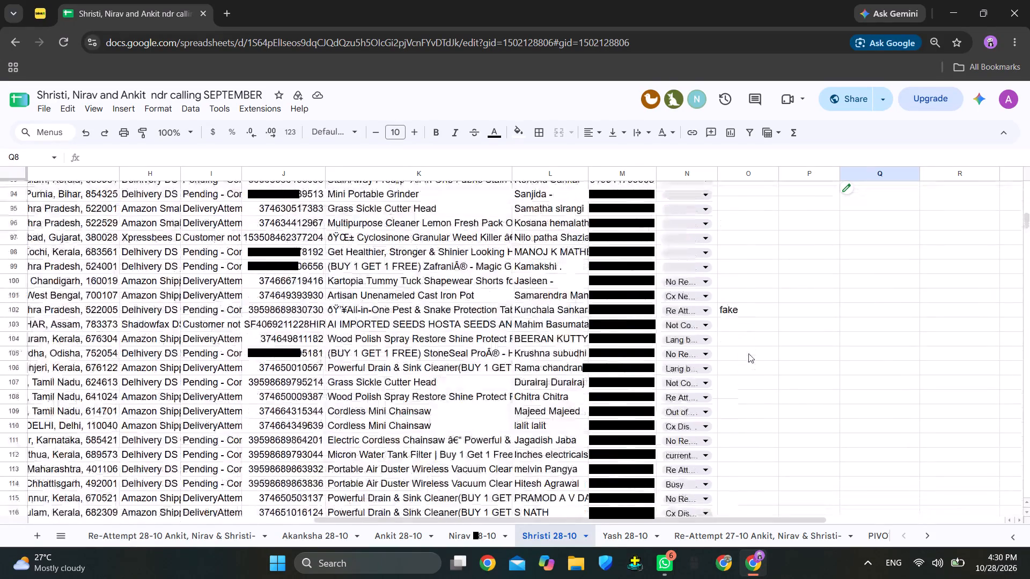
scroll(748, 353, "up", 1)
scroll(749, 353, "down", 1)
scroll(749, 353, "up", 3)
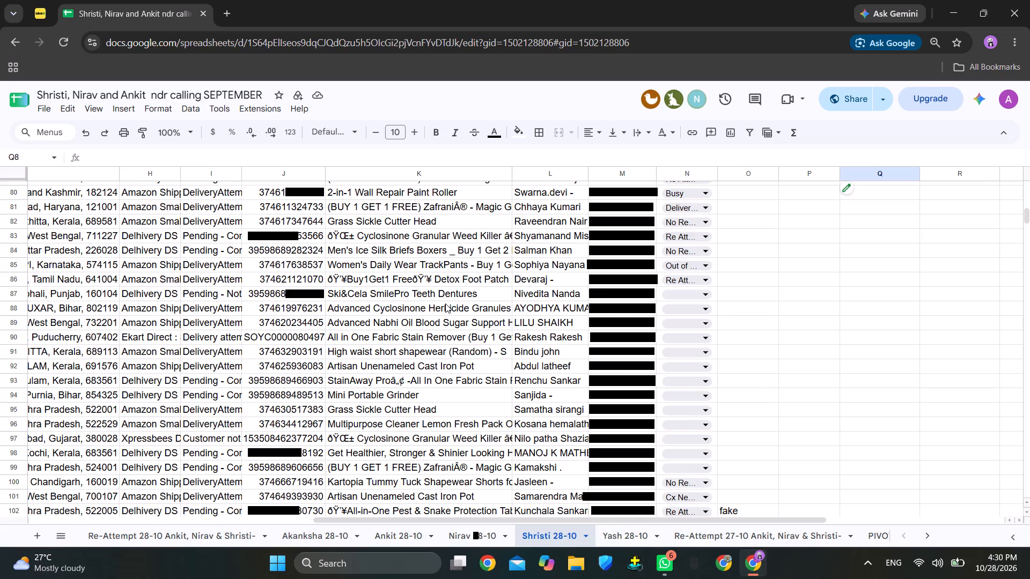
left_click(692, 295)
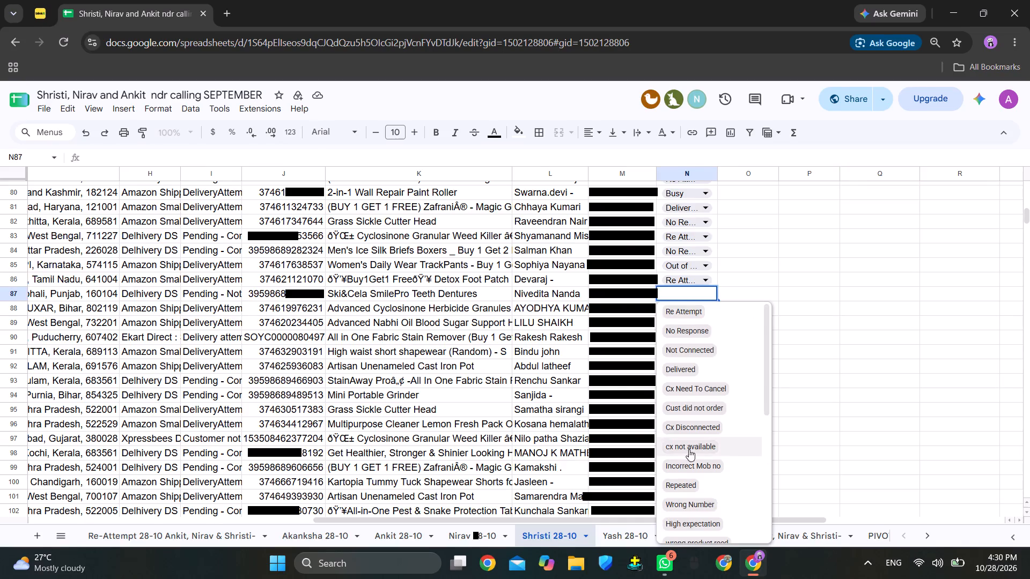
left_click(690, 426)
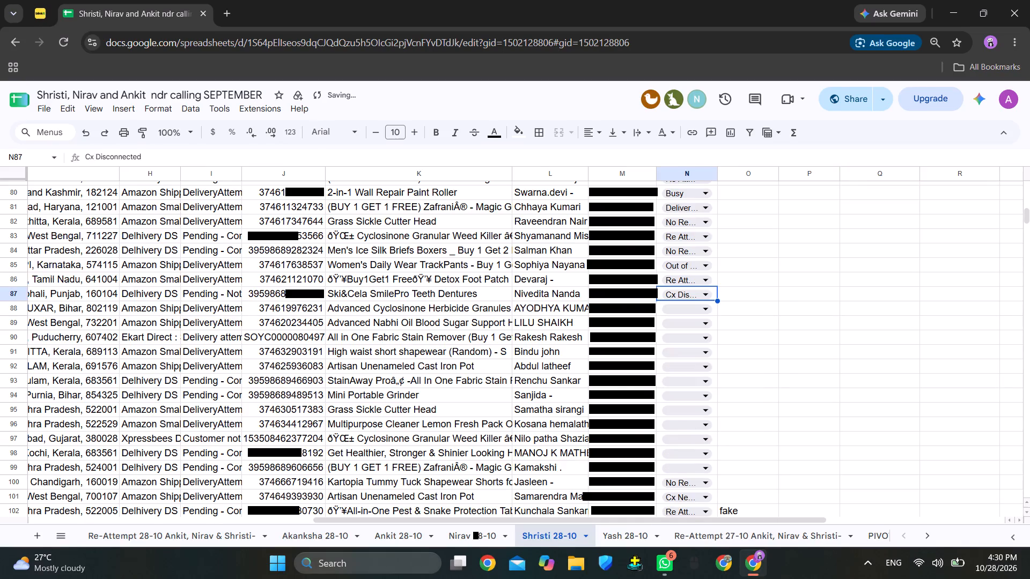
On the Ankit 28-10 sheet, examine the remarks pivot table at H220 and the last call remarks above it.
left_click(392, 542)
scroll(411, 381, "up", 1)
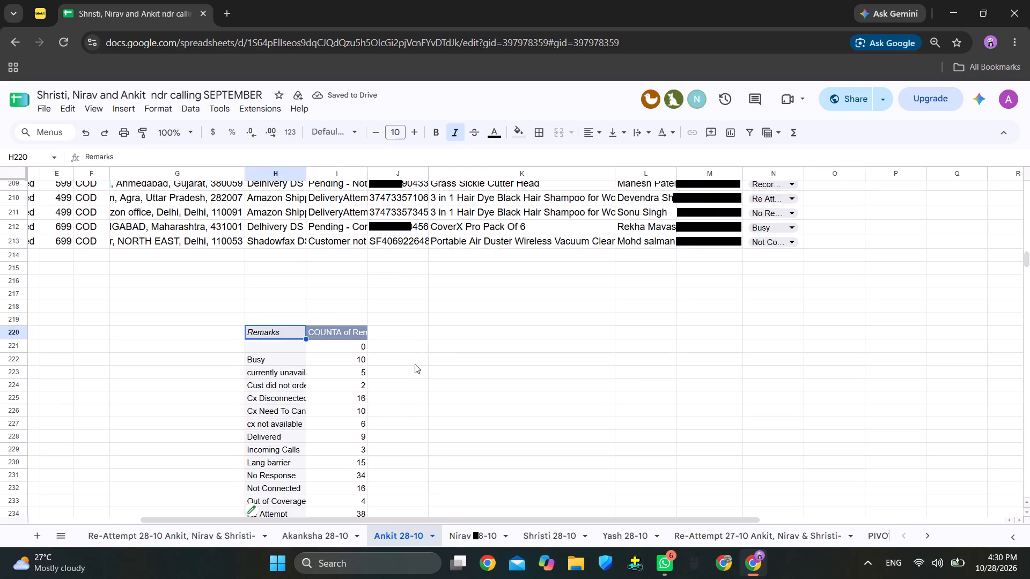
scroll(419, 367, "down", 1)
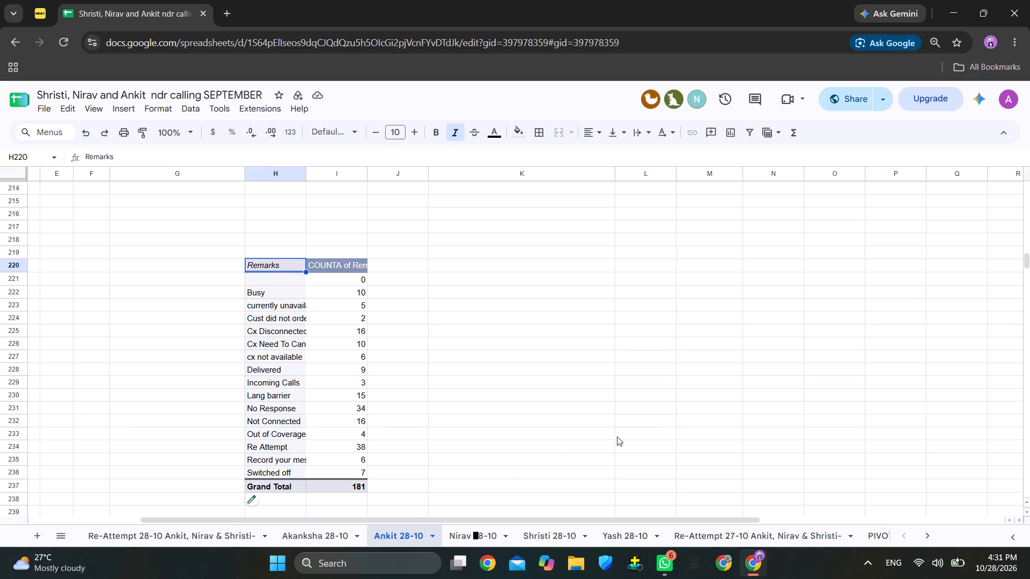
scroll(745, 363, "up", 2)
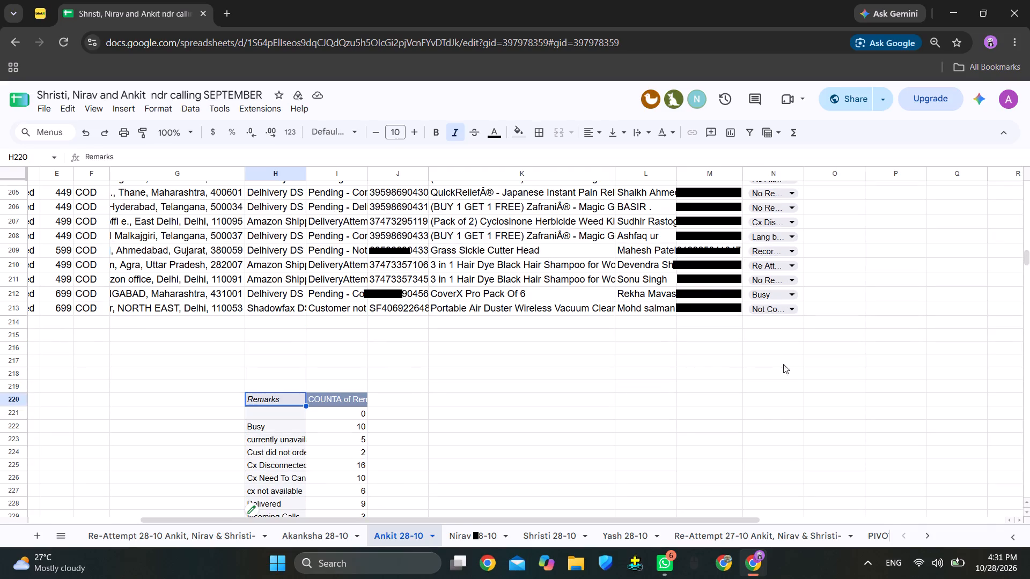
scroll(802, 356, "up", 1)
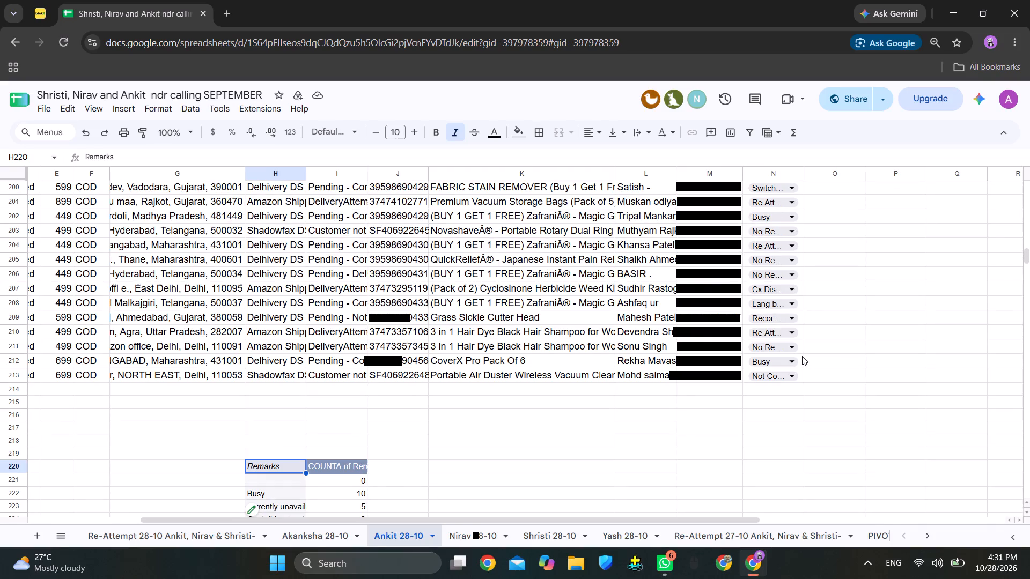
scroll(547, 450, "down", 2)
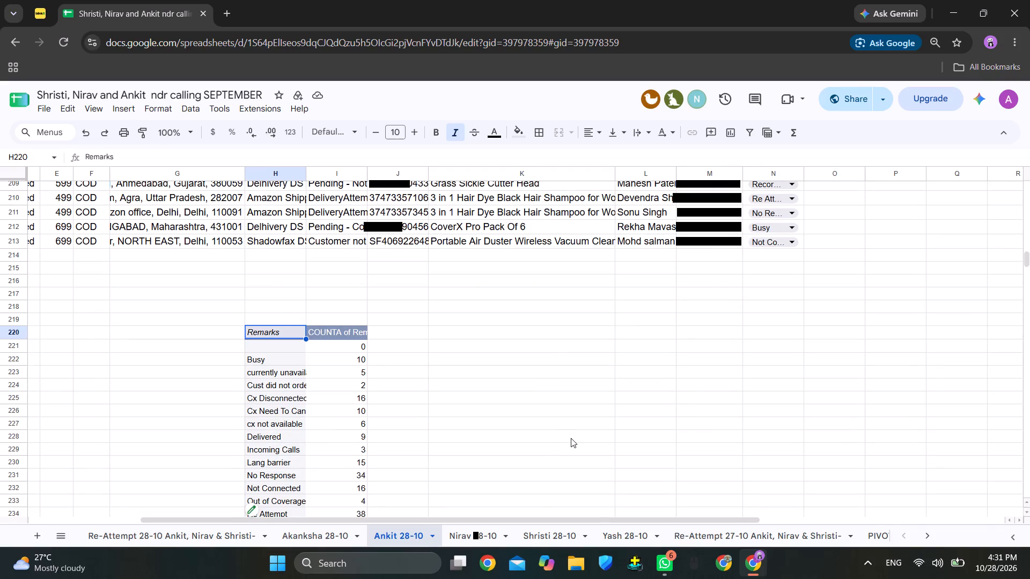
scroll(572, 437, "down", 1)
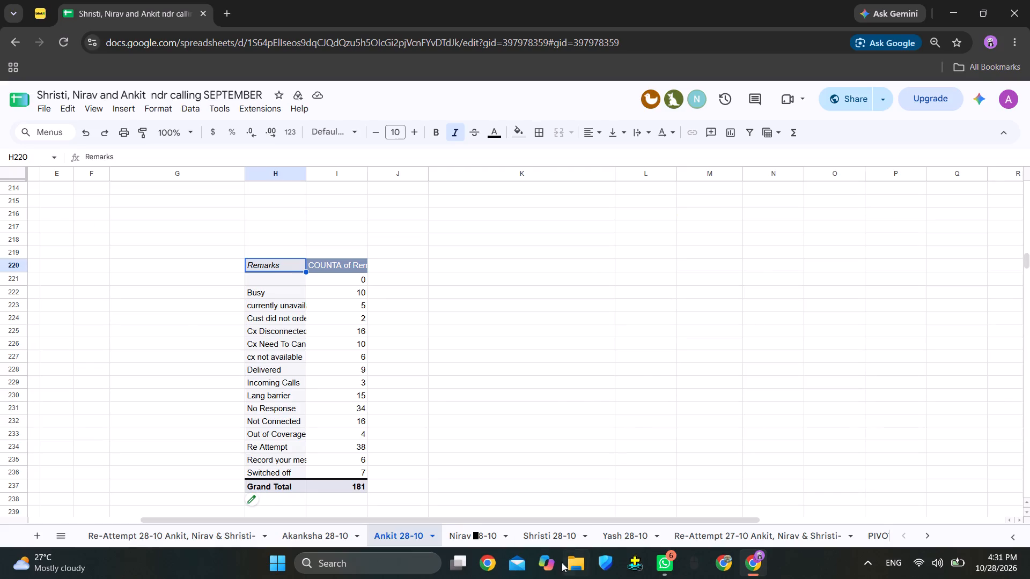
Return to the Shristi 28-10 sheet and check the remark counts and grand total in its pivot table.
left_click(562, 537)
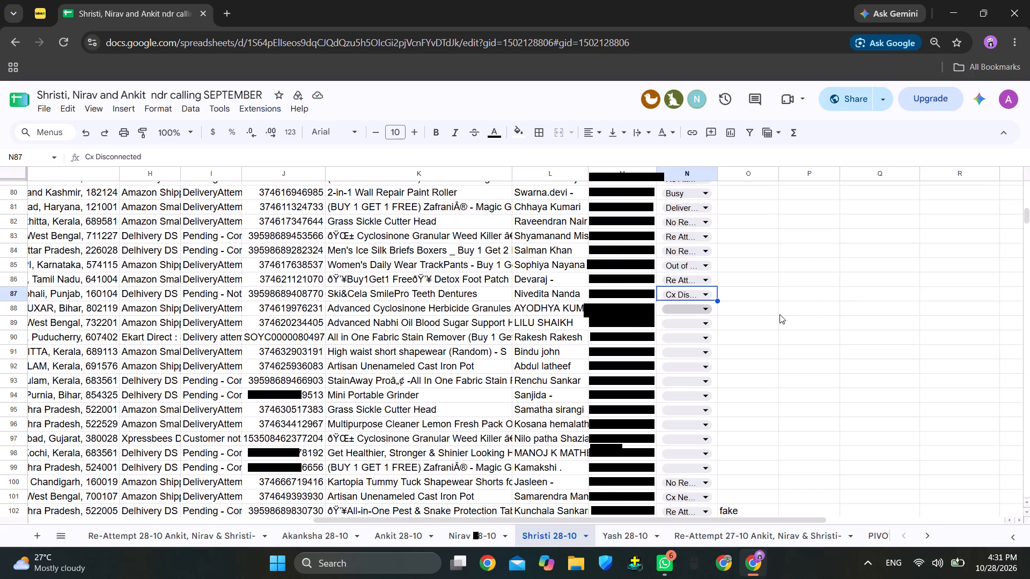
scroll(875, 275, "down", 2)
scroll(877, 275, "up", 1)
scroll(877, 275, "down", 1)
scroll(878, 275, "up", 1)
scroll(880, 276, "down", 1)
scroll(881, 277, "up", 1)
scroll(881, 277, "down", 2)
scroll(882, 276, "up", 14)
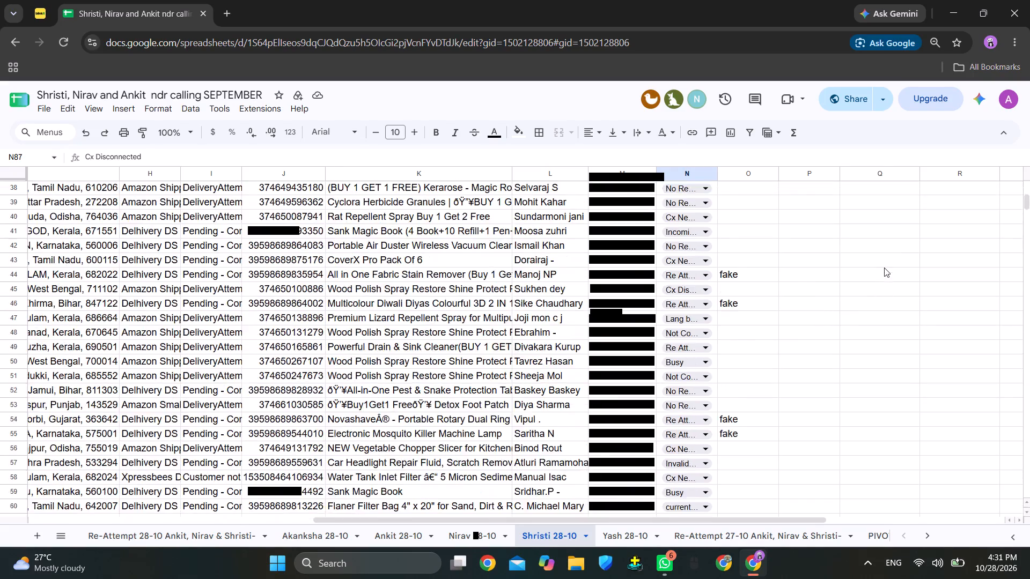
scroll(884, 268, "up", 5)
scroll(841, 276, "down", 2)
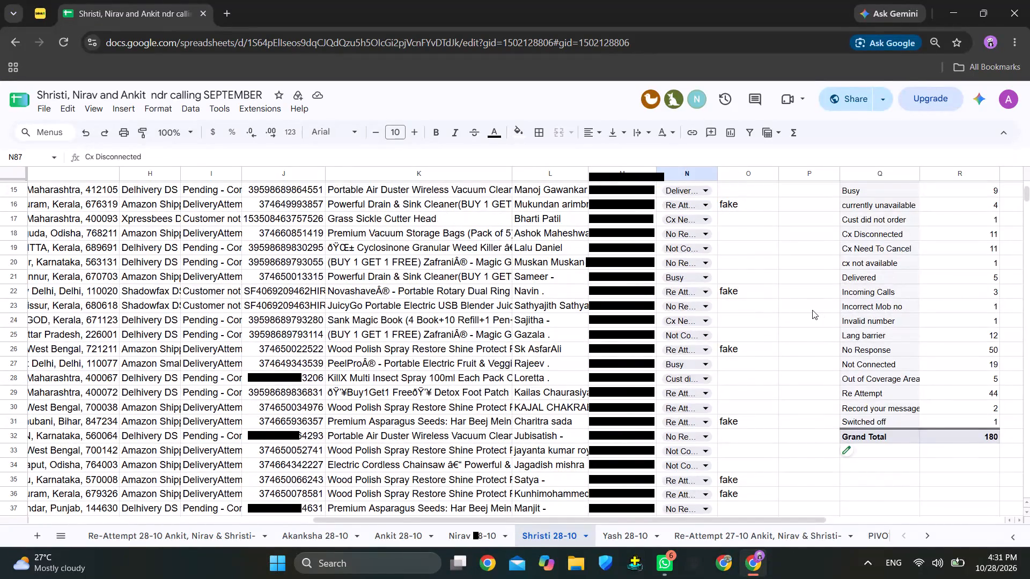
Set the blank remark in N88 on the Shristi 28-10 sheet to Delivered.
scroll(812, 310, "down", 13)
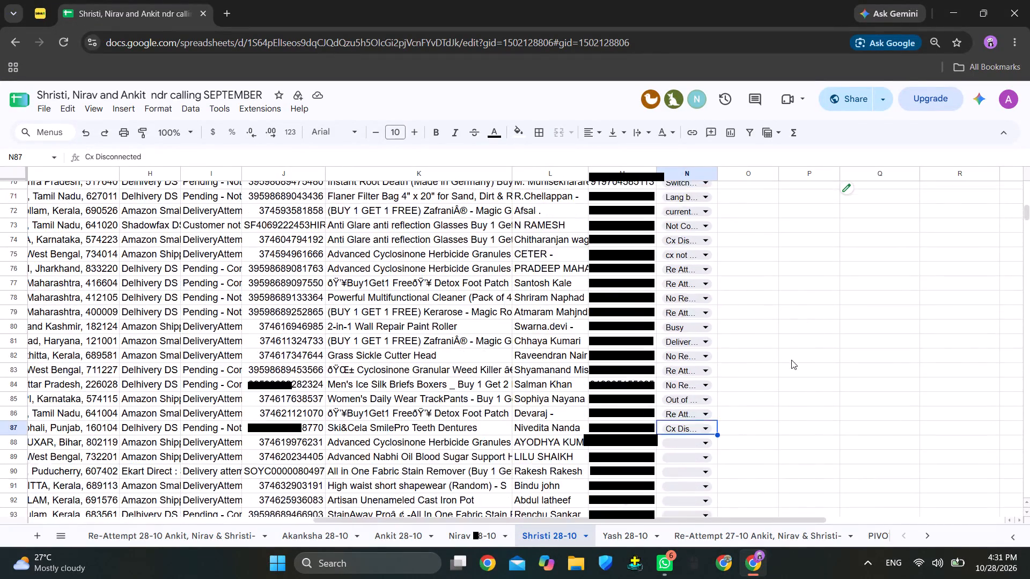
scroll(791, 360, "down", 4)
scroll(791, 331, "up", 2)
left_click(695, 246)
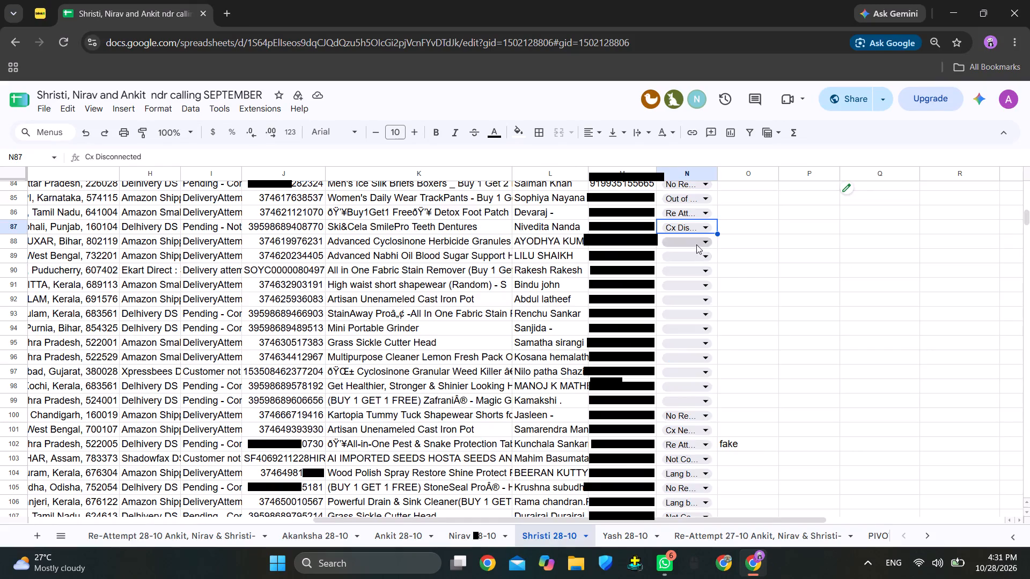
left_click(683, 319)
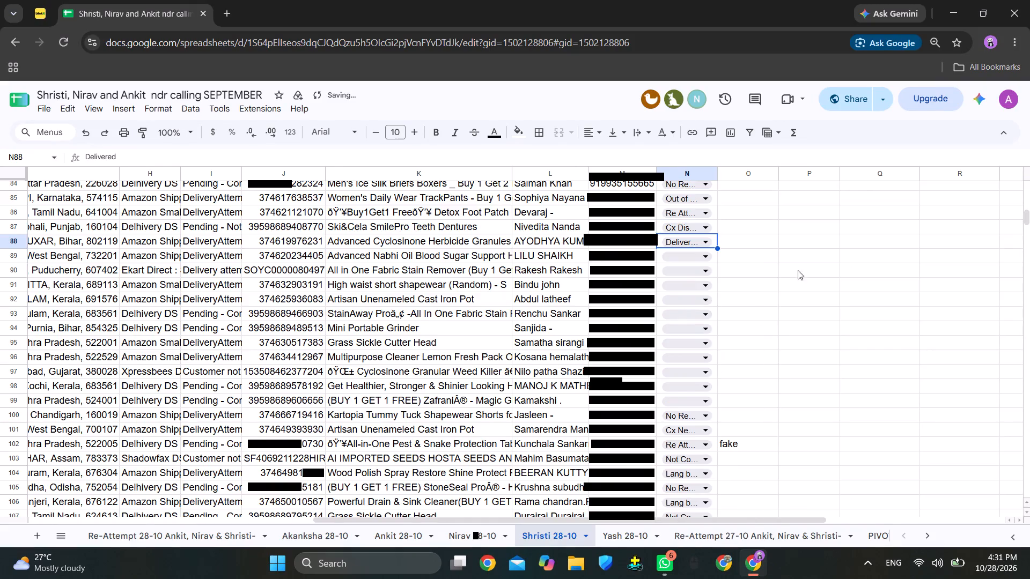
Set the blank remark in N145 on the Shristi 28-10 sheet to Switched off.
scroll(812, 333, "down", 4)
scroll(812, 334, "up", 1)
scroll(812, 334, "down", 8)
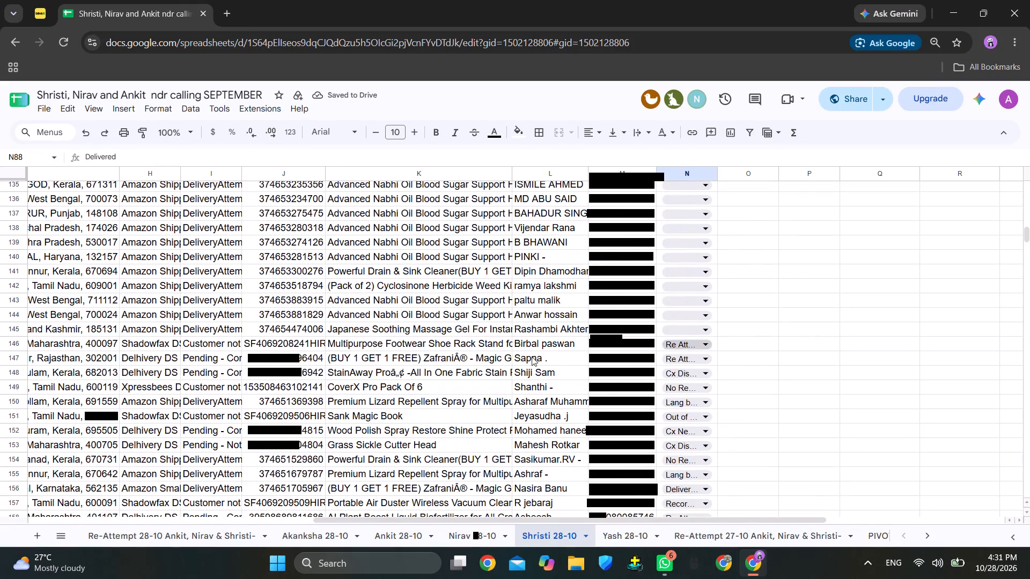
left_click(685, 330)
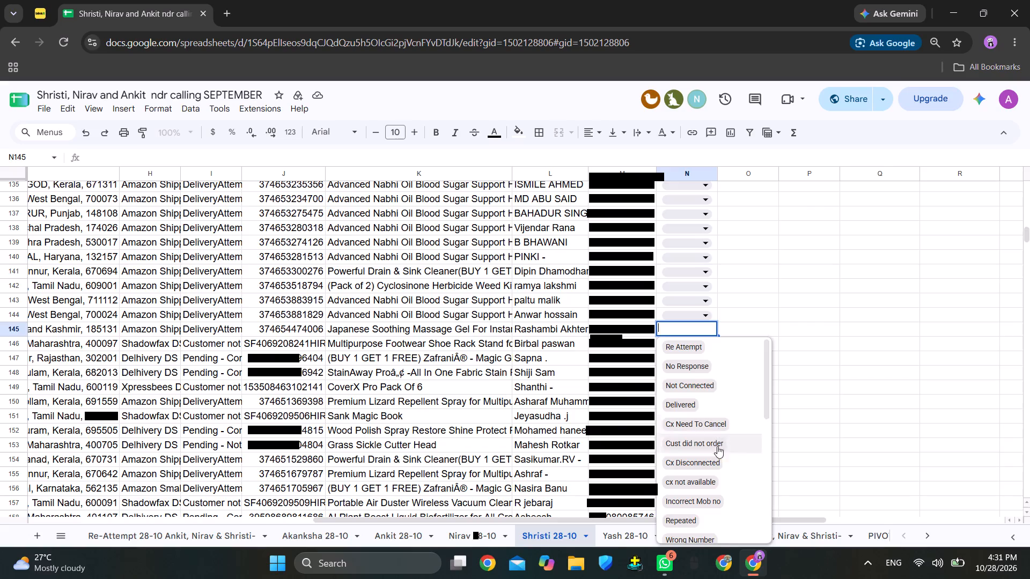
scroll(718, 463, "down", 7)
left_click(695, 474)
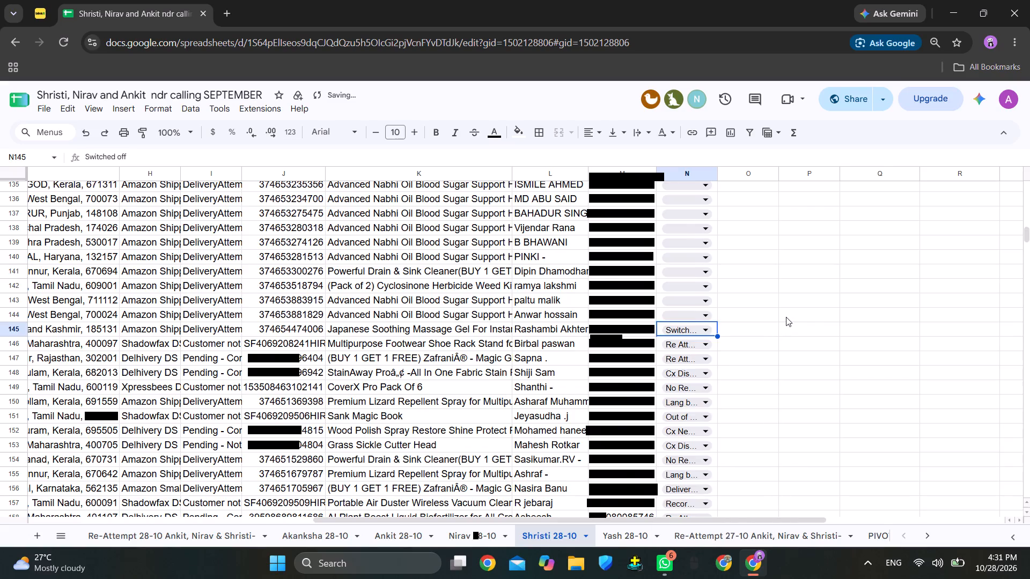
Recheck the remark counts and grand total in the Shristi 28-10 pivot table.
scroll(786, 317, "down", 1)
scroll(786, 317, "up", 2)
scroll(789, 311, "up", 20)
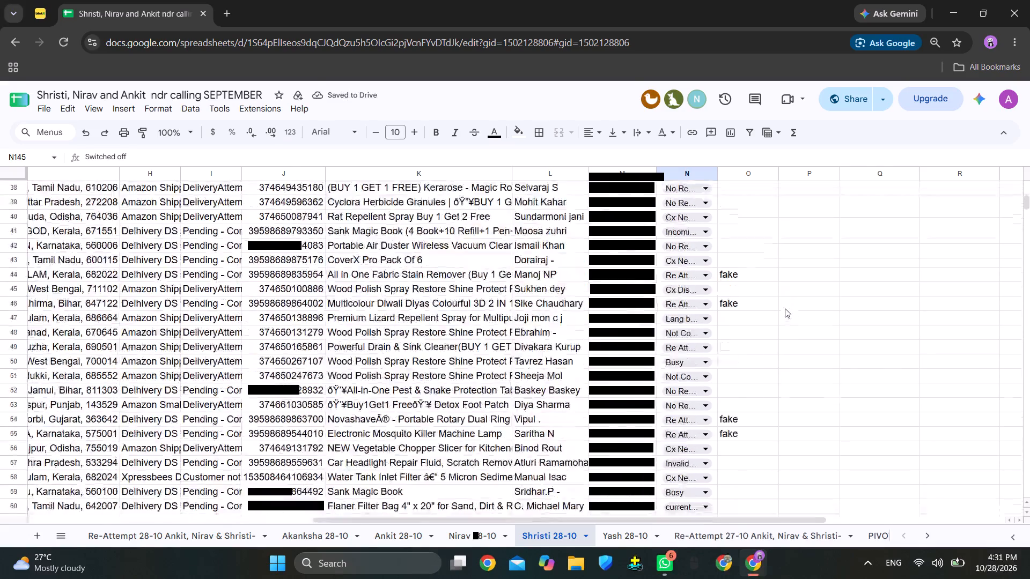
scroll(785, 308, "up", 1)
scroll(785, 308, "down", 1)
scroll(785, 308, "up", 5)
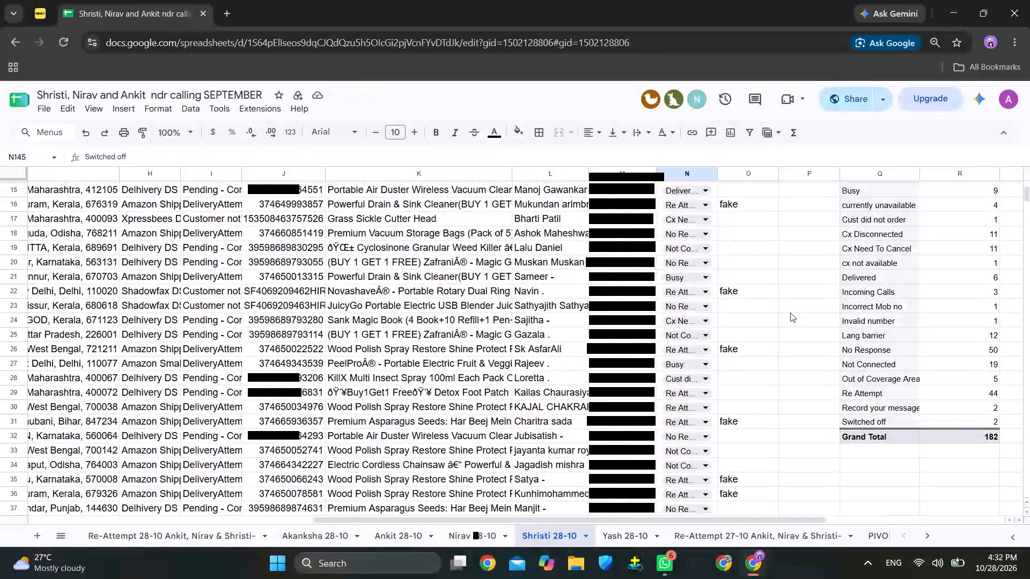
Set the blank remark in N89 on the Shristi 28-10 sheet to Record your message.
scroll(790, 313, "down", 6)
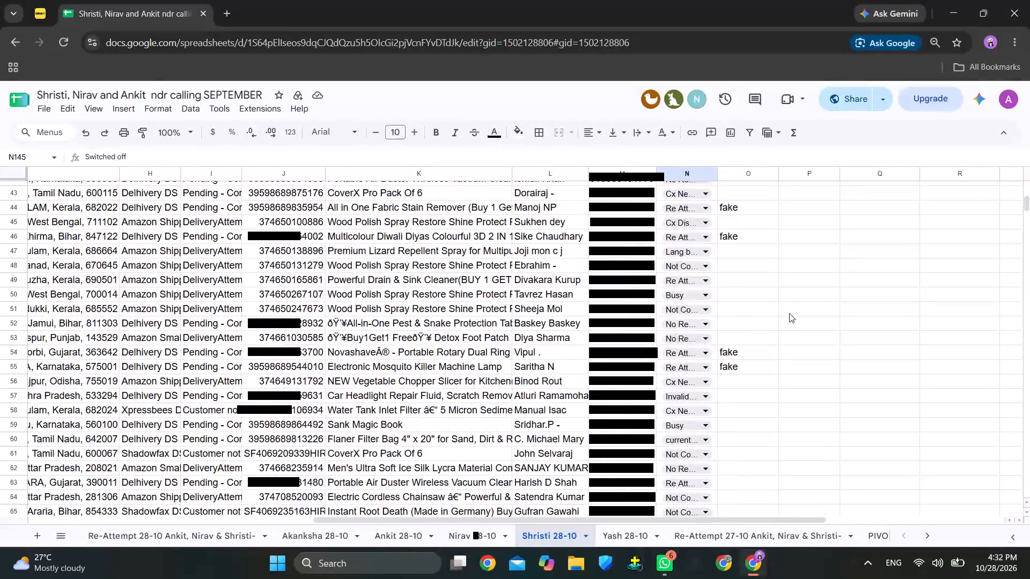
scroll(789, 313, "up", 1)
scroll(789, 313, "down", 11)
scroll(764, 308, "up", 2)
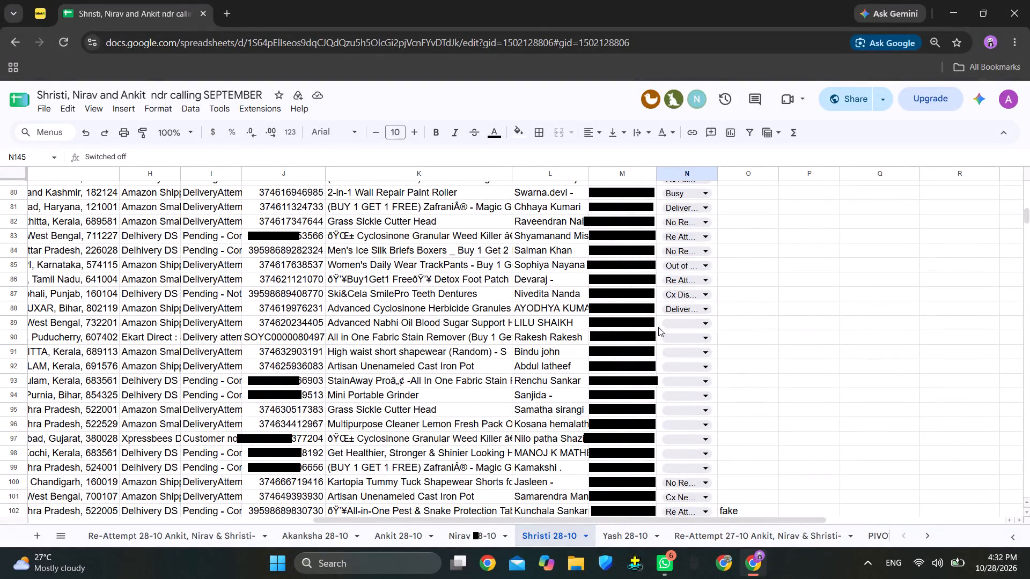
left_click(696, 326)
scroll(703, 359, "up", 1)
scroll(703, 361, "down", 5)
scroll(742, 411, "down", 3)
left_click(711, 436)
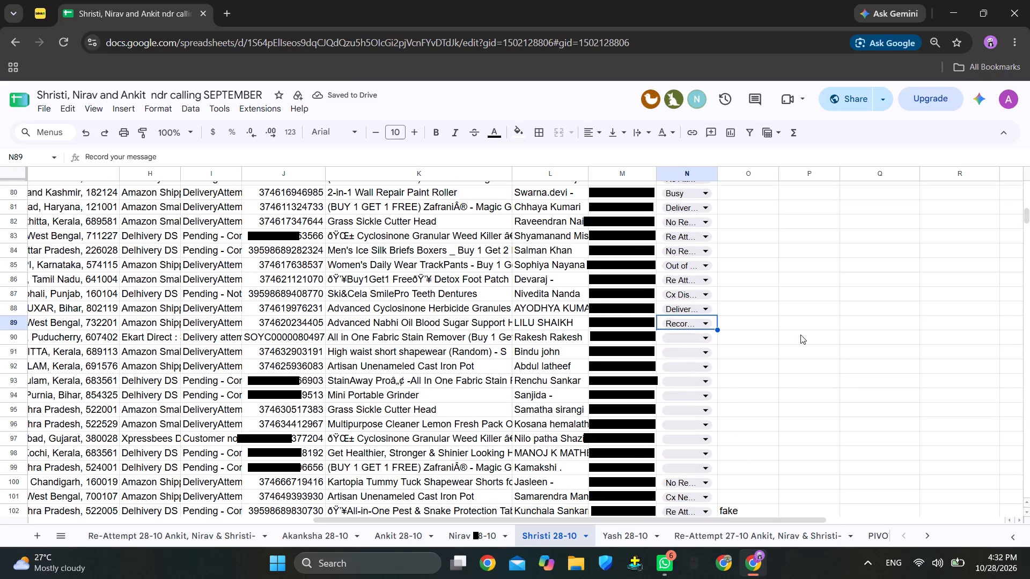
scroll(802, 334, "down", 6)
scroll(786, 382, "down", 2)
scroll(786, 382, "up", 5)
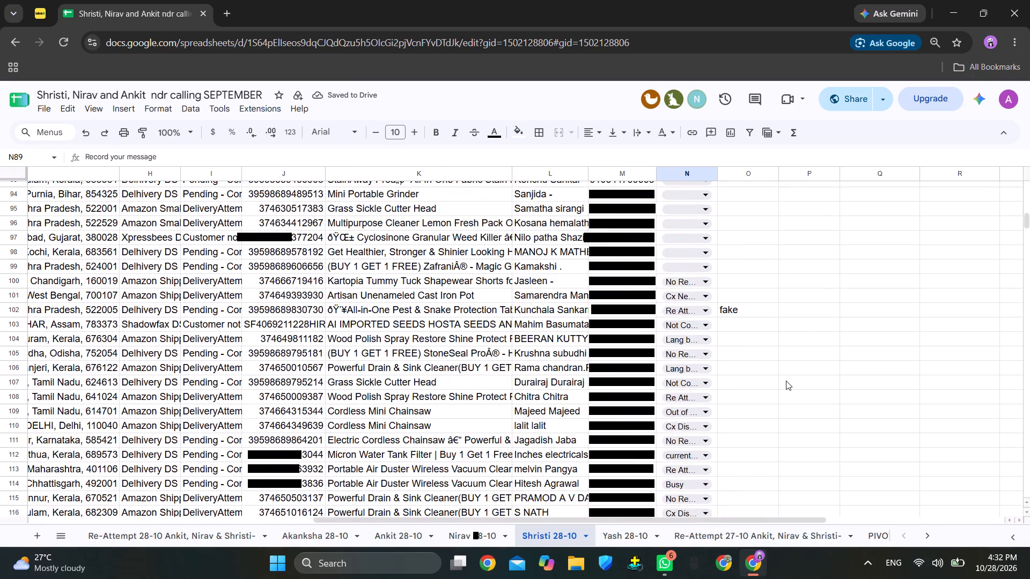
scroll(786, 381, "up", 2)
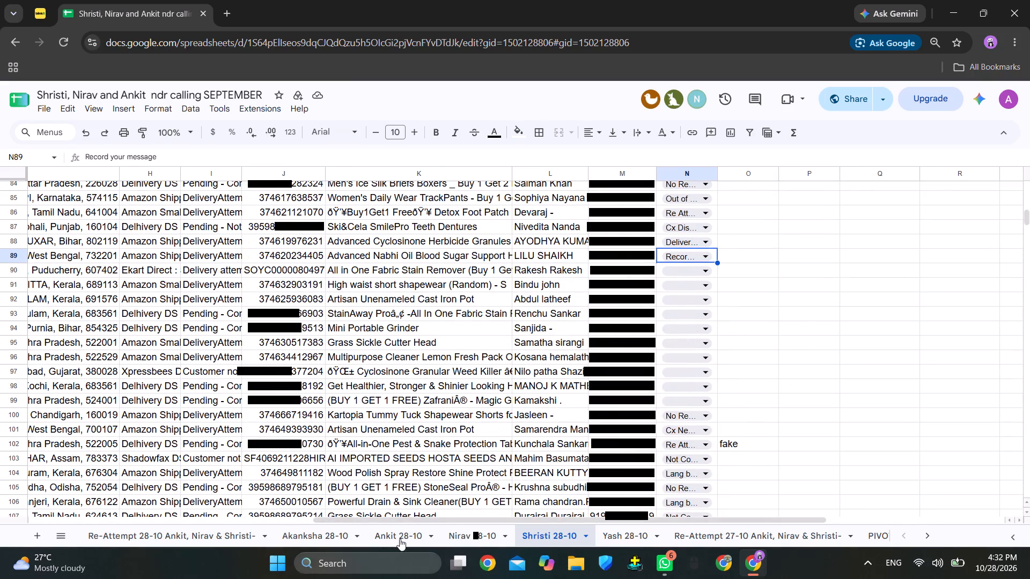
Review the remark counts in the Ankit 28-10 pivot table and scan that sheet's Remarks column for blank cells.
left_click(400, 539)
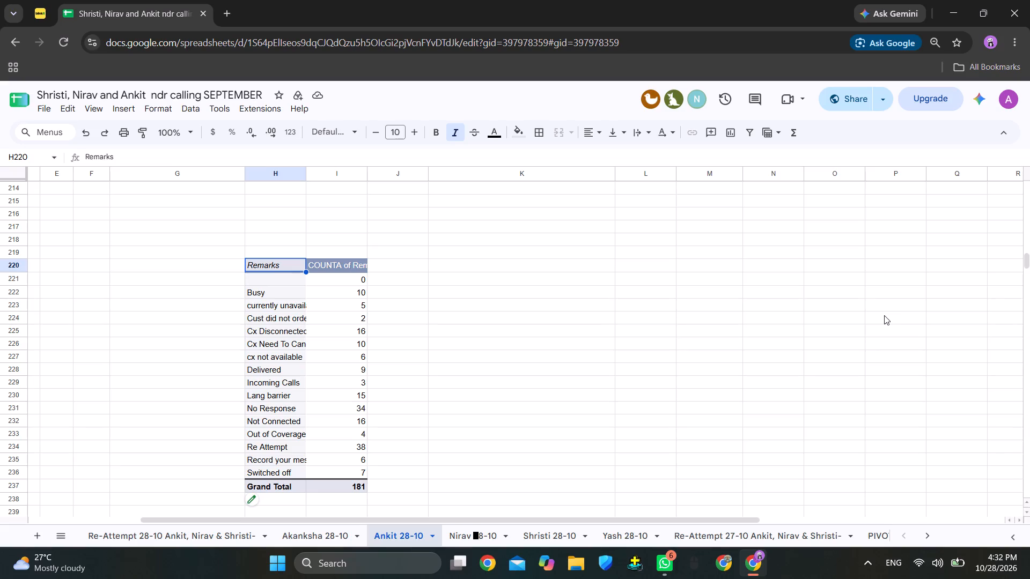
scroll(884, 315, "up", 6)
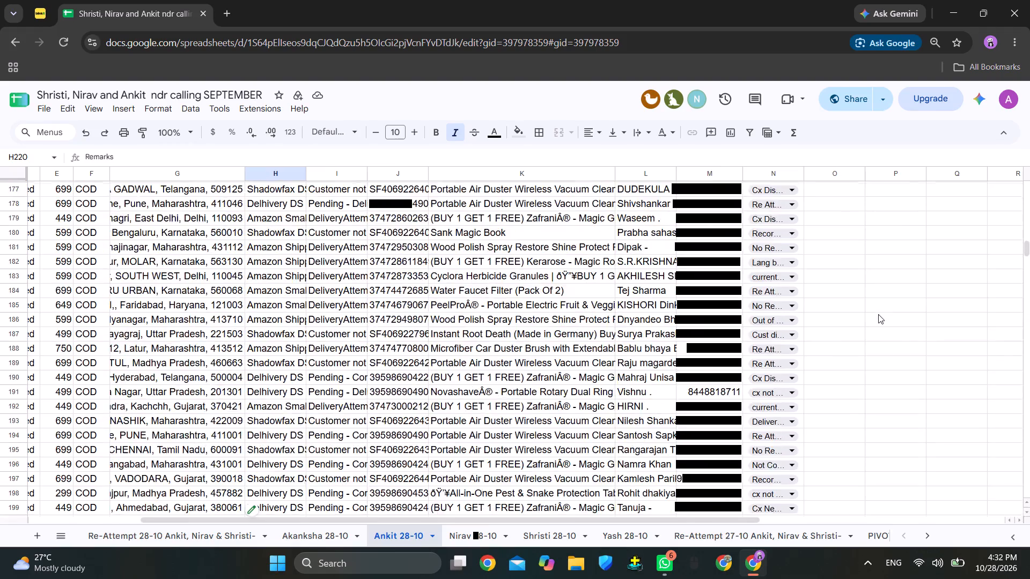
scroll(878, 314, "up", 8)
scroll(878, 313, "down", 1)
scroll(878, 312, "up", 1)
scroll(878, 312, "down", 1)
scroll(878, 312, "up", 12)
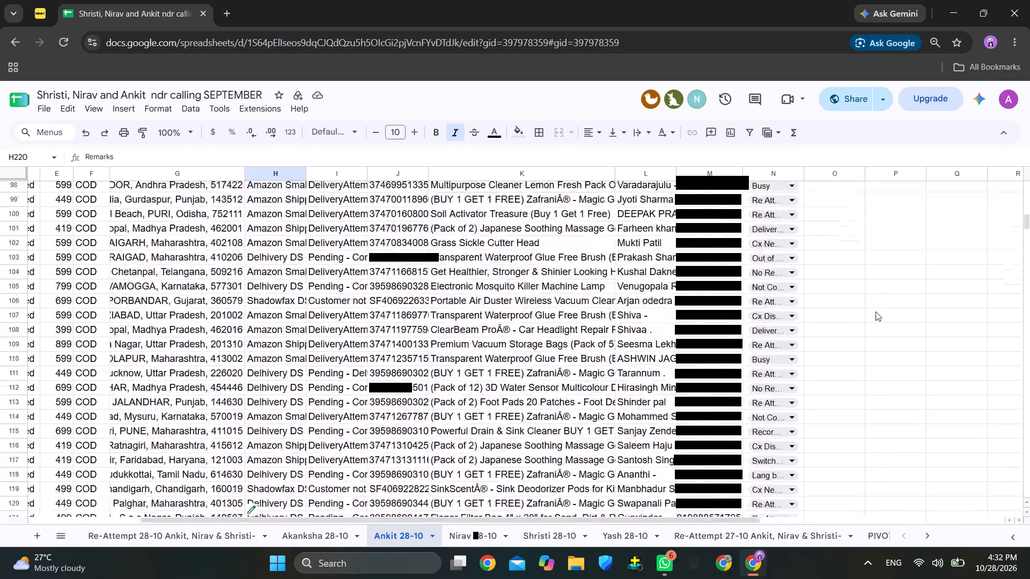
scroll(876, 311, "up", 9)
scroll(874, 311, "down", 1)
scroll(874, 311, "up", 3)
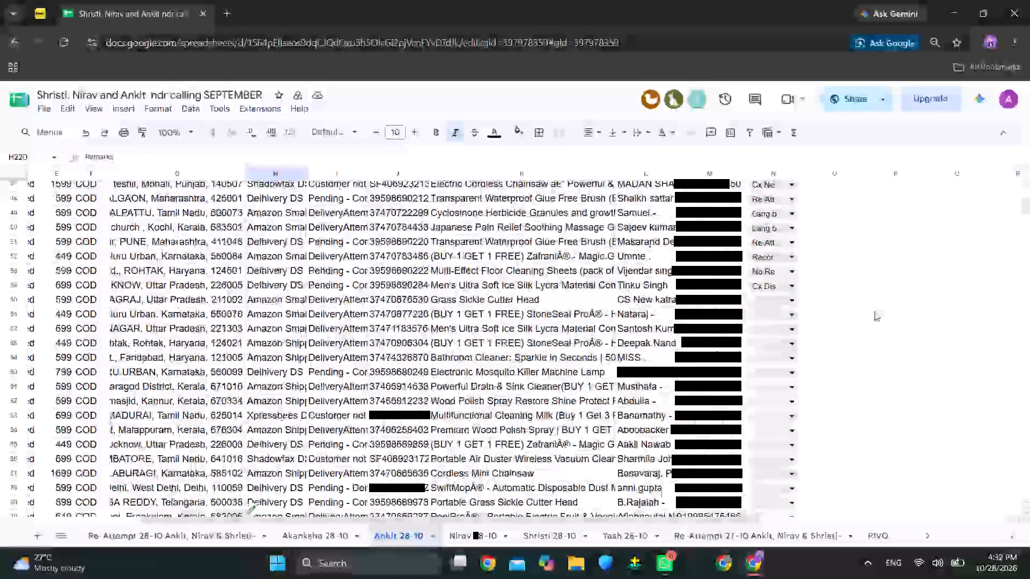
scroll(863, 313, "down", 14)
scroll(858, 339, "up", 1)
scroll(858, 339, "down", 4)
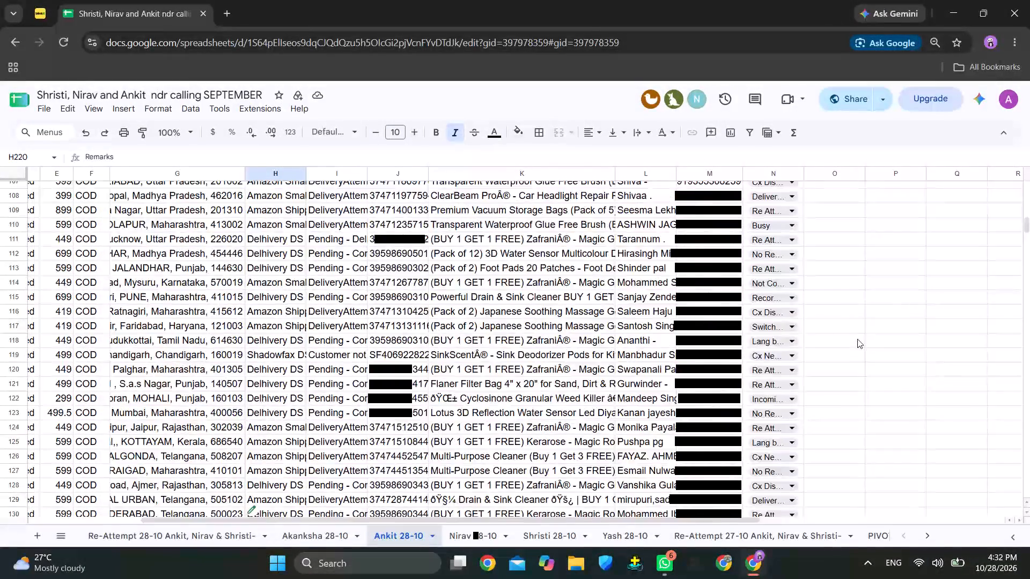
scroll(857, 339, "down", 20)
scroll(857, 339, "down", 1)
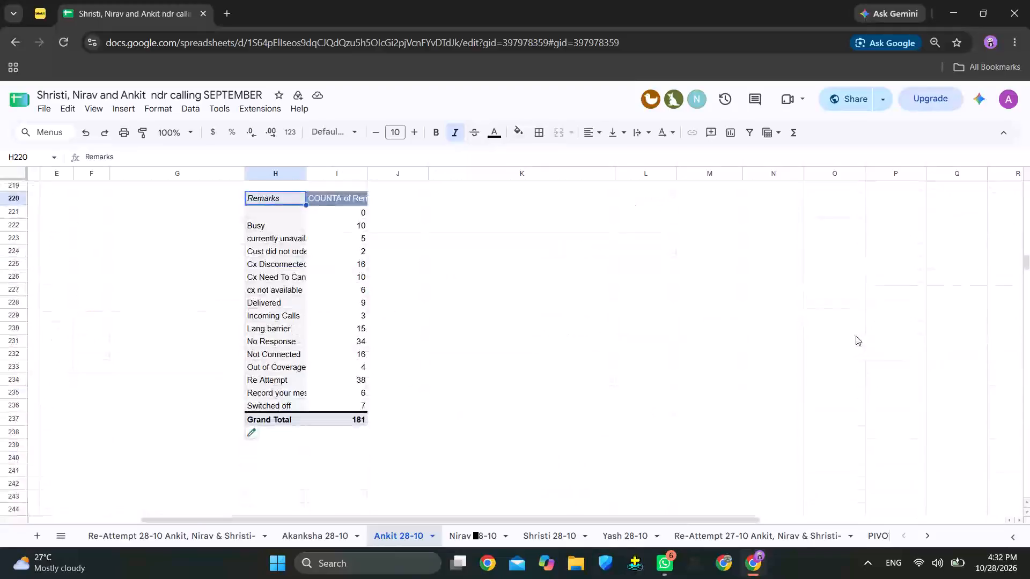
scroll(881, 321, "up", 16)
scroll(881, 320, "down", 1)
scroll(881, 320, "up", 1)
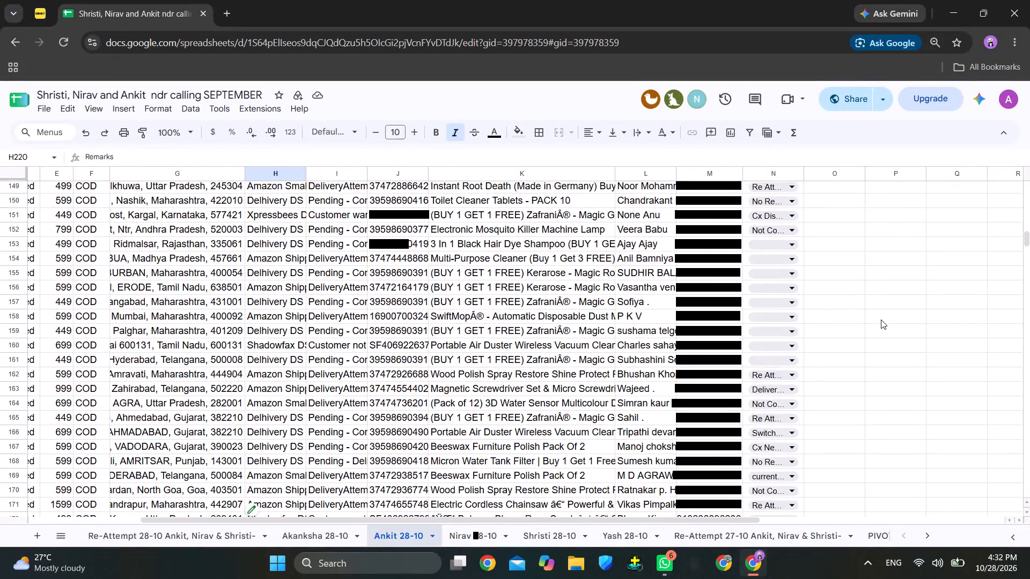
scroll(881, 320, "down", 1)
scroll(881, 320, "up", 1)
scroll(881, 320, "down", 1)
scroll(881, 320, "up", 6)
scroll(881, 319, "down", 1)
scroll(881, 319, "up", 11)
scroll(881, 319, "down", 2)
scroll(881, 319, "up", 6)
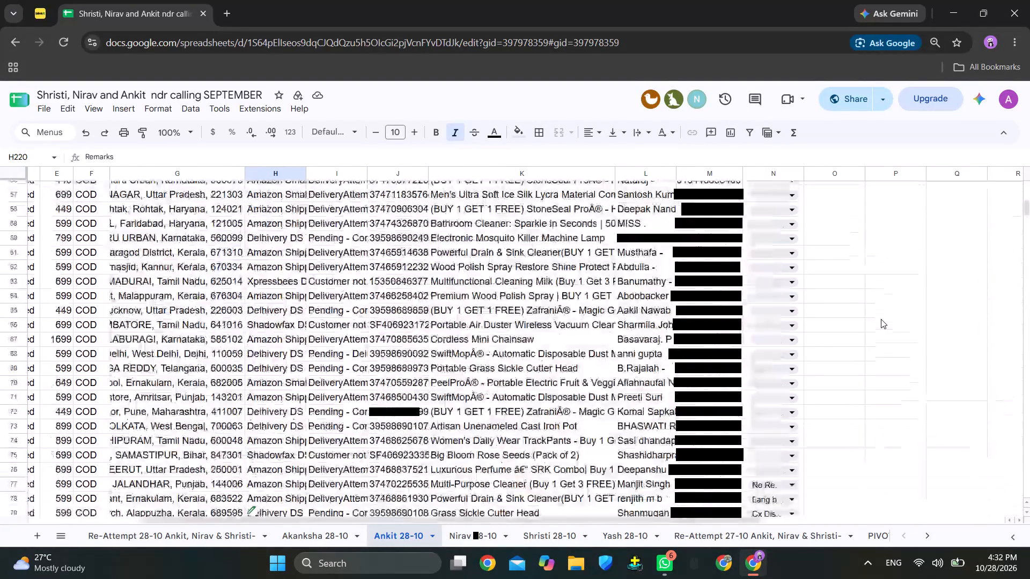
Set the blank remark in N55 on the Ankit 28-10 sheet to Out of Coverage Area.
scroll(881, 319, "up", 3)
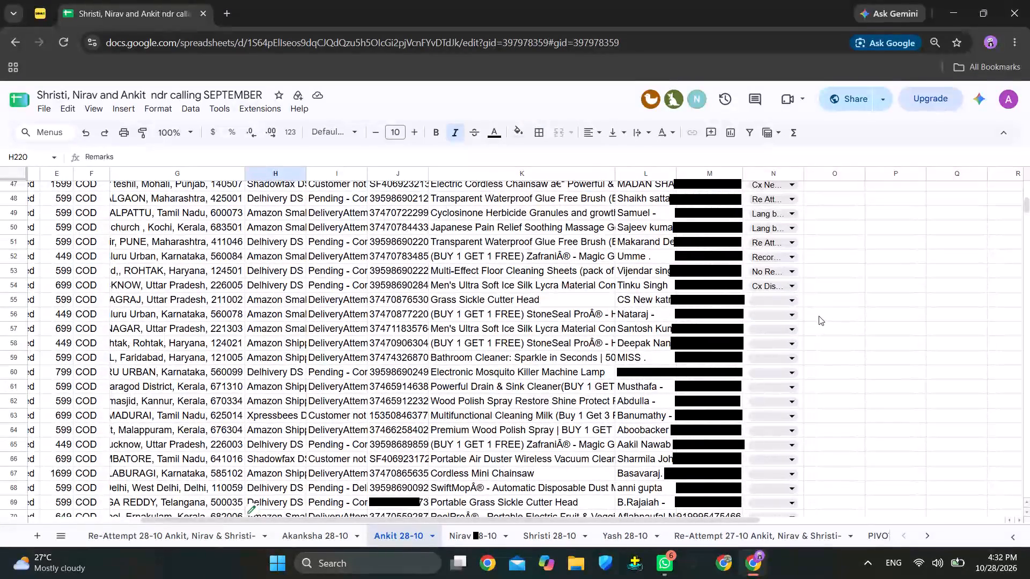
left_click(789, 303)
scroll(784, 372, "down", 10)
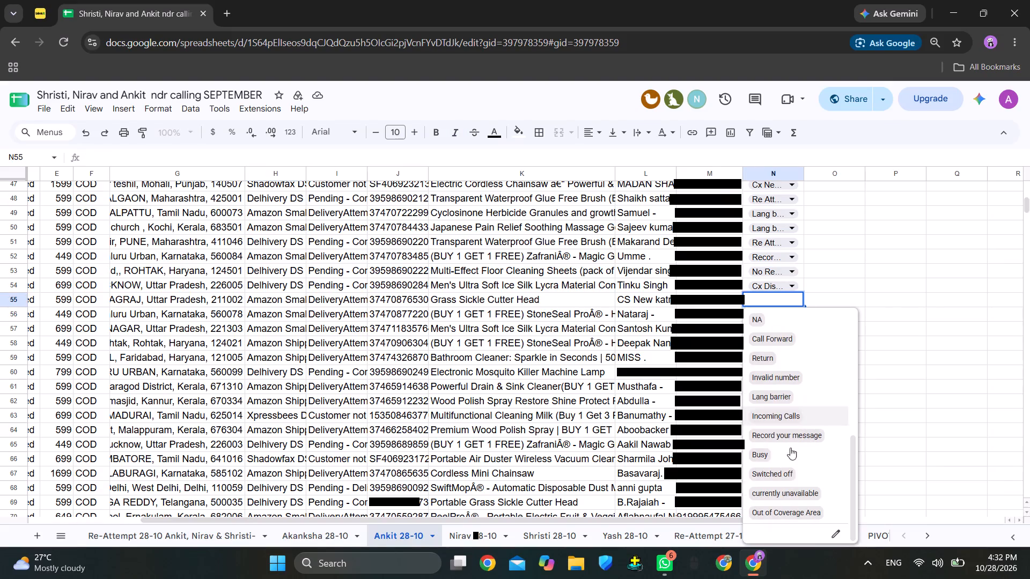
left_click(790, 510)
Check the Shristi 28-10 pivot table counts and set the blank remark in N90 on that sheet to Incoming Calls.
scroll(882, 304, "down", 4)
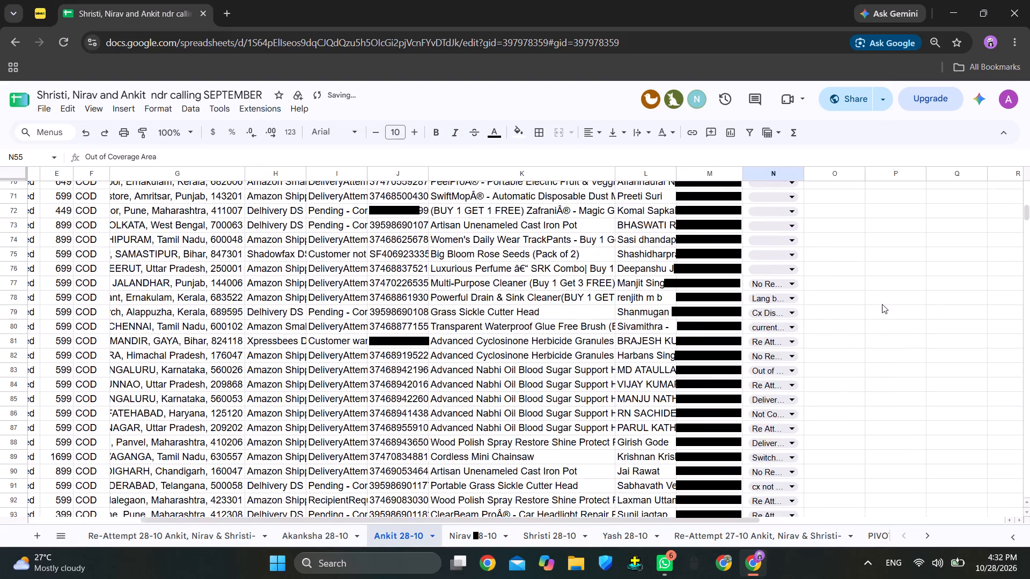
scroll(882, 304, "down", 12)
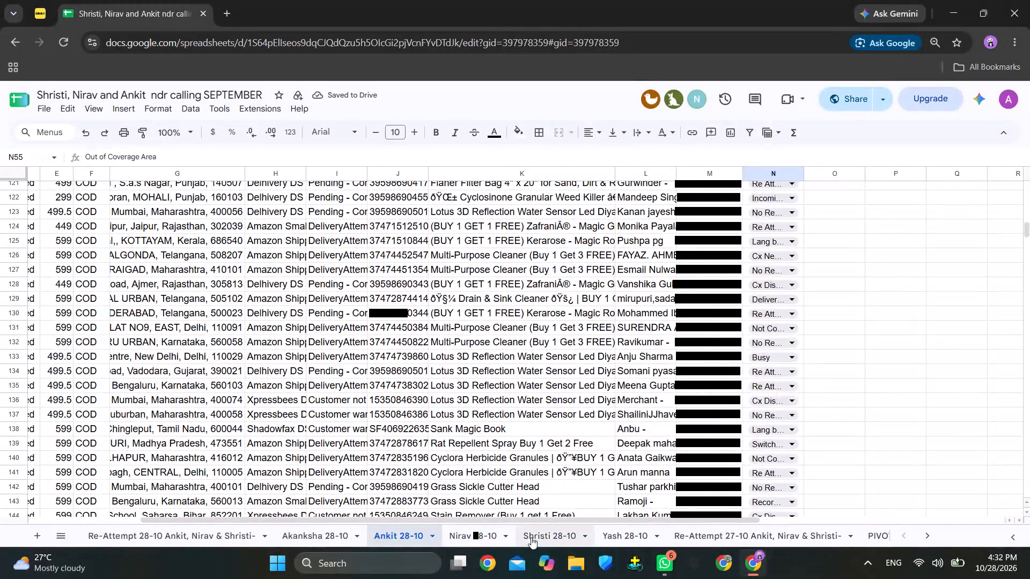
left_click(540, 536)
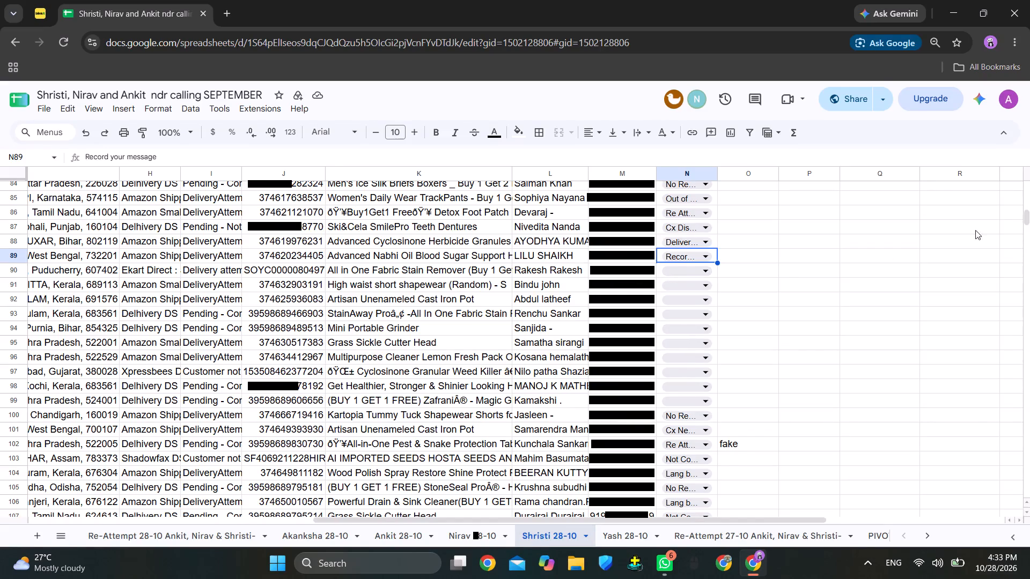
scroll(974, 232, "up", 16)
scroll(956, 236, "down", 1)
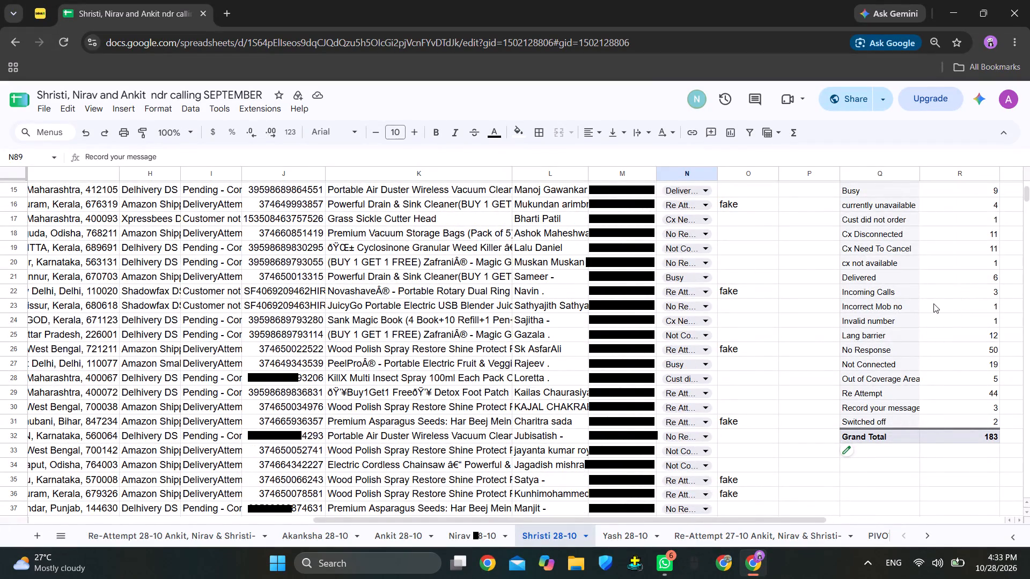
scroll(930, 306, "down", 12)
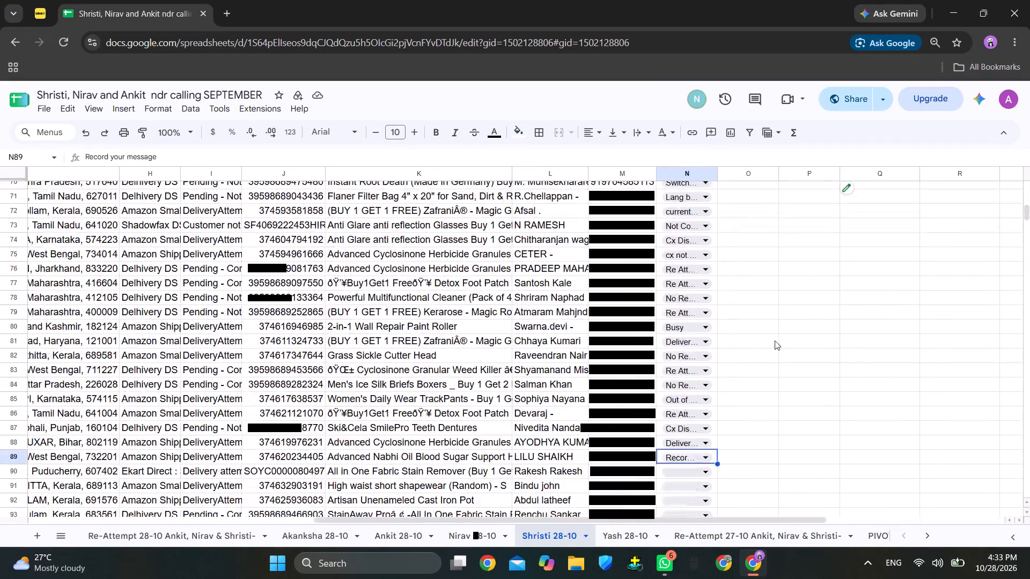
scroll(775, 340, "down", 3)
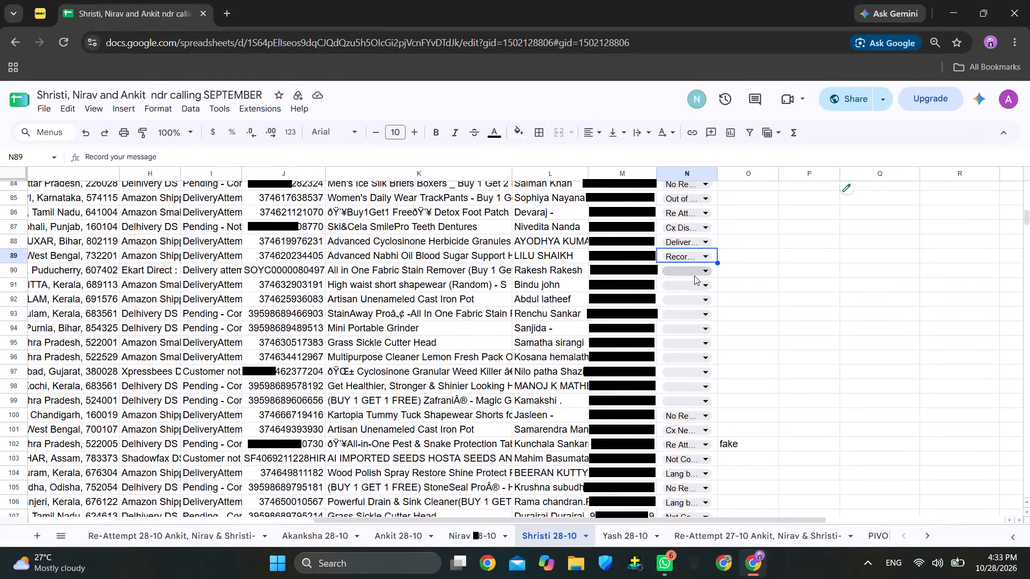
left_click(694, 274)
scroll(713, 453, "down", 2)
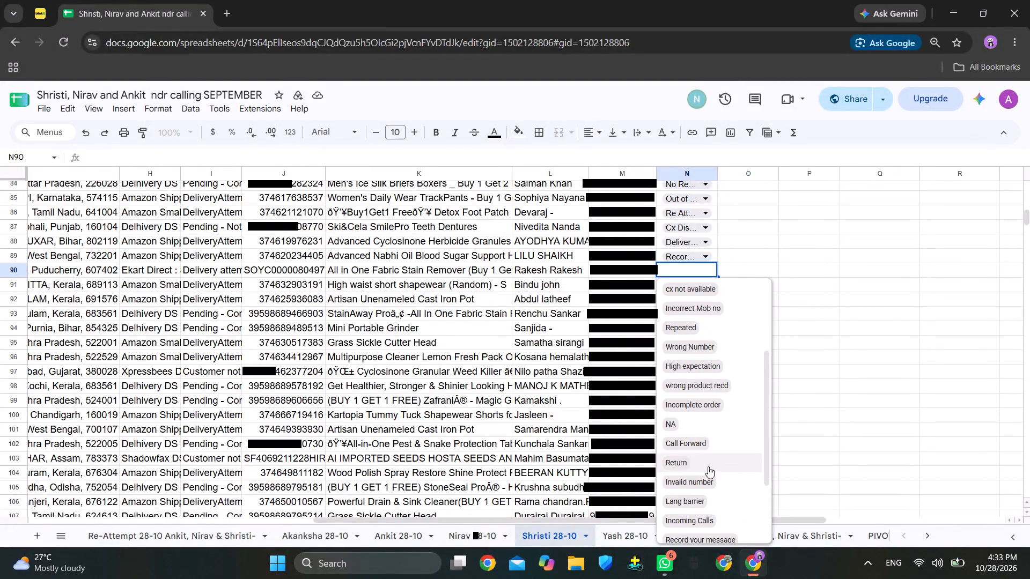
left_click(700, 519)
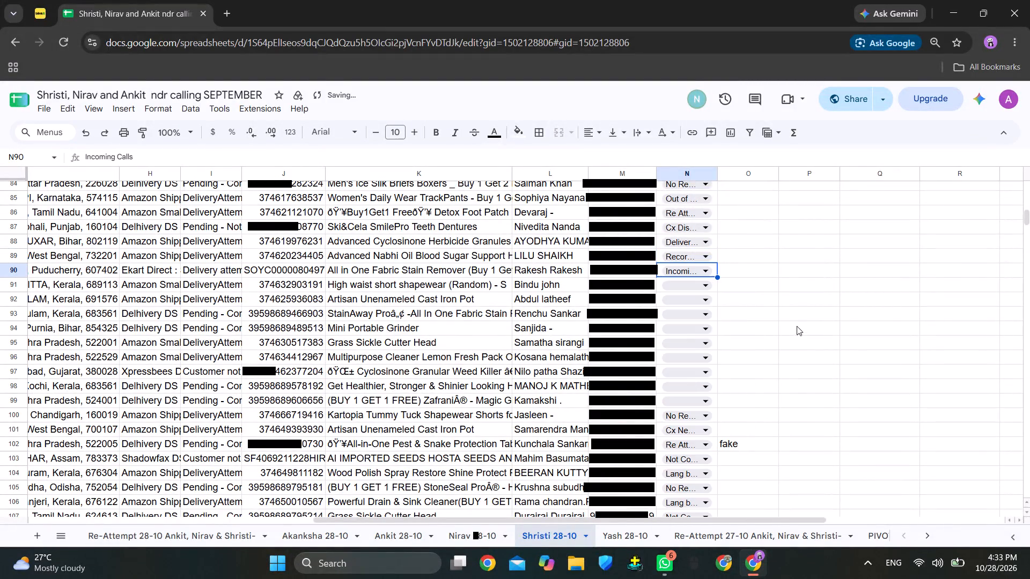
Set the blank remark in N132 on the Shristi 28-10 sheet to Switched off.
scroll(944, 326, "down", 3)
scroll(854, 337, "up", 1)
scroll(832, 336, "down", 1)
scroll(824, 336, "up", 1)
scroll(823, 336, "down", 3)
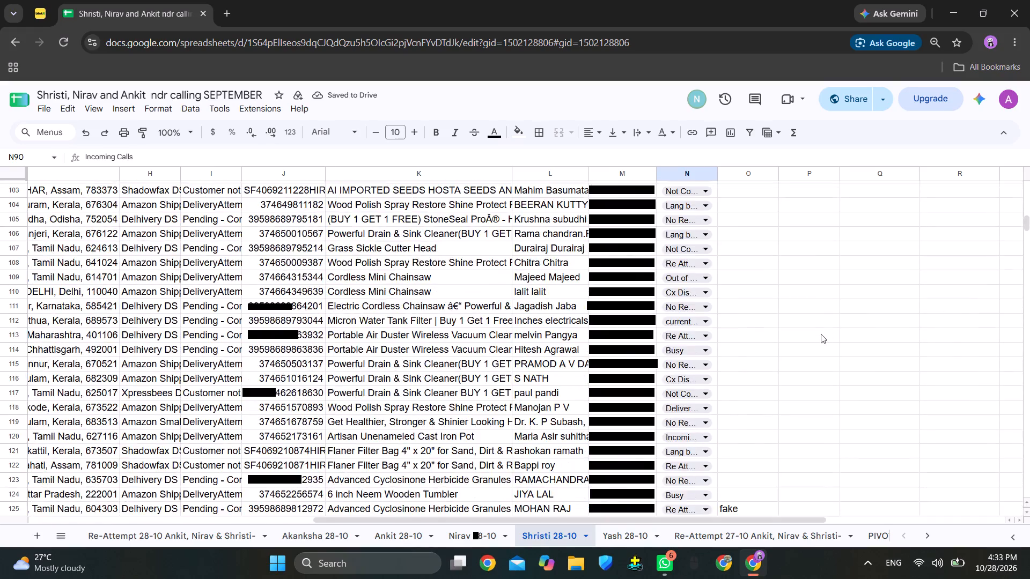
scroll(821, 334, "down", 6)
scroll(752, 324, "up", 2)
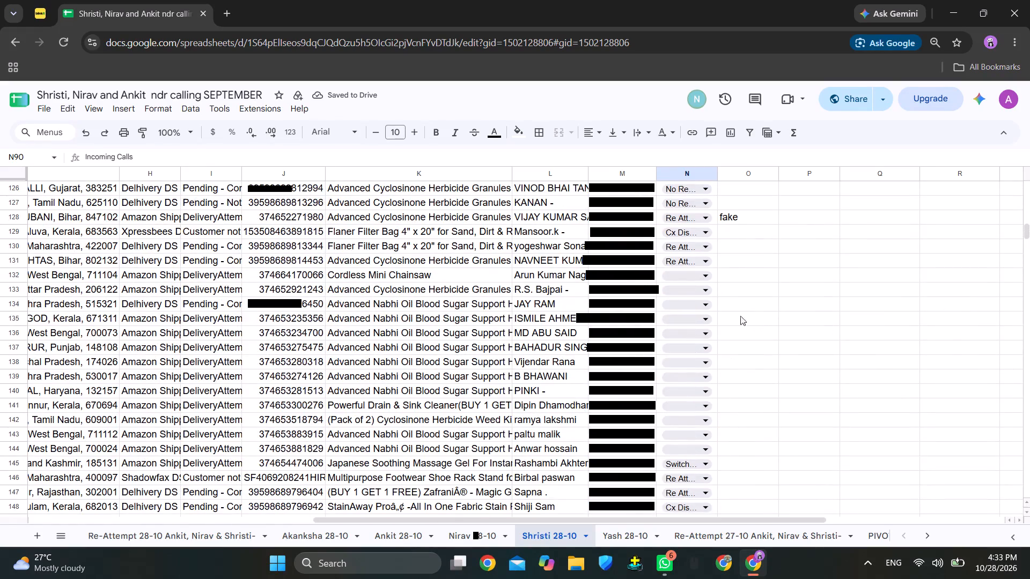
left_click(679, 274)
scroll(733, 398, "down", 2)
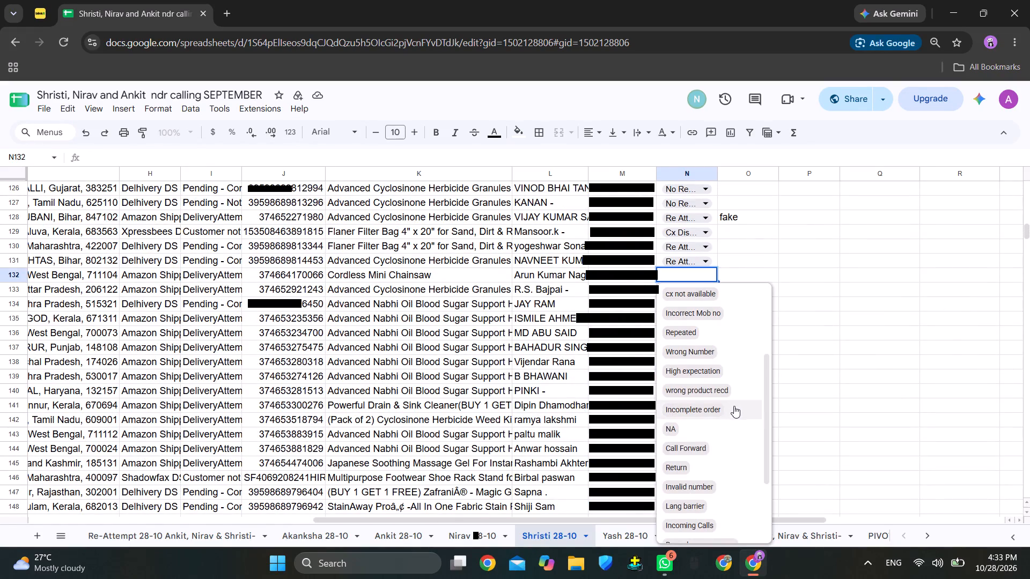
scroll(729, 478, "down", 5)
left_click(680, 474)
Set the blank remark in N144 on the Shristi 28-10 sheet to Cx Disconnected.
scroll(737, 413, "down", 1)
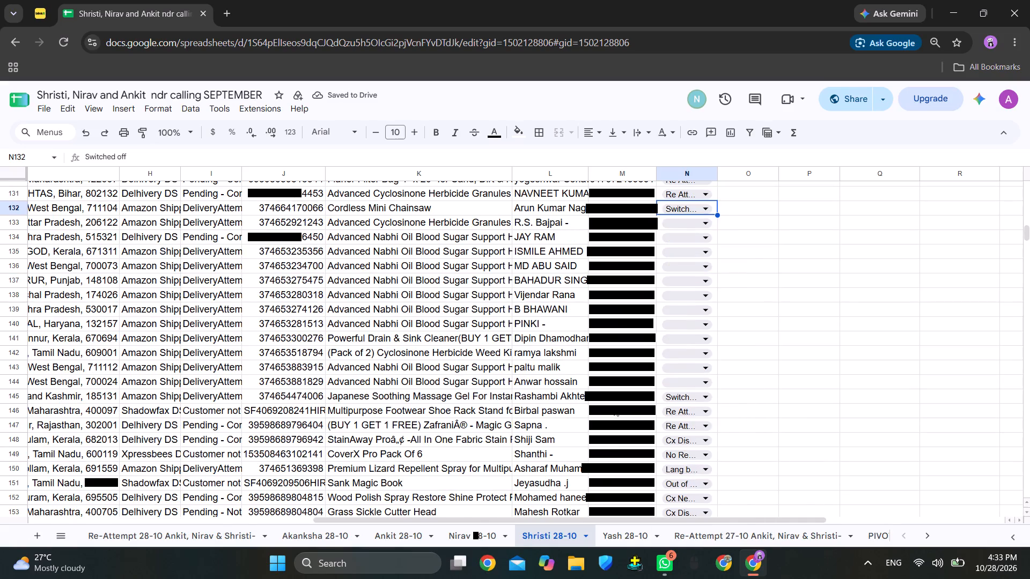
left_click(674, 383)
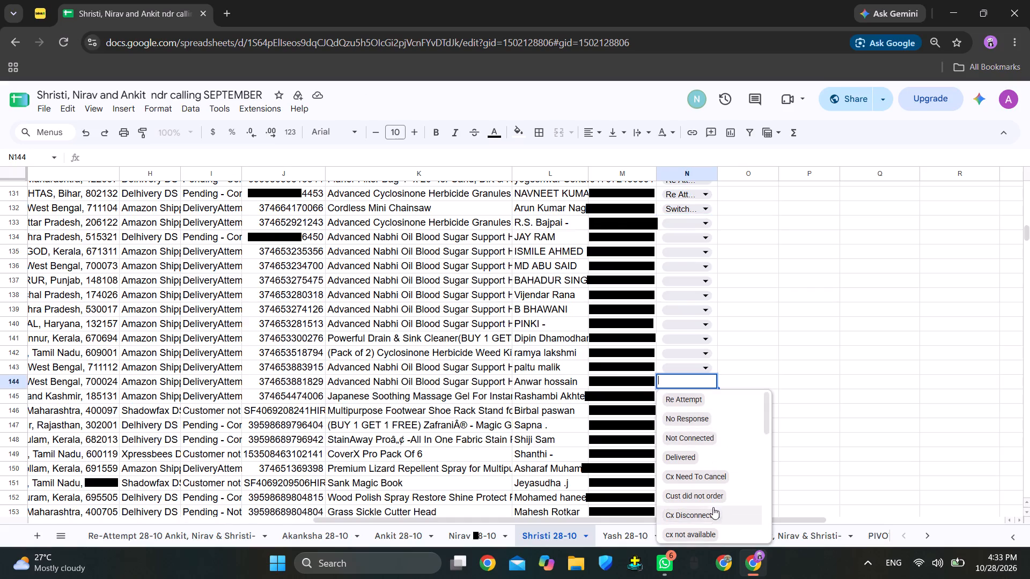
left_click(708, 514)
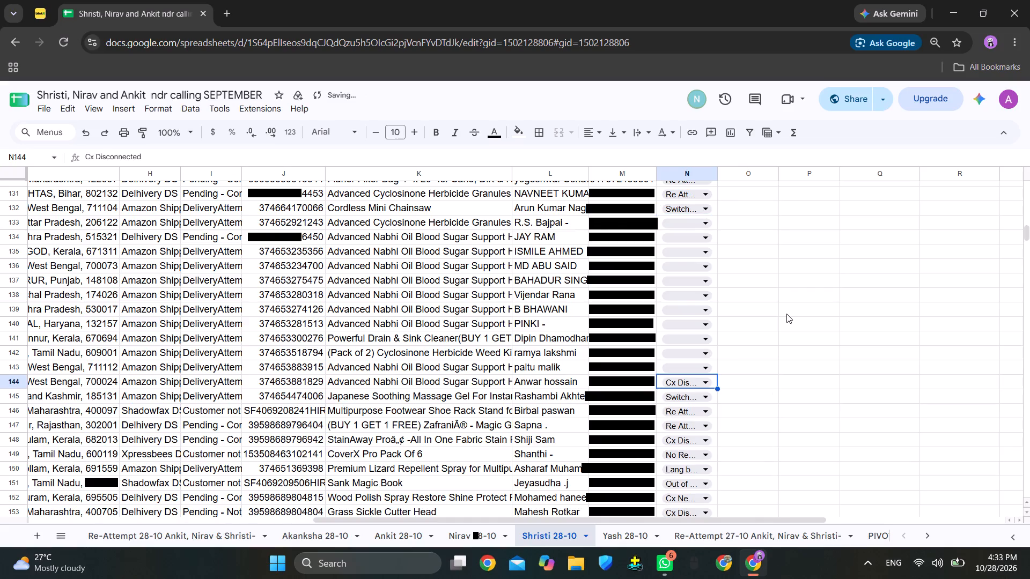
Set the blank remark in N91 on the Shristi 28-10 sheet to Cx Disconnected.
scroll(748, 328, "up", 1)
scroll(748, 327, "down", 1)
scroll(748, 327, "up", 4)
scroll(749, 327, "down", 1)
scroll(749, 327, "up", 8)
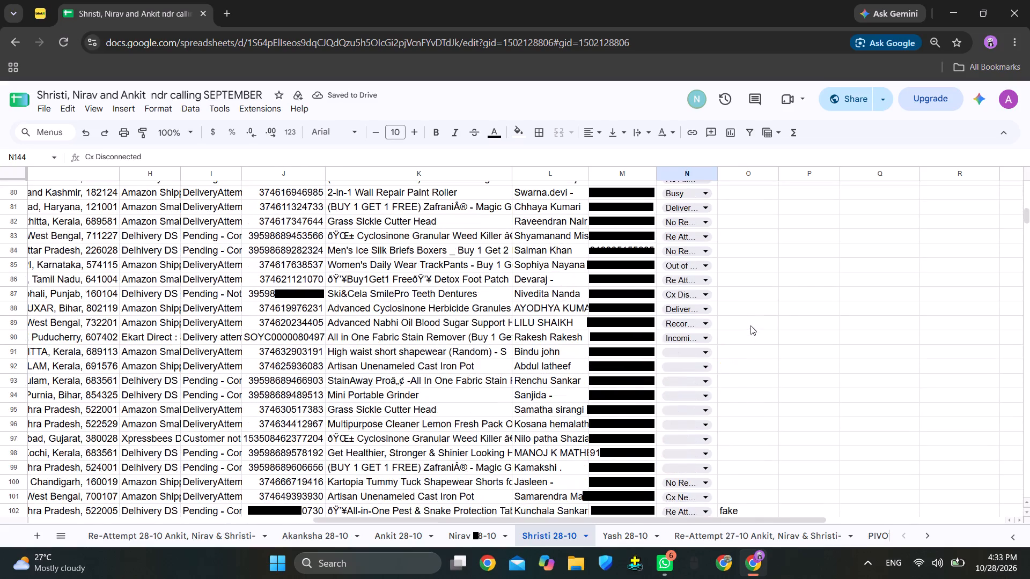
left_click(680, 352)
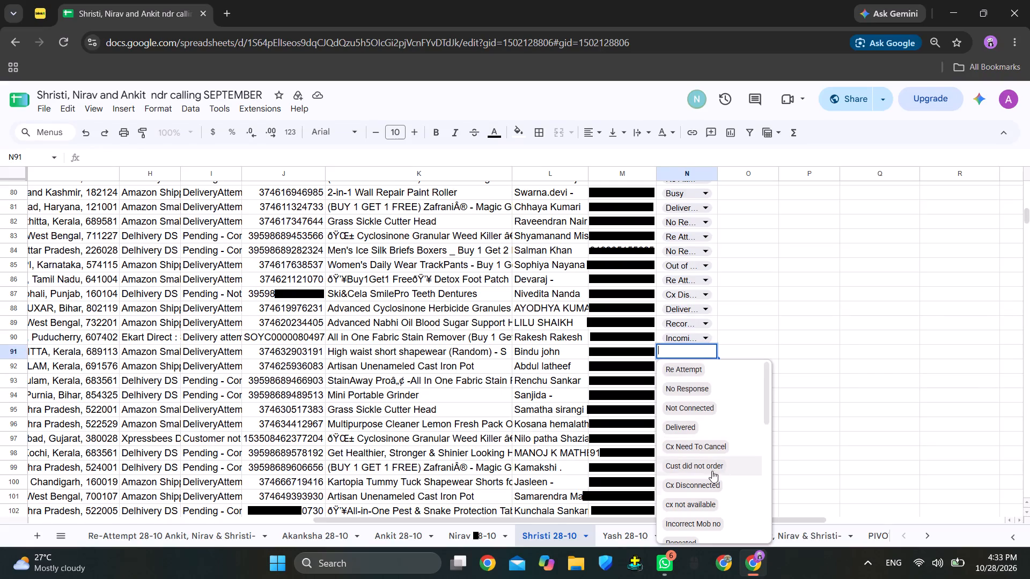
left_click(707, 480)
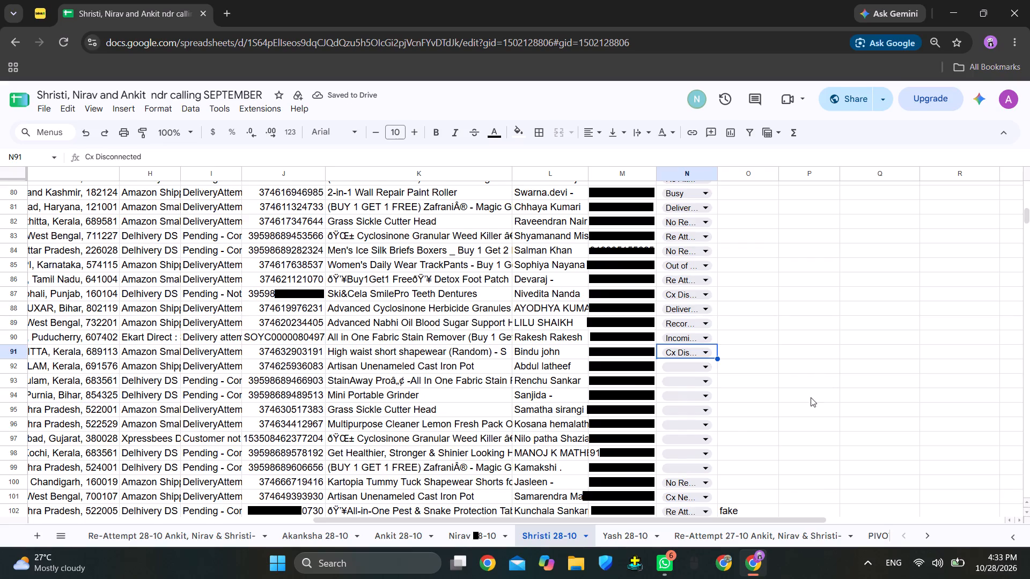
Recheck the remark counts and grand total in the Ankit 28-10 pivot table and look through the Remarks column for blanks.
scroll(811, 397, "down", 10)
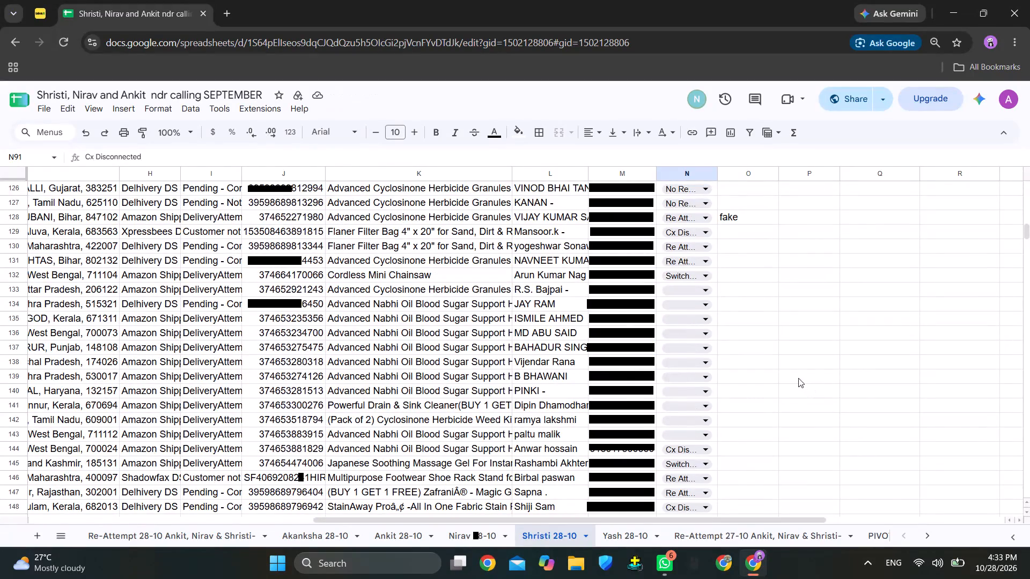
left_click(391, 535)
scroll(925, 309, "down", 1)
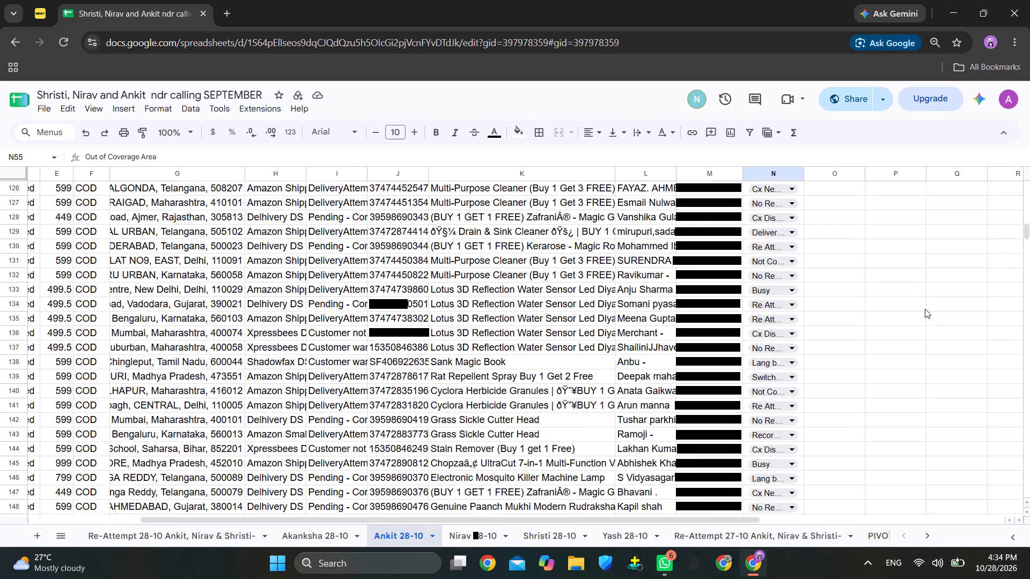
scroll(925, 309, "down", 19)
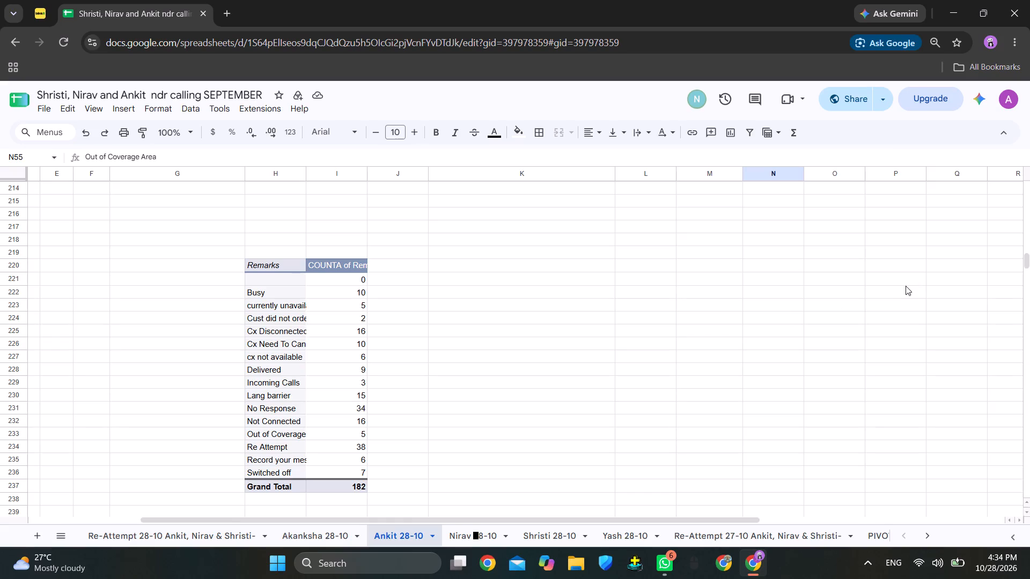
scroll(893, 261, "up", 2)
scroll(893, 261, "down", 1)
scroll(893, 261, "up", 3)
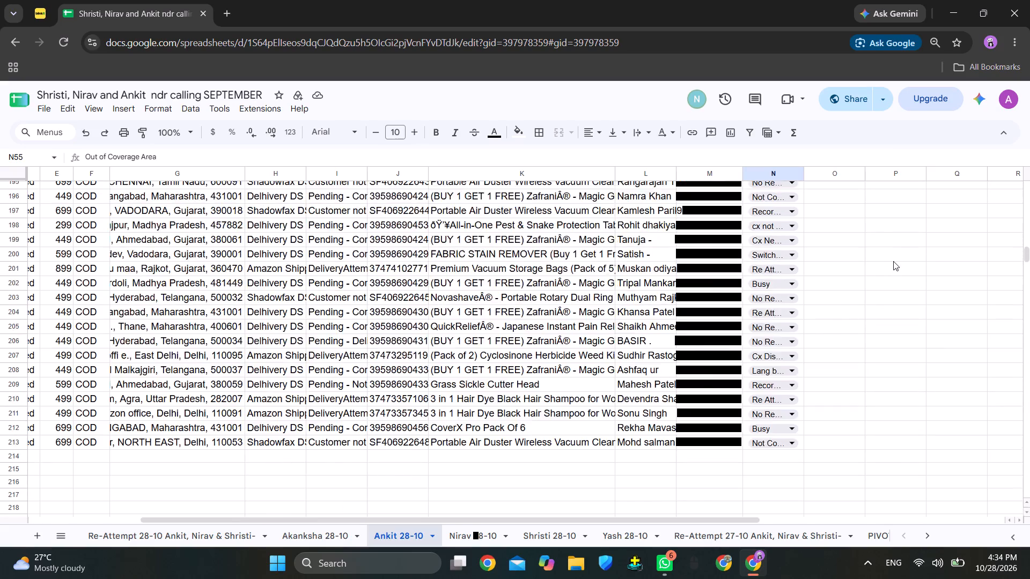
scroll(893, 261, "up", 3)
scroll(894, 261, "down", 1)
scroll(894, 261, "up", 9)
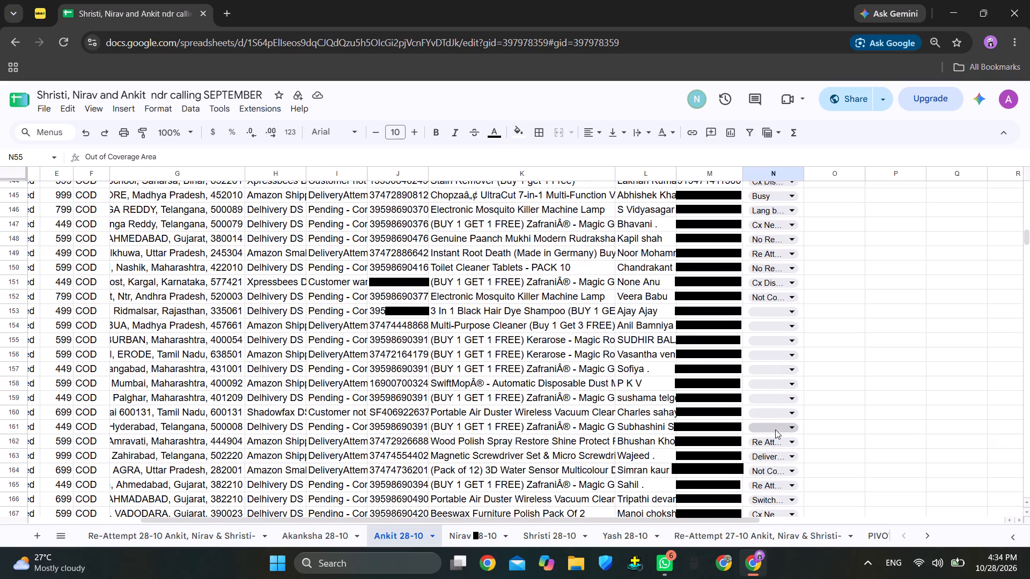
scroll(807, 369, "down", 11)
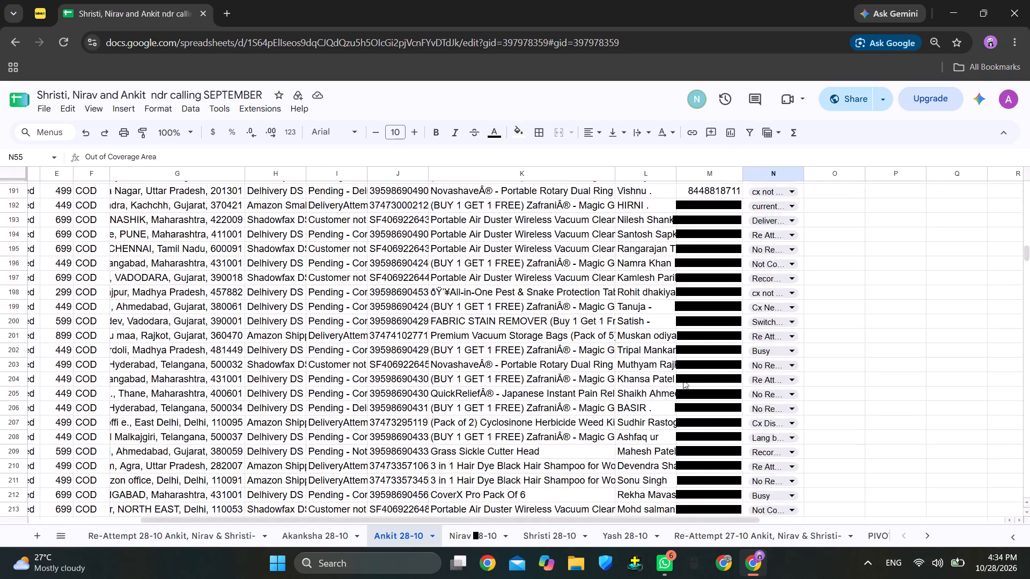
scroll(683, 380, "down", 4)
scroll(823, 299, "up", 5)
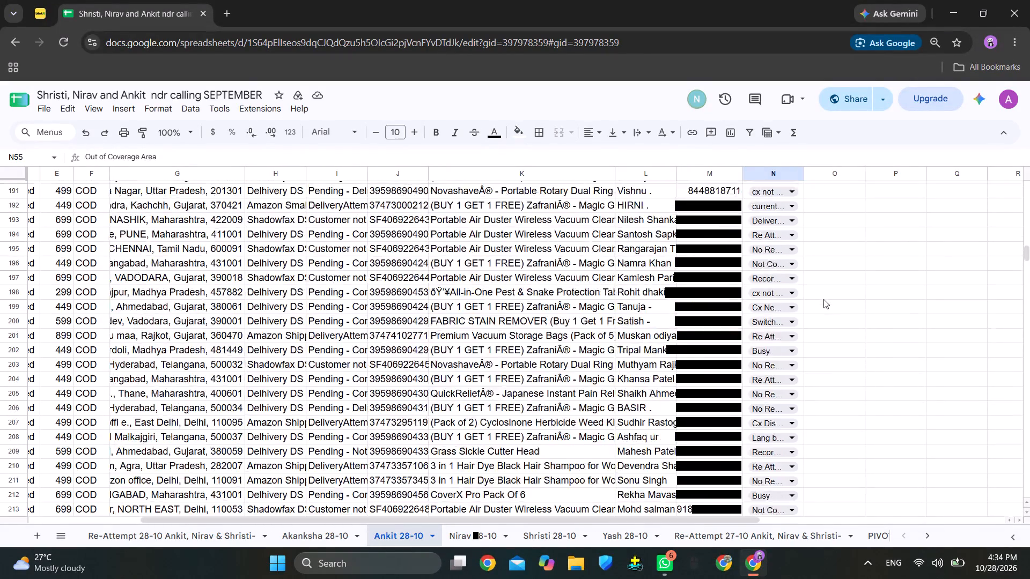
scroll(823, 299, "up", 2)
scroll(825, 296, "down", 1)
scroll(825, 296, "up", 7)
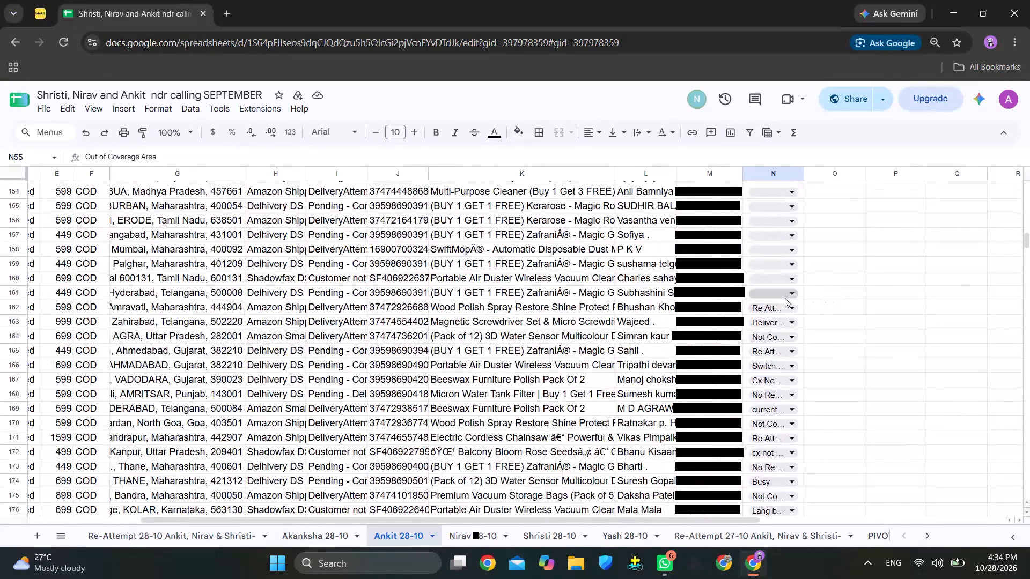
Set the blank remark in N161 on the Ankit 28-10 sheet to Lang barrier.
left_click(782, 292)
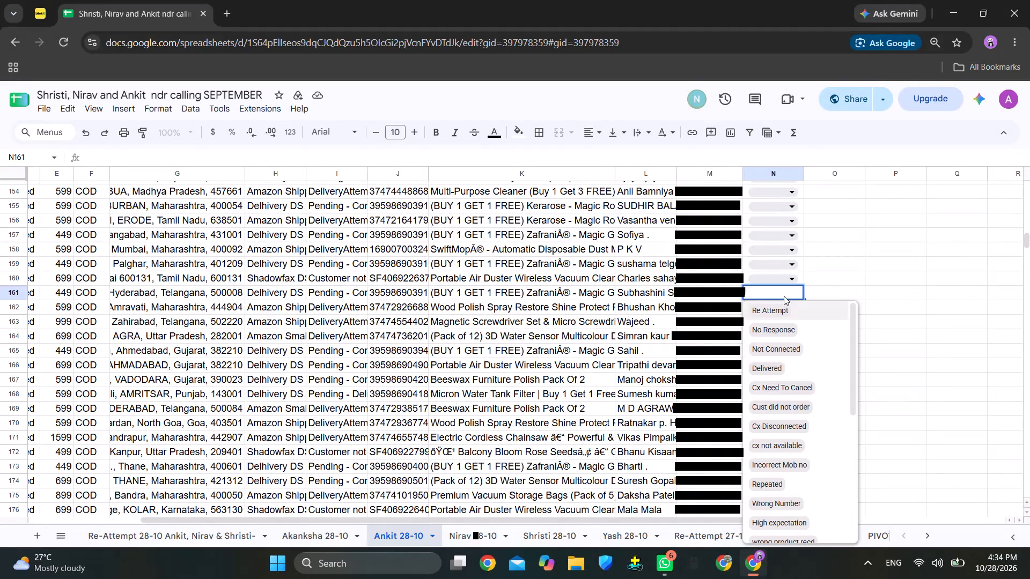
scroll(813, 463, "down", 4)
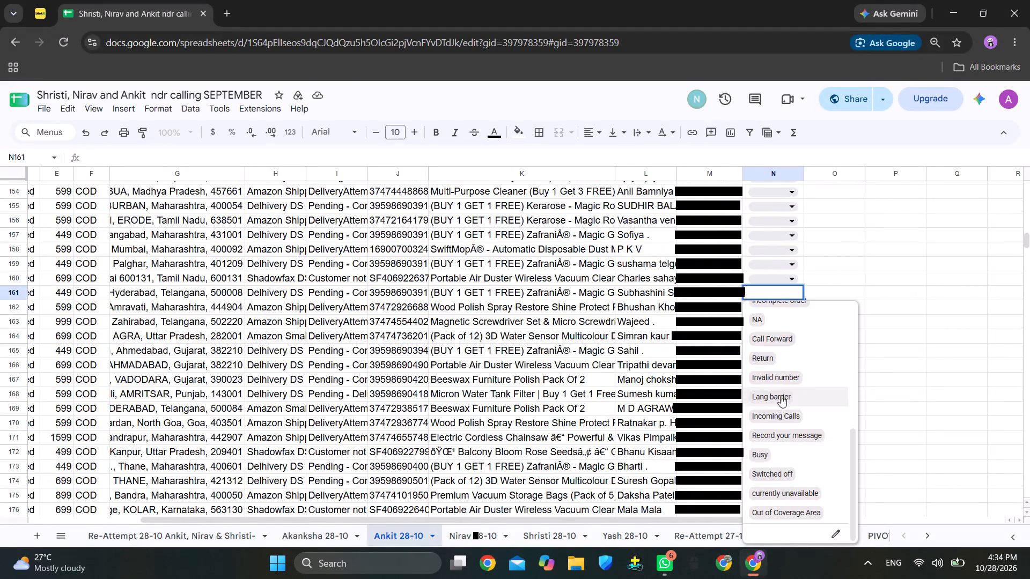
left_click(781, 395)
Recheck the remark counts in the Ankit 28-10 pivot table and look at the Nirav 28-10 and Re-Attempt 28-10 sheets.
scroll(847, 321, "up", 4)
scroll(847, 322, "down", 5)
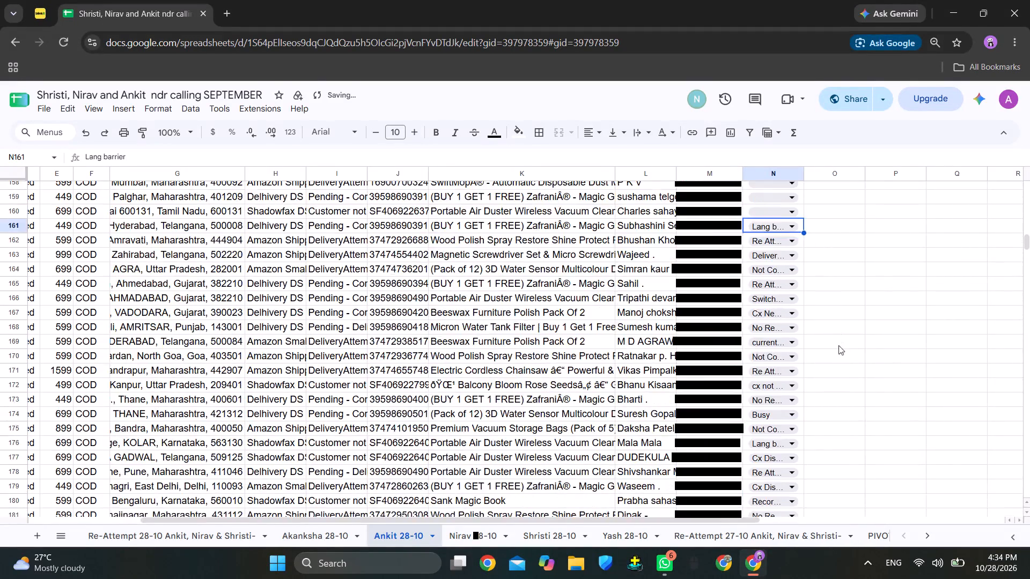
scroll(838, 345, "down", 7)
scroll(832, 354, "up", 1)
scroll(832, 354, "down", 6)
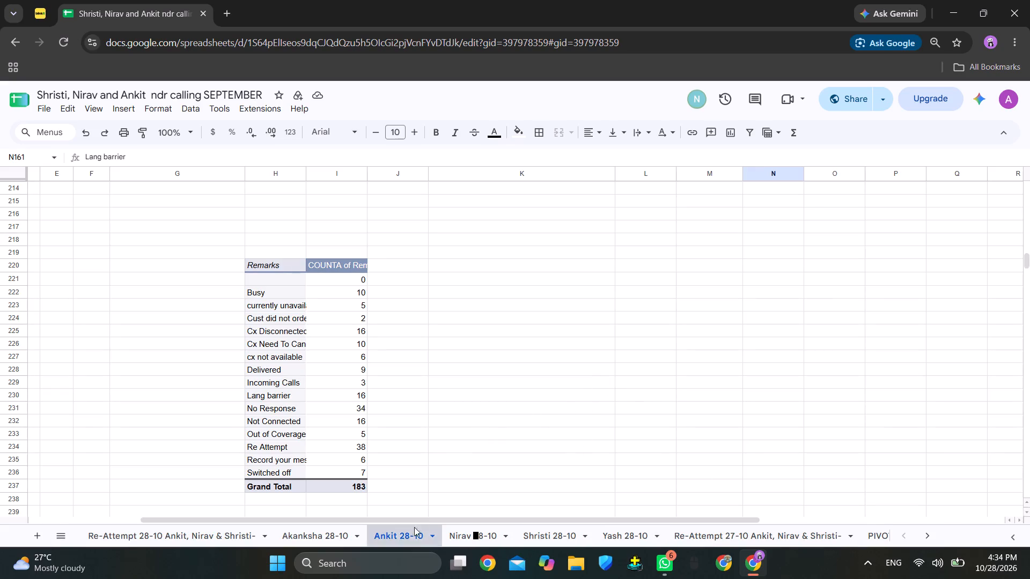
left_click(476, 536)
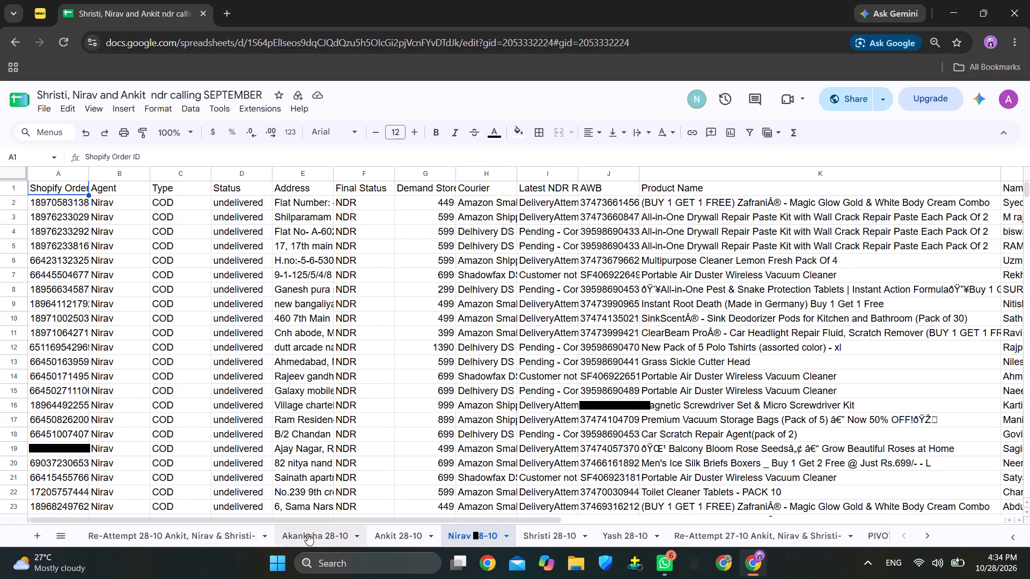
left_click(223, 536)
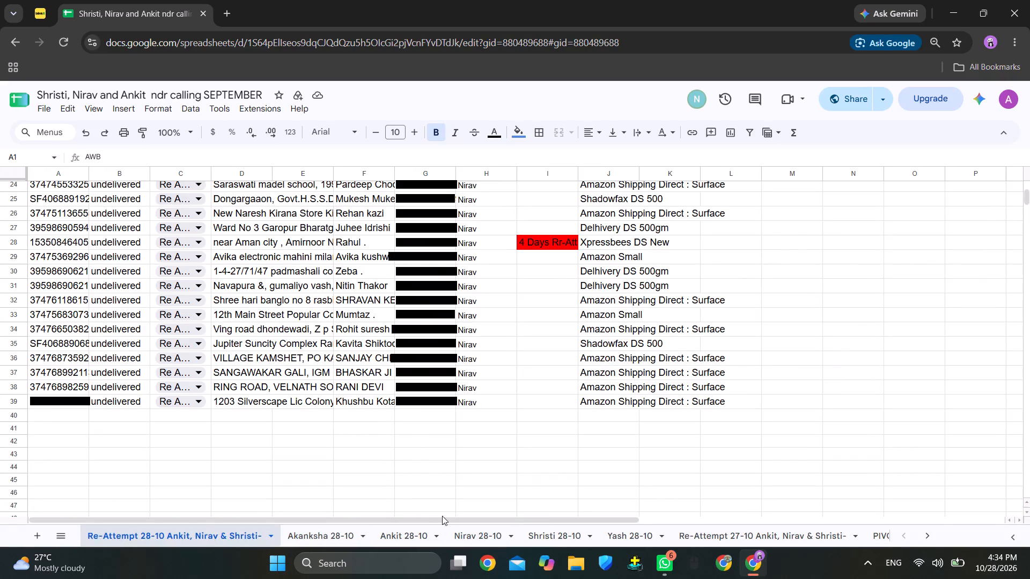
left_click(403, 536)
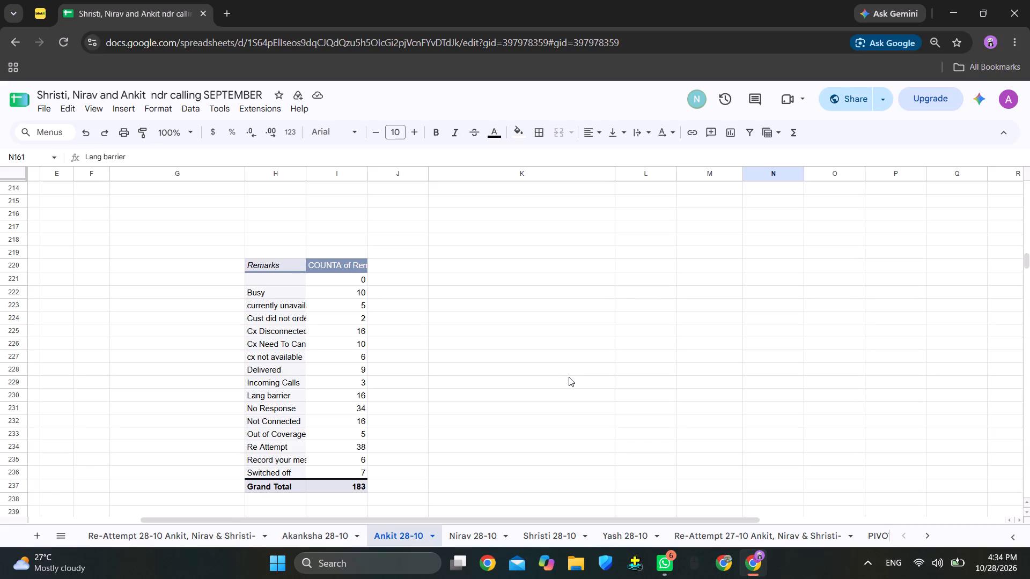
Set the blank remark in N56 on the Ankit 28-10 sheet to Lang barrier.
scroll(829, 306, "up", 6)
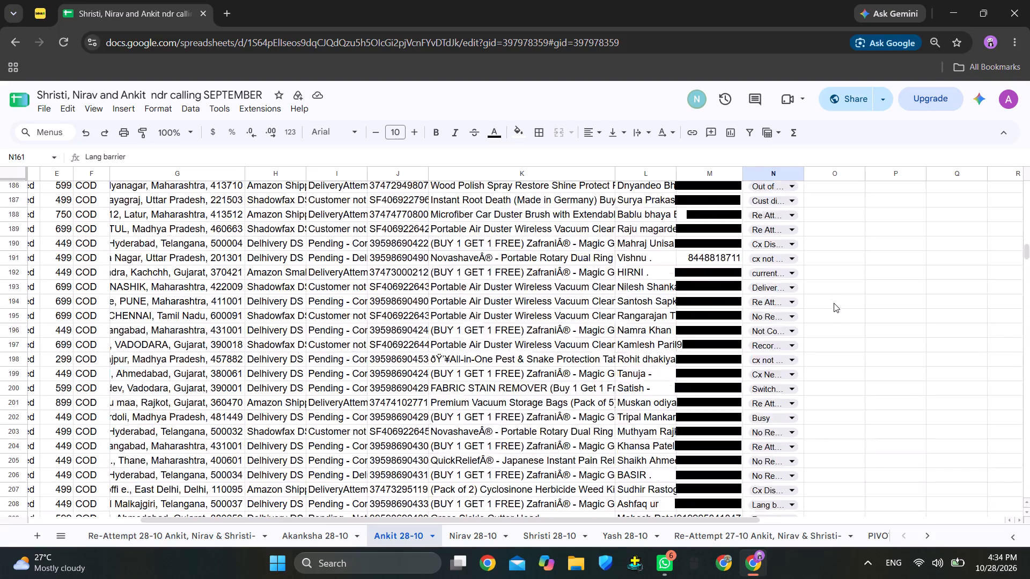
scroll(834, 303, "up", 3)
scroll(835, 302, "down", 1)
scroll(836, 302, "up", 4)
scroll(836, 301, "down", 1)
scroll(836, 301, "up", 1)
scroll(836, 301, "down", 1)
scroll(837, 301, "up", 16)
scroll(837, 300, "down", 1)
scroll(837, 300, "up", 6)
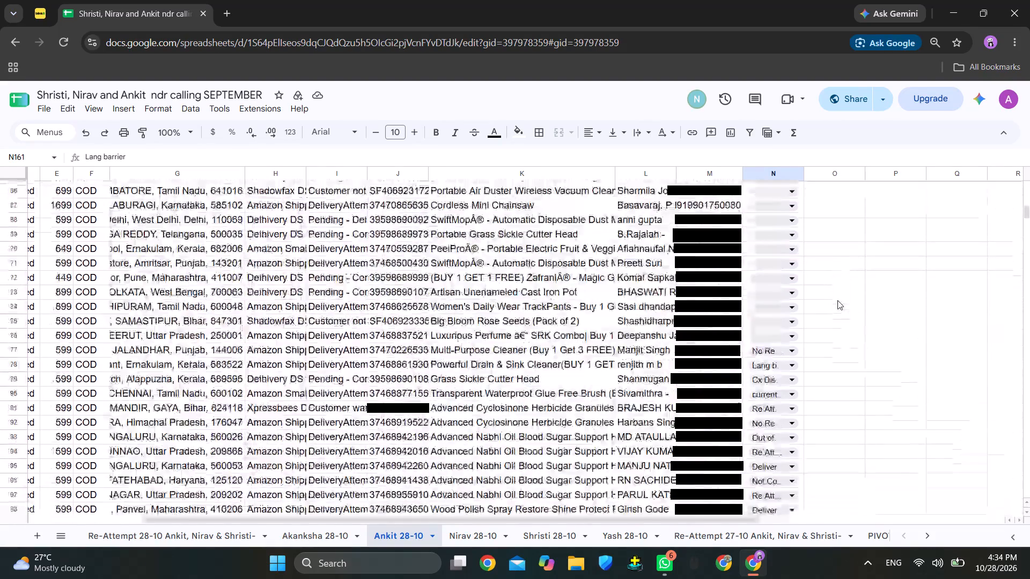
scroll(837, 300, "up", 4)
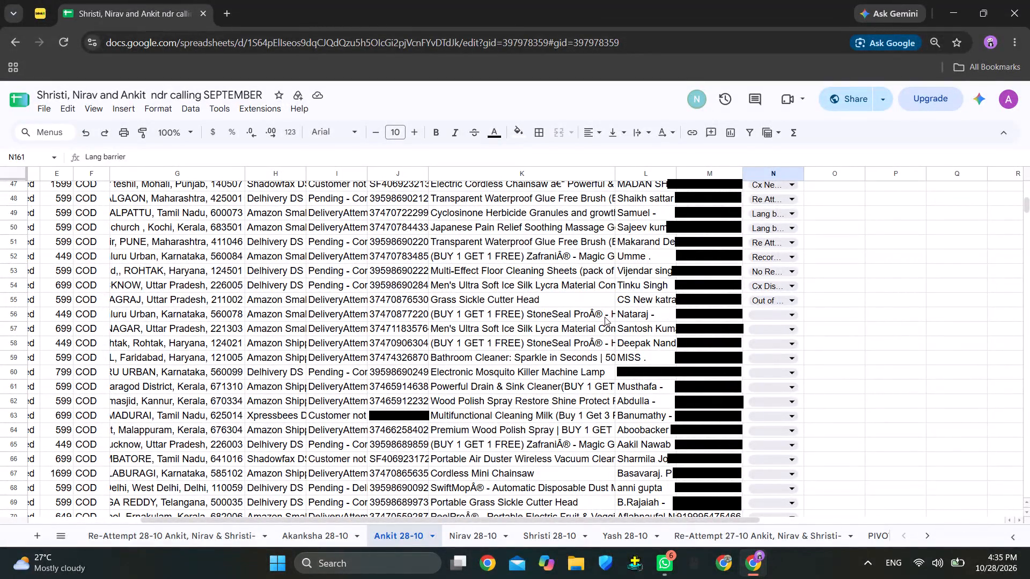
left_click(759, 315)
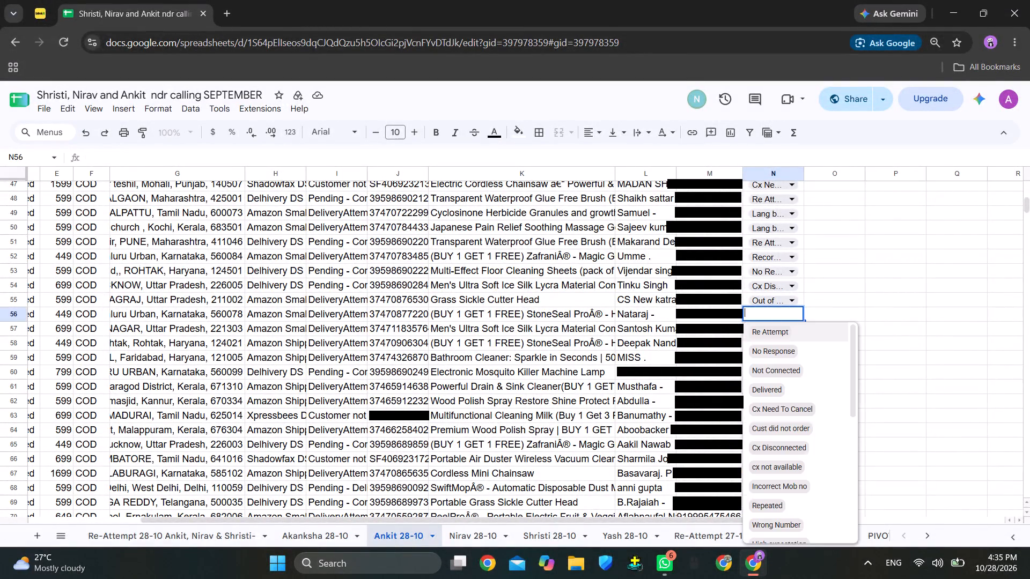
scroll(814, 449, "down", 3)
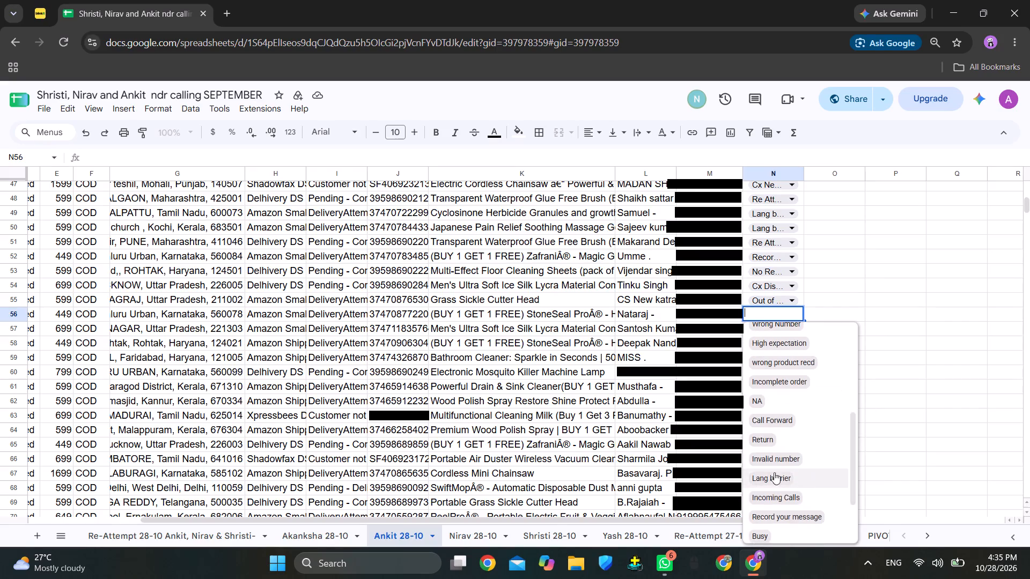
left_click(770, 473)
Set the blank remark in N133 on the Shristi 28-10 sheet to Delivered.
left_click(551, 540)
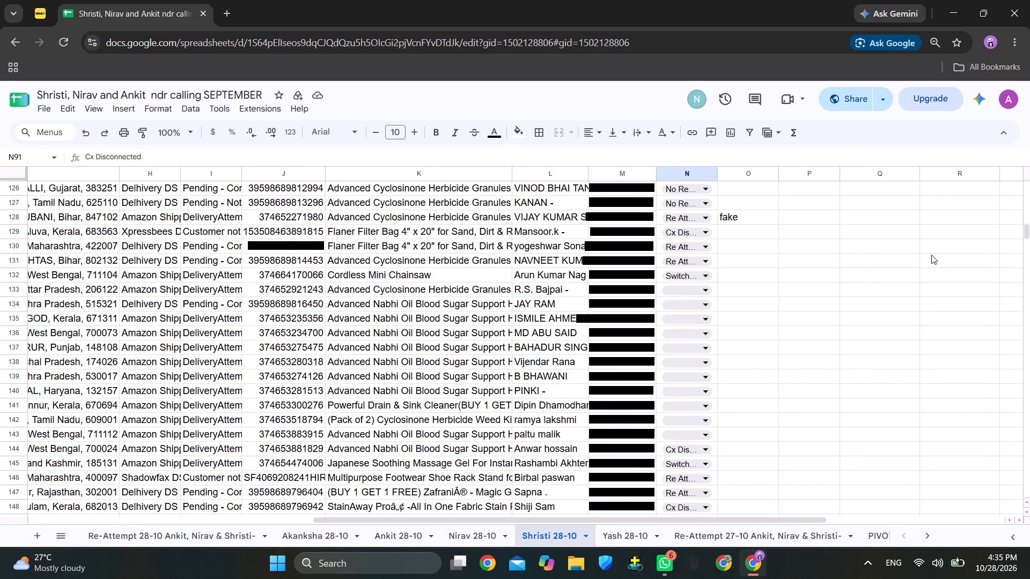
left_click(683, 290)
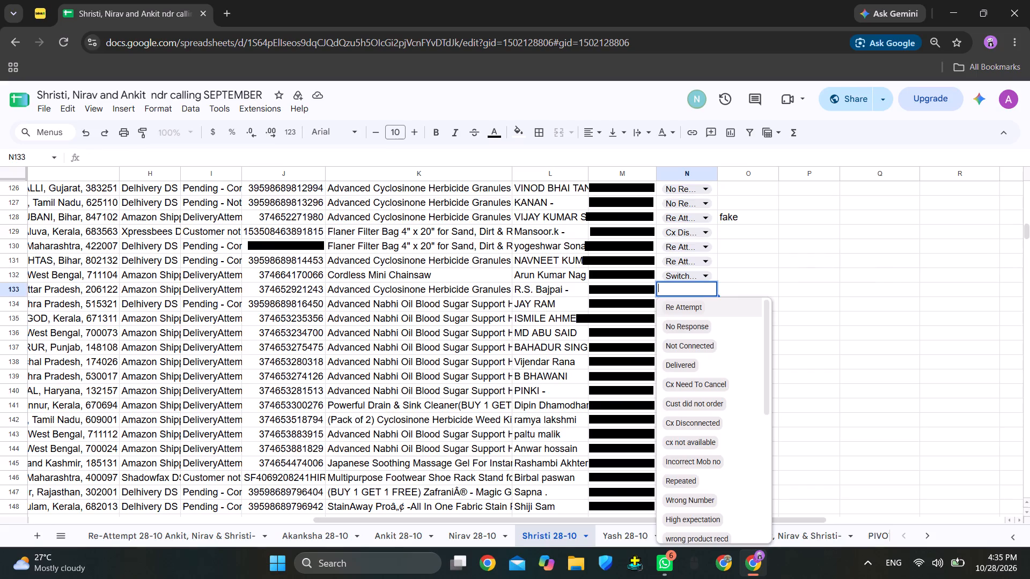
left_click(686, 368)
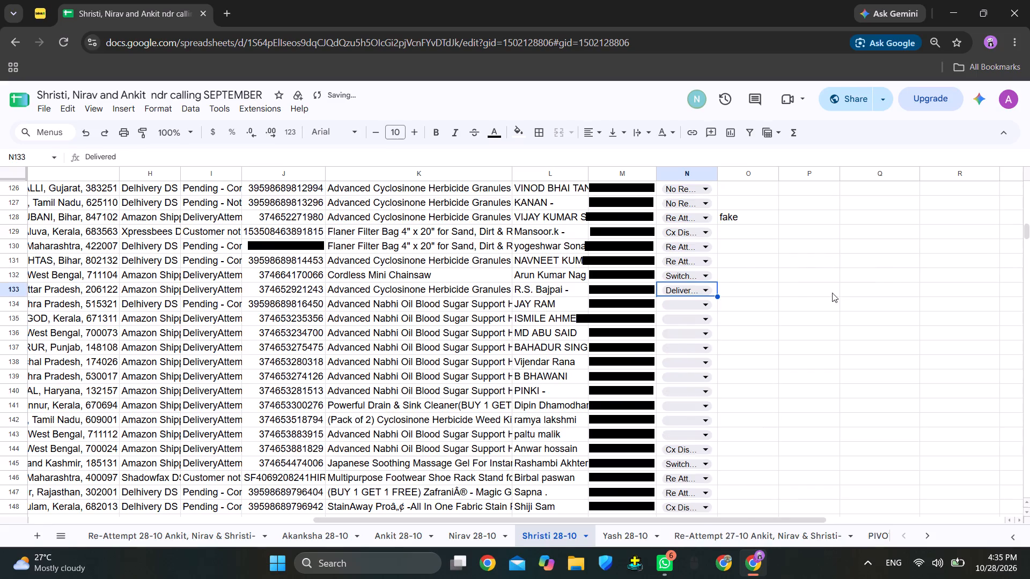
Check the remark counts and grand total in the Shristi 28-10 pivot table.
scroll(835, 293, "down", 5)
scroll(843, 291, "up", 4)
scroll(913, 254, "down", 1)
scroll(915, 255, "up", 20)
scroll(915, 255, "up", 2)
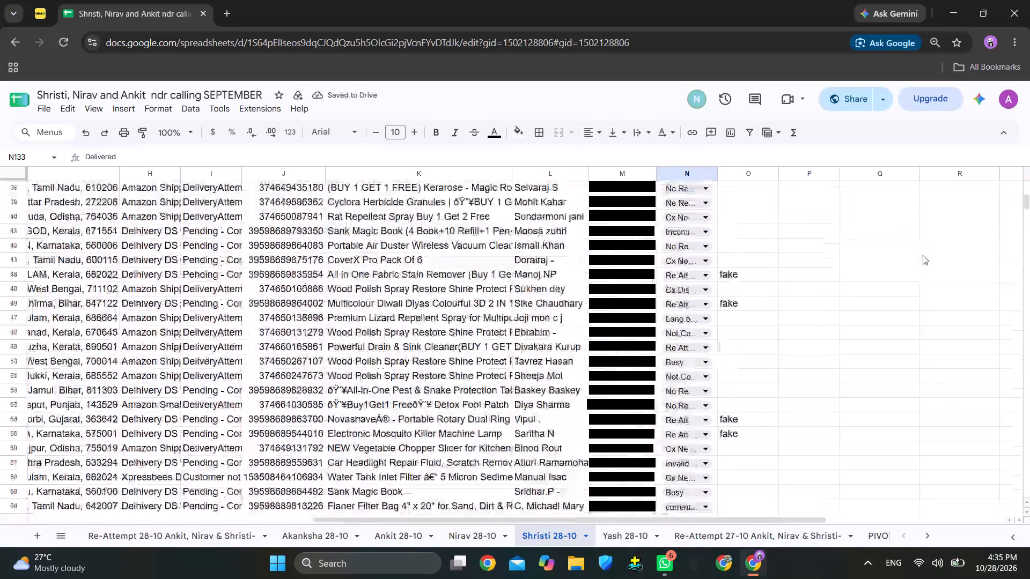
scroll(923, 255, "up", 7)
scroll(921, 257, "down", 2)
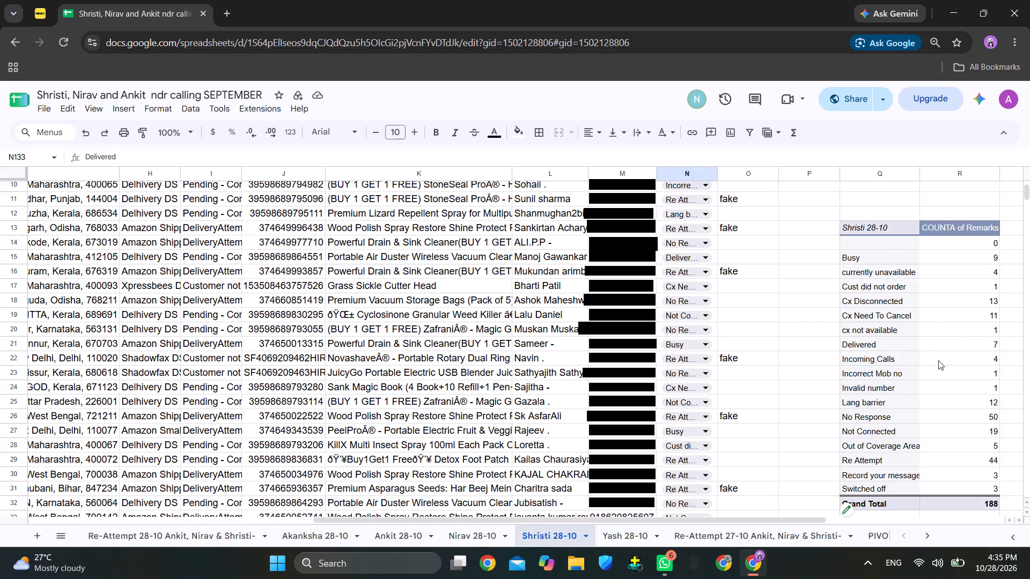
Set the blank remark in N92 on the Shristi 28-10 sheet to Switched off.
scroll(651, 350, "down", 14)
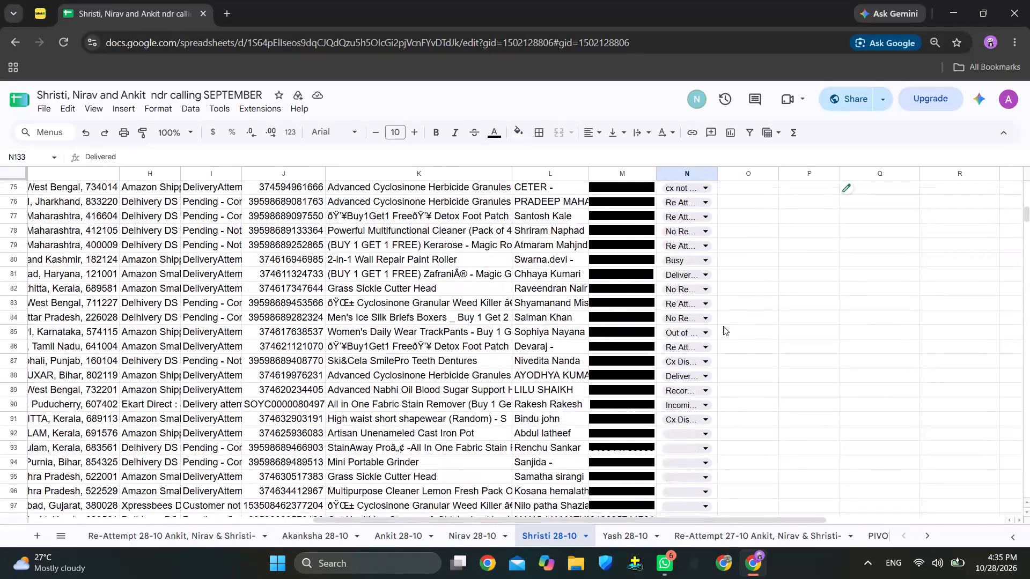
scroll(723, 326, "down", 3)
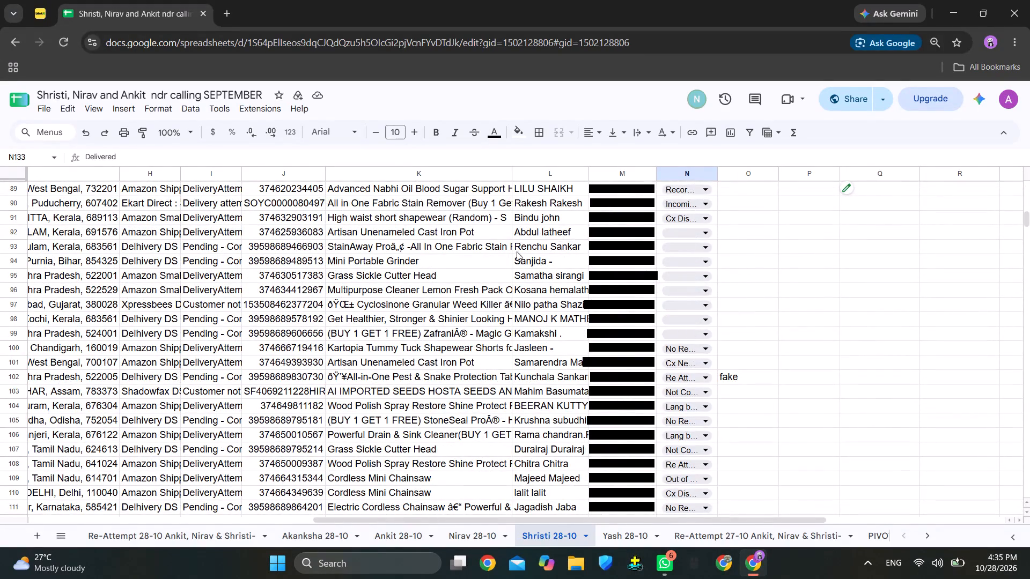
left_click(687, 233)
scroll(744, 373, "down", 4)
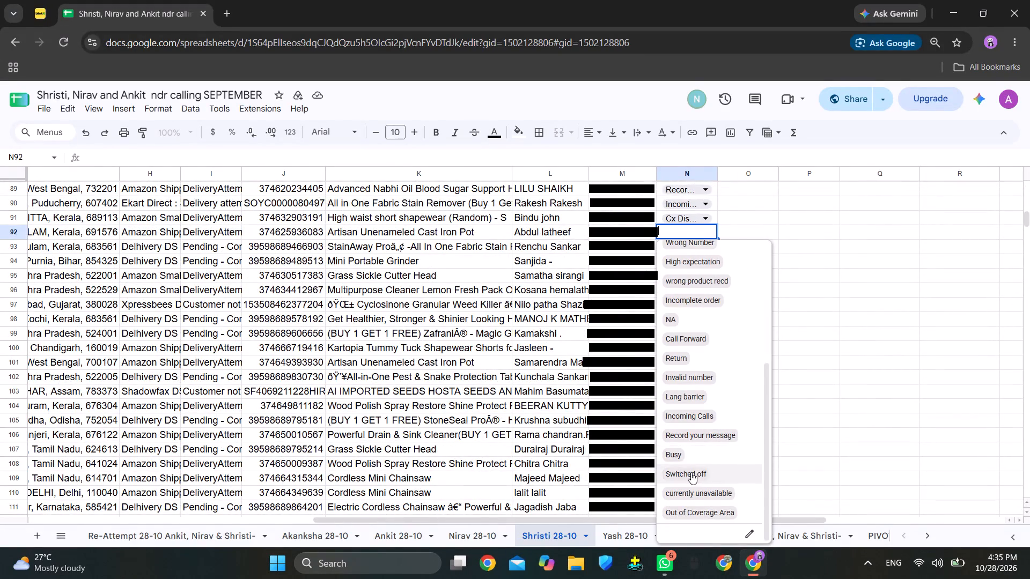
left_click(690, 472)
Set the blank remark in N143 on the Shristi 28-10 sheet to Cx Disconnected.
scroll(774, 367, "down", 10)
scroll(774, 361, "up", 1)
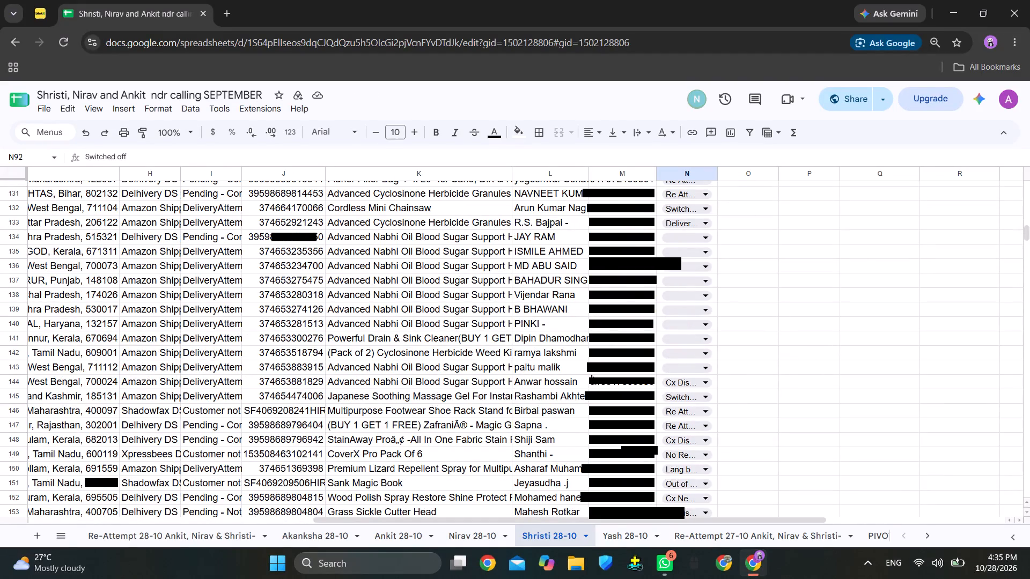
left_click(675, 368)
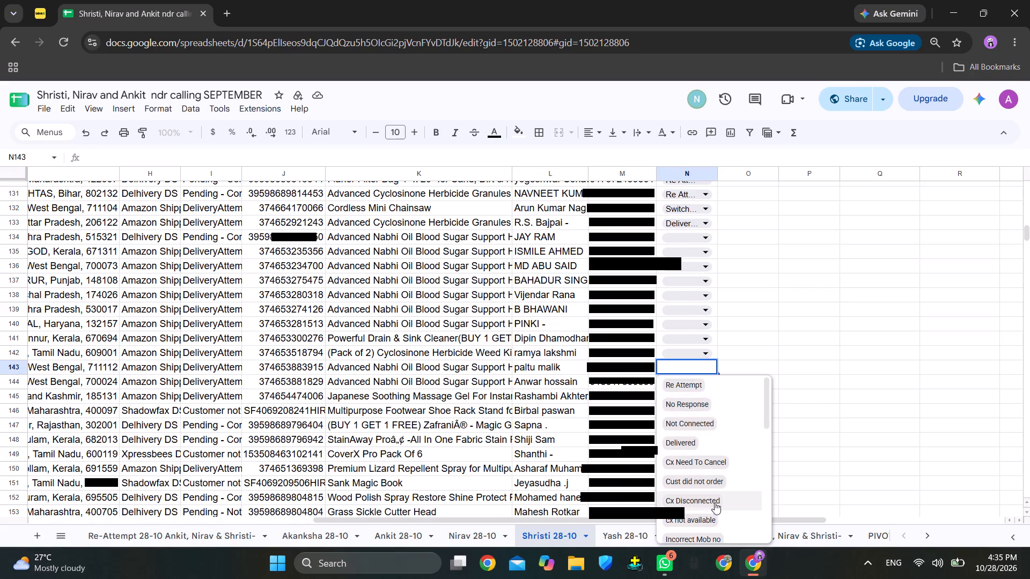
left_click(716, 502)
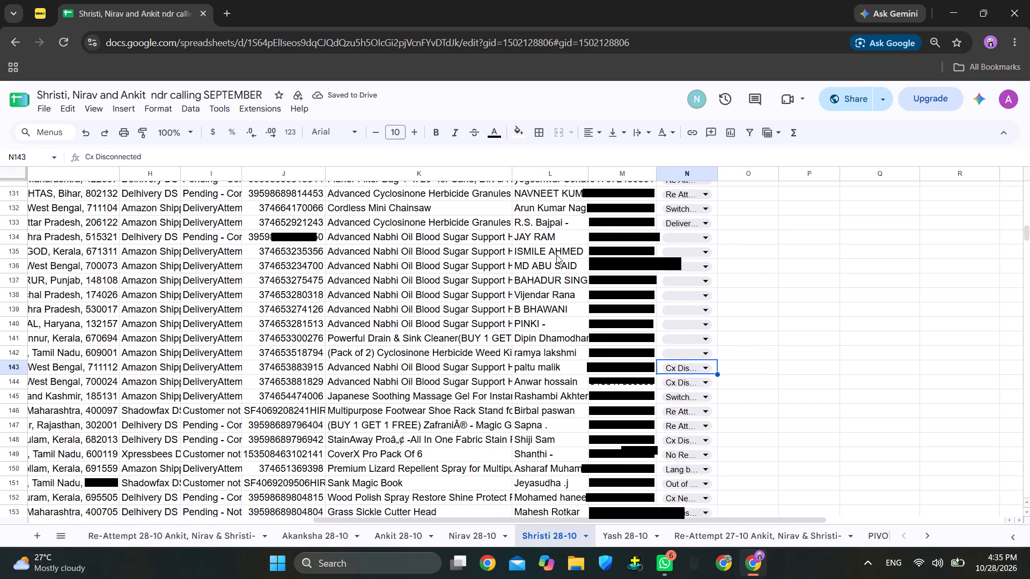
Set the blank remark in N134 on the Shristi 28-10 sheet to Record your message.
scroll(533, 307, "right", 1)
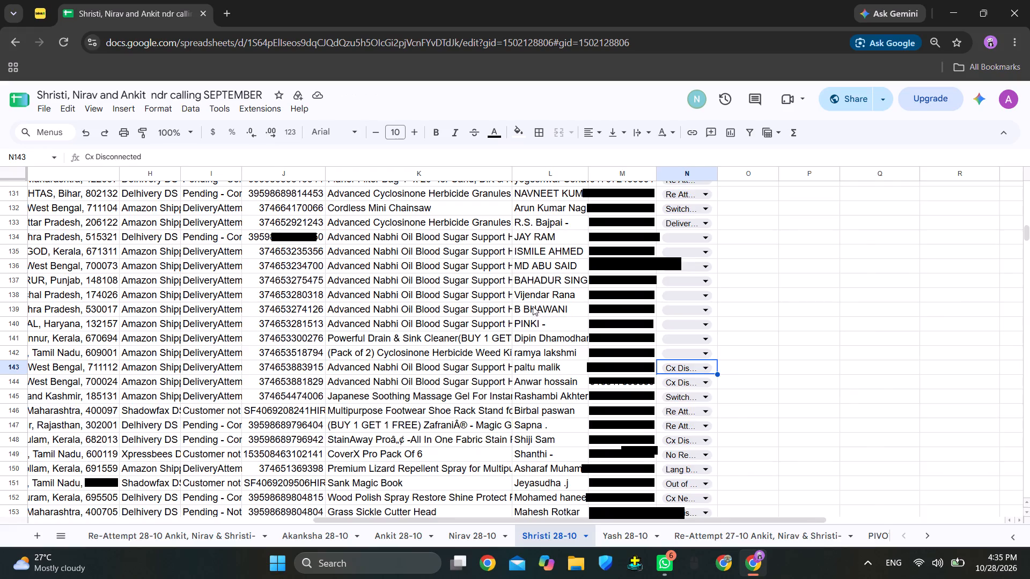
scroll(533, 306, "right", 1)
left_click(717, 236)
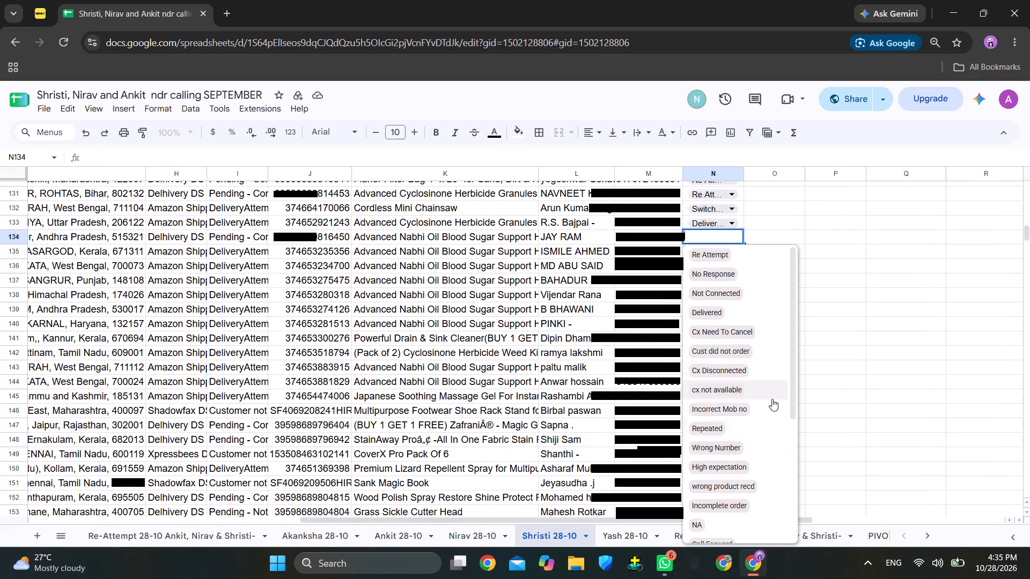
scroll(746, 477, "down", 2)
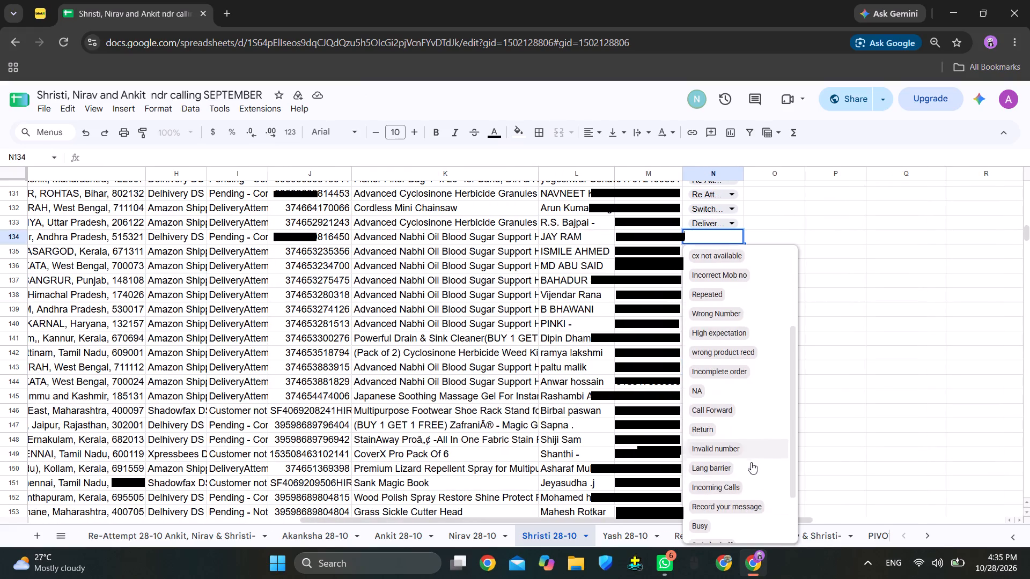
left_click(754, 504)
Recheck the remark counts and grand total in the Shristi 28-10 pivot table and look over the blank remarks.
scroll(881, 294, "up", 11)
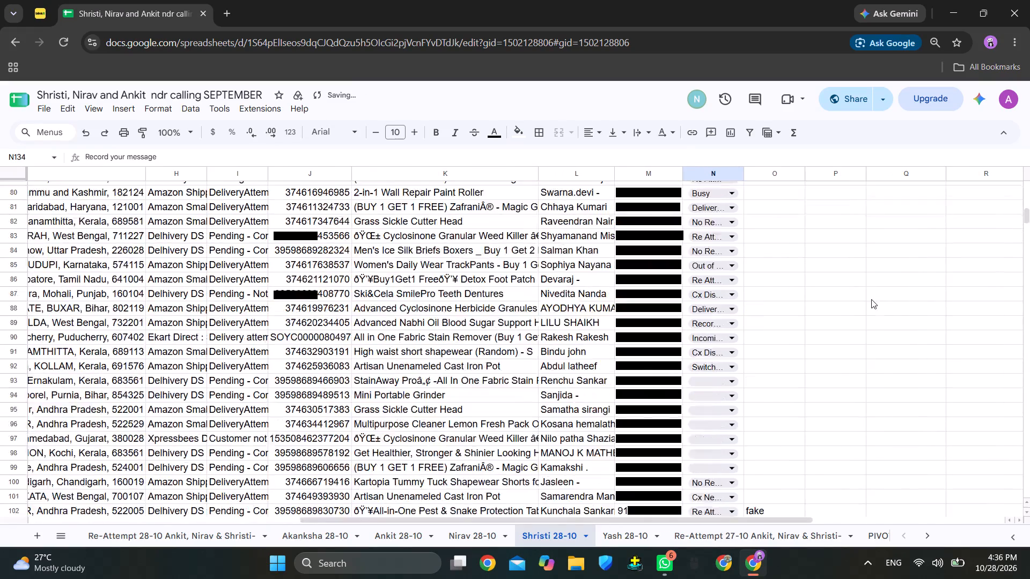
scroll(871, 299, "up", 2)
scroll(869, 302, "down", 3)
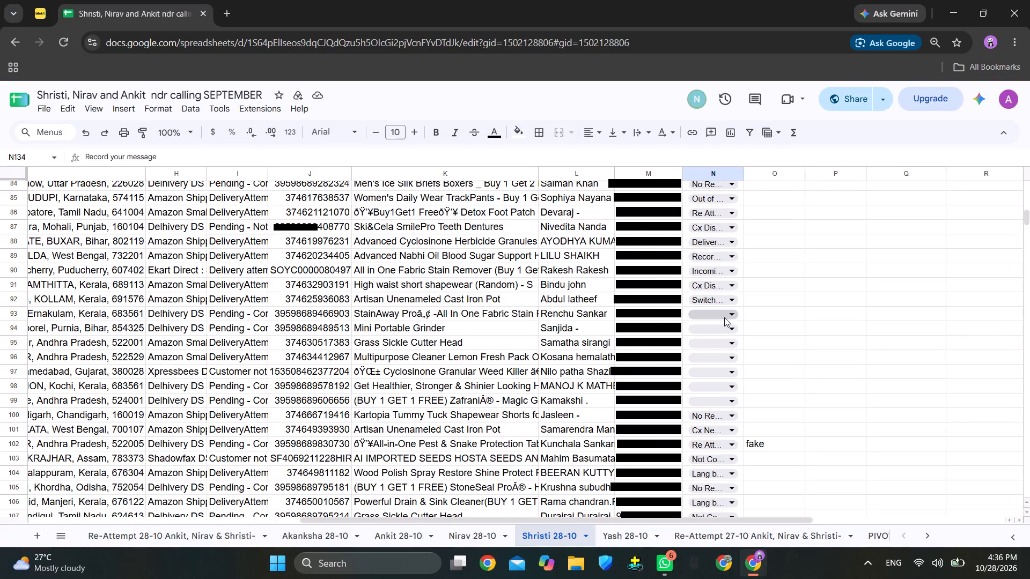
scroll(894, 279, "up", 2)
scroll(895, 280, "down", 1)
scroll(895, 280, "up", 14)
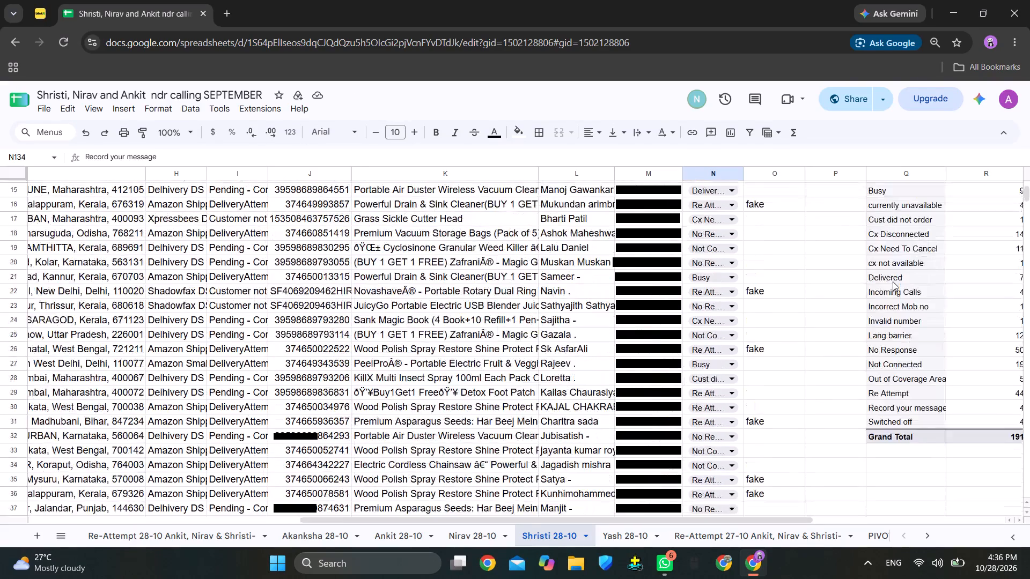
scroll(888, 286, "down", 10)
scroll(836, 329, "up", 1)
scroll(836, 329, "down", 6)
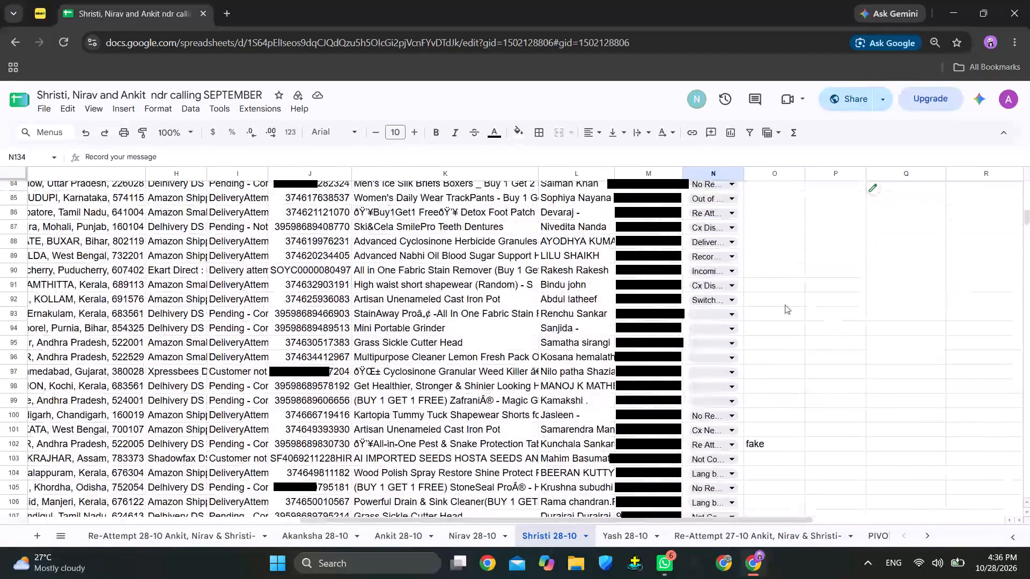
Set the blank remark in N93 on the Shristi 28-10 sheet to Lang barrier.
left_click(722, 315)
scroll(772, 426, "down", 1)
scroll(772, 426, "up", 1)
scroll(773, 426, "down", 4)
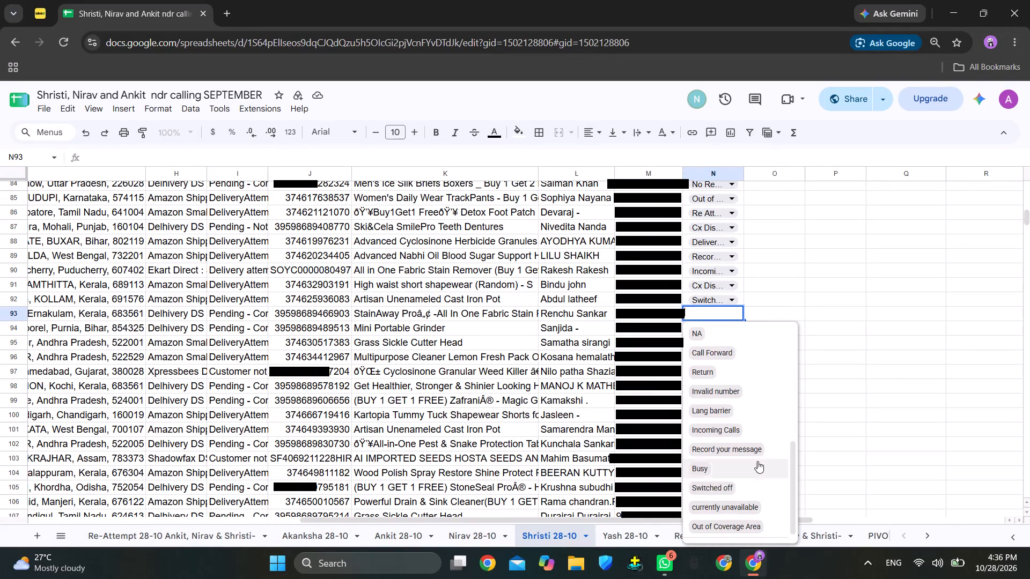
left_click(717, 409)
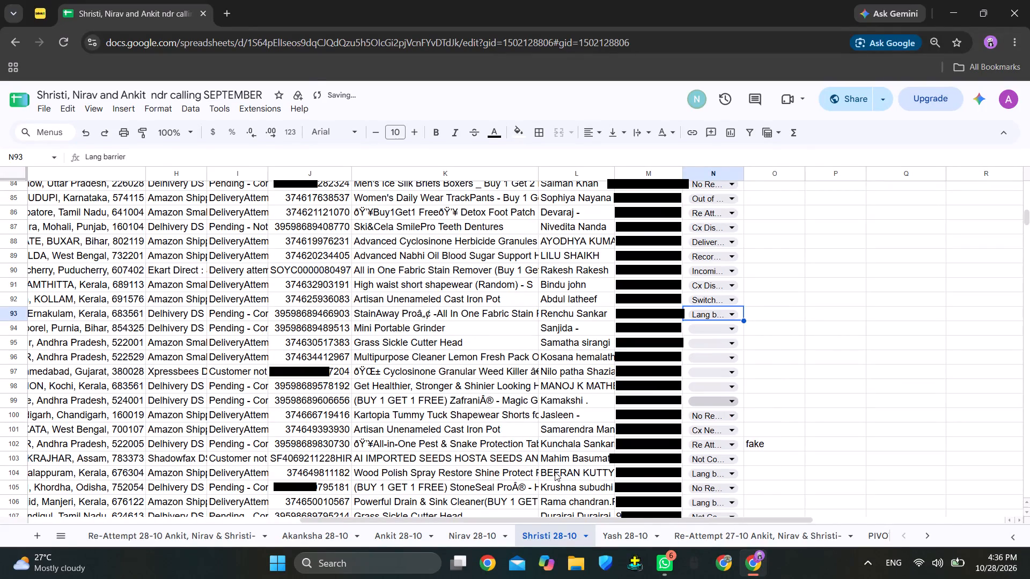
Set the blank remark in N57 on the Ankit 28-10 sheet to No Response.
left_click(401, 532)
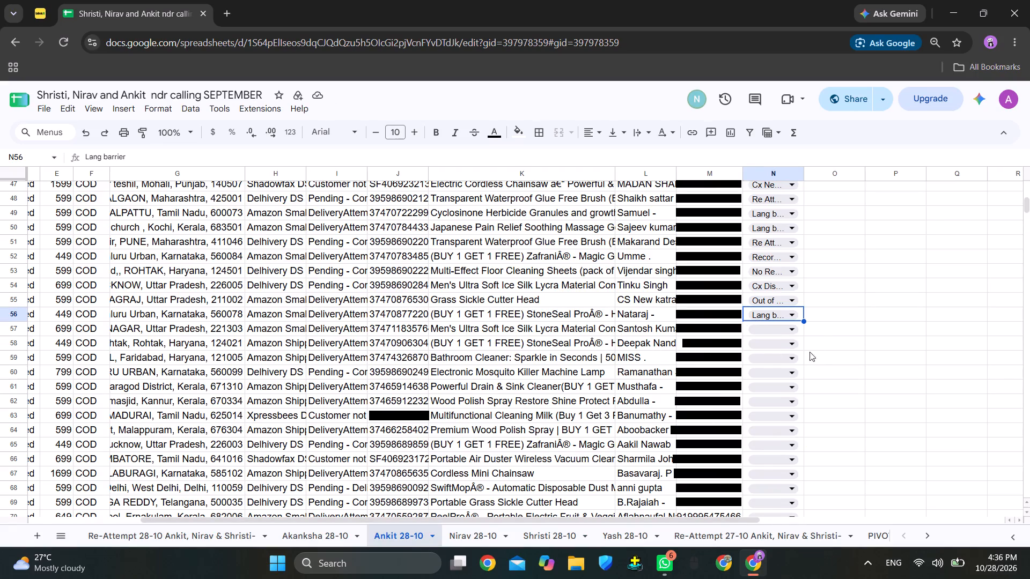
left_click(786, 332)
left_click(781, 367)
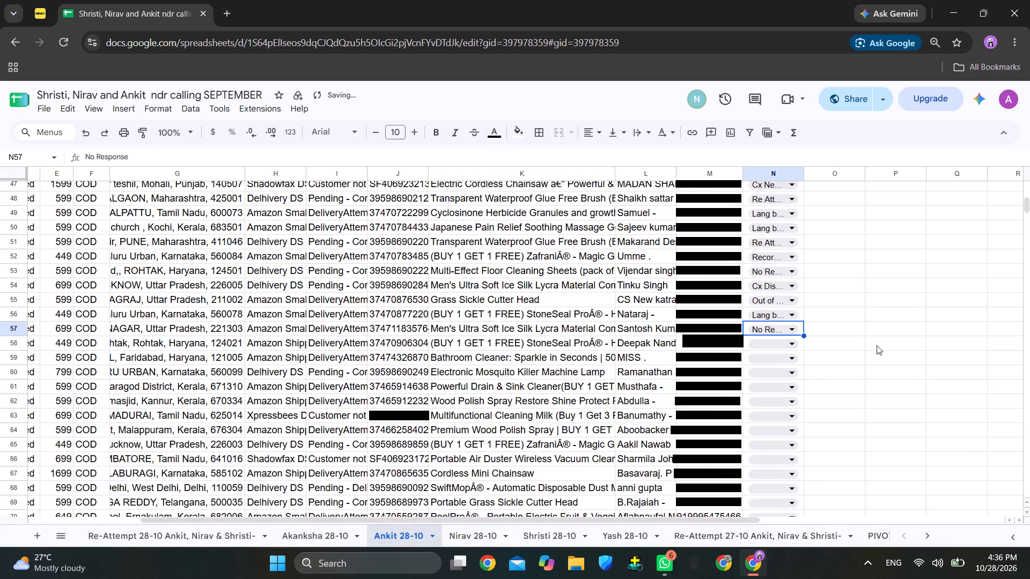
Check the remark counts and grand total in the Ankit 28-10 pivot table and look over the rows with blank remarks.
scroll(876, 350, "down", 16)
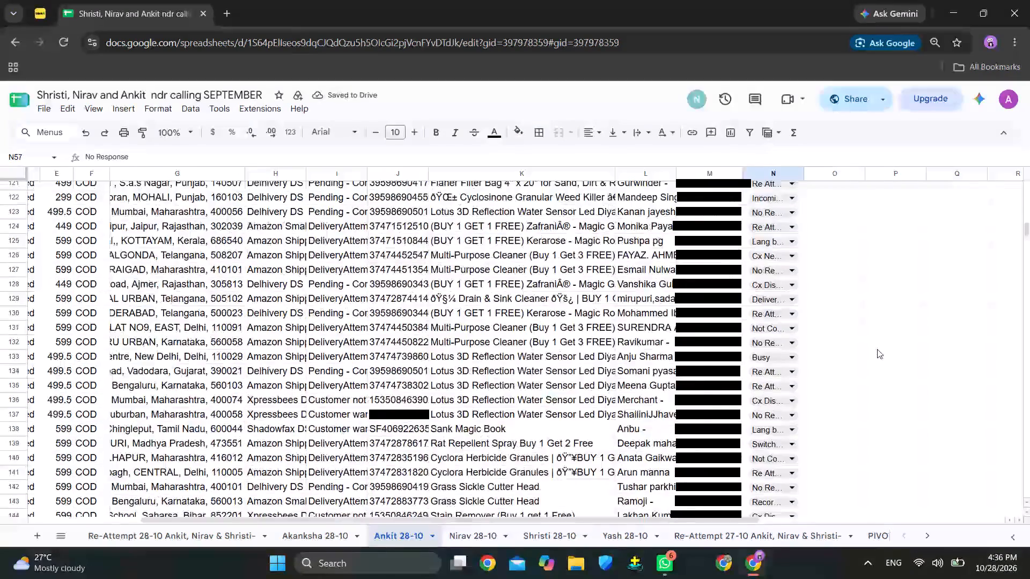
scroll(879, 347, "down", 5)
scroll(878, 347, "up", 1)
scroll(878, 347, "down", 16)
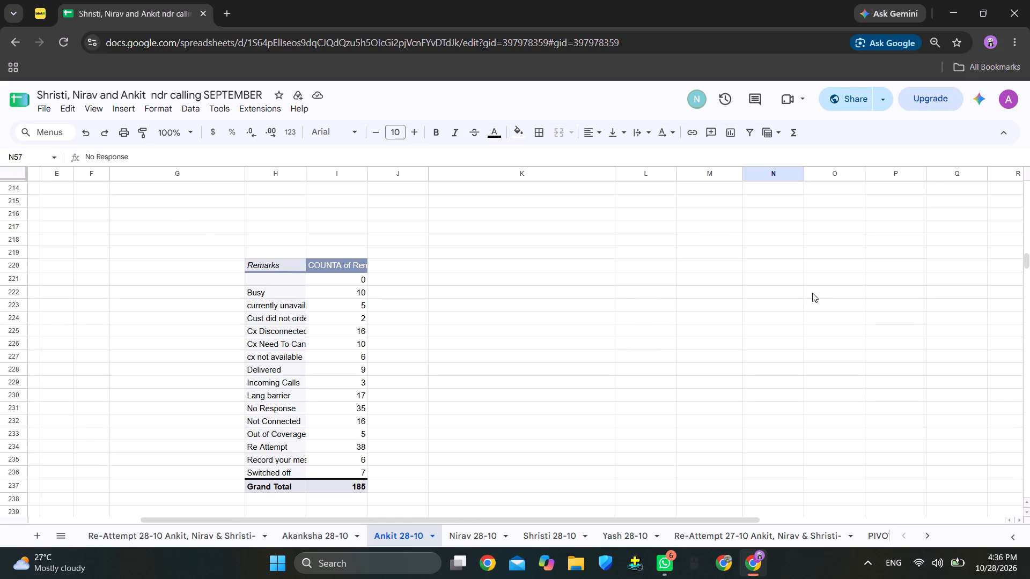
scroll(812, 293, "up", 3)
scroll(812, 293, "down", 1)
scroll(812, 293, "up", 13)
scroll(813, 291, "down", 2)
scroll(813, 291, "up", 8)
scroll(813, 291, "down", 1)
scroll(813, 291, "up", 10)
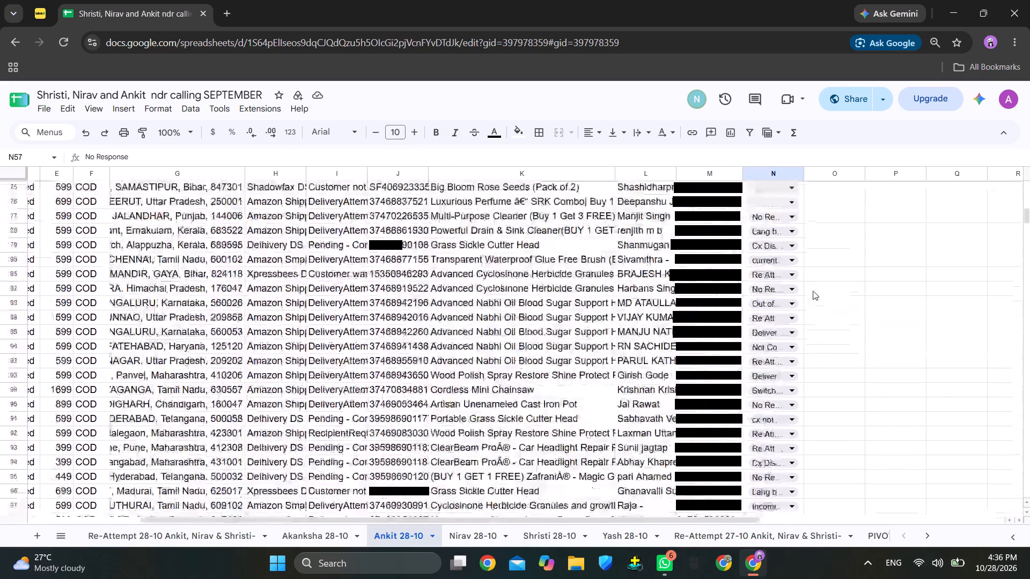
scroll(813, 291, "up", 1)
scroll(813, 291, "down", 1)
scroll(813, 291, "up", 5)
scroll(834, 305, "down", 4)
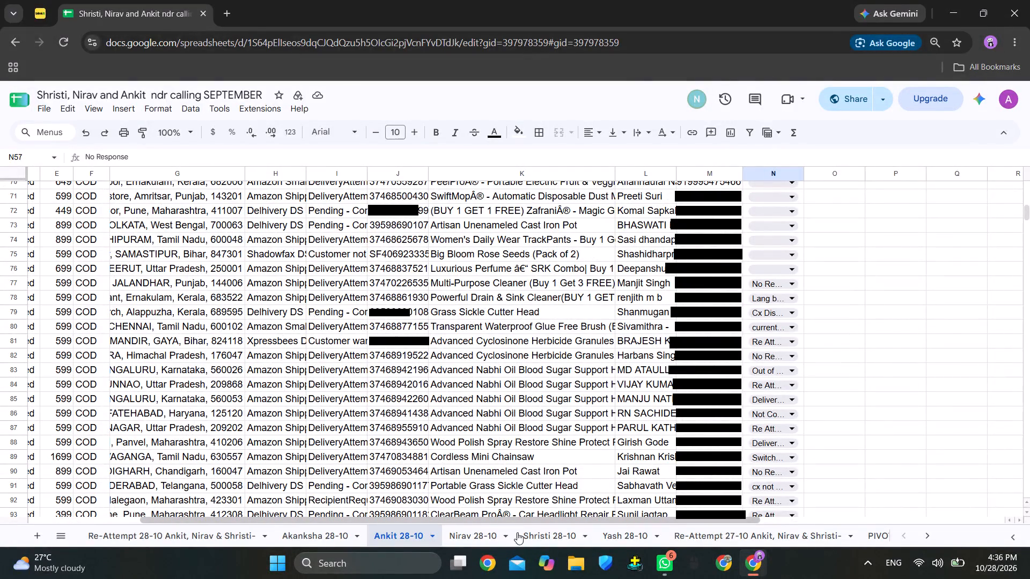
Set the blank remark in N160 on the Ankit 28-10 sheet to Cx Need To Cancel.
scroll(759, 380, "down", 6)
scroll(813, 369, "down", 2)
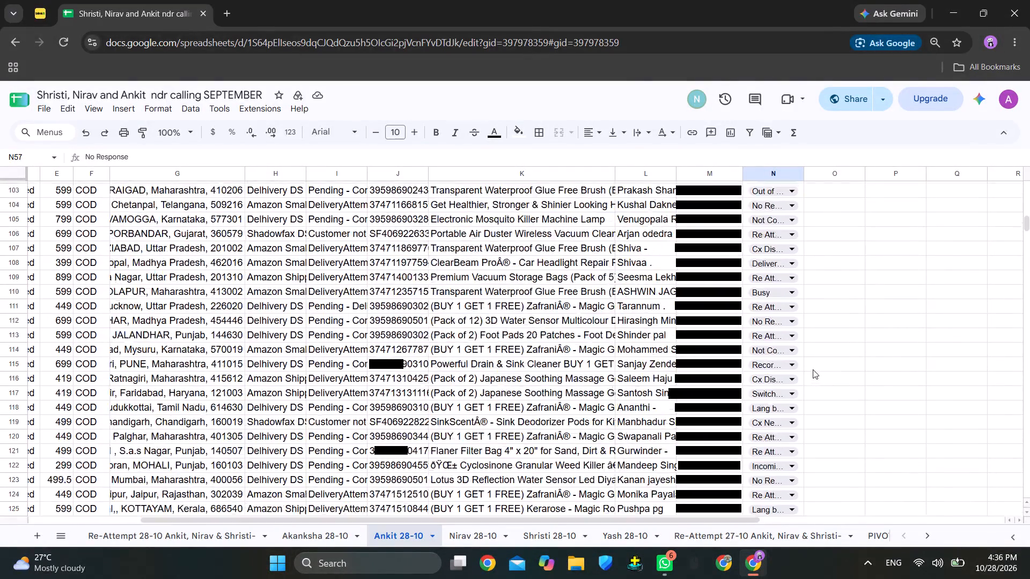
scroll(813, 369, "down", 9)
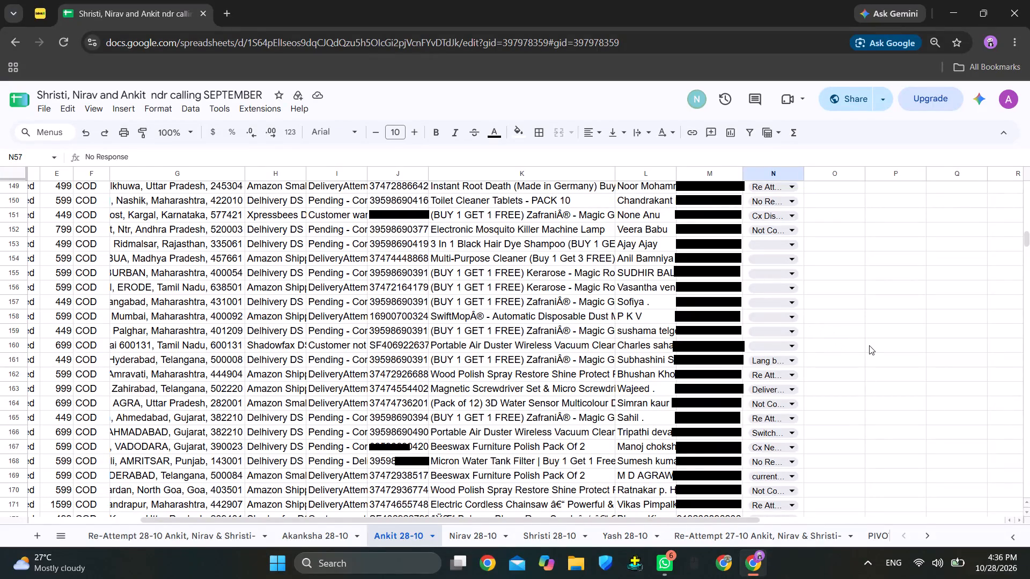
left_click(772, 346)
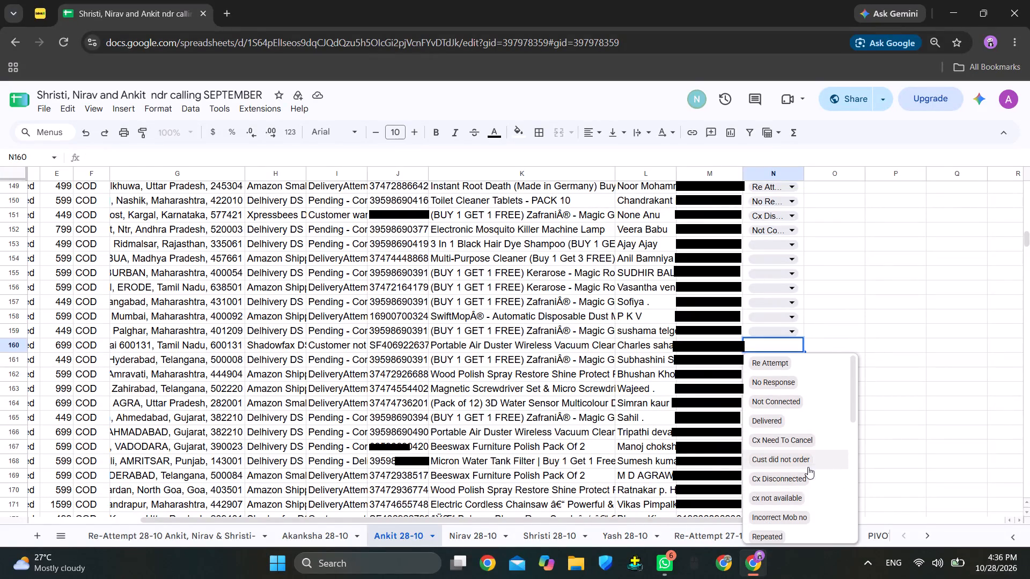
left_click(787, 441)
Recheck the remark counts and grand total in the Ankit 28-10 pivot table.
scroll(919, 400, "down", 6)
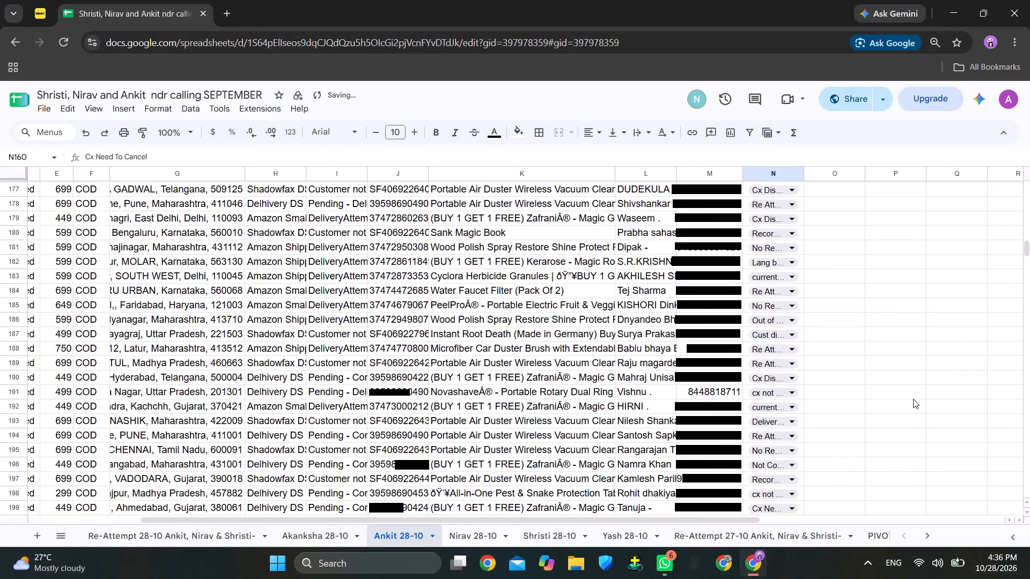
scroll(913, 399, "down", 7)
scroll(731, 399, "up", 1)
scroll(731, 399, "down", 2)
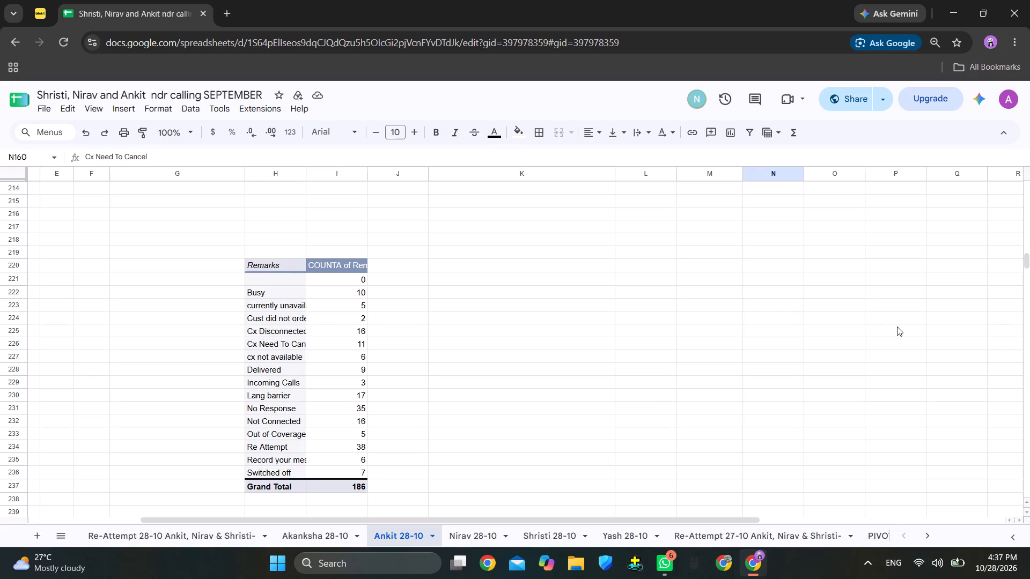
scroll(897, 326, "up", 14)
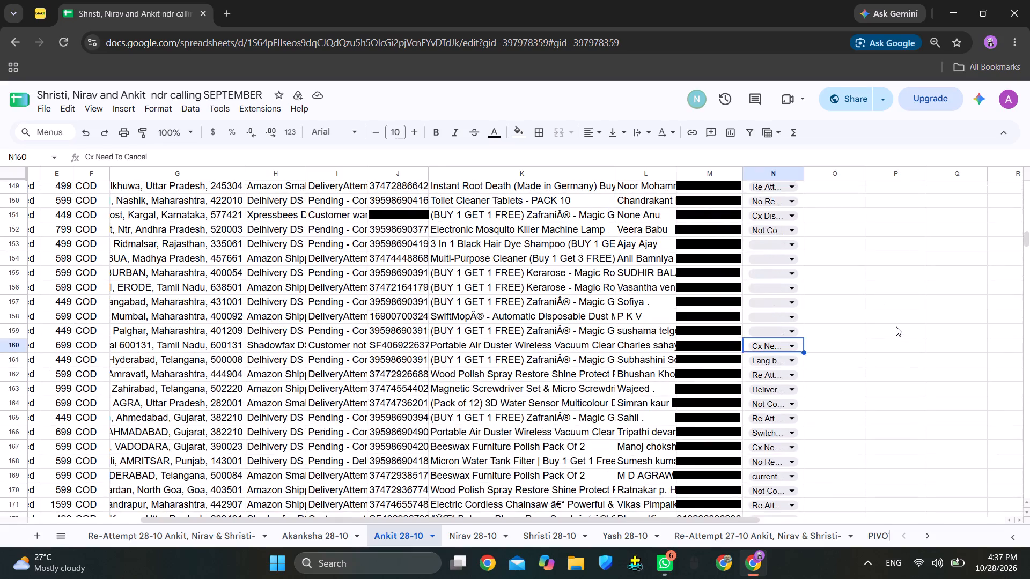
Look through the remarks on the Yash 28-10 sheet and examine its pivot table's remark counts and grand total.
left_click(613, 535)
scroll(908, 418, "down", 4)
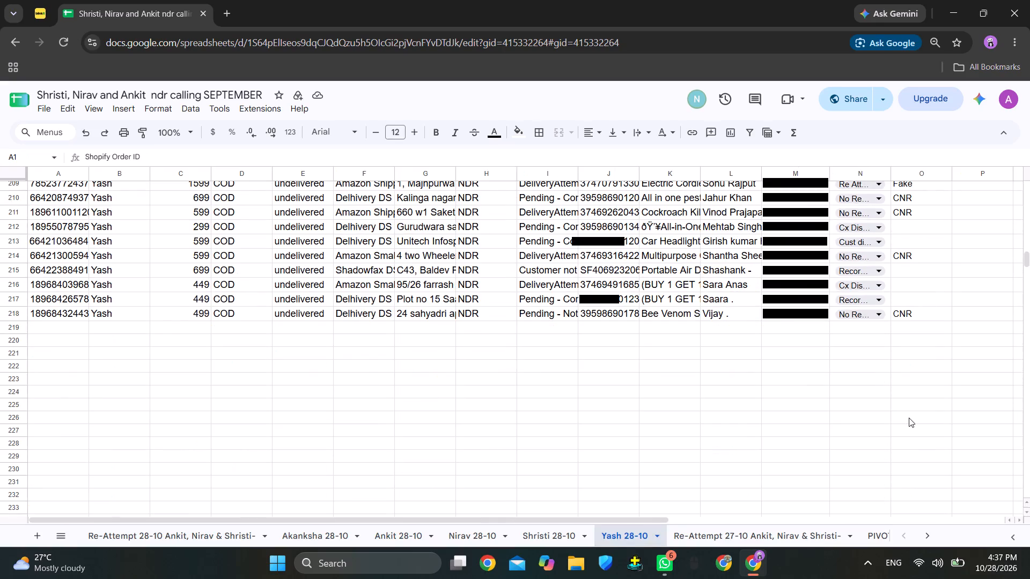
scroll(1021, 385, "up", 7)
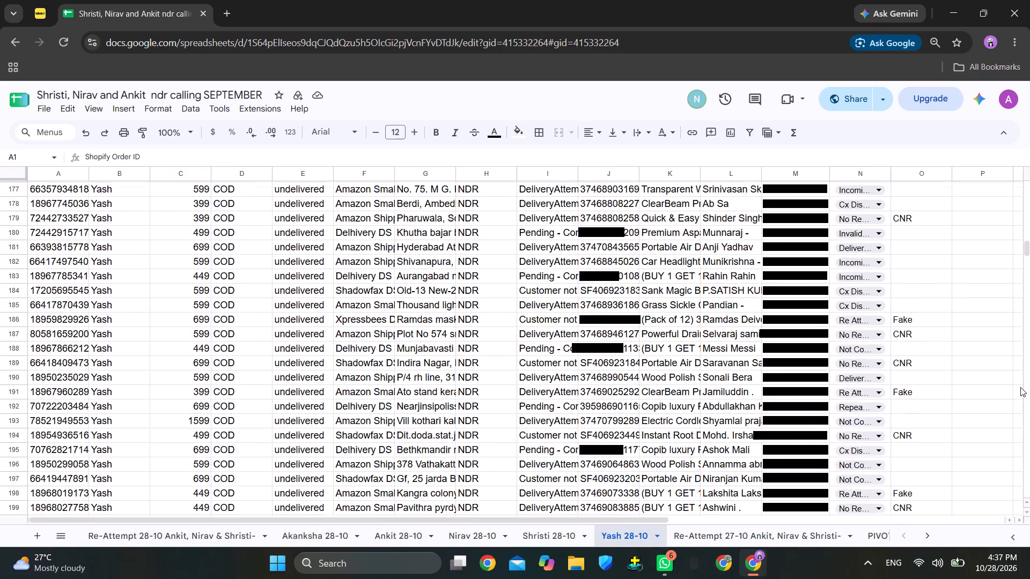
scroll(1020, 387, "down", 1)
scroll(1020, 388, "up", 1)
scroll(1020, 388, "down", 1)
scroll(1020, 388, "up", 18)
scroll(1019, 385, "down", 2)
scroll(1020, 384, "up", 1)
scroll(1016, 372, "down", 1)
scroll(1016, 372, "up", 1)
scroll(1016, 372, "down", 1)
scroll(1016, 372, "up", 16)
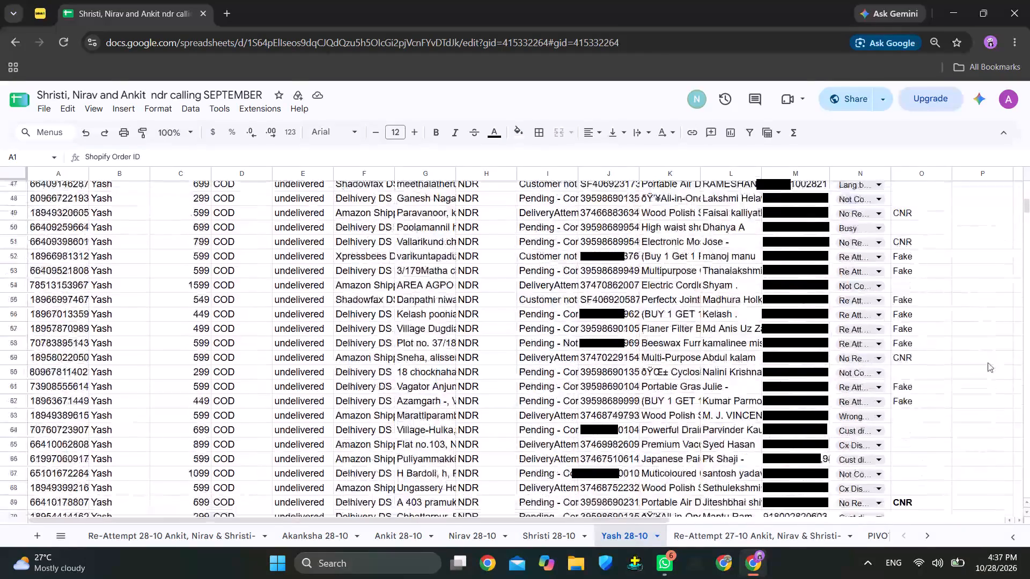
scroll(988, 362, "up", 3)
scroll(987, 362, "down", 1)
scroll(987, 362, "up", 1)
scroll(987, 362, "down", 1)
scroll(987, 362, "up", 4)
scroll(985, 361, "down", 1)
scroll(985, 361, "up", 7)
scroll(984, 360, "down", 1)
scroll(984, 360, "up", 4)
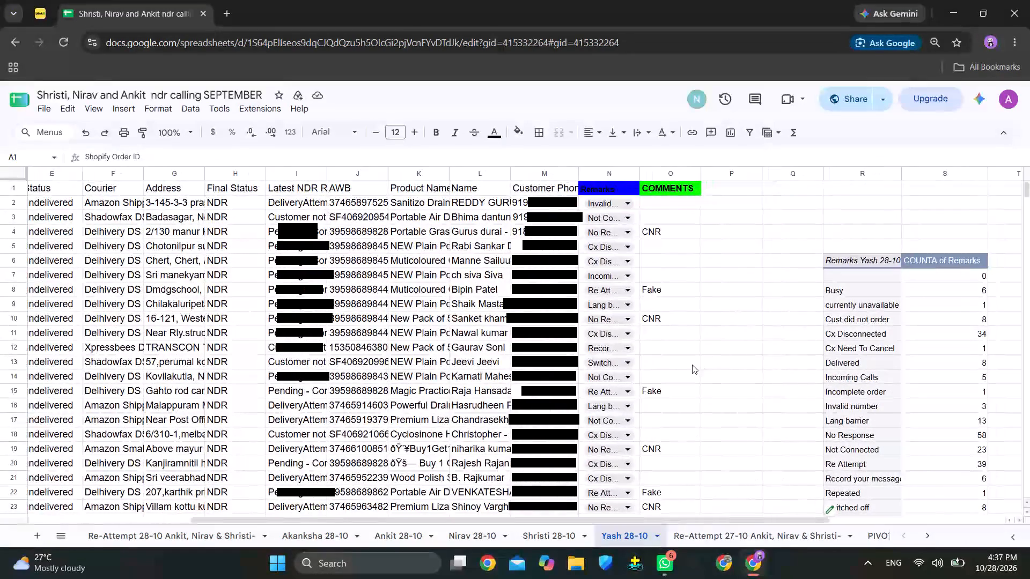
scroll(685, 369, "left", 1)
scroll(684, 372, "down", 1)
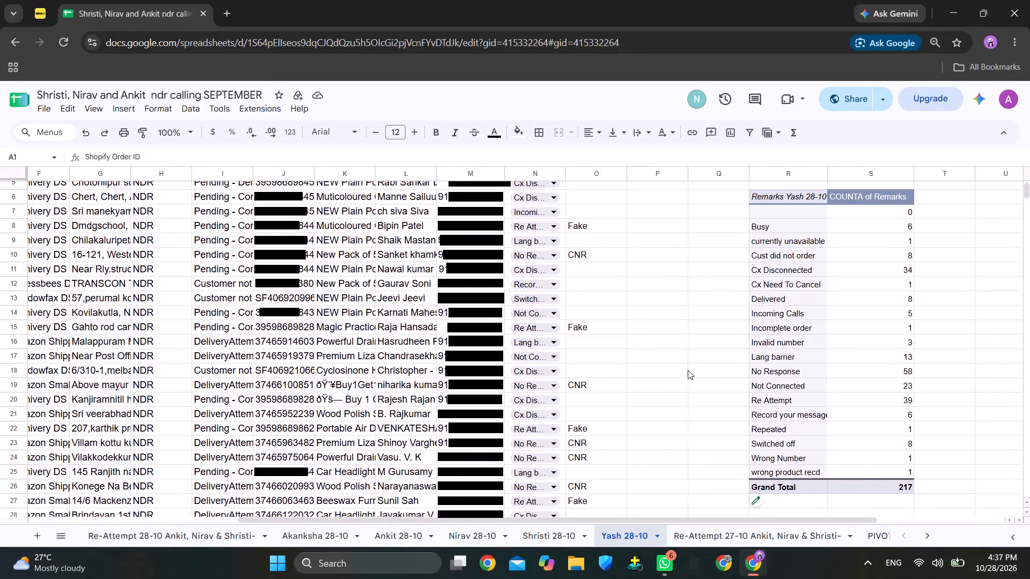
scroll(688, 370, "down", 1)
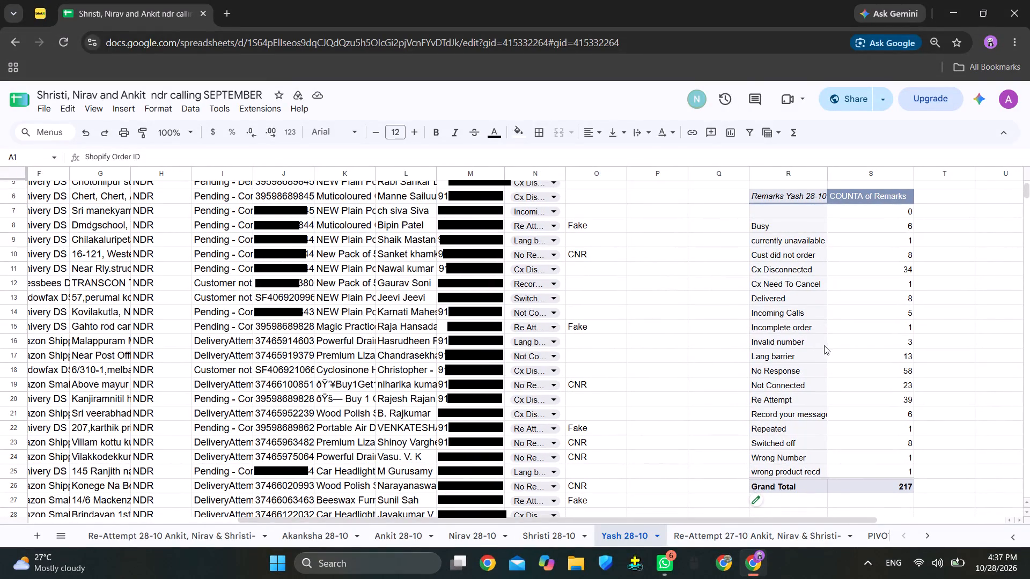
Look through the Akanksha 28-10 sheet for filled and blank remarks and for a remark count table.
left_click(330, 534)
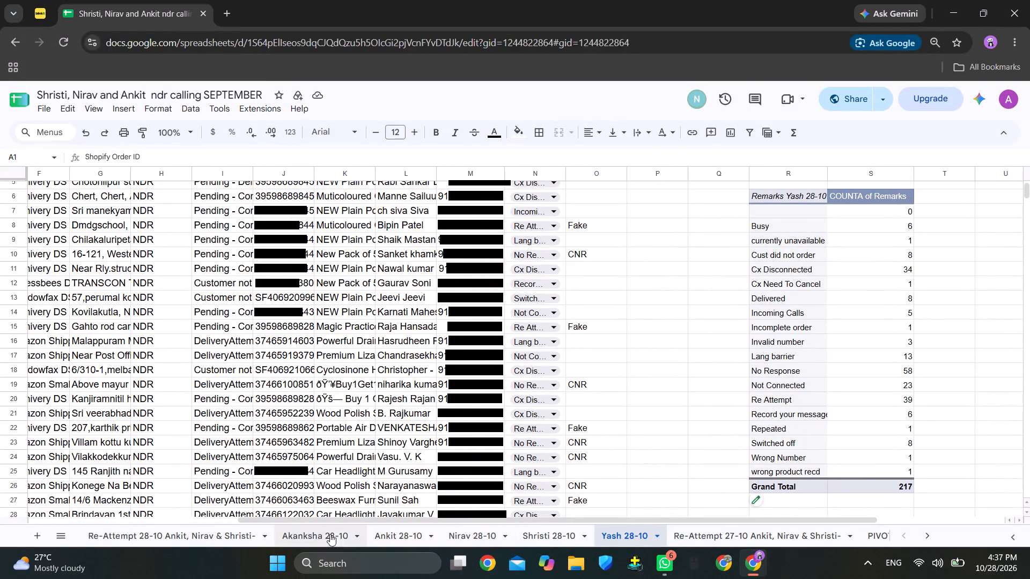
scroll(969, 343, "down", 1)
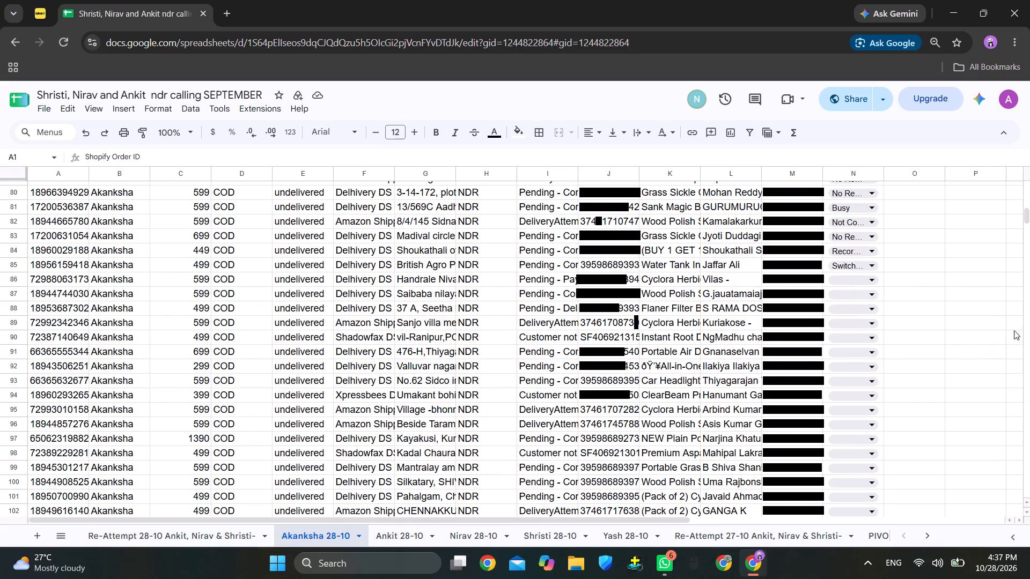
scroll(1023, 325, "up", 7)
scroll(1024, 323, "down", 1)
scroll(1024, 323, "up", 18)
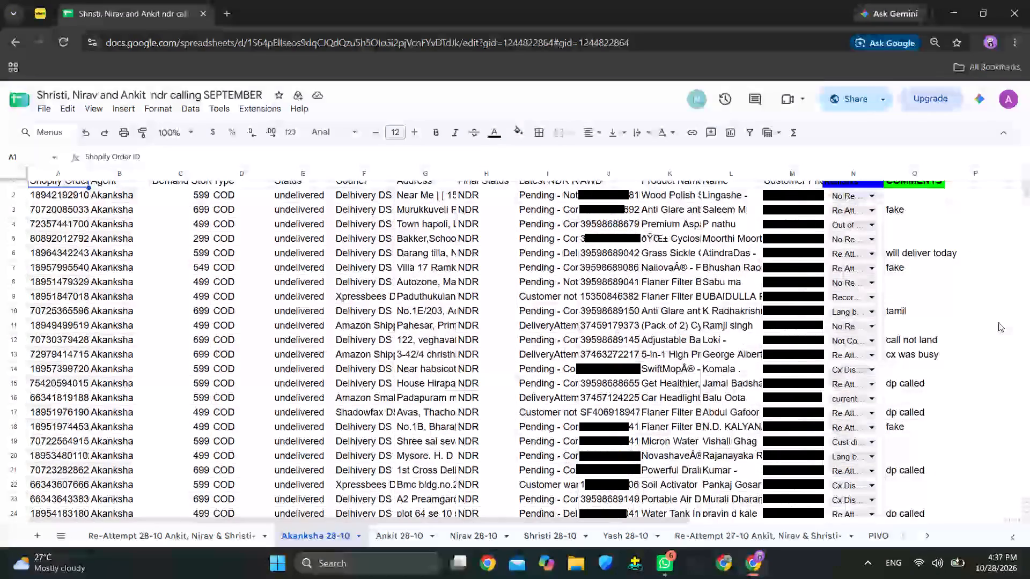
scroll(998, 322, "left", 5)
scroll(761, 323, "down", 4)
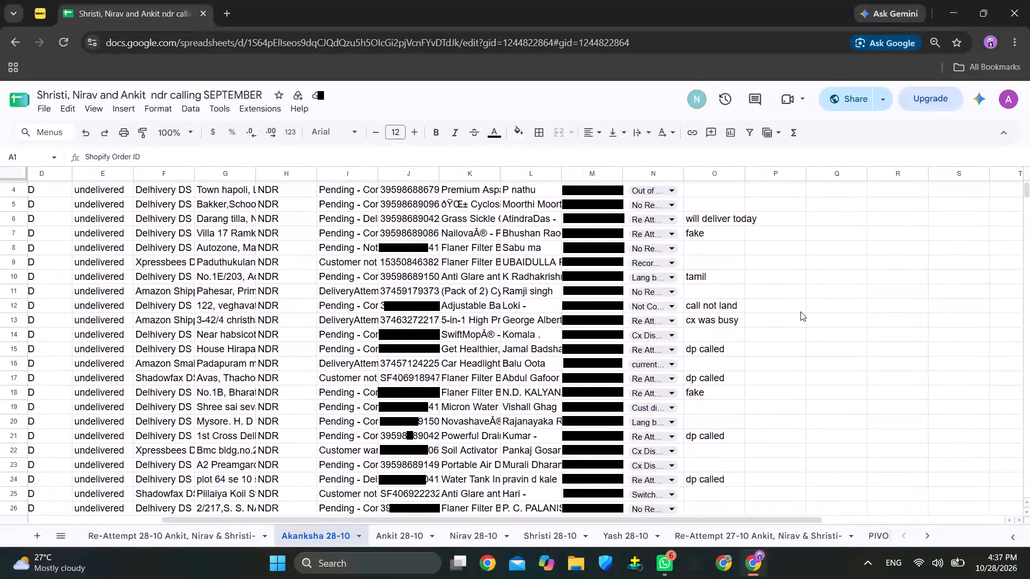
scroll(800, 311, "down", 1)
scroll(800, 312, "up", 1)
scroll(794, 325, "down", 1)
scroll(794, 325, "up", 1)
scroll(794, 326, "down", 17)
scroll(796, 333, "up", 1)
scroll(796, 338, "down", 10)
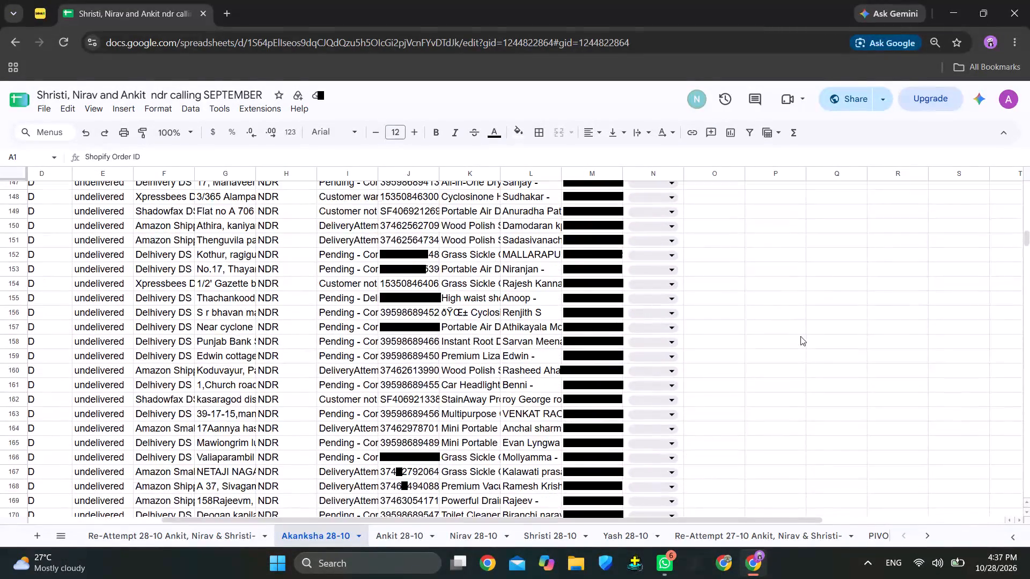
scroll(800, 336, "down", 13)
scroll(826, 294, "up", 9)
scroll(818, 295, "down", 1)
scroll(817, 295, "up", 1)
scroll(816, 296, "down", 1)
scroll(816, 296, "up", 2)
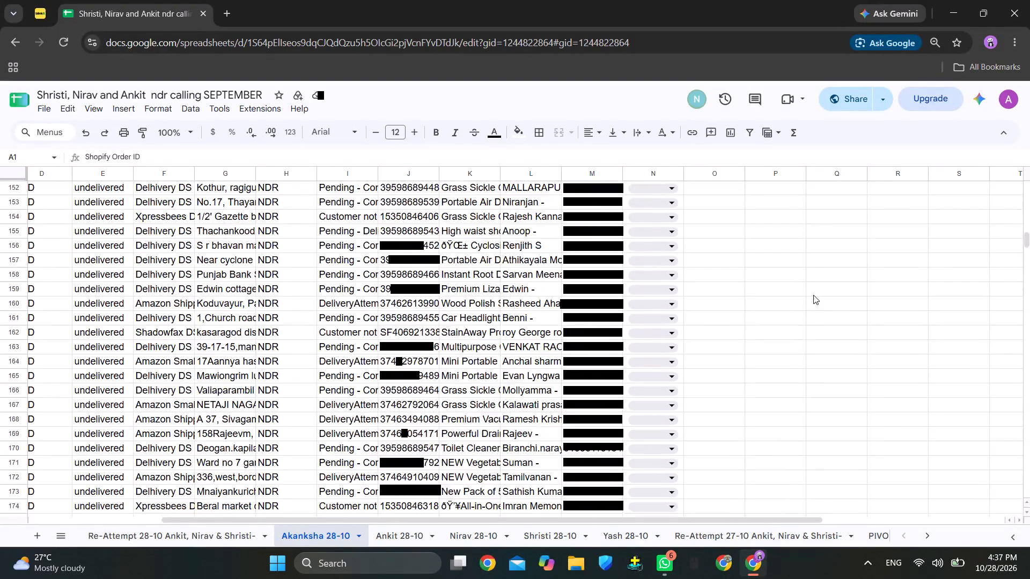
scroll(813, 295, "up", 2)
scroll(812, 295, "down", 1)
scroll(811, 295, "up", 16)
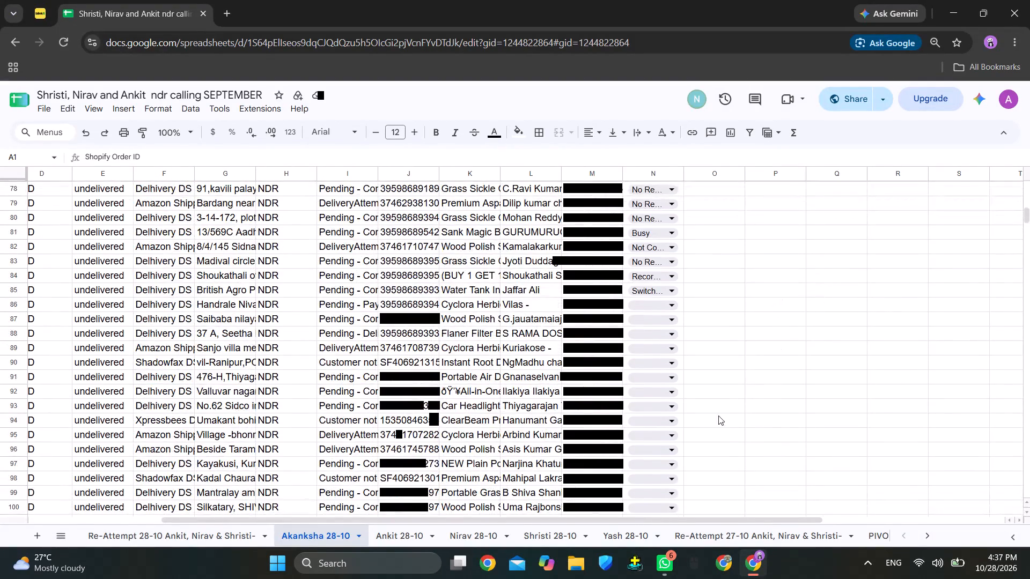
Examine the remark counts and grand total in the Shristi 28-10 pivot table.
left_click(540, 538)
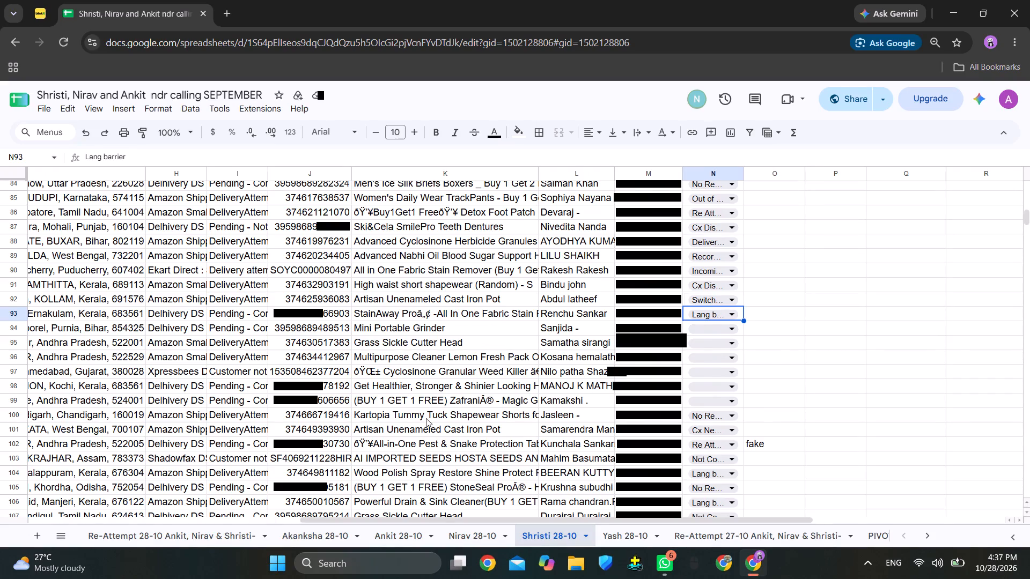
scroll(958, 273, "down", 1)
scroll(958, 273, "up", 1)
scroll(958, 275, "down", 1)
scroll(958, 277, "up", 18)
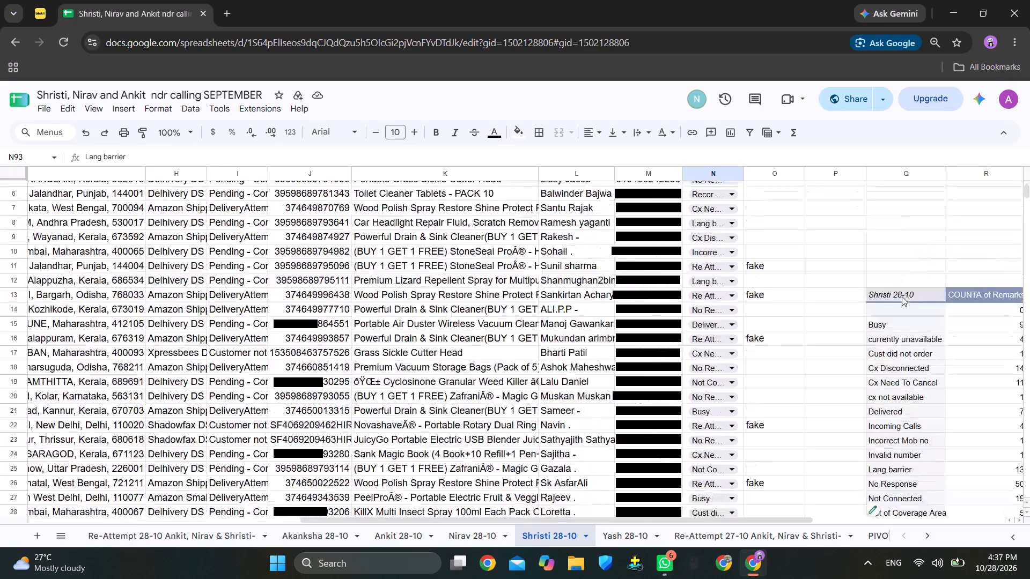
scroll(902, 296, "down", 1)
scroll(903, 293, "left", 1)
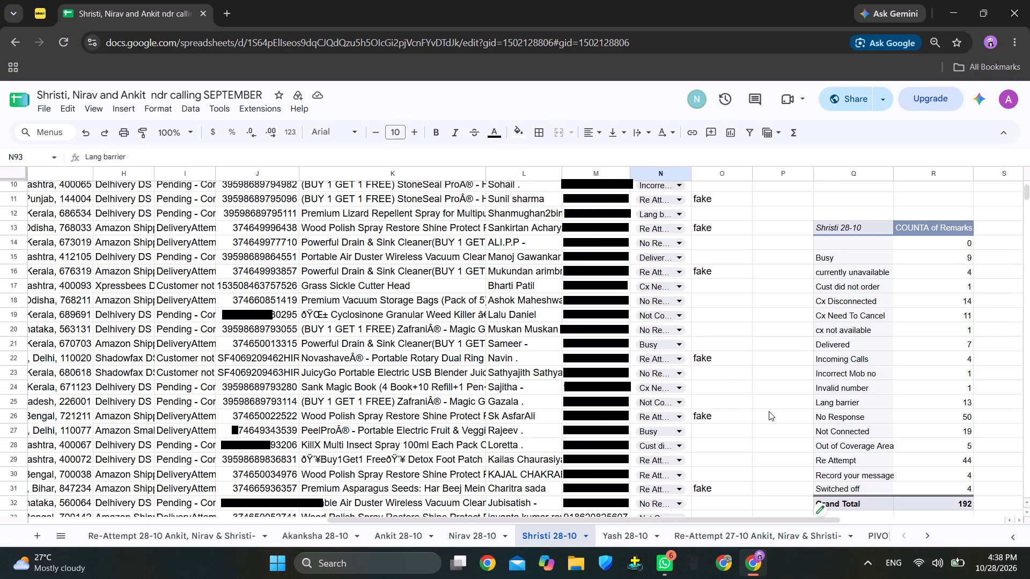
Set the blank remark in N94 on the Shristi 28-10 sheet to cx not available.
scroll(738, 414, "down", 18)
scroll(769, 380, "up", 1)
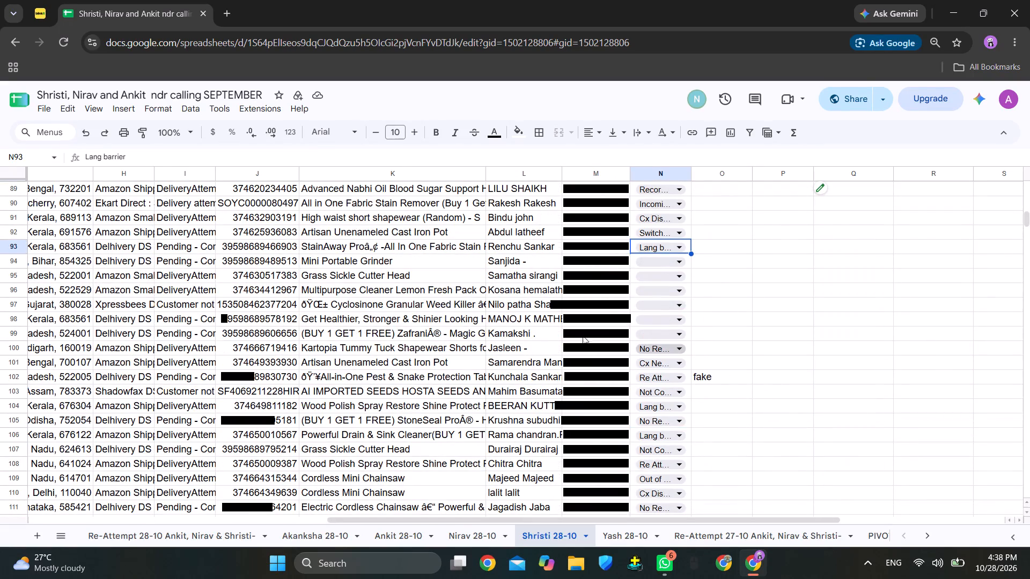
left_click(675, 263)
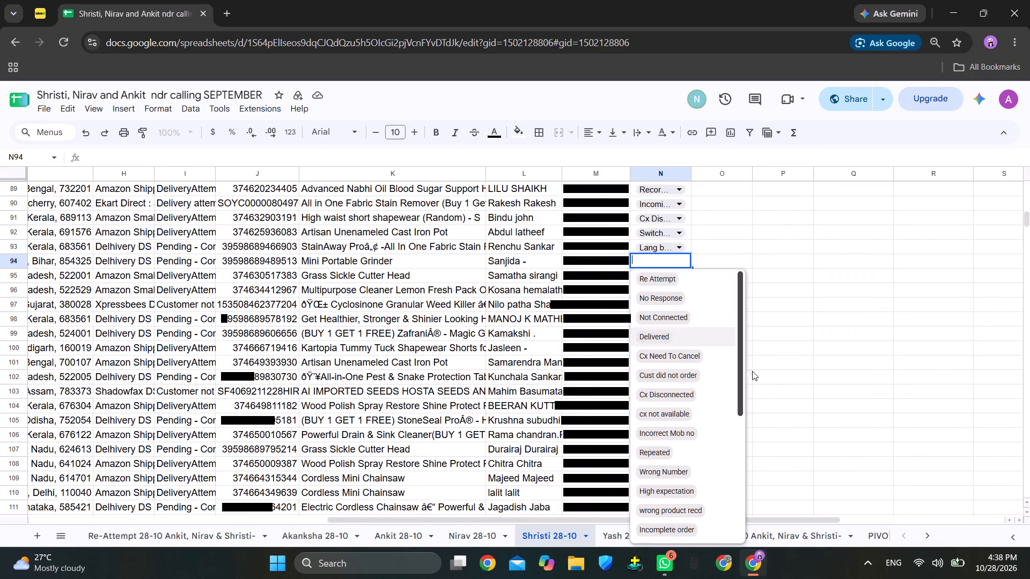
left_click(679, 414)
Set the blank remark in N135 on the Shristi 28-10 sheet to Lang barrier.
scroll(749, 433, "down", 2)
scroll(749, 434, "up", 1)
scroll(749, 435, "down", 8)
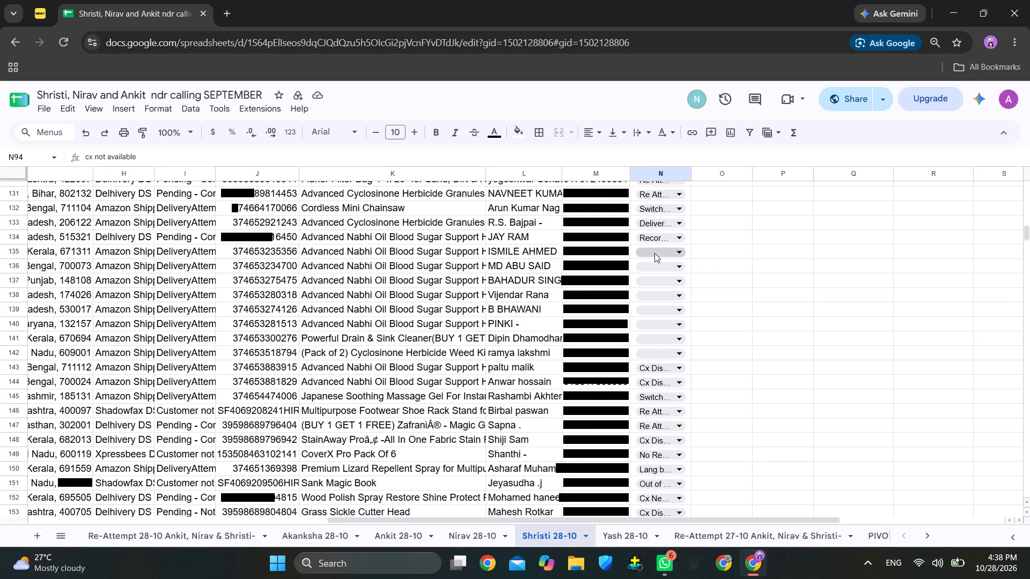
left_click(655, 253)
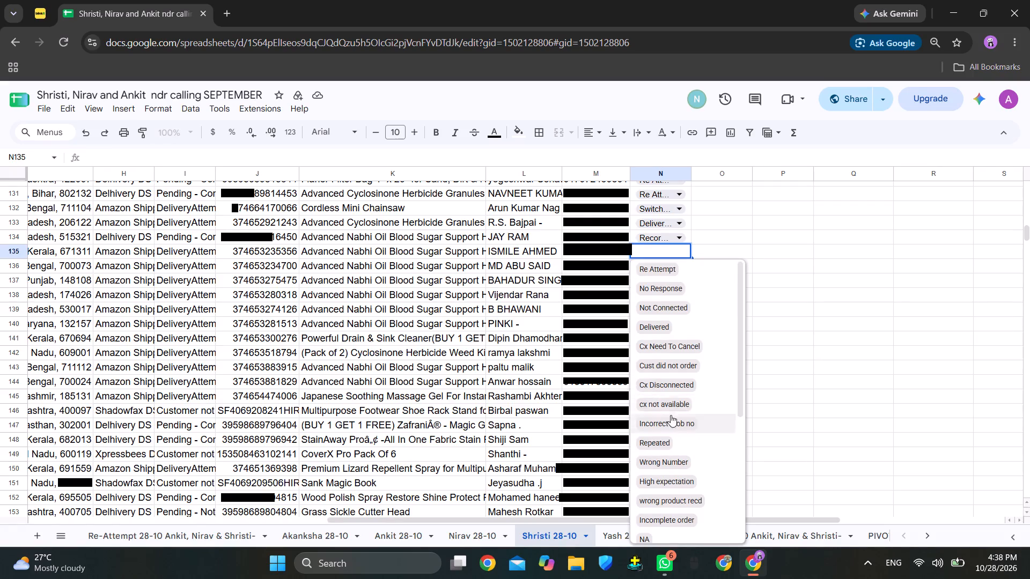
scroll(702, 496, "down", 3)
left_click(667, 415)
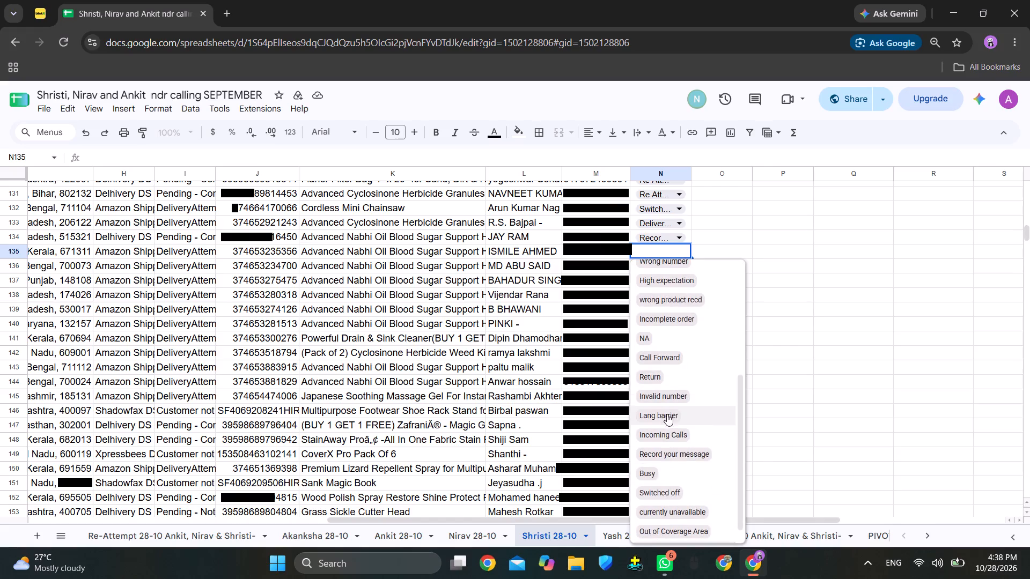
Recheck the remark counts and grand total in the Shristi 28-10 pivot table and look over the remaining blank remarks.
scroll(825, 354, "up", 12)
scroll(804, 348, "down", 1)
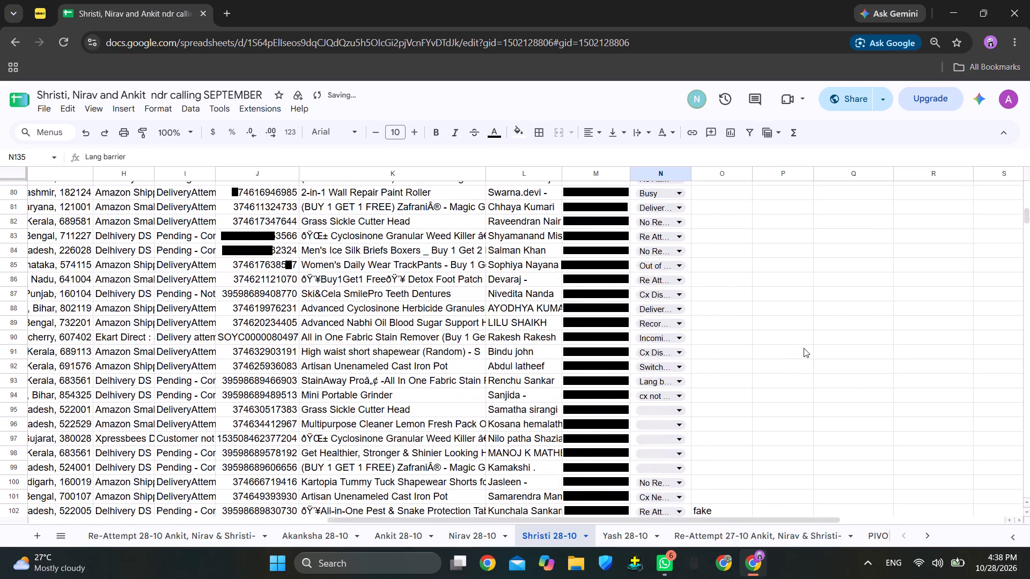
scroll(968, 310, "up", 1)
scroll(968, 310, "down", 1)
scroll(968, 310, "up", 1)
scroll(968, 310, "down", 1)
scroll(968, 310, "up", 15)
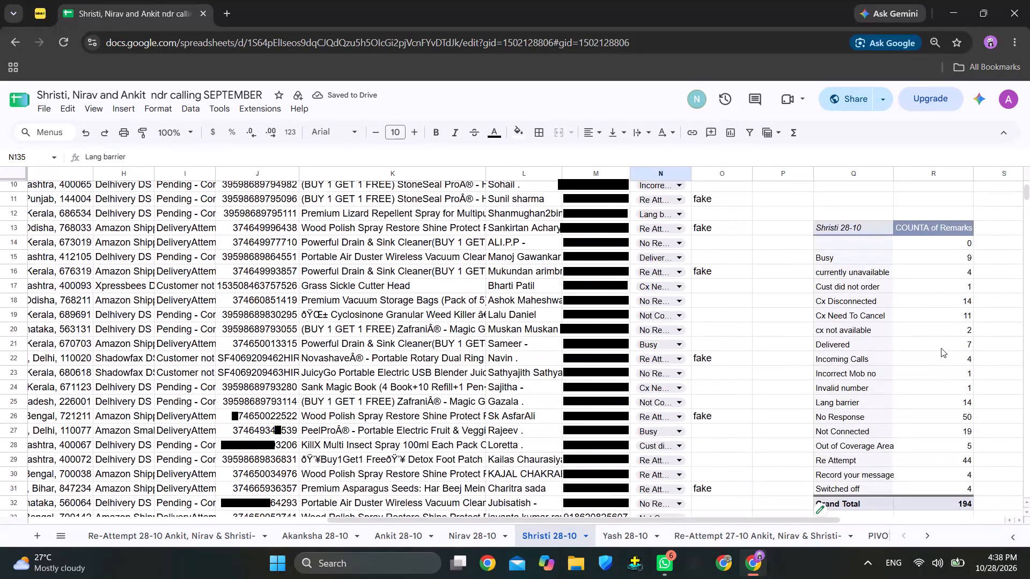
scroll(917, 380, "down", 2)
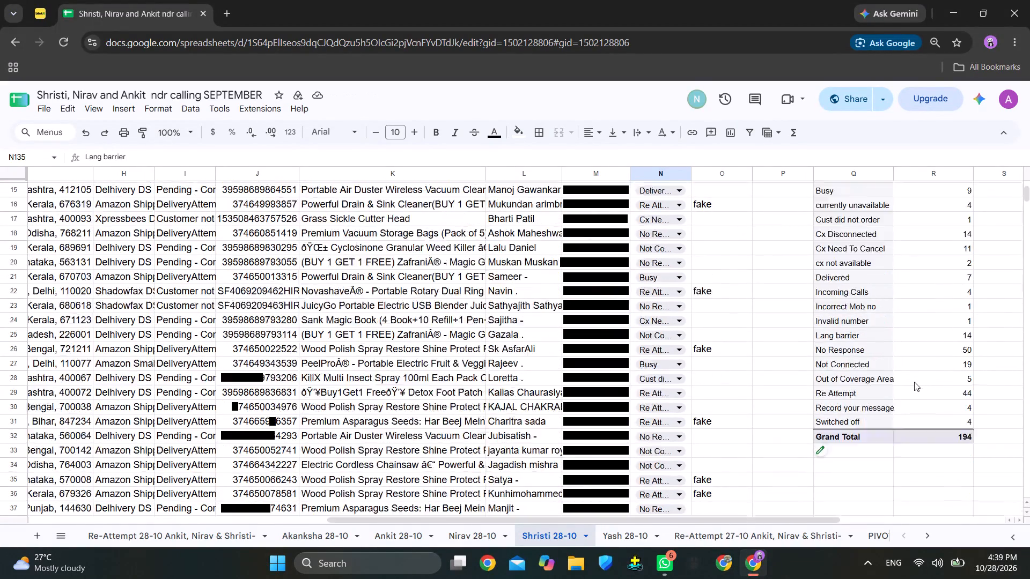
scroll(914, 382, "down", 14)
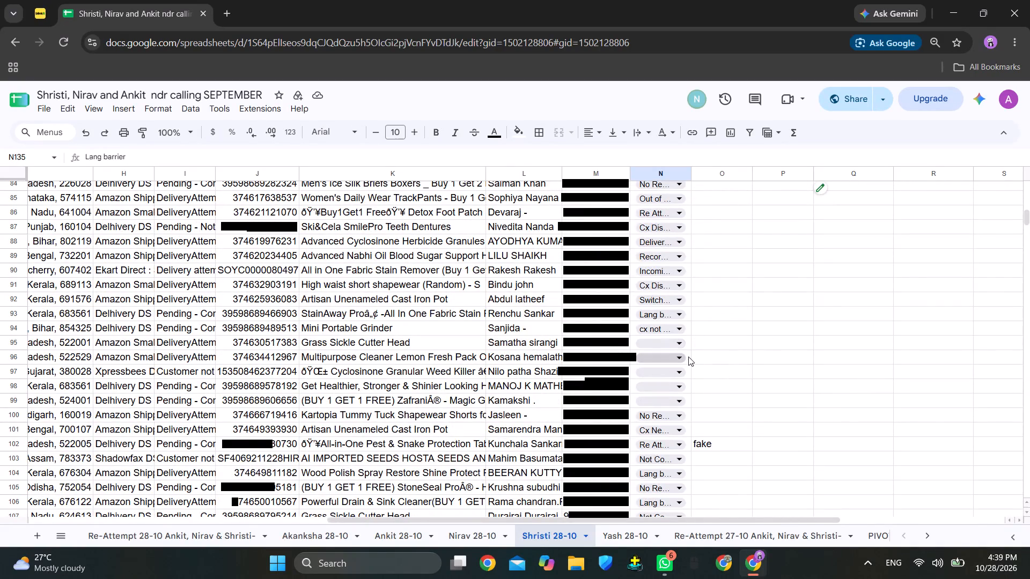
Examine the remark counts and grand total in the Shristi 28-10 pivot table.
scroll(690, 354, "right", 1)
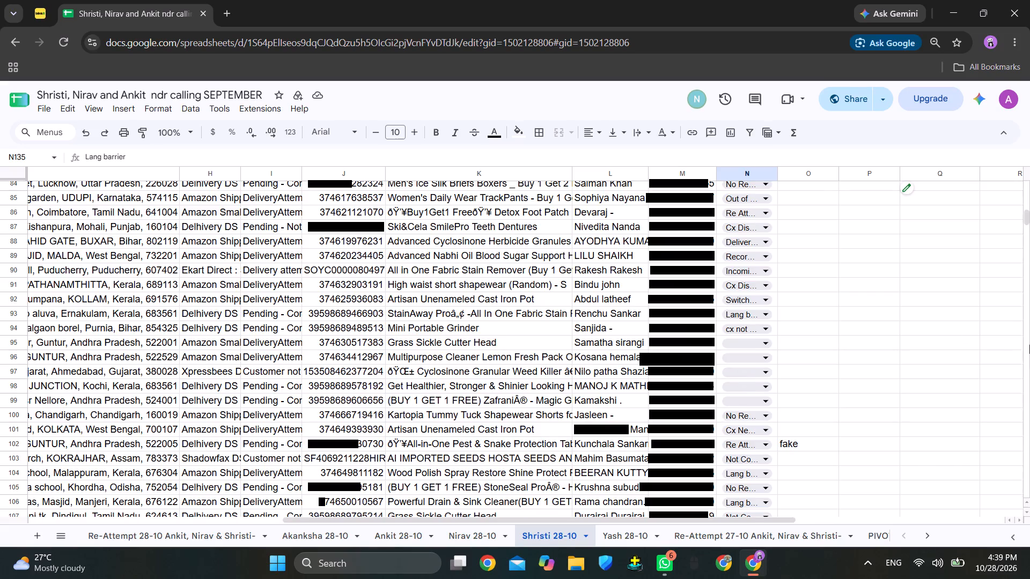
scroll(932, 349, "up", 16)
scroll(935, 342, "down", 2)
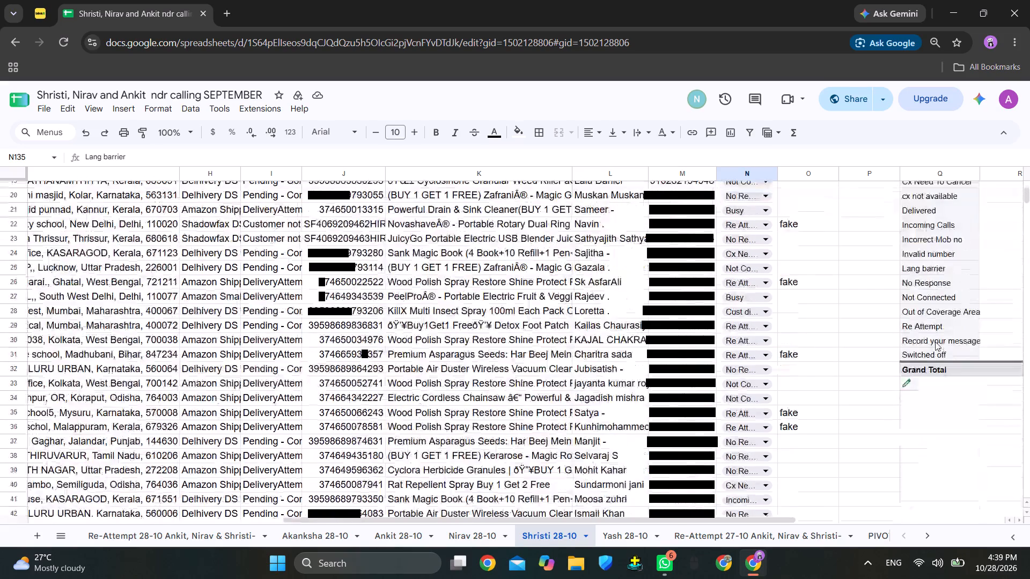
scroll(935, 342, "left", 1)
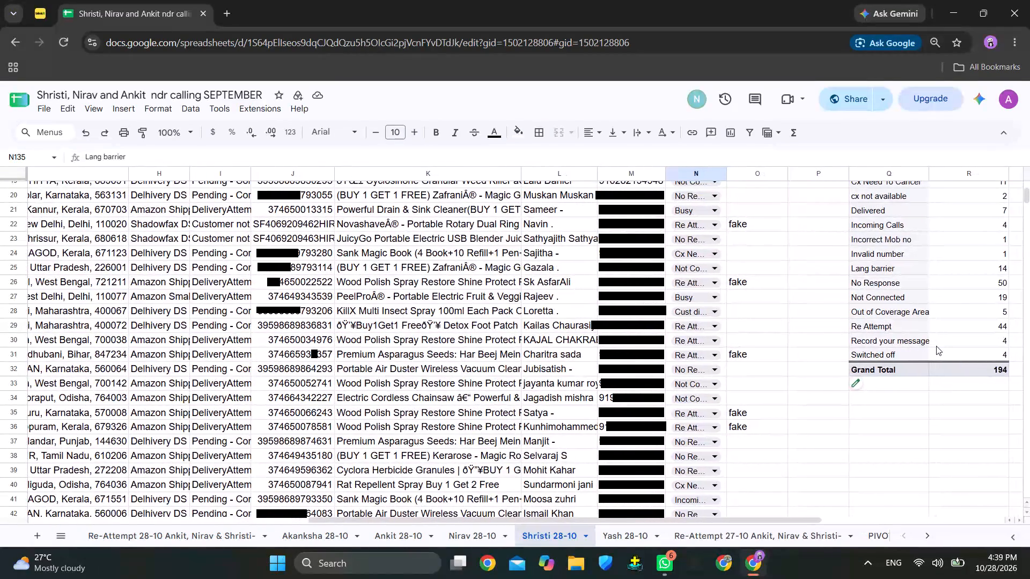
scroll(936, 346, "left", 1)
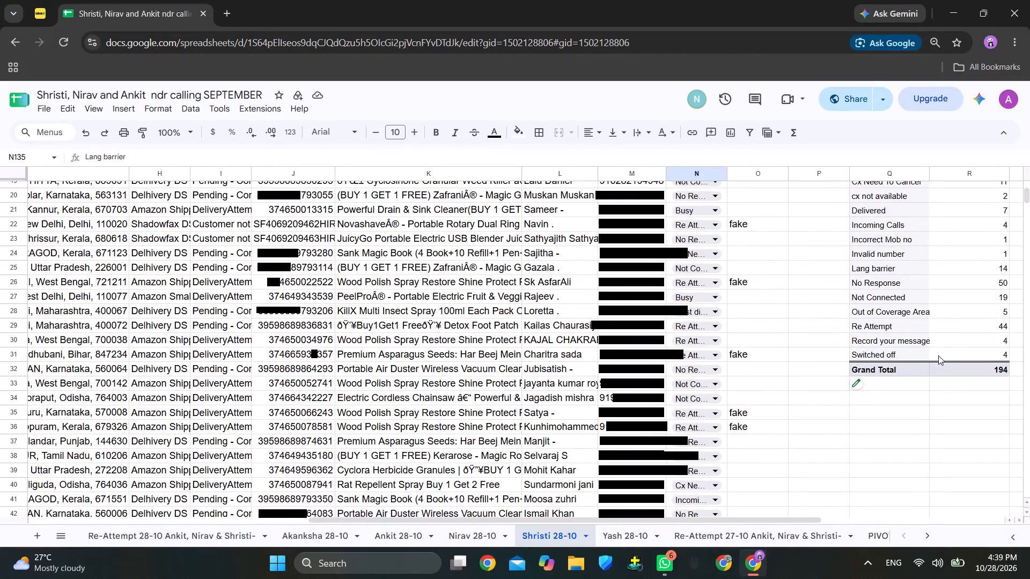
scroll(938, 355, "up", 1)
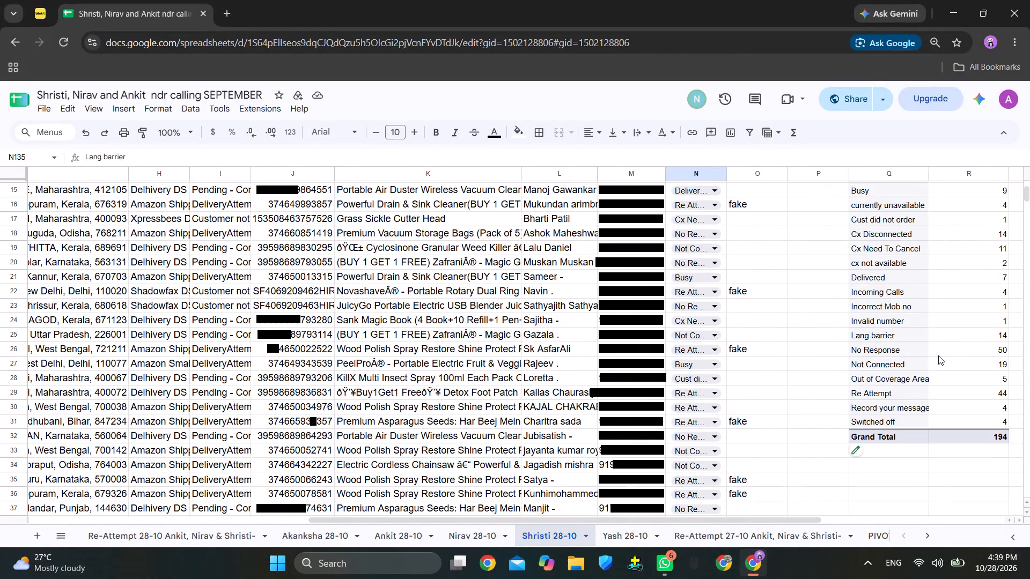
scroll(938, 355, "up", 1)
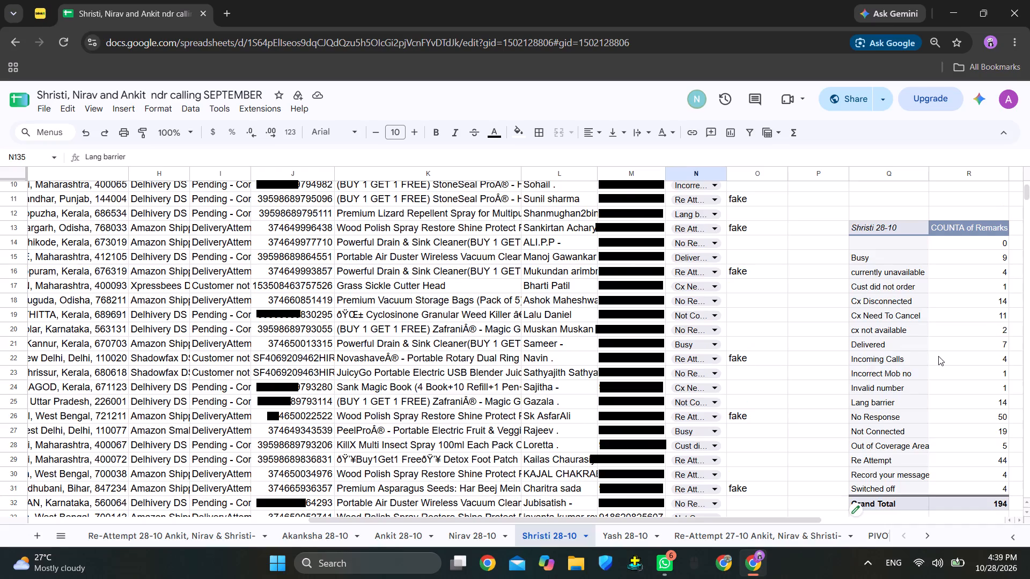
scroll(937, 358, "down", 11)
scroll(721, 379, "up", 1)
Set the blank remark in N95 on the Shristi 28-10 sheet to Lang barrier.
scroll(722, 379, "down", 1)
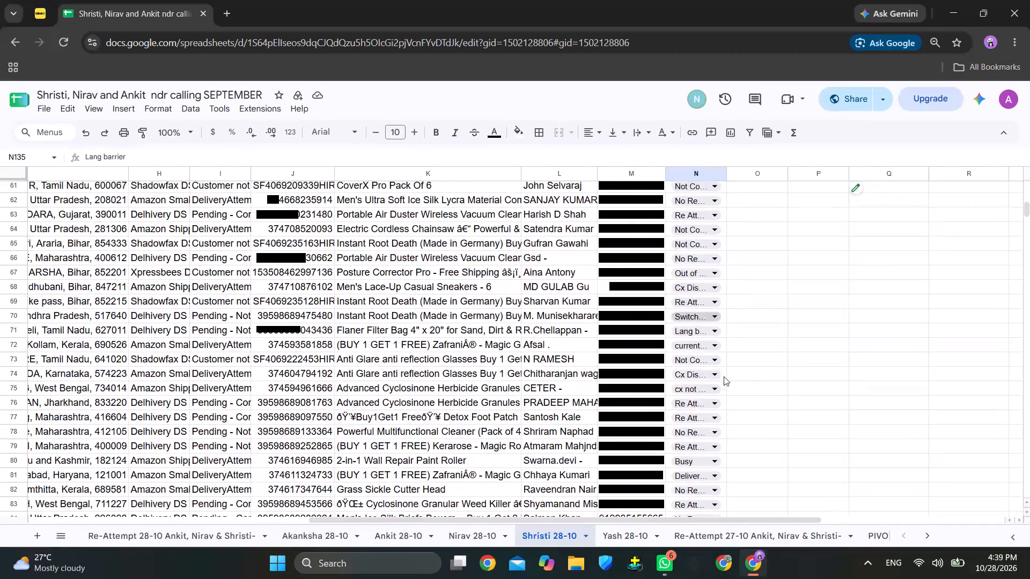
scroll(724, 376, "down", 5)
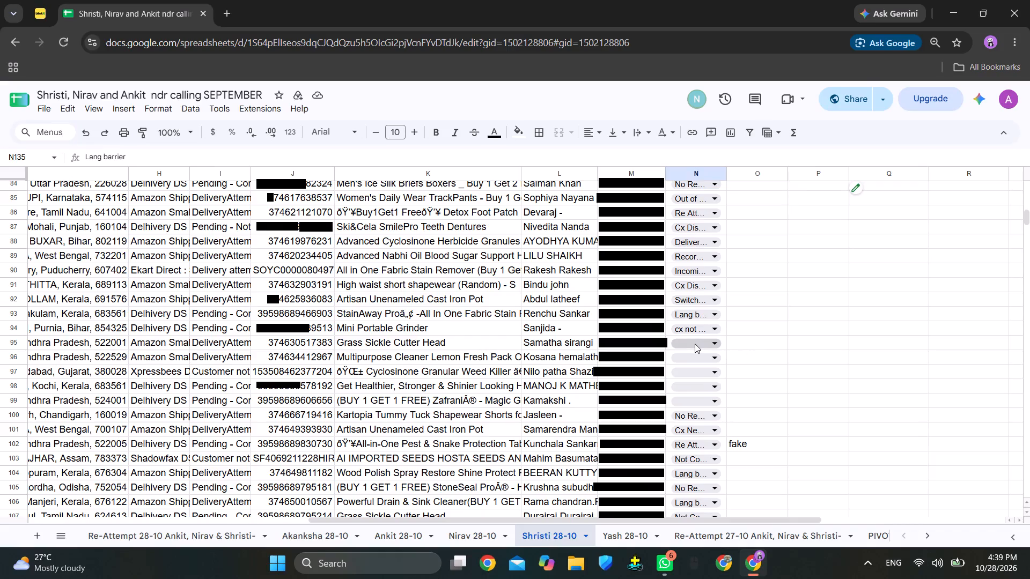
left_click(695, 344)
scroll(725, 387, "down", 2)
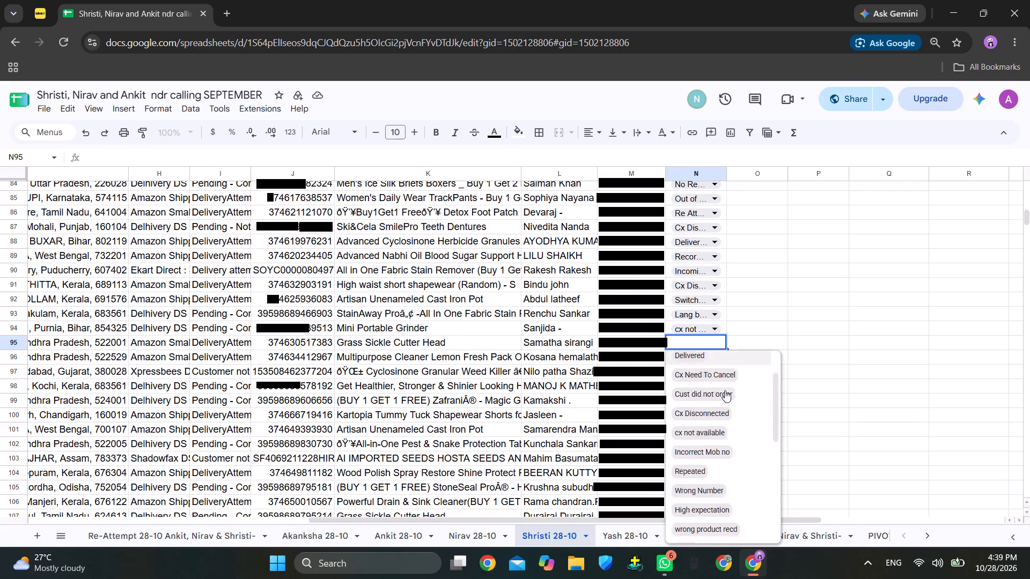
scroll(725, 391, "down", 4)
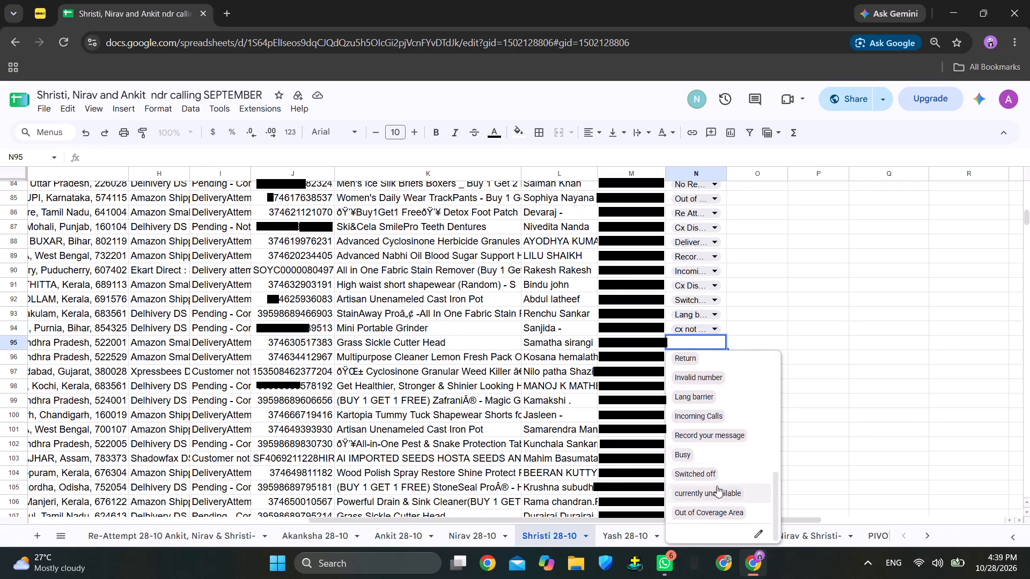
left_click(699, 396)
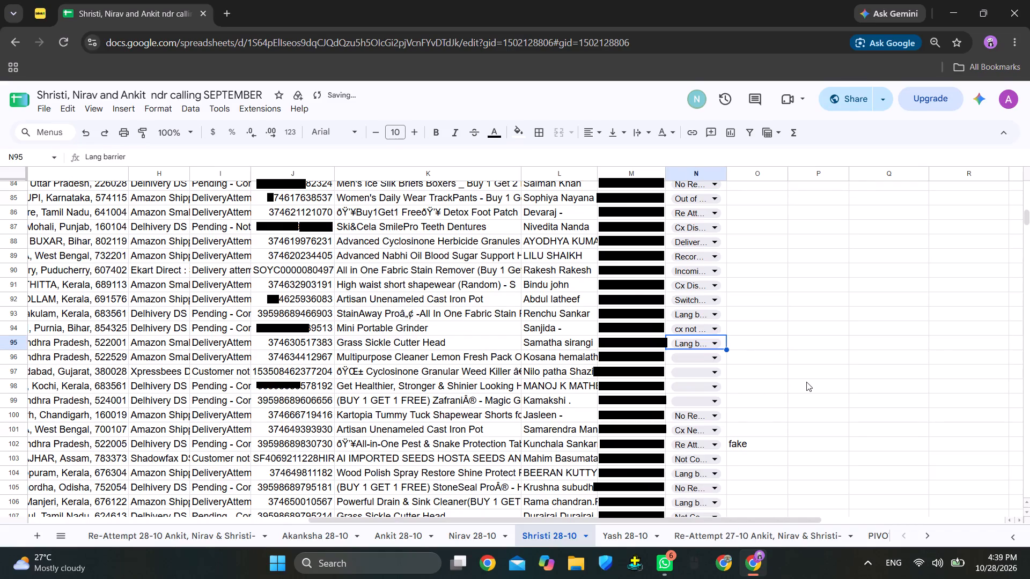
Set the blank remark in N136 on the Shristi 28-10 sheet to Cx Disconnected.
scroll(806, 385, "down", 12)
scroll(808, 391, "up", 2)
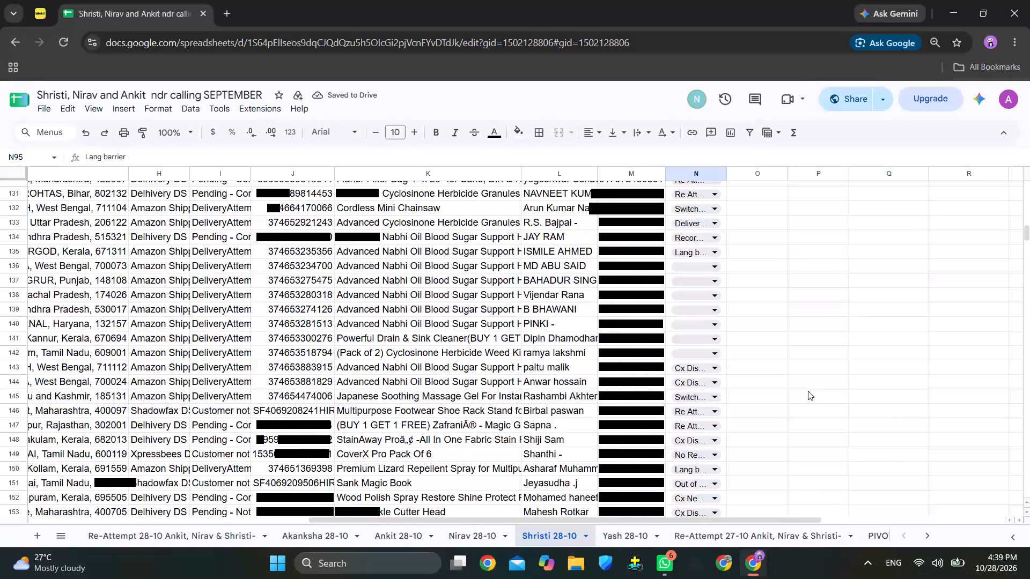
scroll(794, 387, "right", 3)
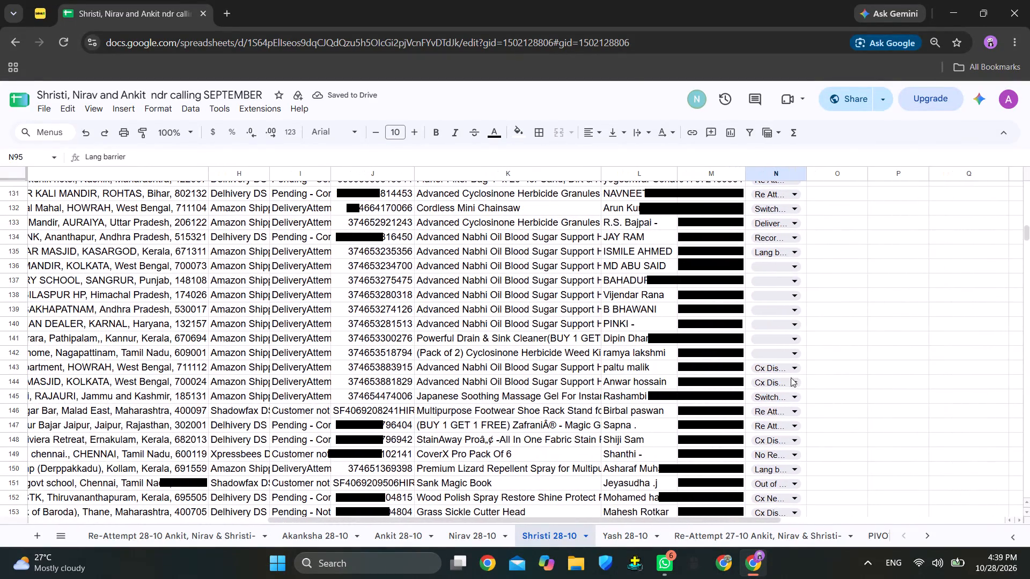
left_click(763, 265)
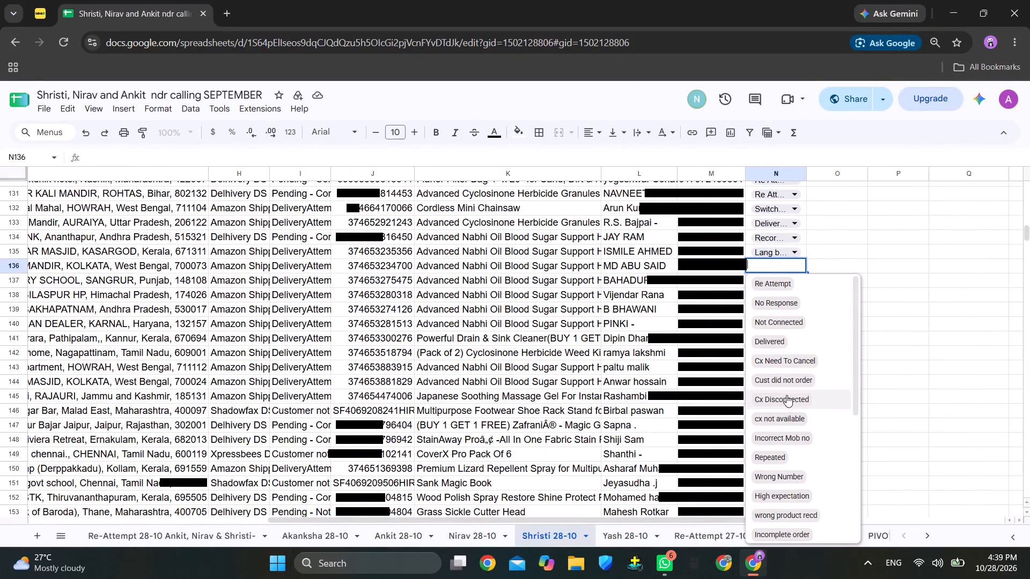
left_click(786, 395)
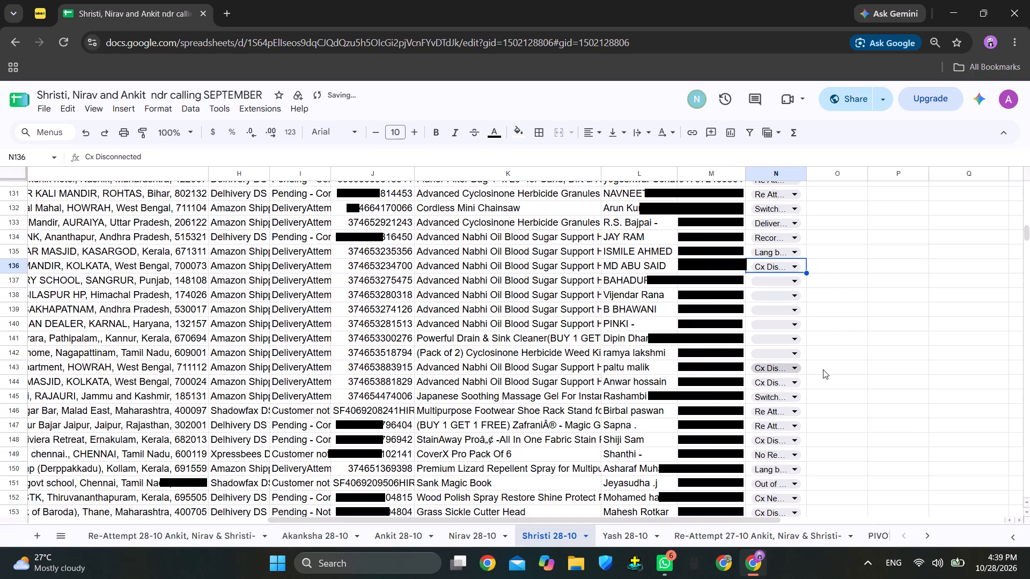
Change the remark in N143 on the Shristi 28-10 sheet to Record your message.
left_click(794, 367)
scroll(832, 442, "down", 6)
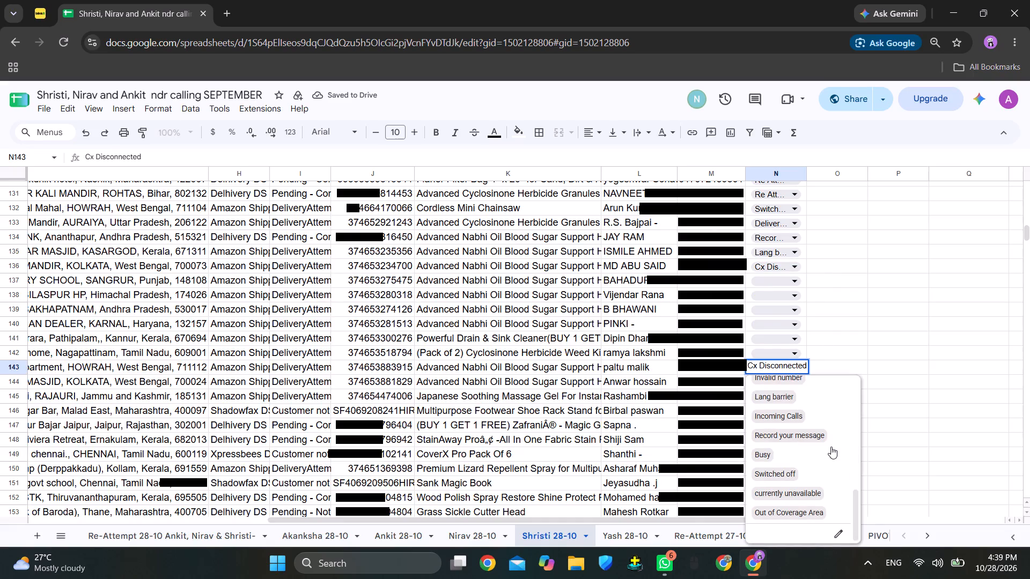
scroll(831, 447, "down", 3)
left_click(812, 437)
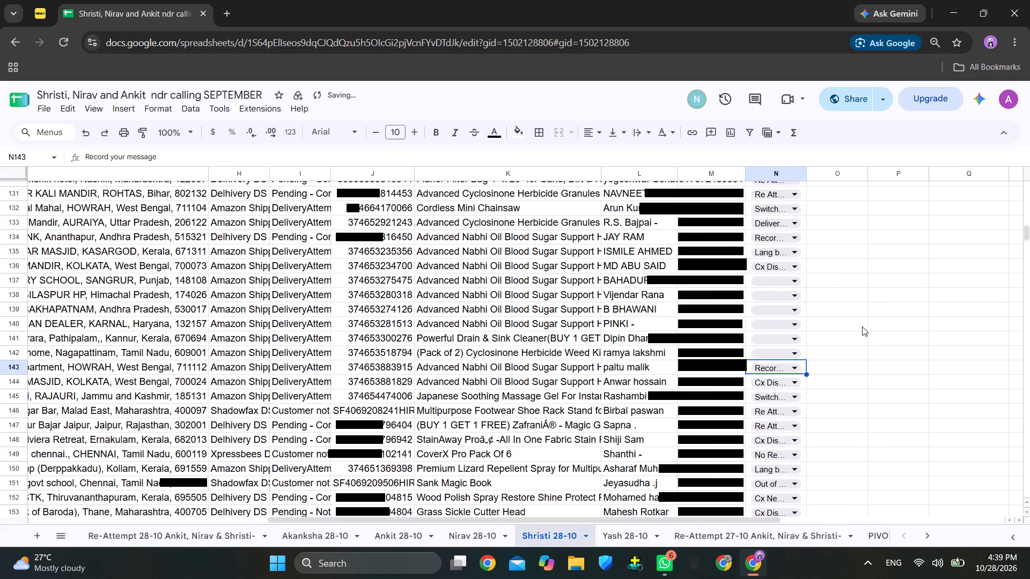
Look over the remarks on the Ankit 28-10 sheet and examine the remark counts and grand total in its pivot table.
scroll(899, 268, "up", 10)
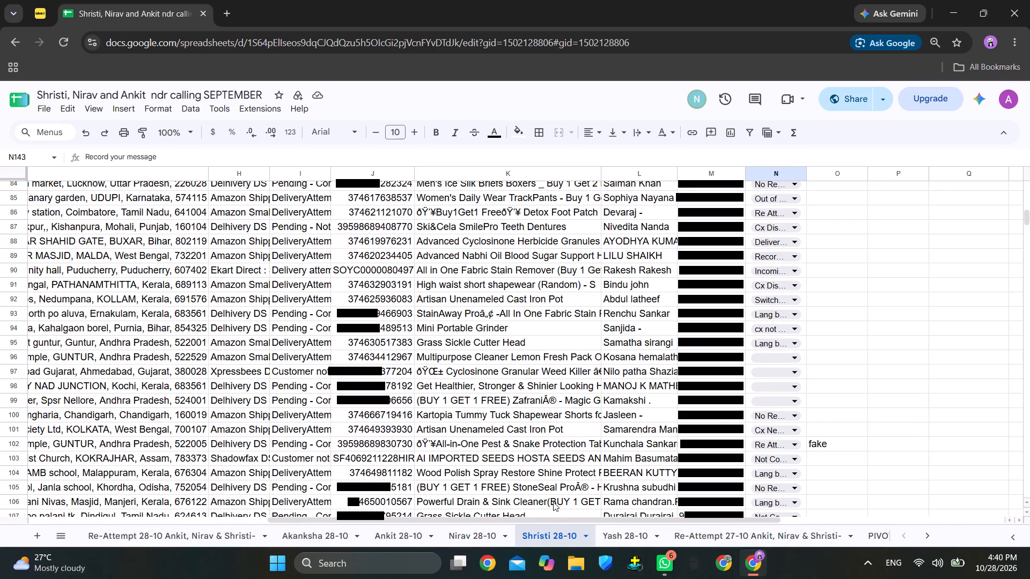
left_click(396, 540)
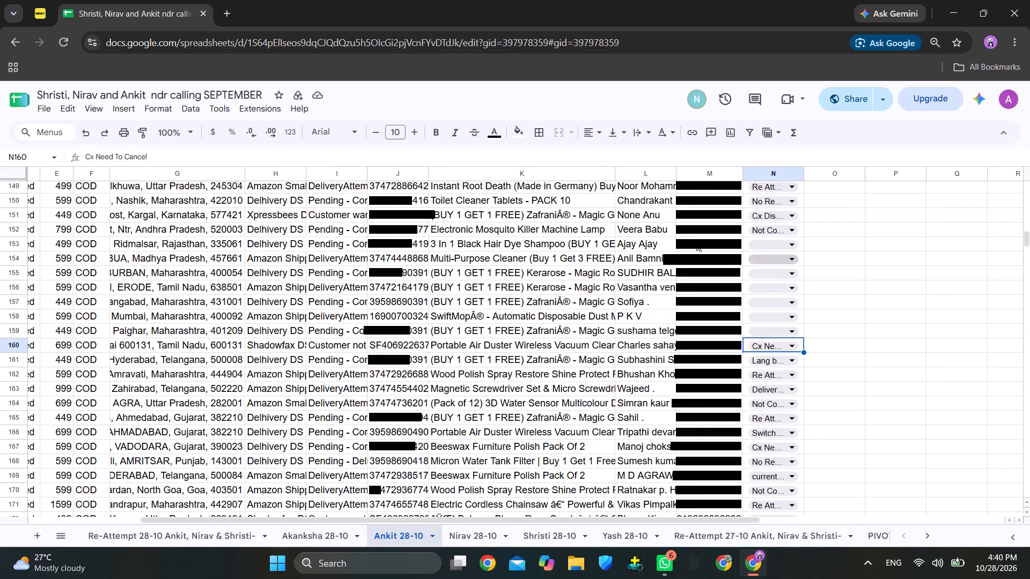
scroll(896, 256, "up", 12)
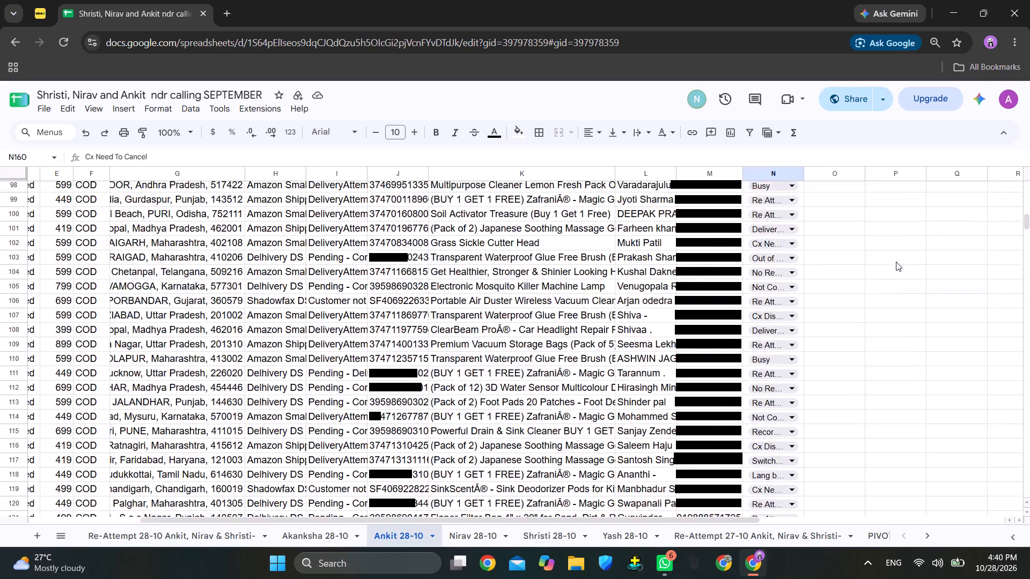
scroll(896, 262, "up", 3)
scroll(895, 264, "down", 3)
scroll(887, 274, "up", 1)
scroll(883, 279, "down", 3)
scroll(739, 383, "up", 1)
scroll(738, 385, "down", 5)
scroll(674, 439, "up", 1)
scroll(674, 439, "down", 17)
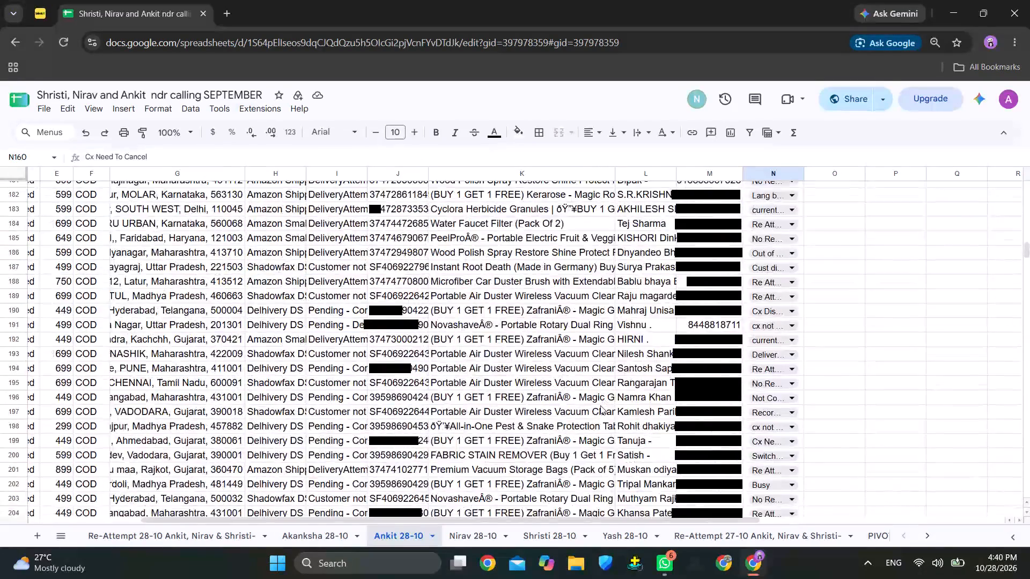
scroll(600, 405, "down", 7)
scroll(594, 404, "up", 1)
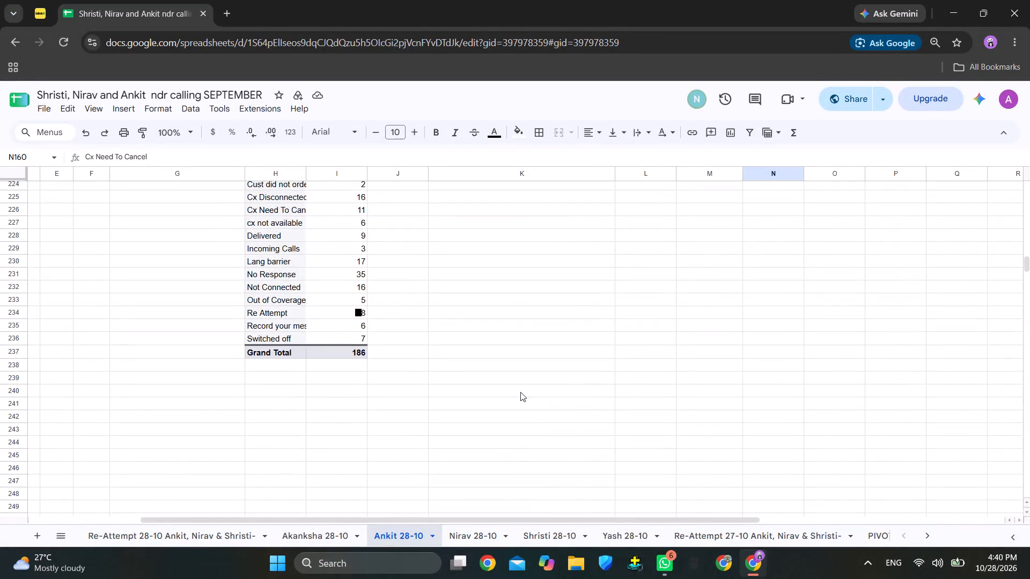
scroll(414, 376, "up", 1)
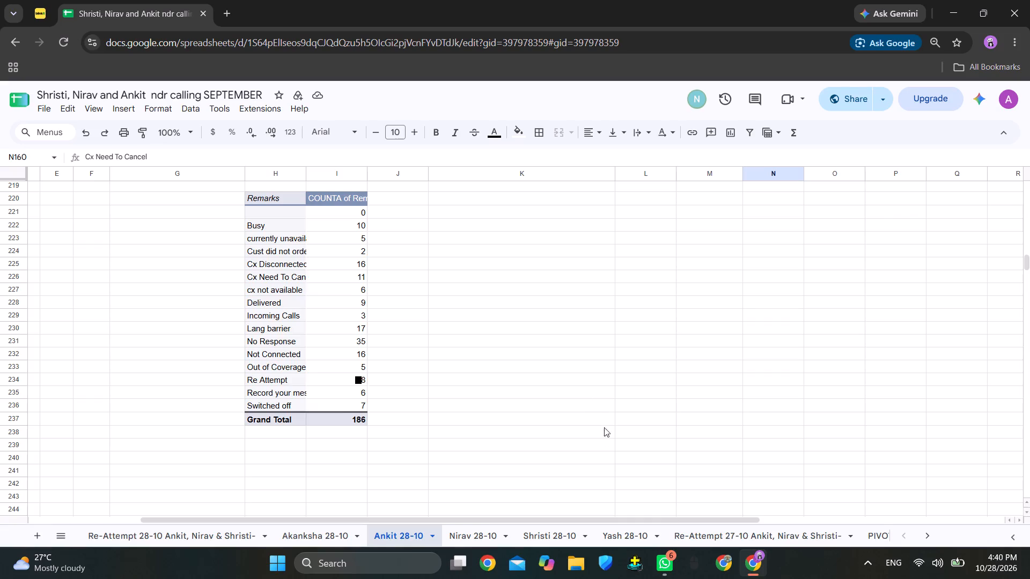
Return to the Shristi 28-10 sheet and recheck the remark counts and grand total in its pivot table.
left_click(555, 535)
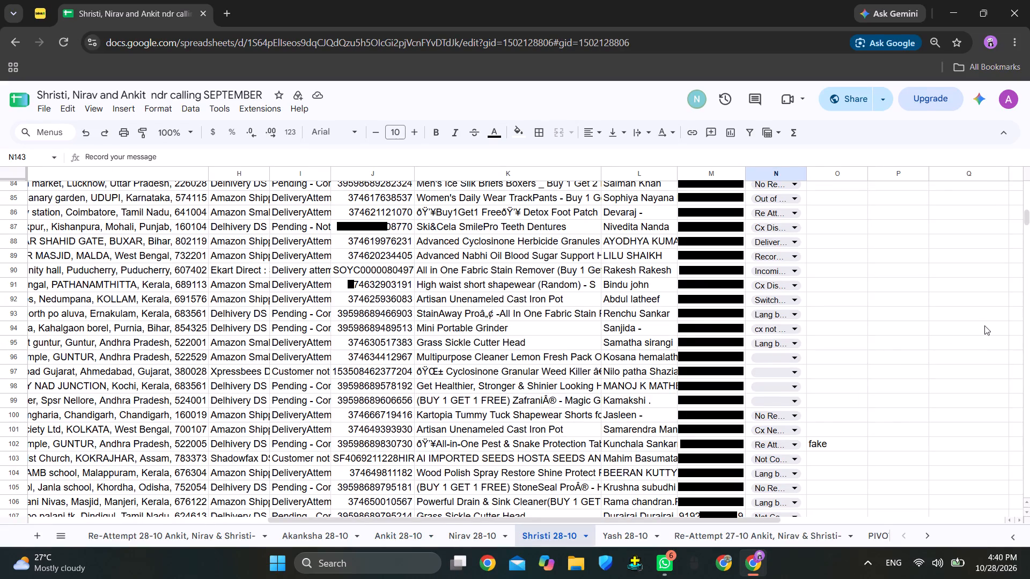
scroll(984, 324, "up", 4)
scroll(983, 324, "down", 1)
scroll(983, 324, "up", 16)
scroll(955, 280, "down", 3)
scroll(954, 278, "left", 1)
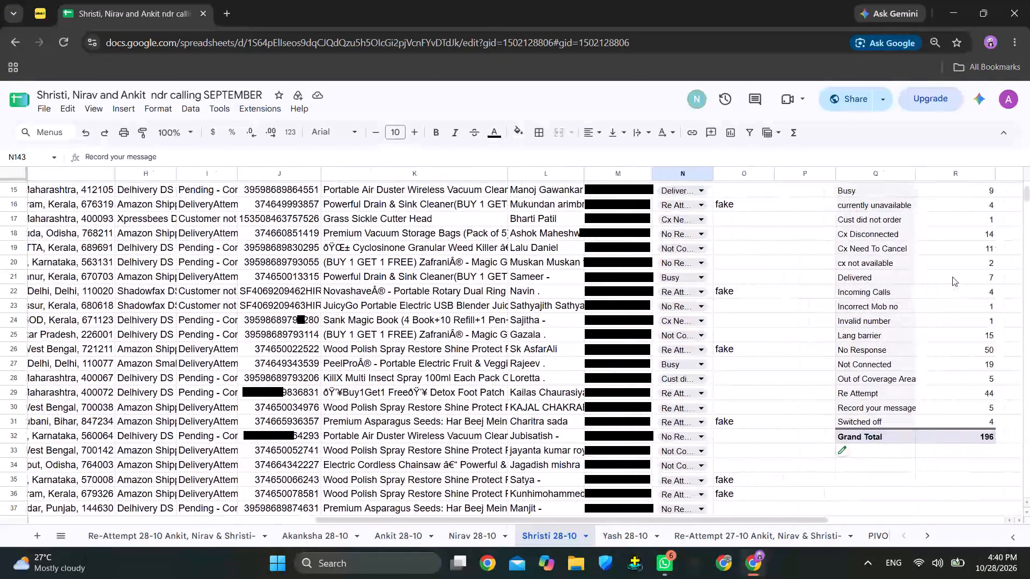
scroll(952, 277, "left", 1)
scroll(944, 288, "up", 1)
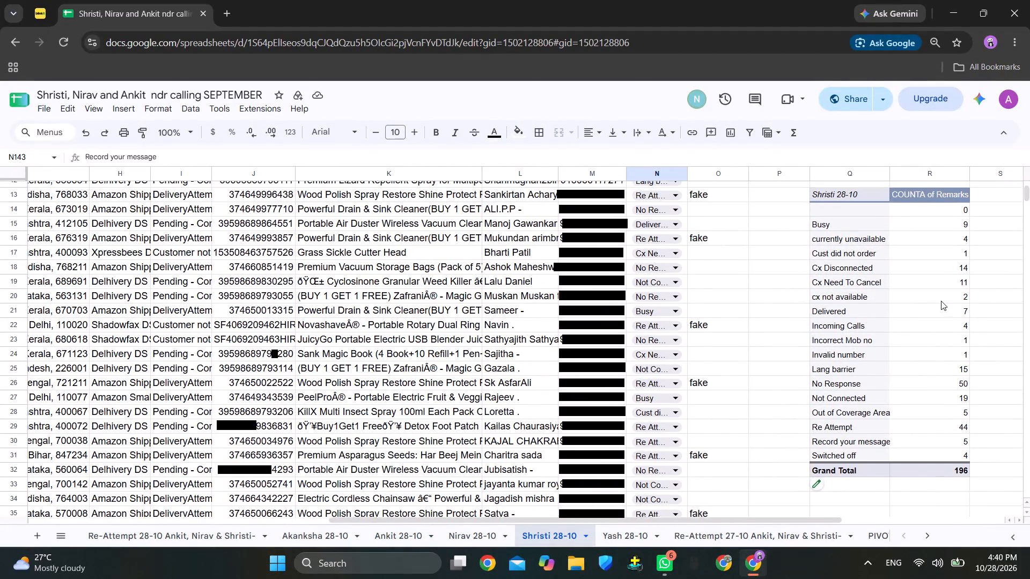
scroll(941, 301, "up", 1)
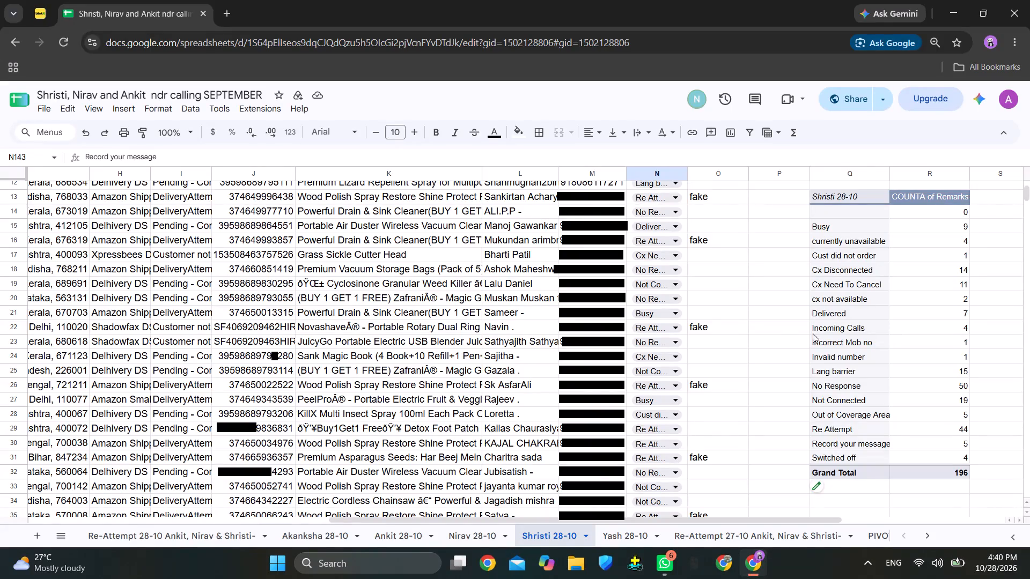
Set the blank remark in N96 on the Shristi 28-10 sheet to Out of Coverage Area.
scroll(651, 335, "down", 18)
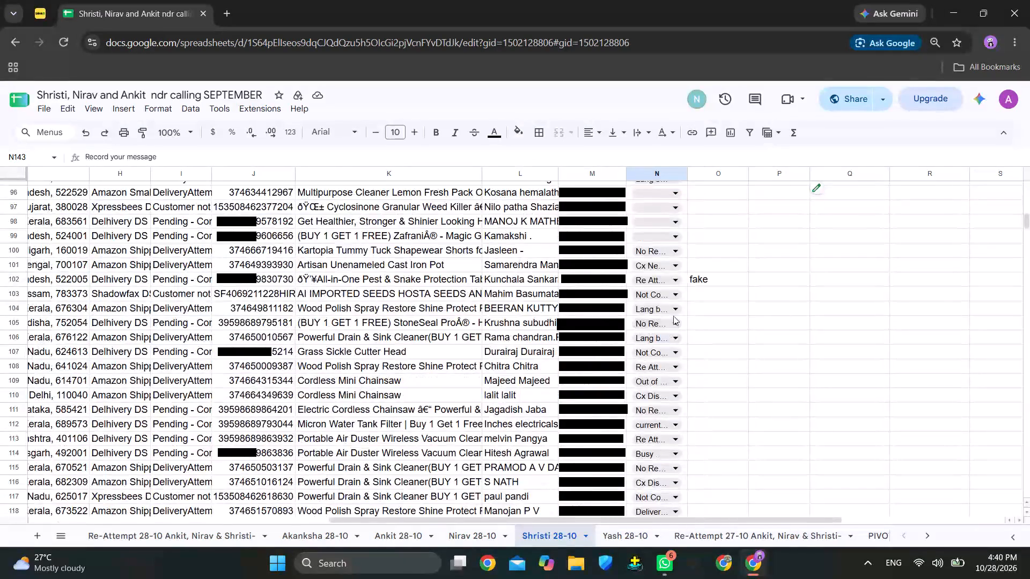
scroll(681, 311, "up", 1)
scroll(540, 314, "right", 3)
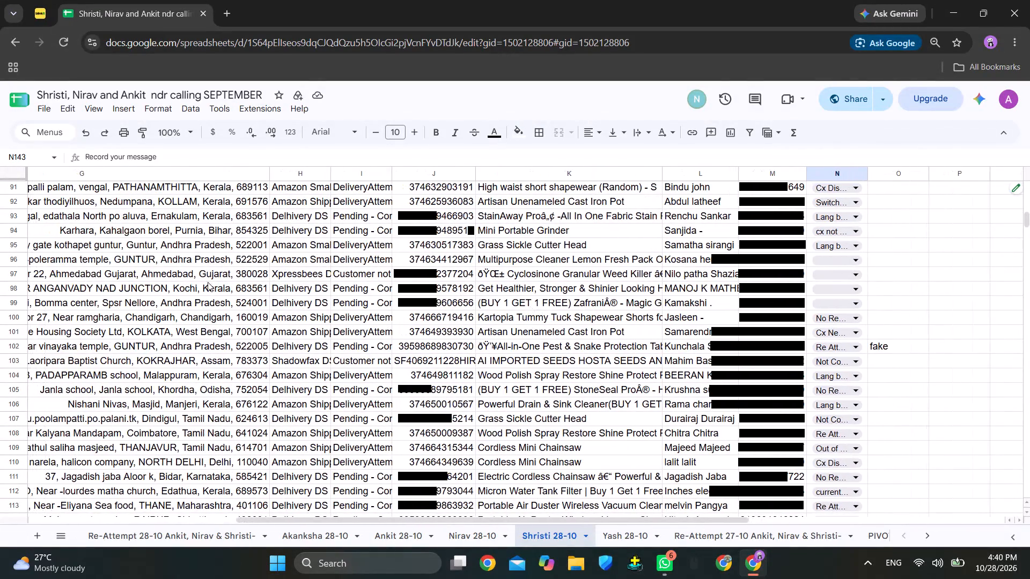
left_click(835, 256)
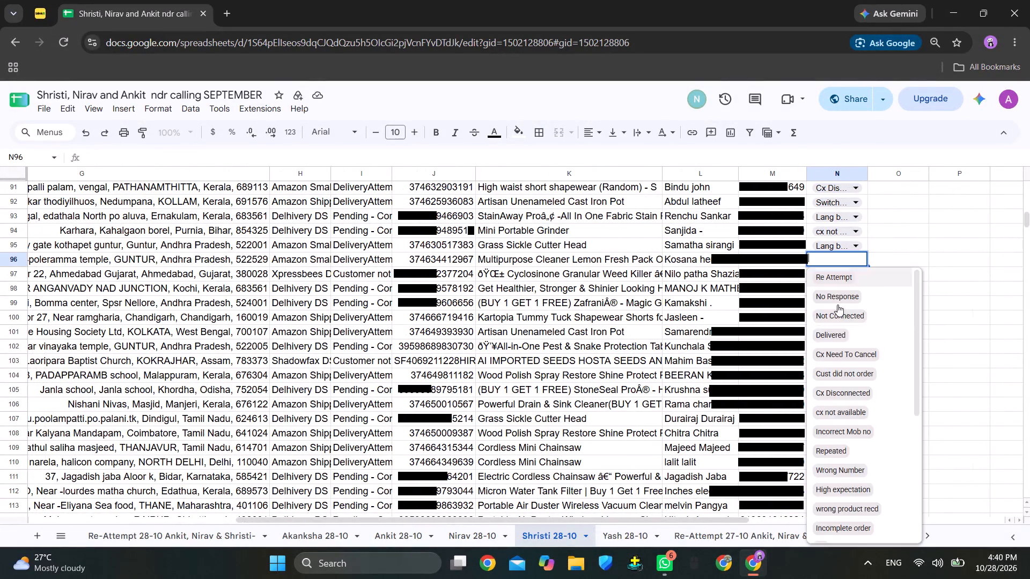
scroll(837, 316, "down", 6)
left_click(855, 509)
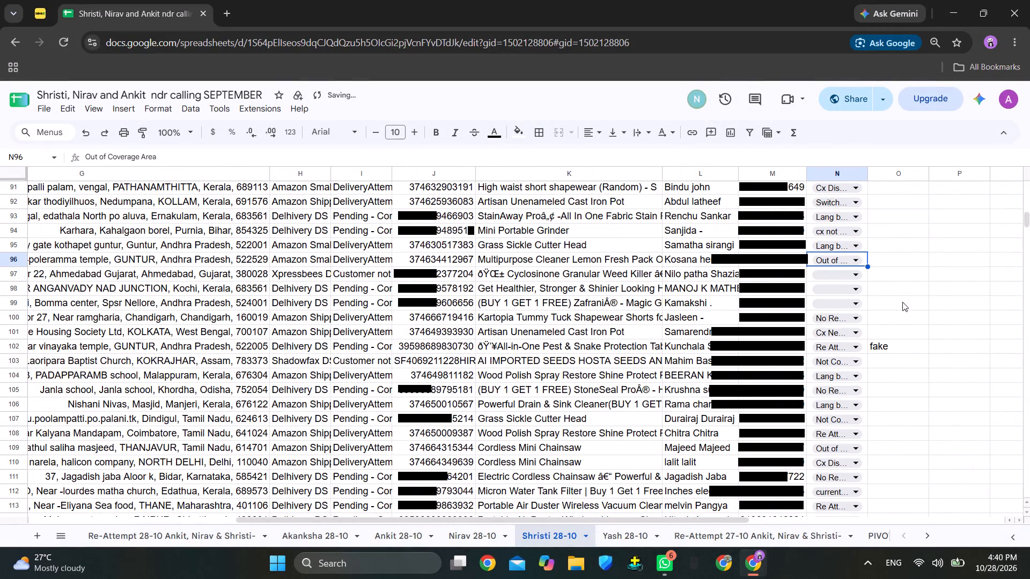
Set the blank remark in N137 on the Shristi 28-10 sheet to Re Attempt.
scroll(902, 303, "down", 10)
scroll(902, 323, "up", 2)
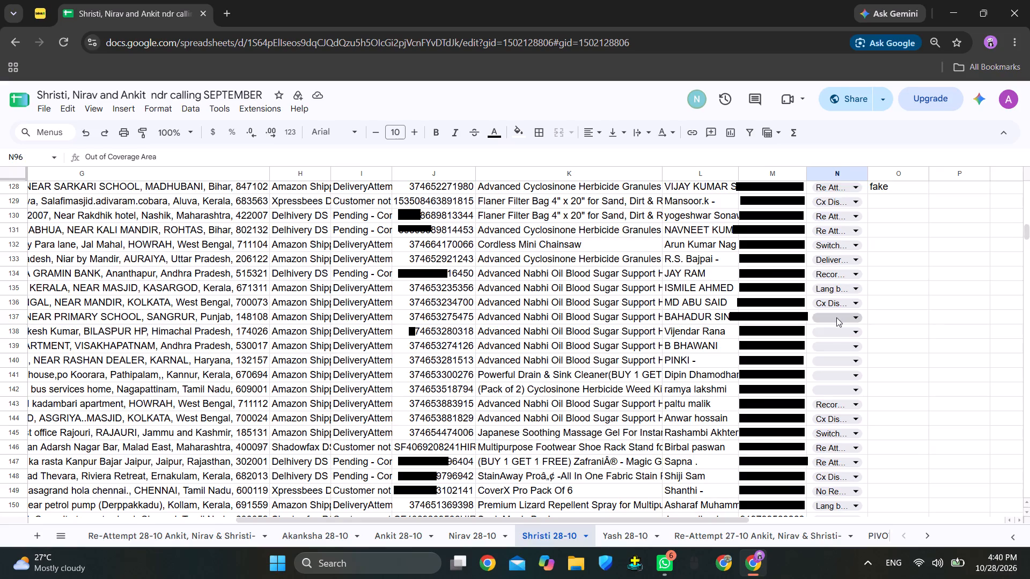
left_click(837, 317)
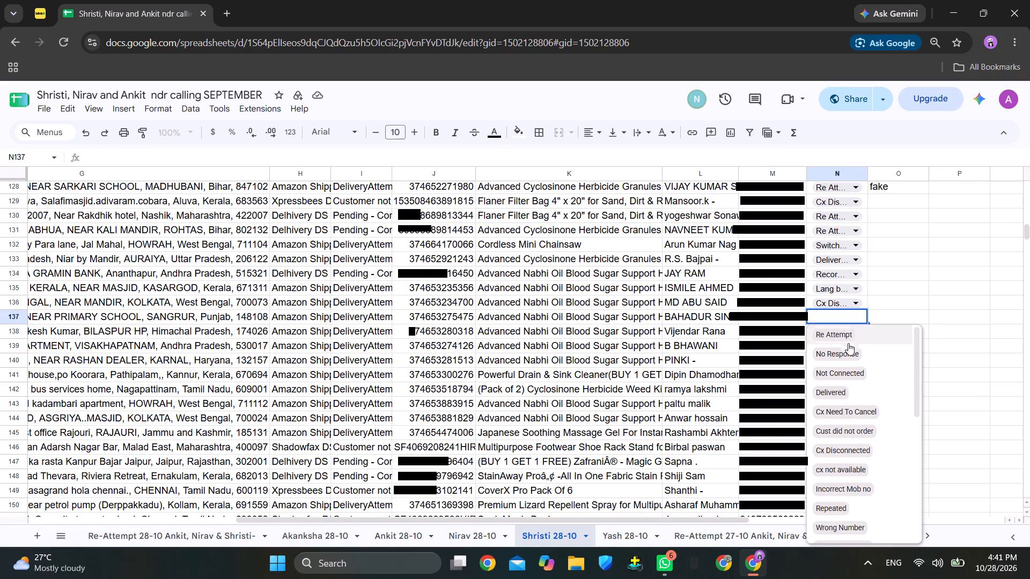
left_click(836, 336)
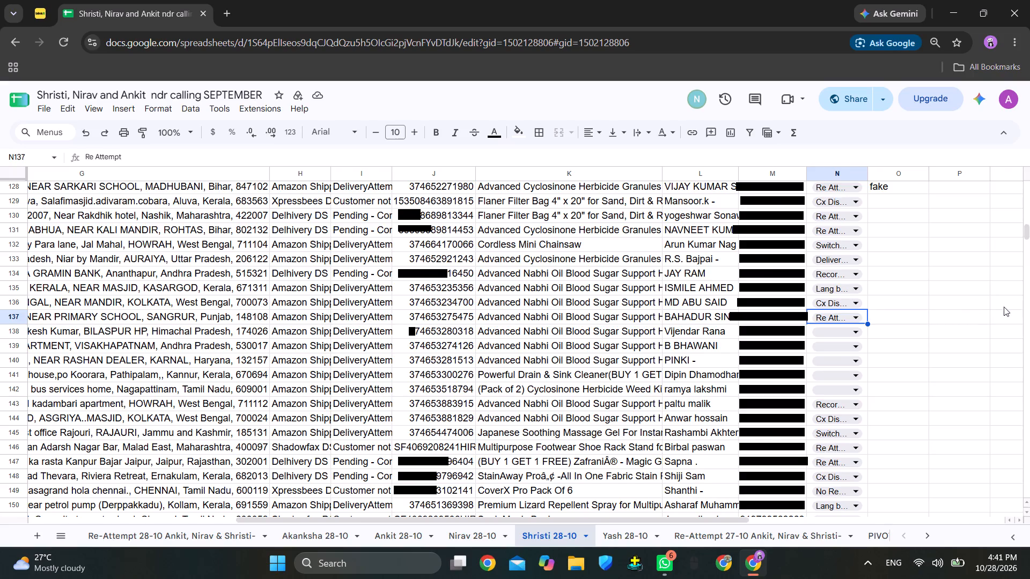
Set the blank remark in N97 on the Shristi 28-10 sheet to Busy.
scroll(1004, 307, "up", 12)
scroll(960, 298, "down", 4)
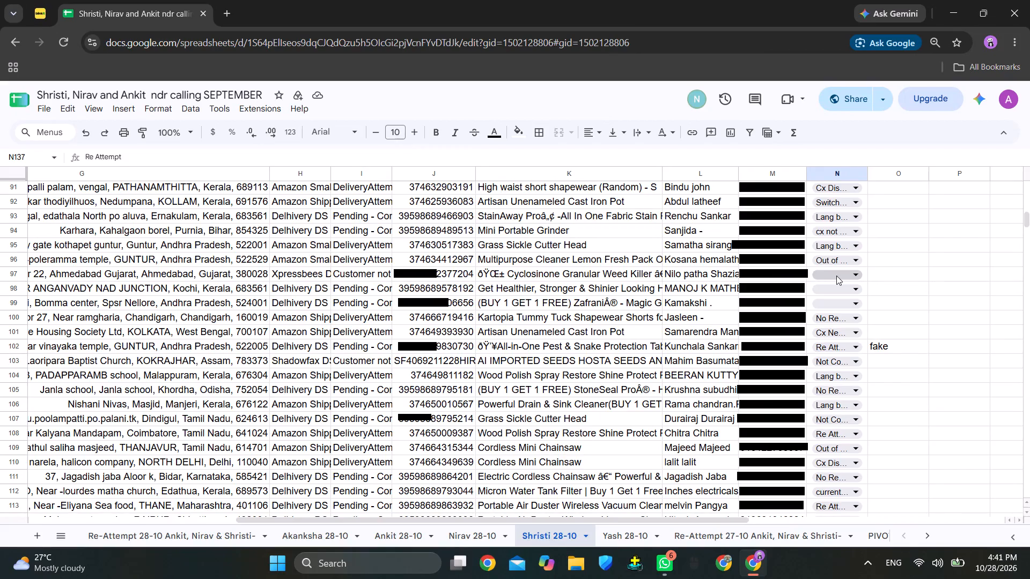
left_click(837, 276)
scroll(856, 417, "down", 4)
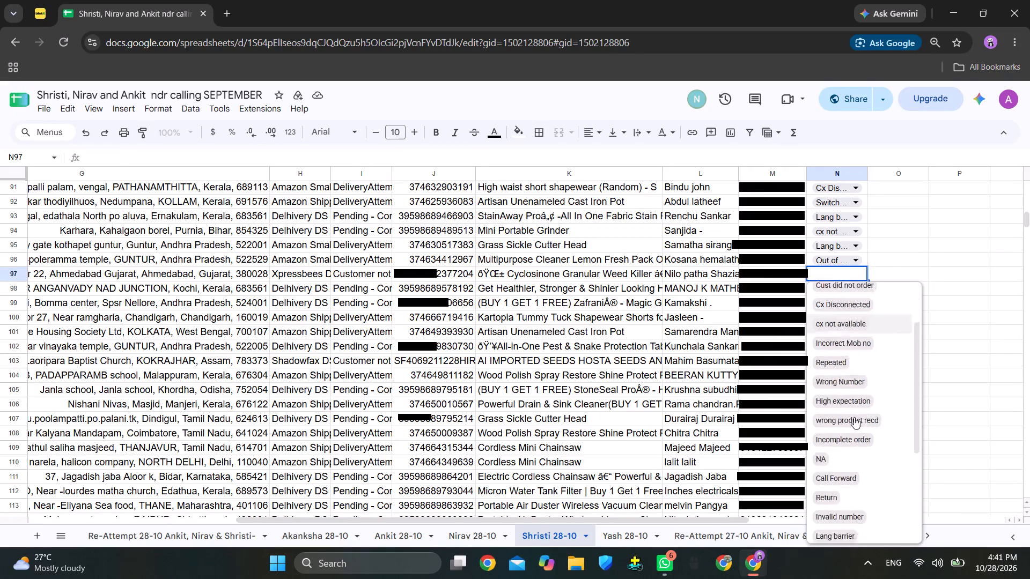
scroll(854, 417, "down", 2)
left_click(829, 454)
Recheck the remark counts and grand total in the Shristi 28-10 pivot table and scan the remarks column for blanks.
scroll(957, 291, "up", 10)
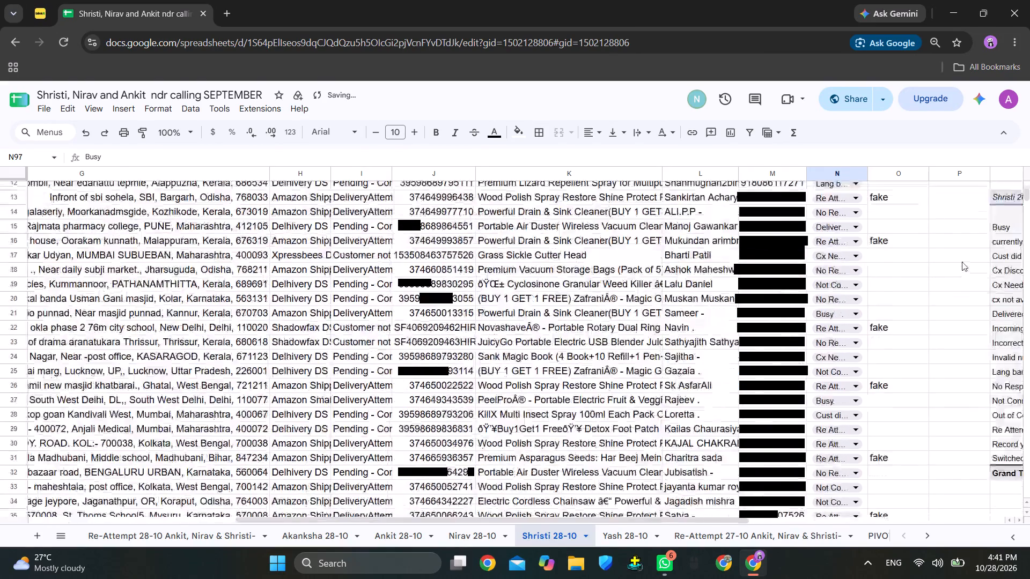
scroll(962, 262, "up", 10)
scroll(894, 280, "down", 2)
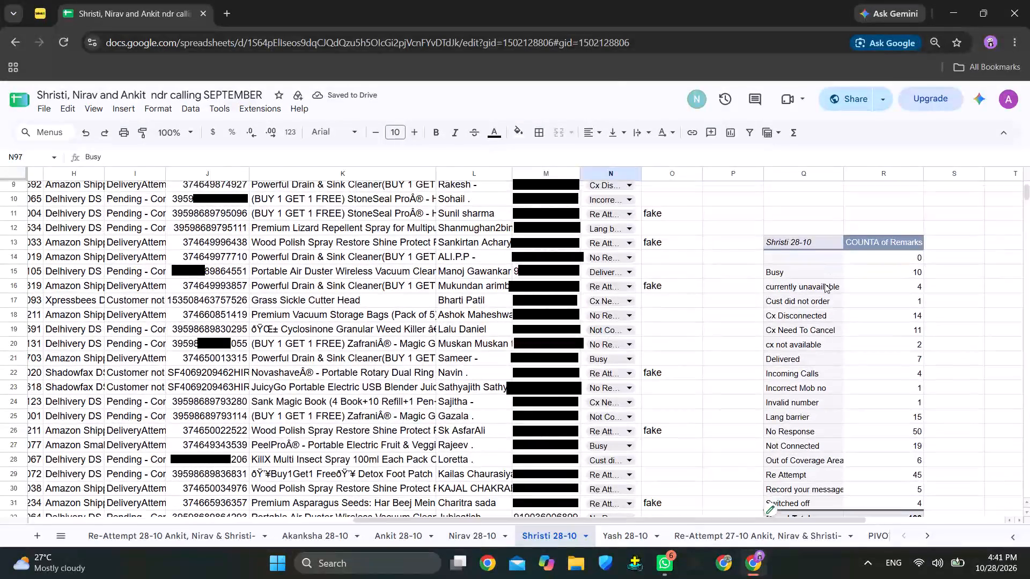
scroll(825, 284, "down", 1)
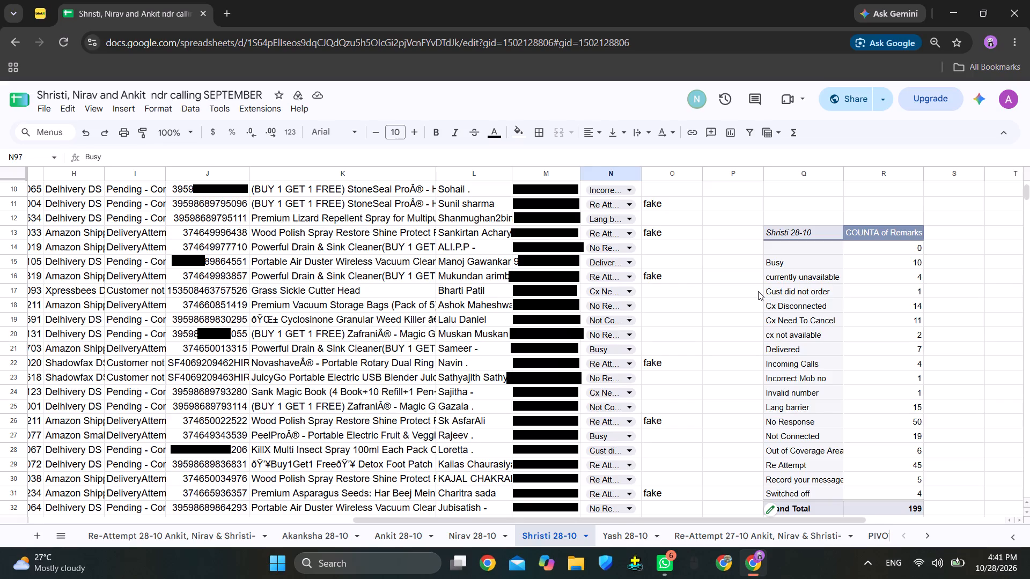
scroll(745, 337, "down", 1)
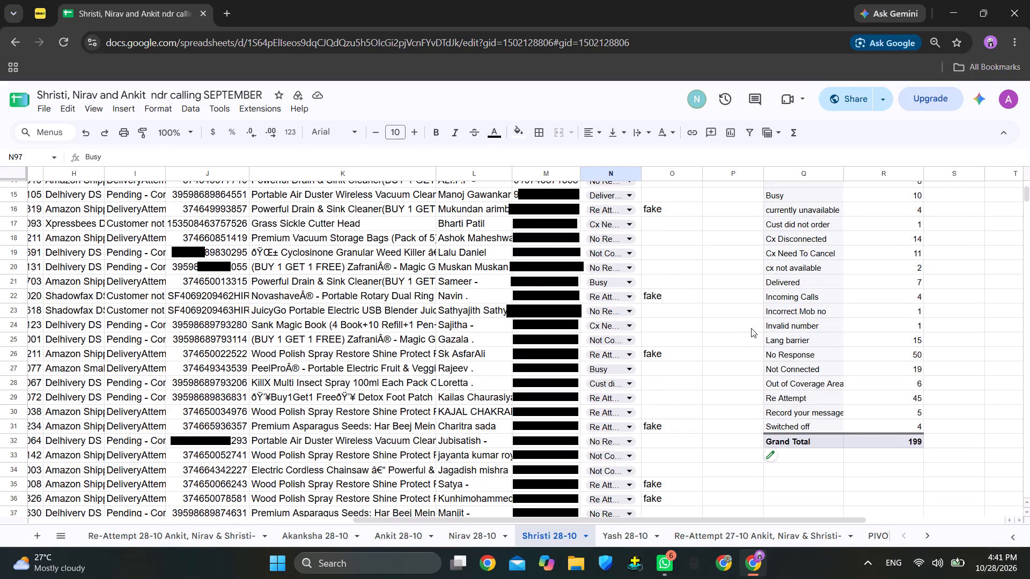
scroll(752, 329, "down", 7)
scroll(746, 343, "up", 1)
scroll(746, 343, "down", 12)
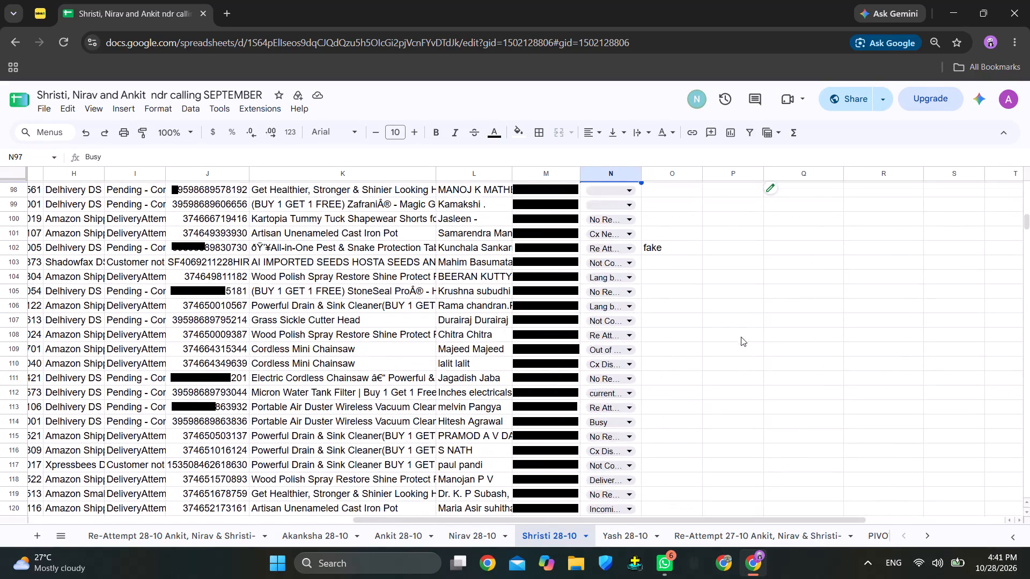
scroll(738, 320, "up", 2)
scroll(753, 339, "down", 5)
scroll(754, 339, "up", 1)
scroll(747, 348, "down", 3)
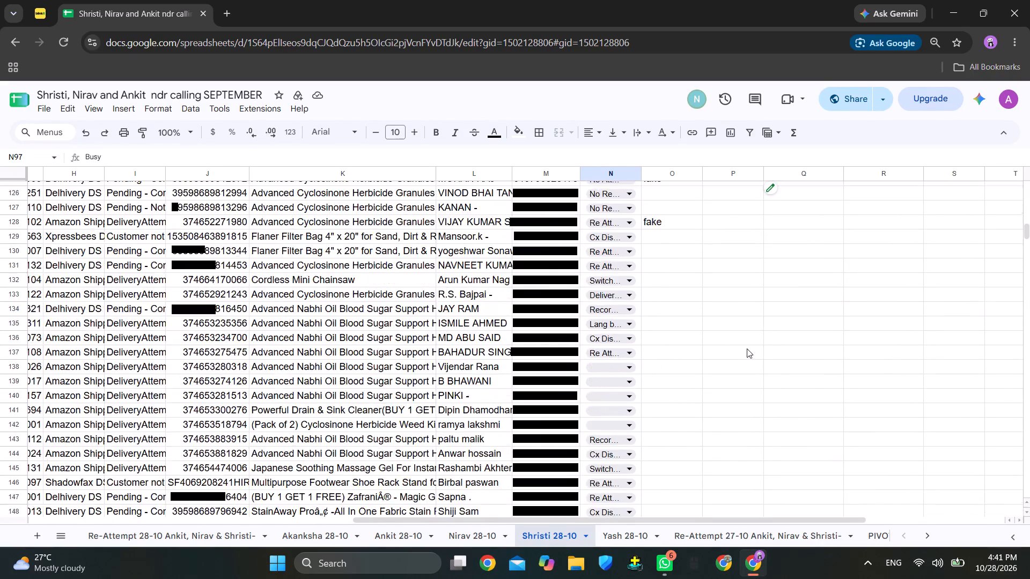
Set the blank remark in N138 on the Shristi 28-10 sheet to Busy.
scroll(747, 348, "down", 4)
scroll(742, 343, "up", 1)
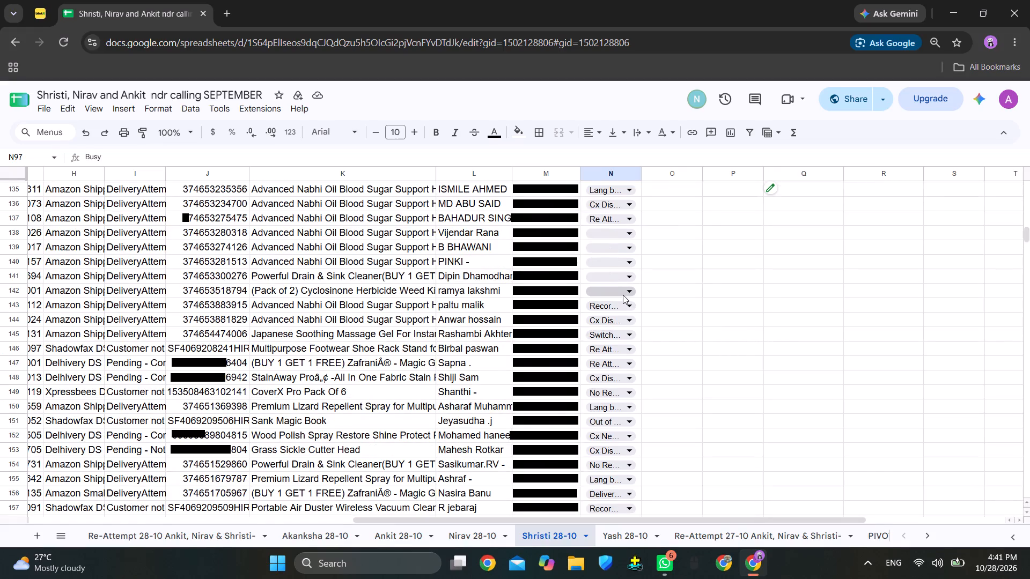
scroll(623, 295, "right", 2)
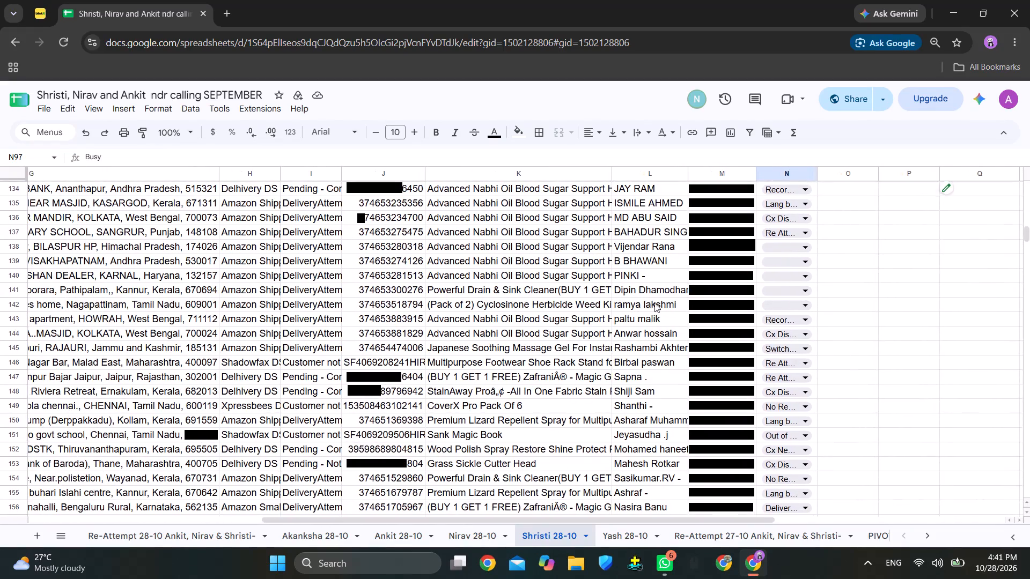
scroll(654, 303, "right", 1)
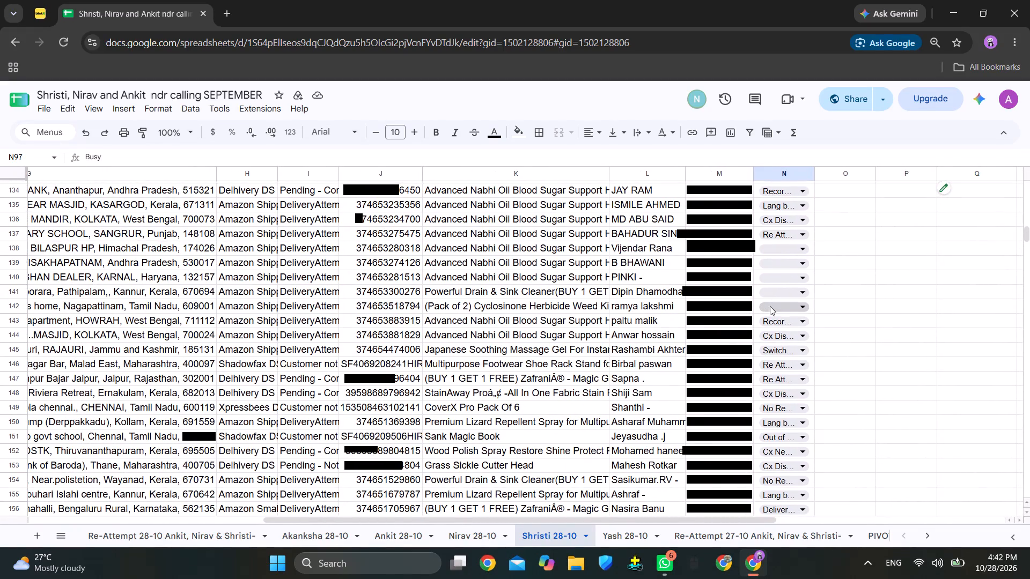
left_click(796, 248)
scroll(831, 413, "down", 4)
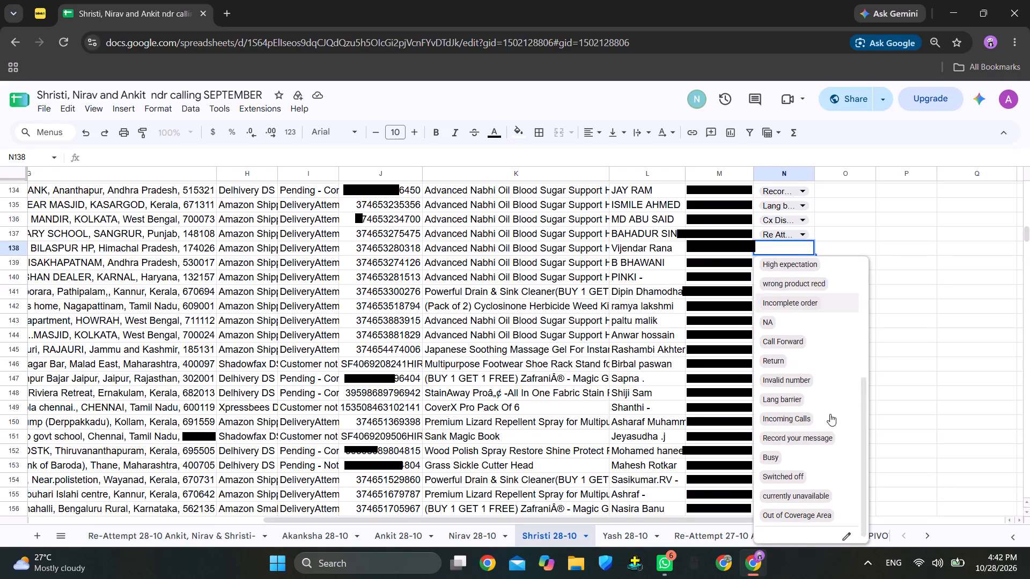
left_click(774, 451)
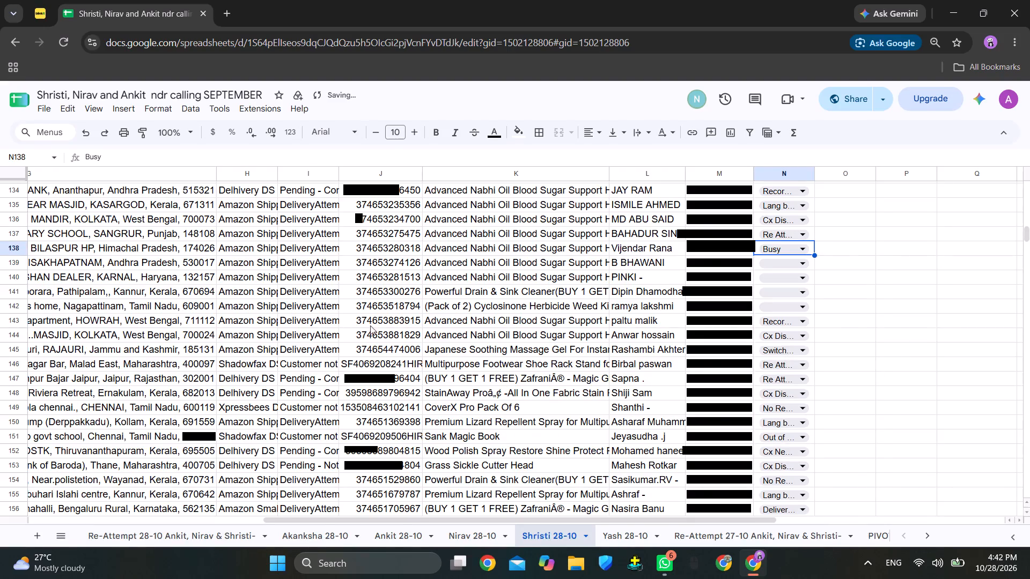
Set the blank remark in N139 on the Shristi 28-10 sheet to Out of Coverage Area.
left_click(794, 266)
scroll(791, 315, "down", 11)
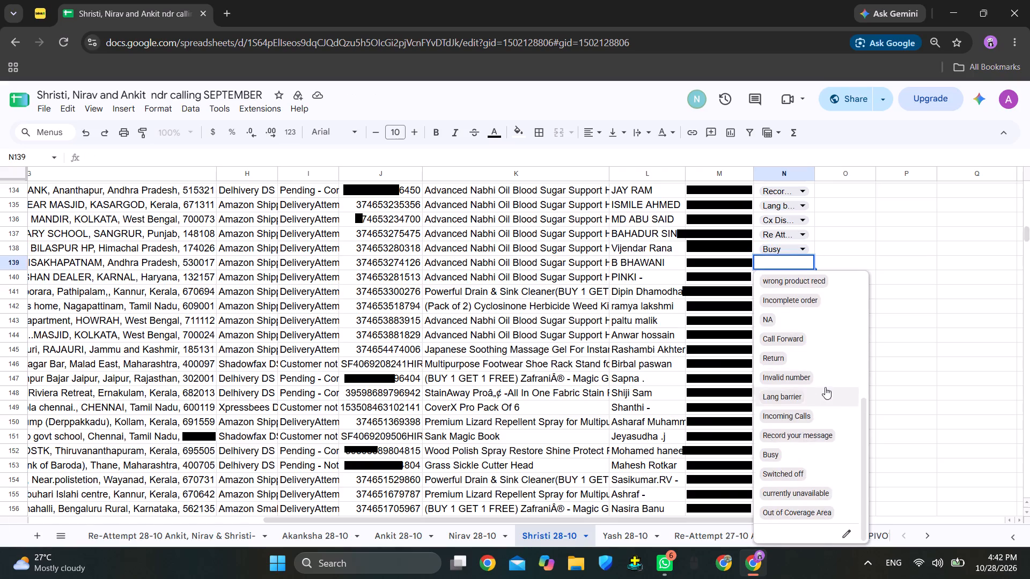
left_click(817, 511)
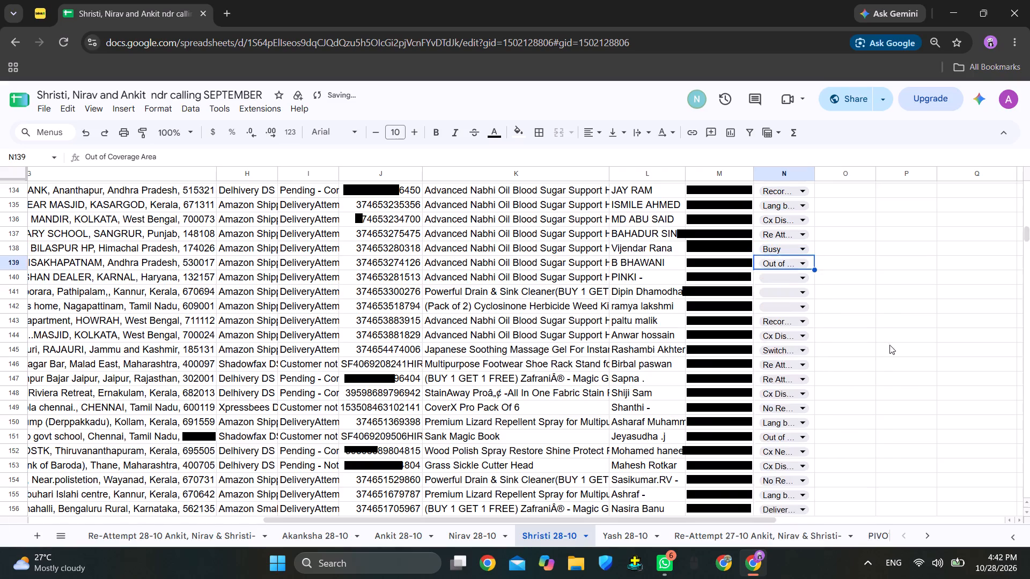
Examine the remark counts and grand total in the Shristi 28-10 pivot table again.
scroll(889, 283, "up", 6)
scroll(876, 276, "down", 1)
scroll(876, 276, "up", 3)
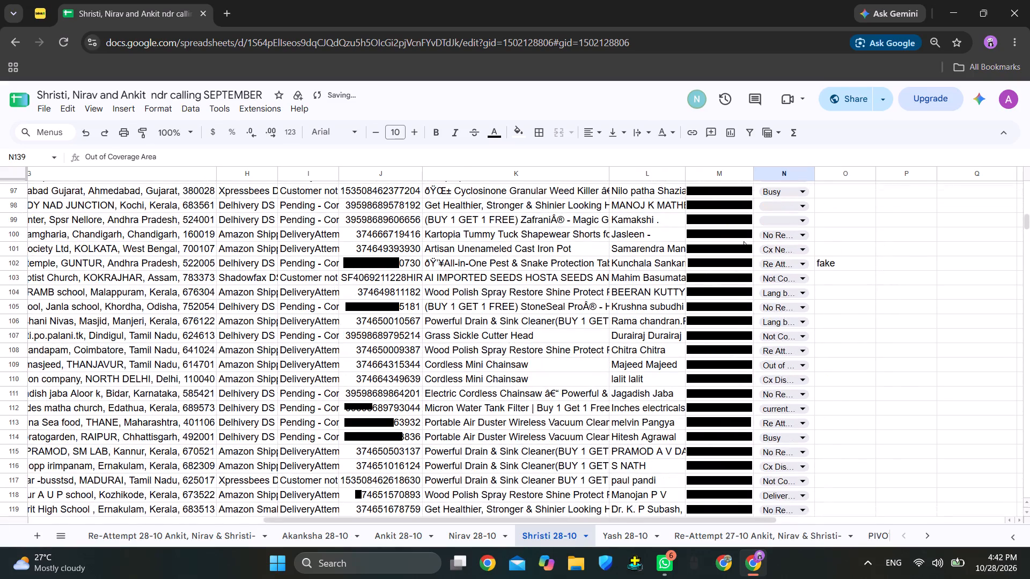
scroll(880, 239, "up", 1)
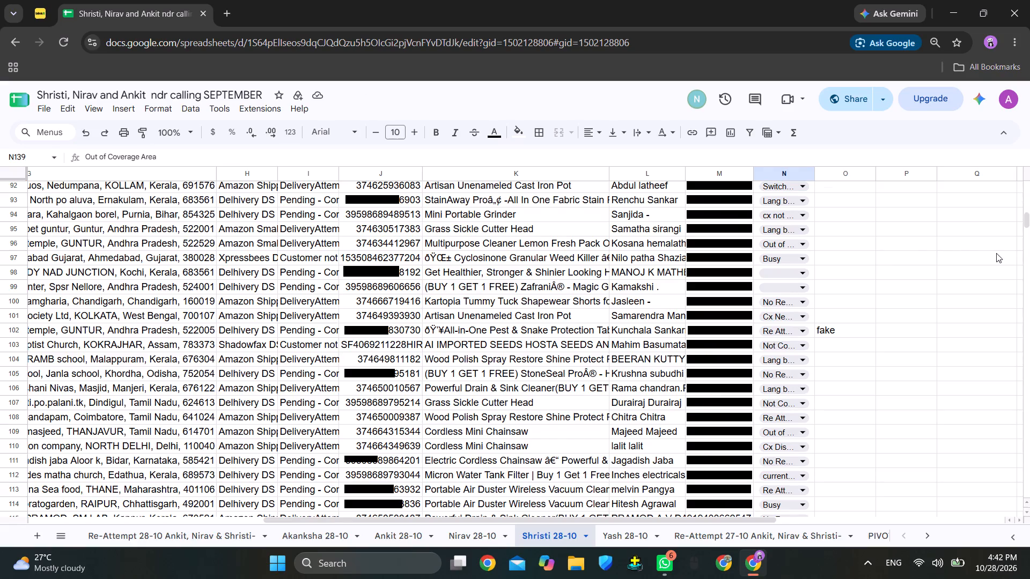
scroll(996, 253, "up", 5)
scroll(987, 255, "down", 1)
scroll(987, 255, "up", 14)
scroll(985, 254, "left", 2)
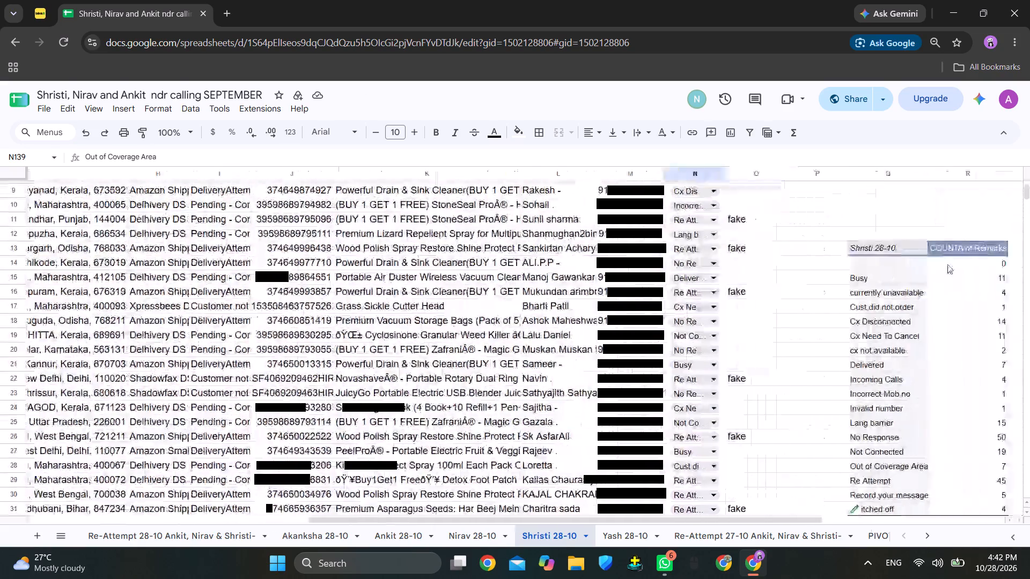
scroll(947, 264, "left", 1)
scroll(918, 303, "down", 2)
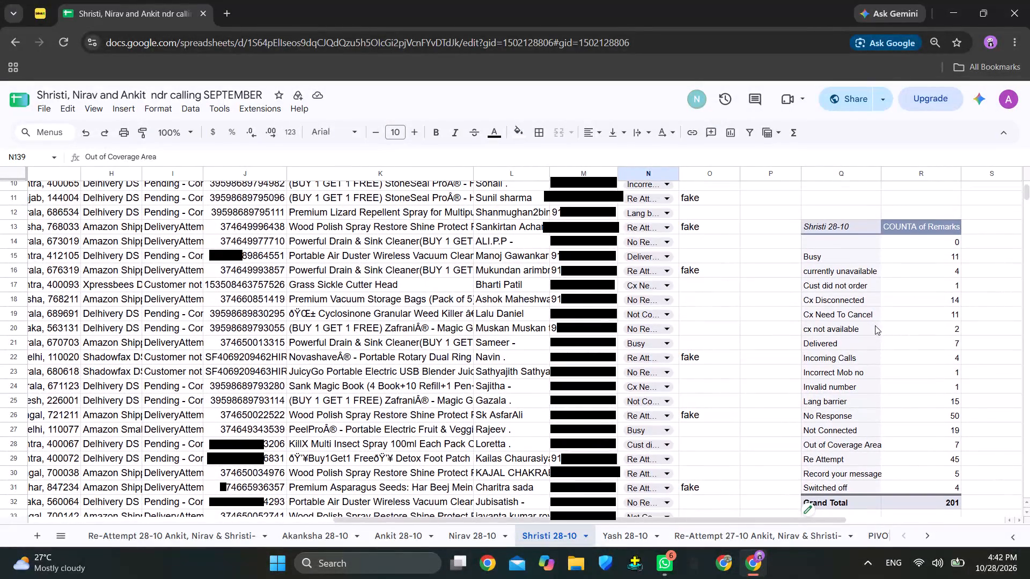
scroll(875, 325, "down", 2)
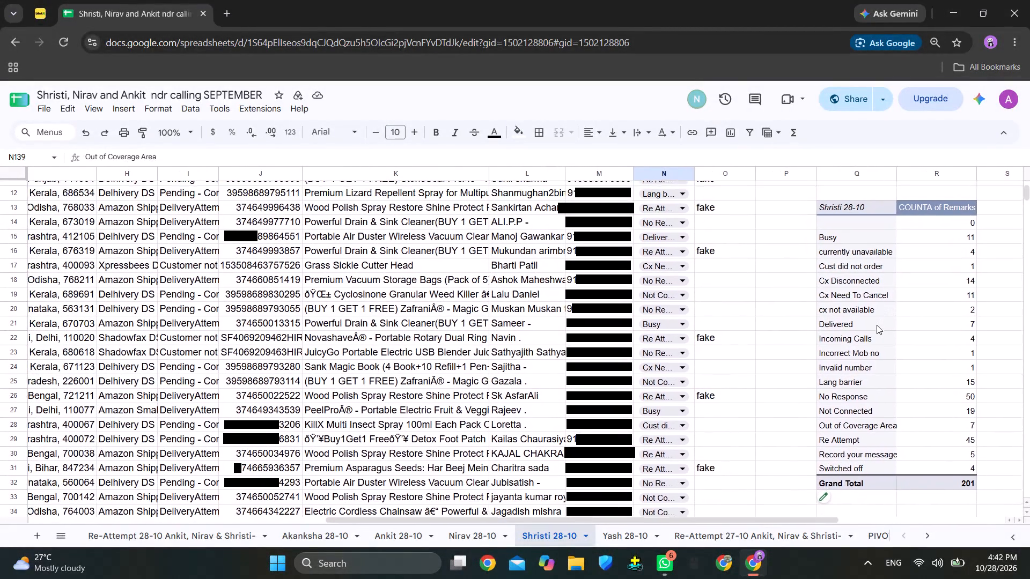
Set the blank remark in N140 on the Shristi 28-10 sheet to No Response.
scroll(877, 325, "down", 4)
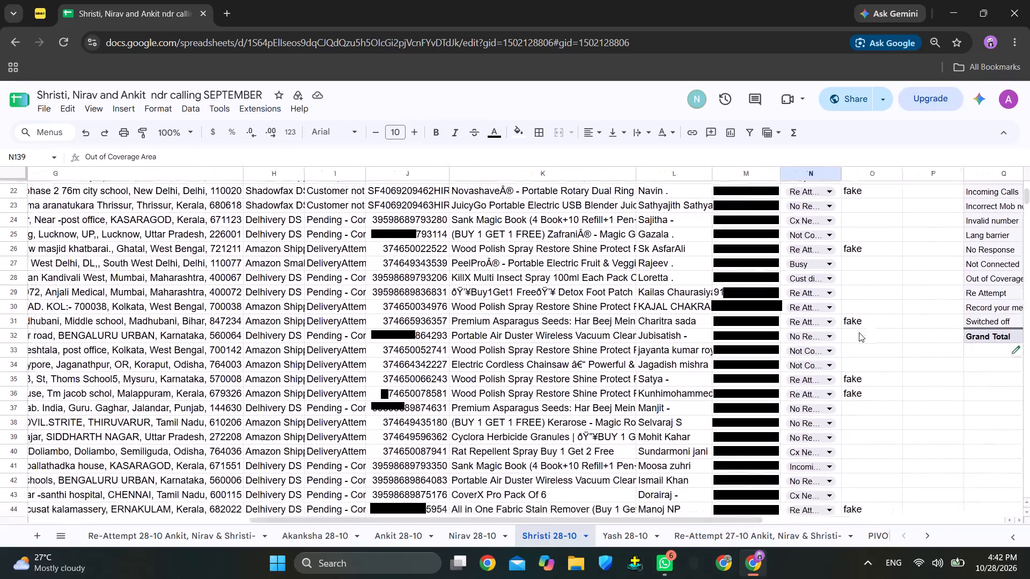
scroll(859, 332, "down", 5)
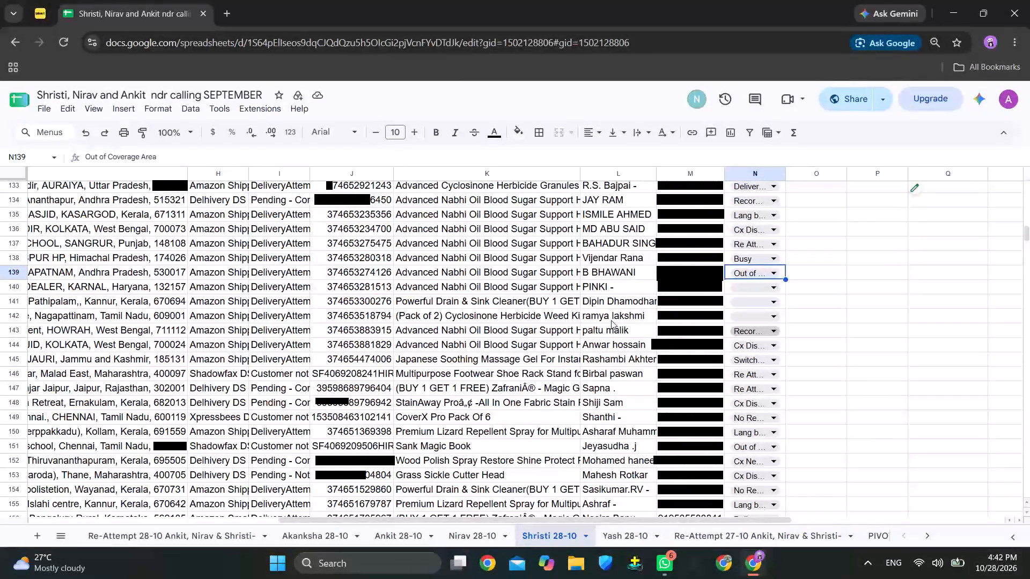
scroll(611, 319, "down", 12)
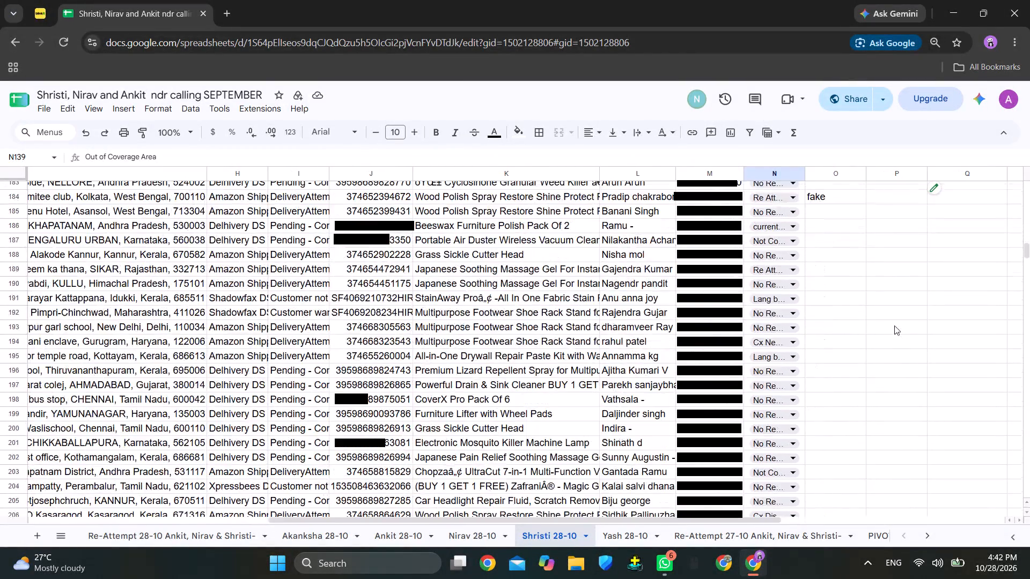
scroll(894, 325, "up", 12)
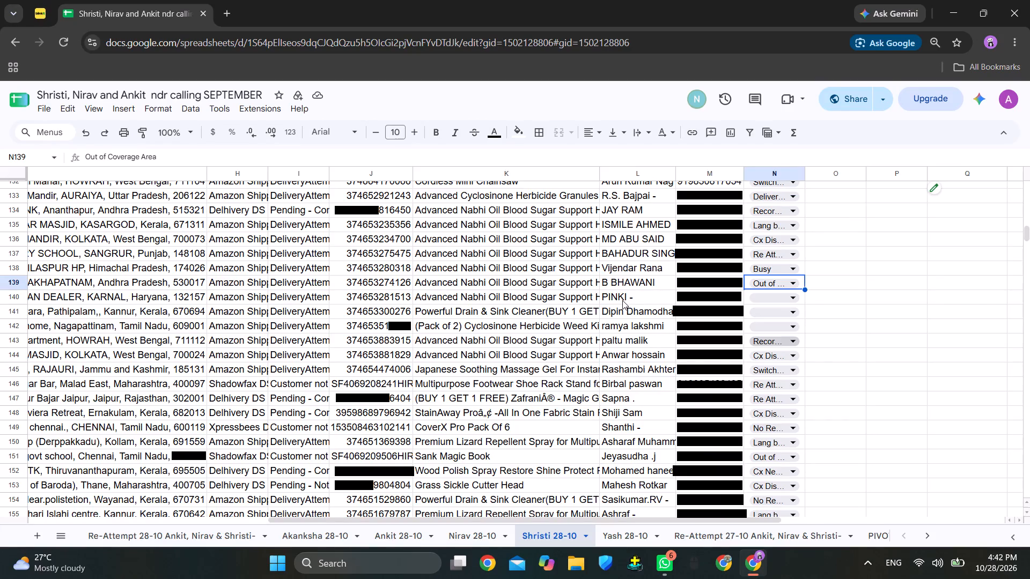
left_click(792, 299)
left_click(787, 333)
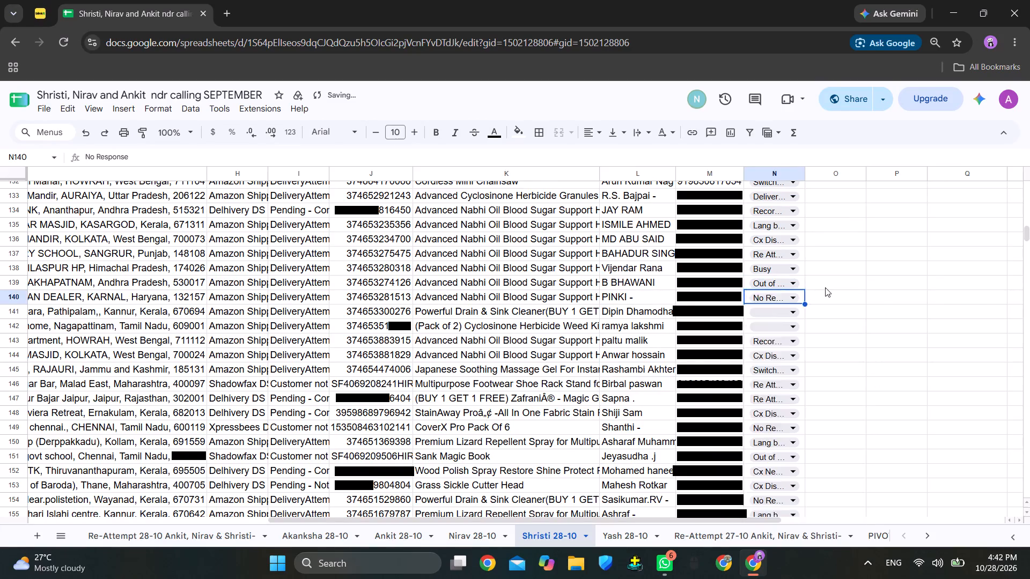
Set the blank remark in N98 on the Shristi 28-10 sheet to Cx Disconnected.
scroll(825, 287, "up", 11)
scroll(828, 282, "down", 1)
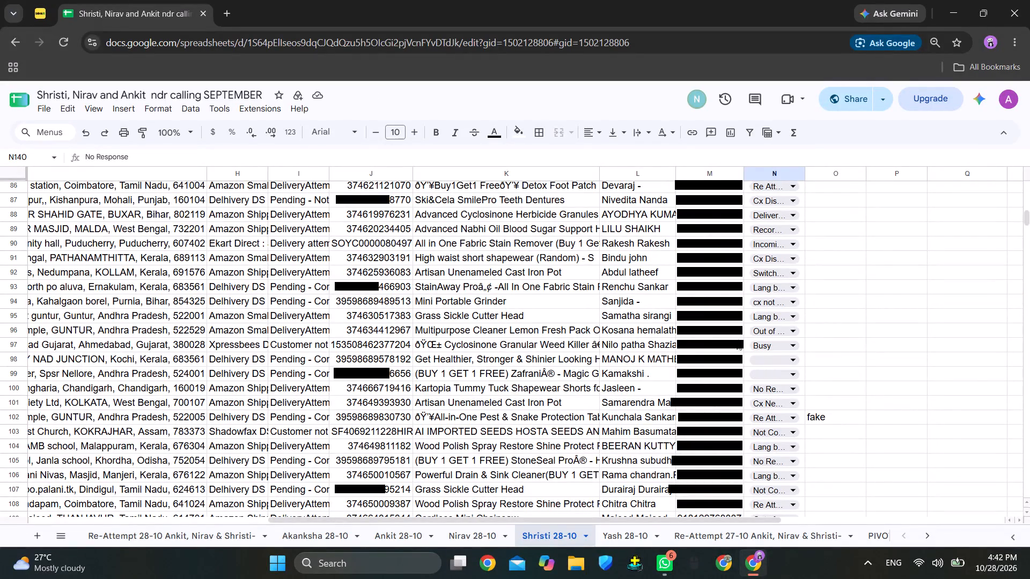
left_click(785, 362)
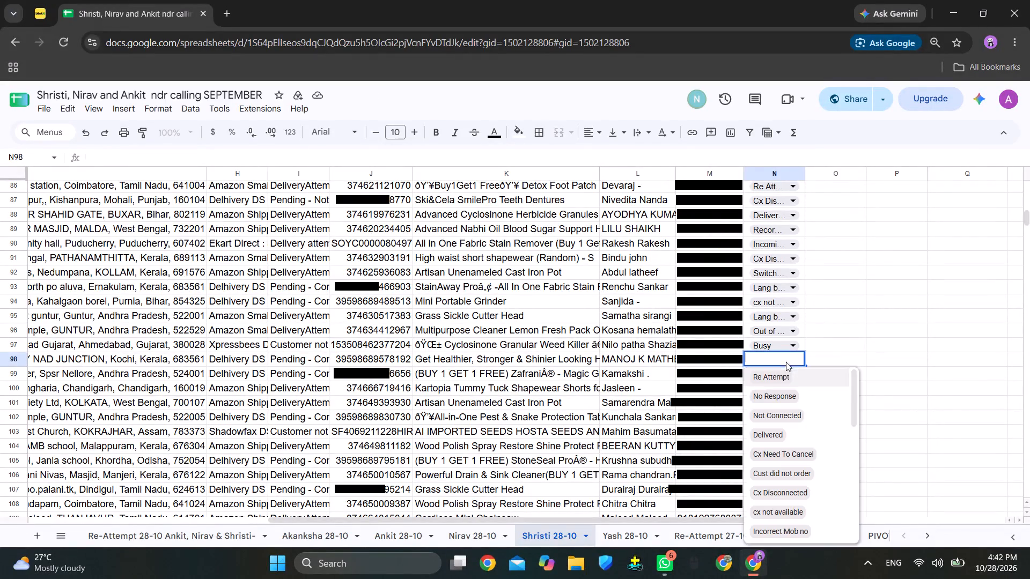
left_click(799, 495)
Review the remark counts and grand total in the Shristi 28-10 pivot table after the latest entries.
scroll(973, 349, "up", 7)
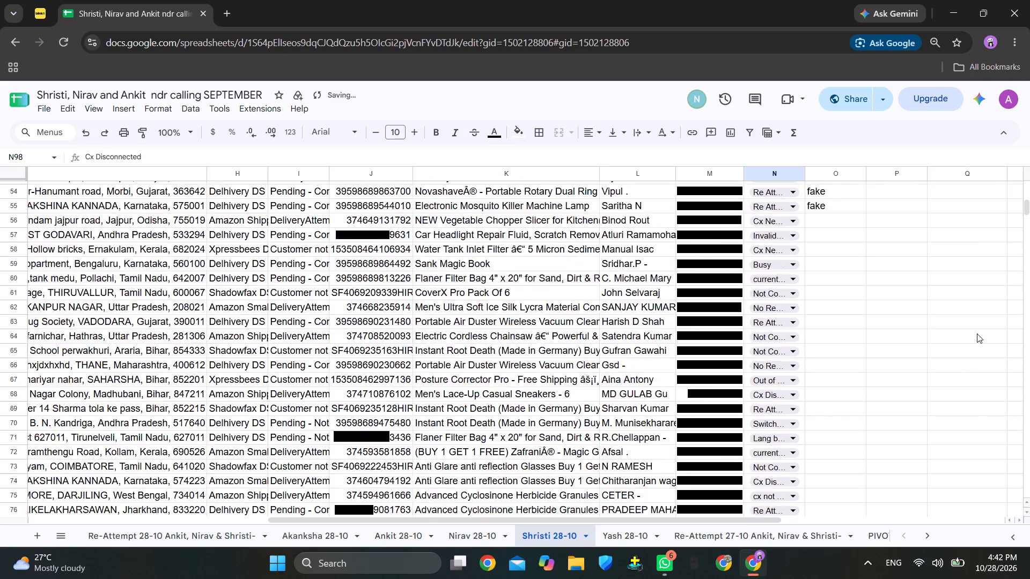
scroll(977, 333, "up", 9)
scroll(977, 324, "left", 2)
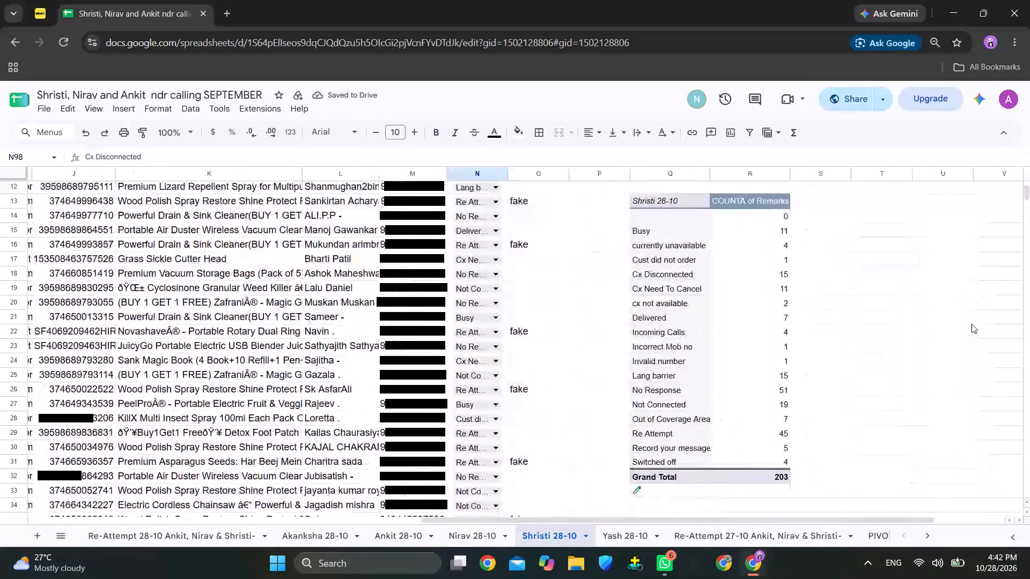
scroll(972, 324, "left", 2)
scroll(874, 339, "down", 1)
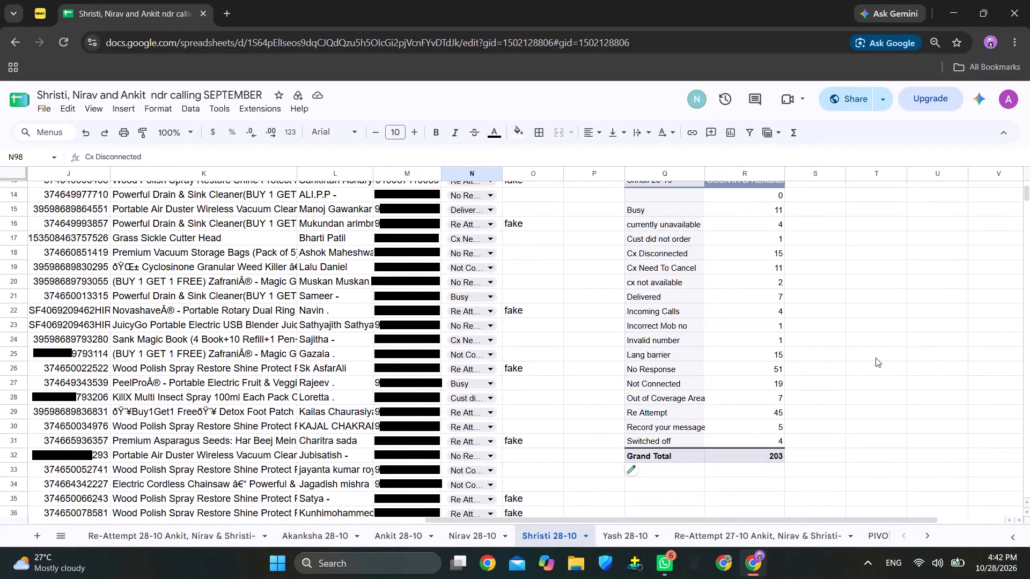
scroll(877, 358, "up", 1)
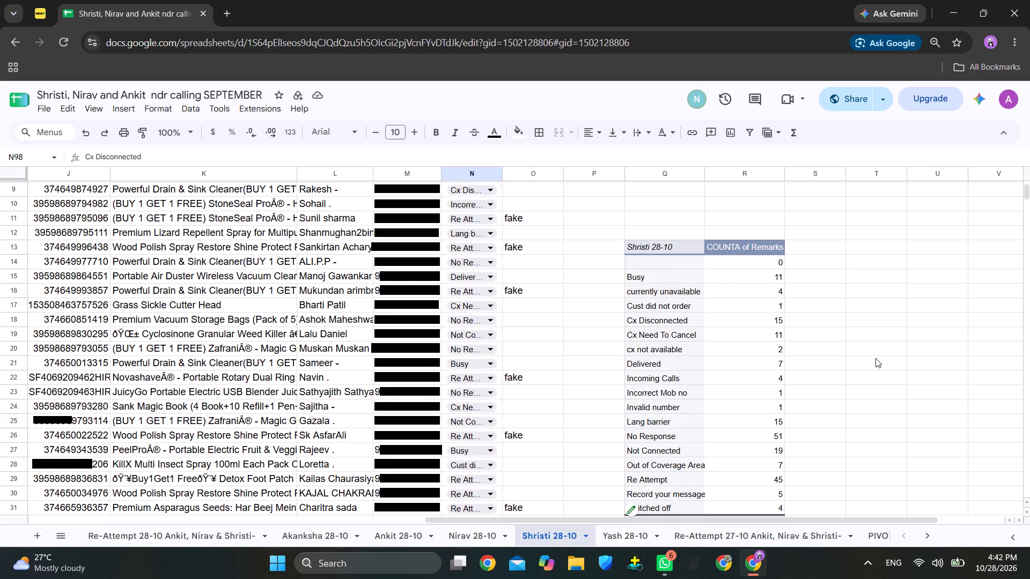
scroll(862, 354, "down", 3)
scroll(847, 346, "up", 1)
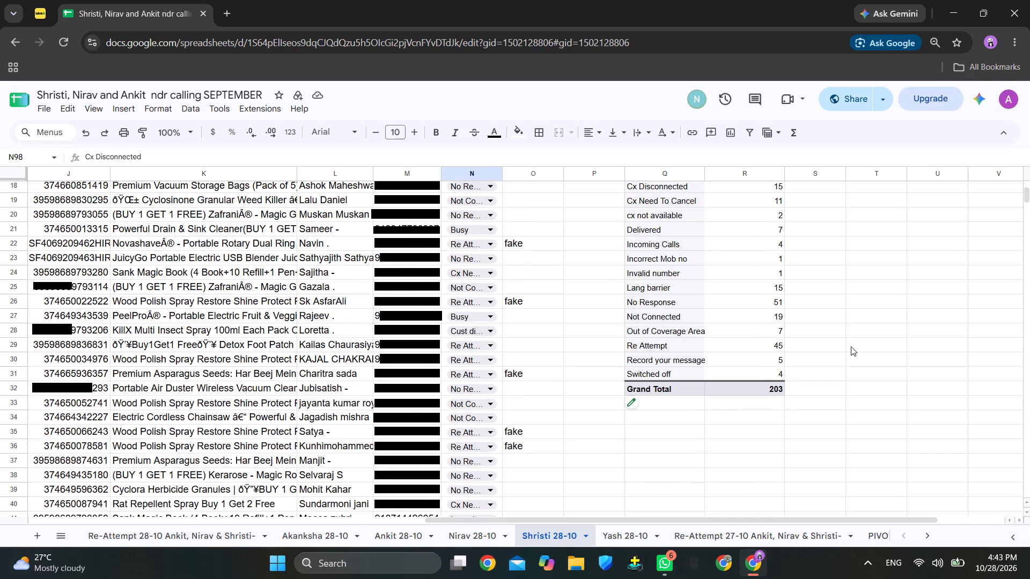
scroll(851, 346, "up", 1)
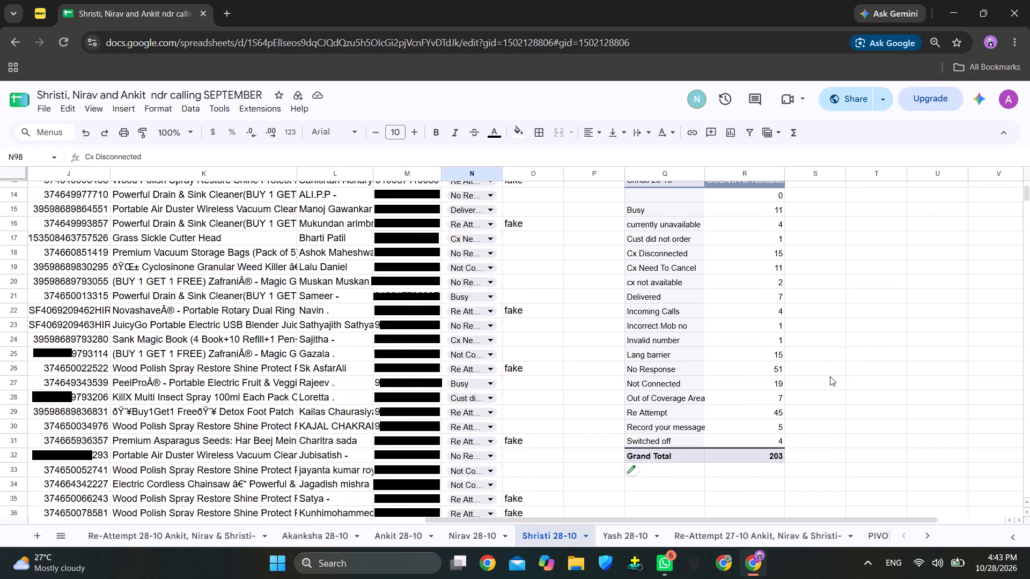
scroll(838, 375, "right", 6)
scroll(878, 350, "left", 2)
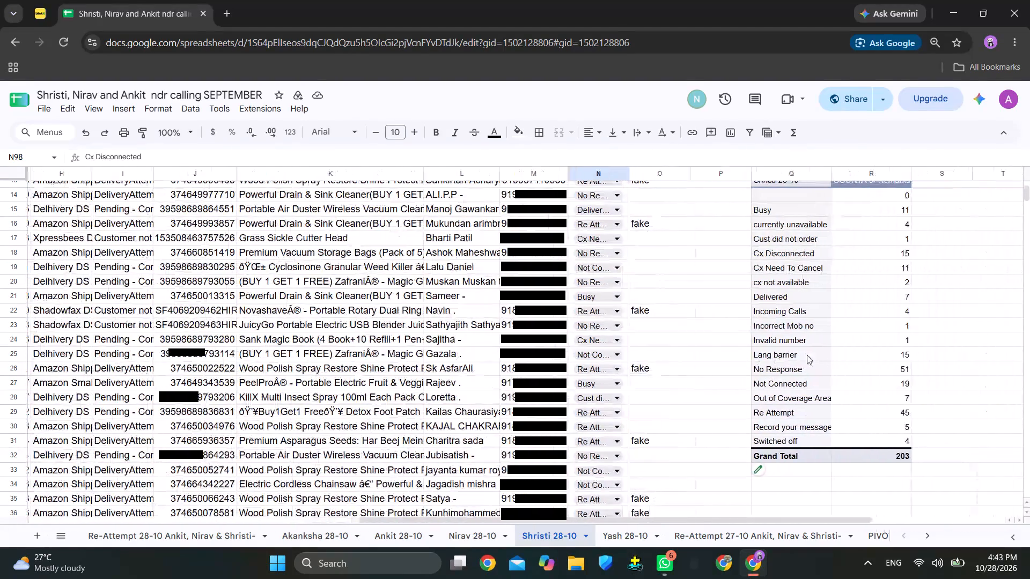
scroll(807, 355, "left", 1)
scroll(709, 350, "down", 4)
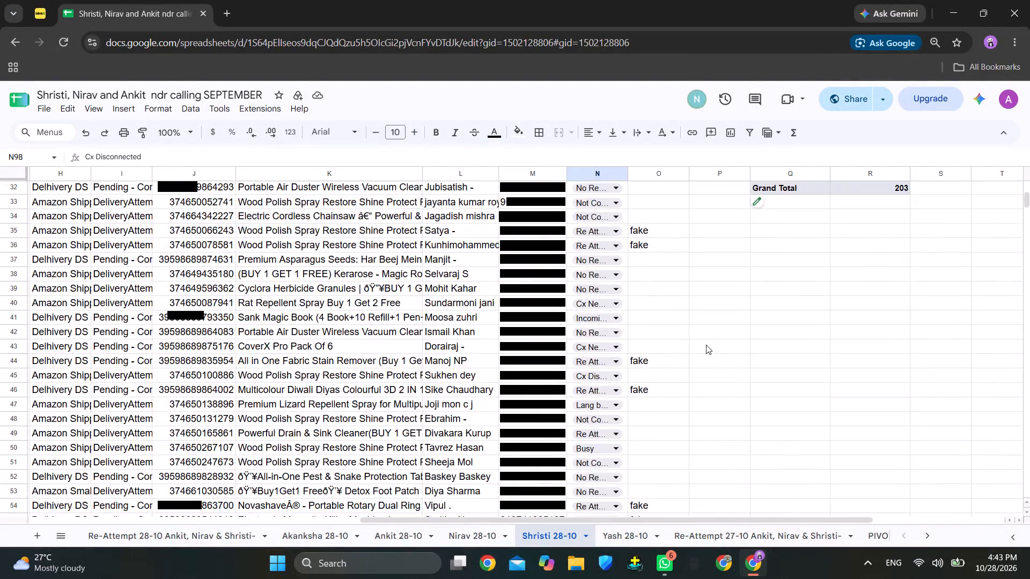
Set the blank remark in N99 on the Shristi 28-10 sheet to Re Attempt.
scroll(703, 345, "down", 1)
scroll(703, 346, "up", 1)
scroll(702, 346, "down", 13)
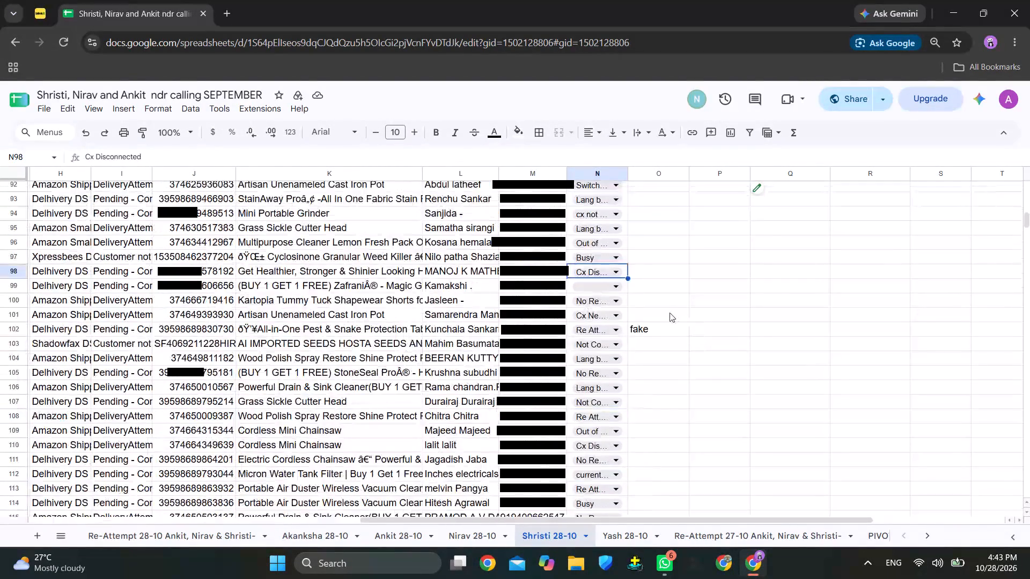
scroll(514, 331, "right", 6)
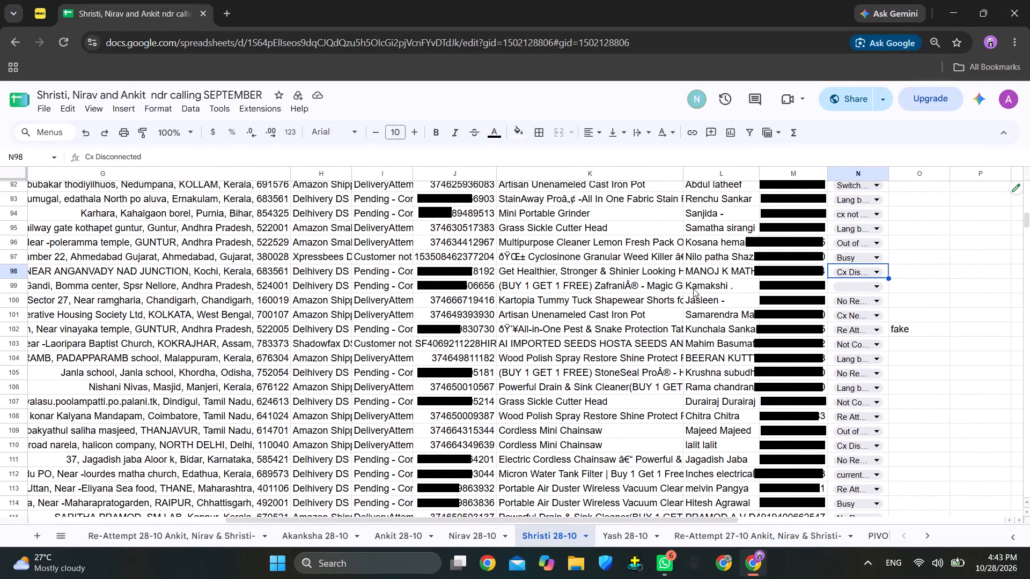
left_click(852, 286)
left_click(865, 307)
Set the blank remark in N141 on the Shristi 28-10 sheet to Busy.
scroll(909, 317, "down", 3)
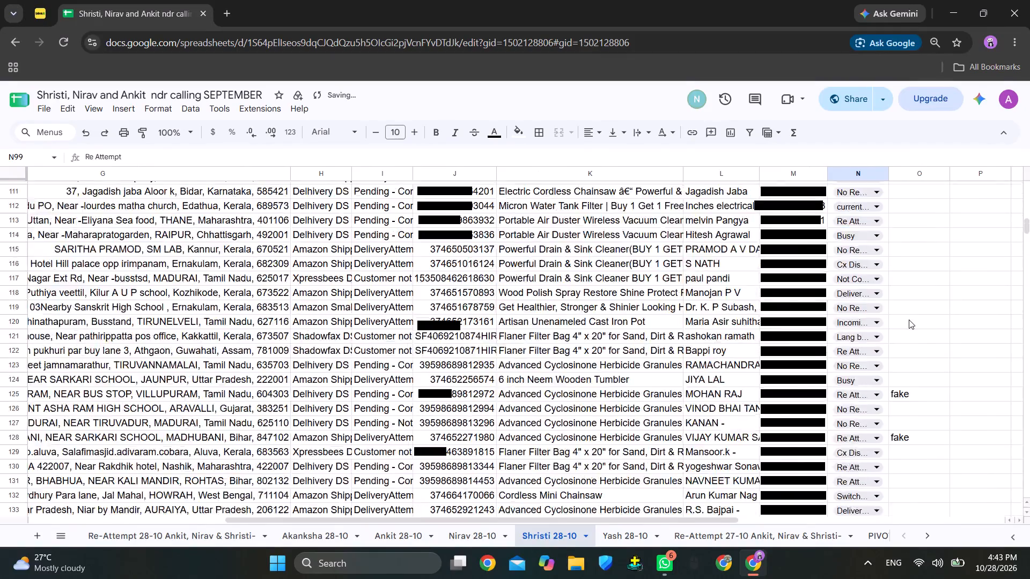
scroll(909, 320, "down", 6)
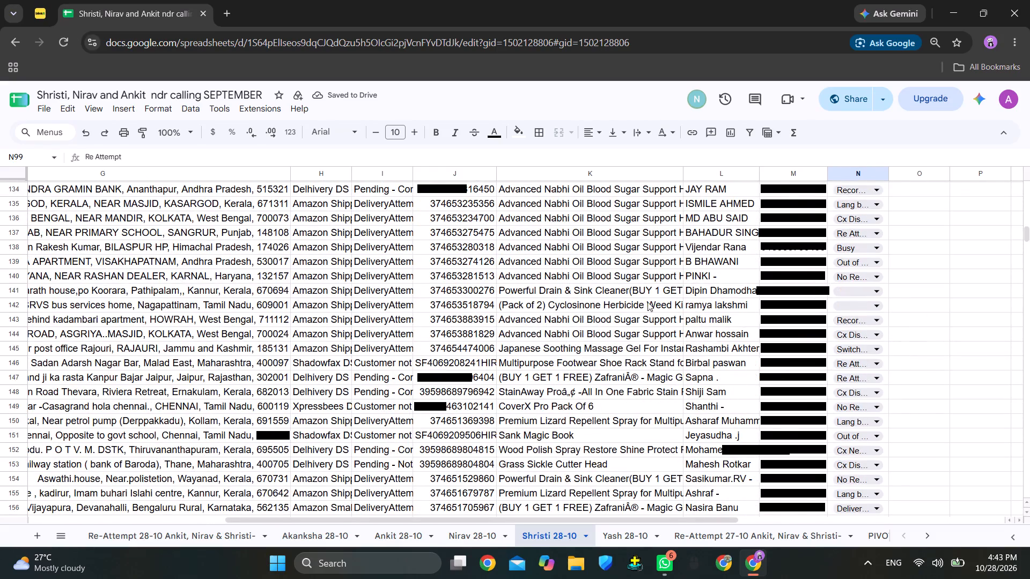
left_click(860, 289)
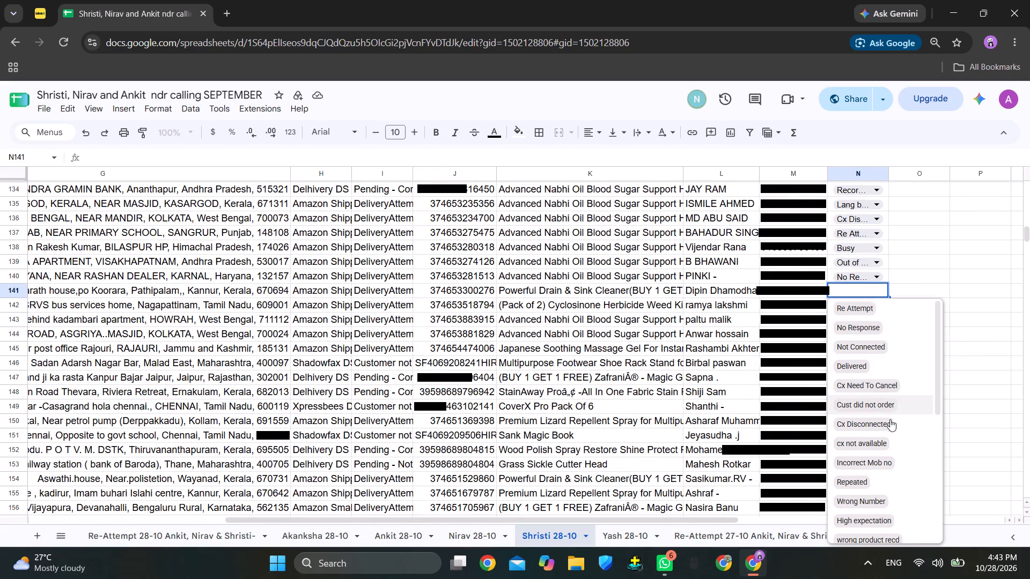
scroll(875, 426, "down", 4)
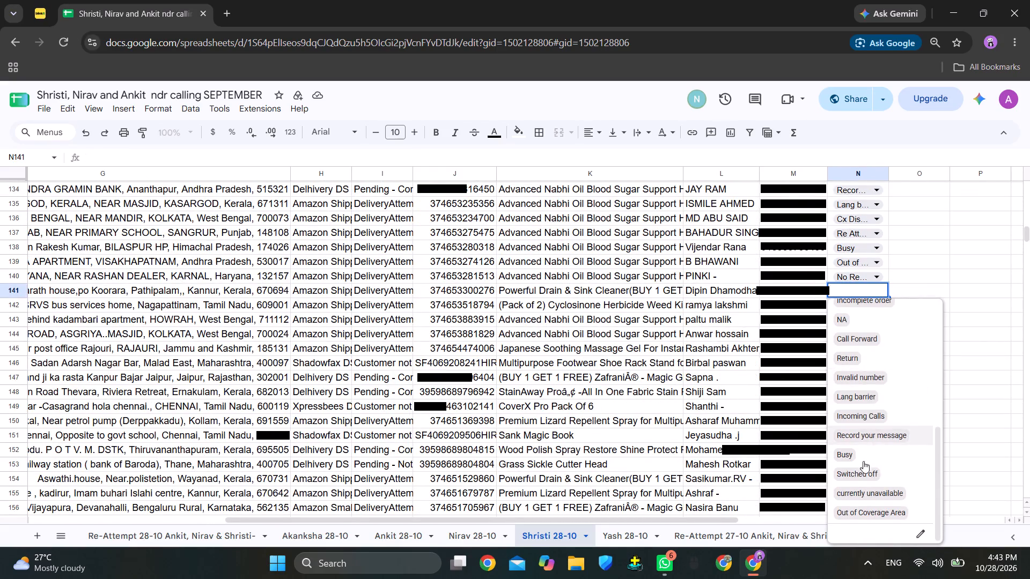
left_click(850, 455)
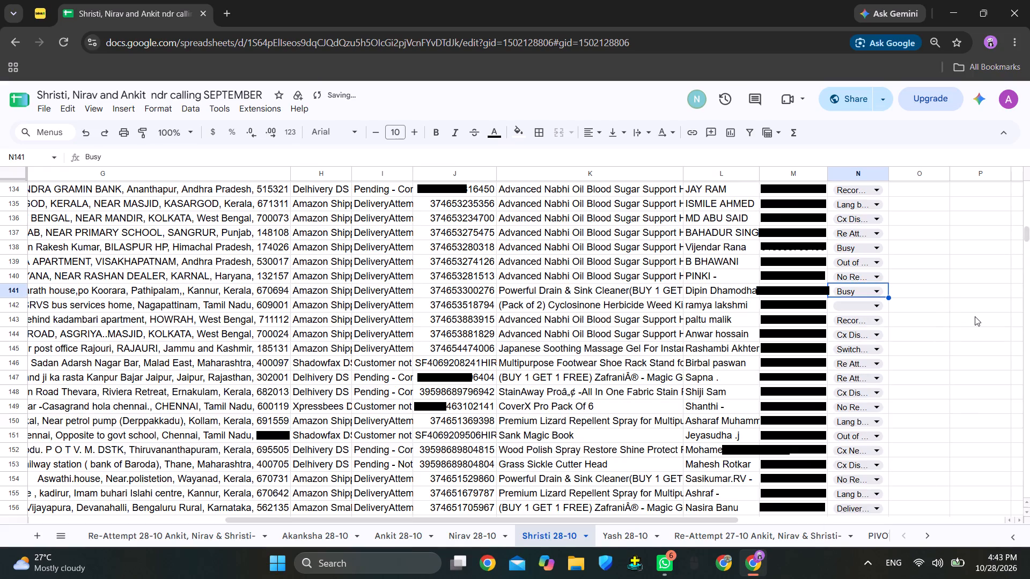
Review the remark counts and grand total in the Shristi 28-10 pivot table.
scroll(1002, 316, "left", 3)
scroll(870, 308, "up", 5)
scroll(866, 309, "down", 1)
scroll(860, 308, "up", 19)
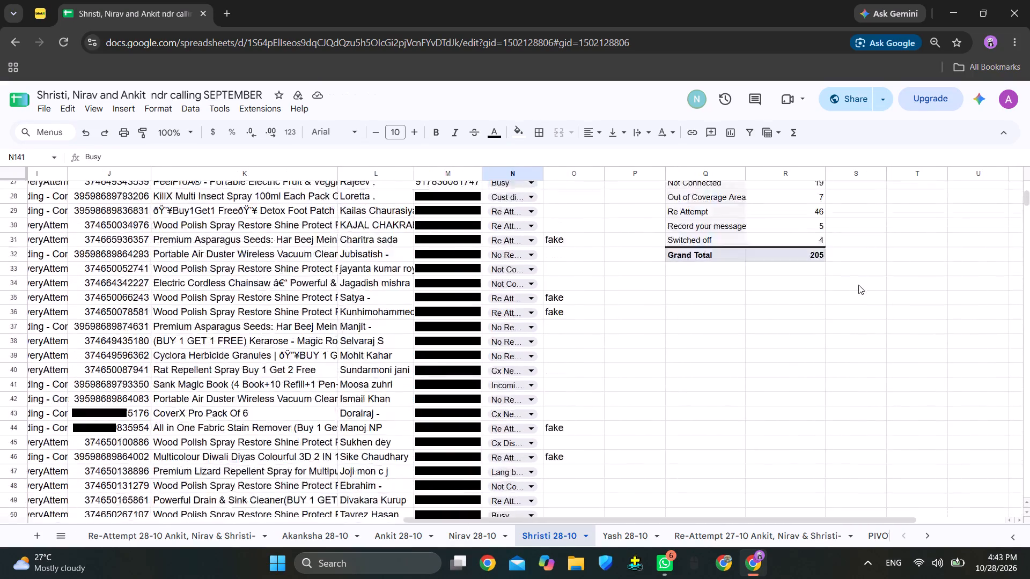
scroll(858, 285, "up", 4)
scroll(890, 314, "down", 1)
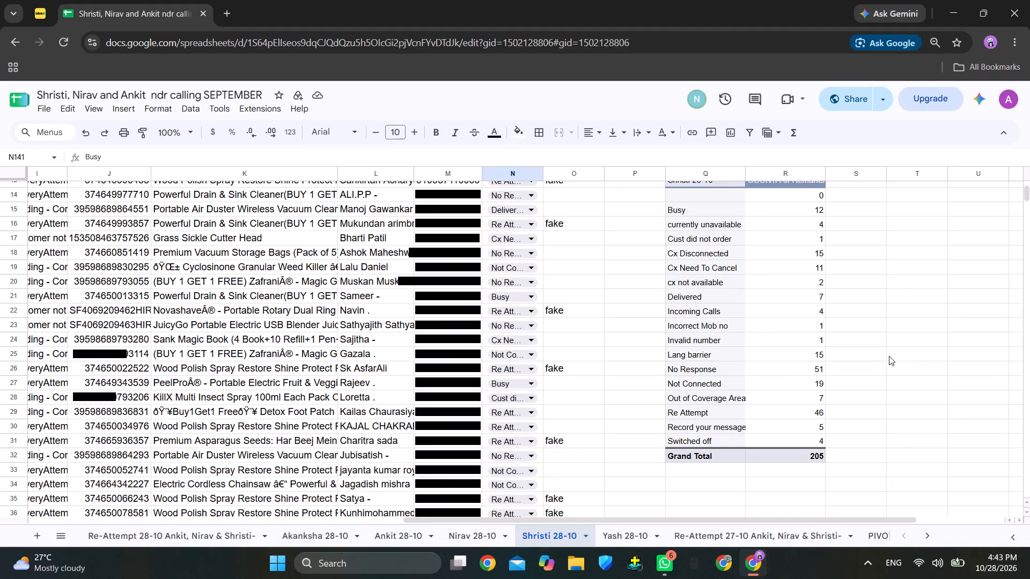
Set the blank remark in N142 on the Shristi 28-10 sheet to Cx Disconnected.
scroll(886, 361, "down", 8)
scroll(696, 379, "up", 1)
scroll(689, 378, "down", 1)
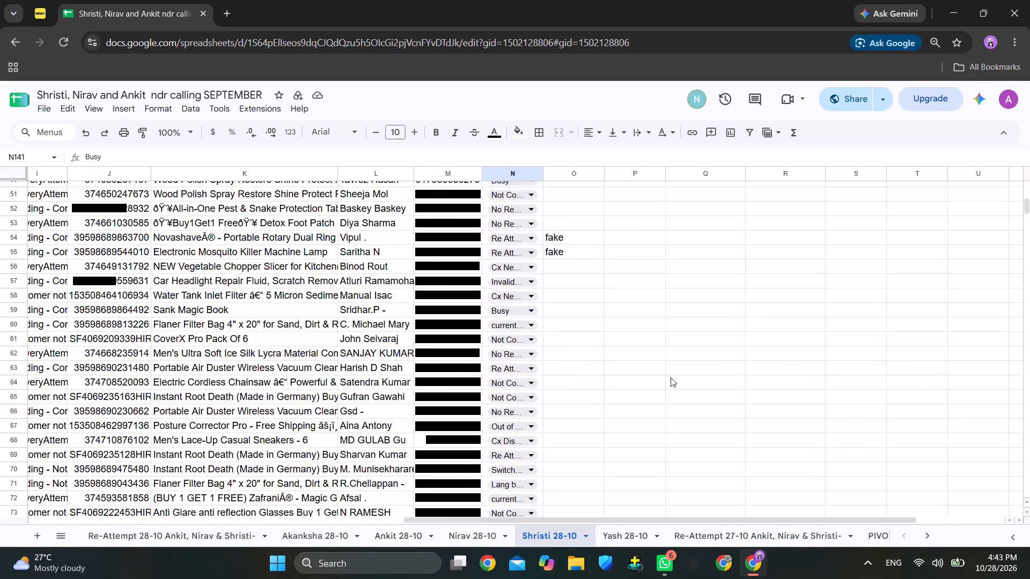
scroll(671, 377, "down", 2)
scroll(659, 378, "up", 1)
scroll(659, 377, "down", 19)
scroll(676, 320, "down", 1)
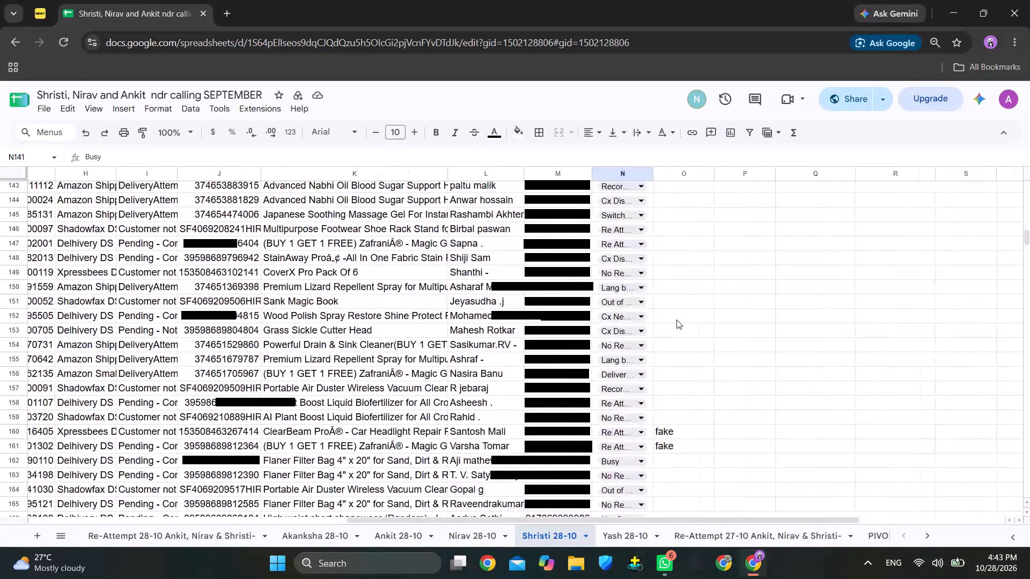
scroll(676, 320, "down", 1)
scroll(840, 274, "up", 3)
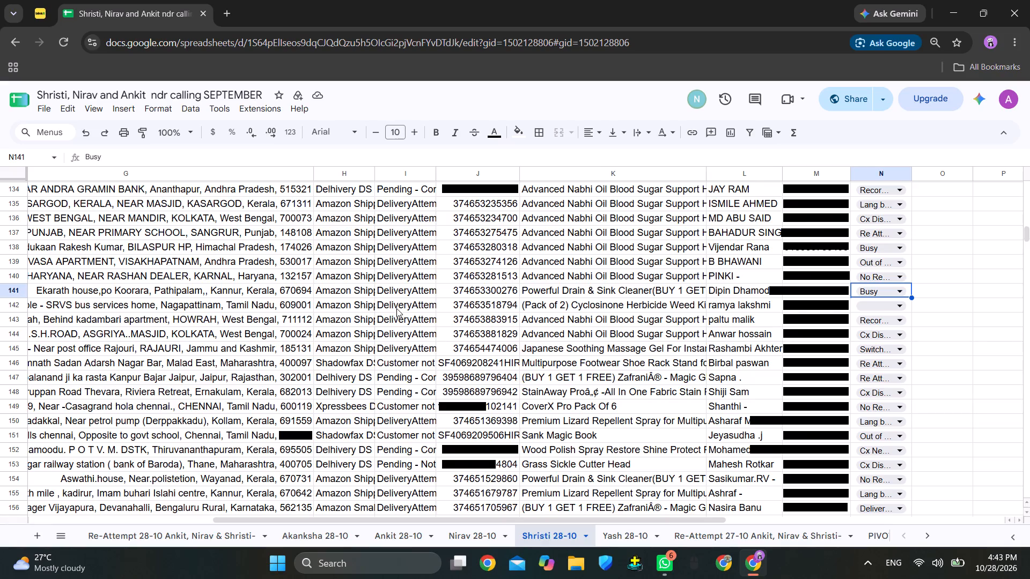
left_click(880, 307)
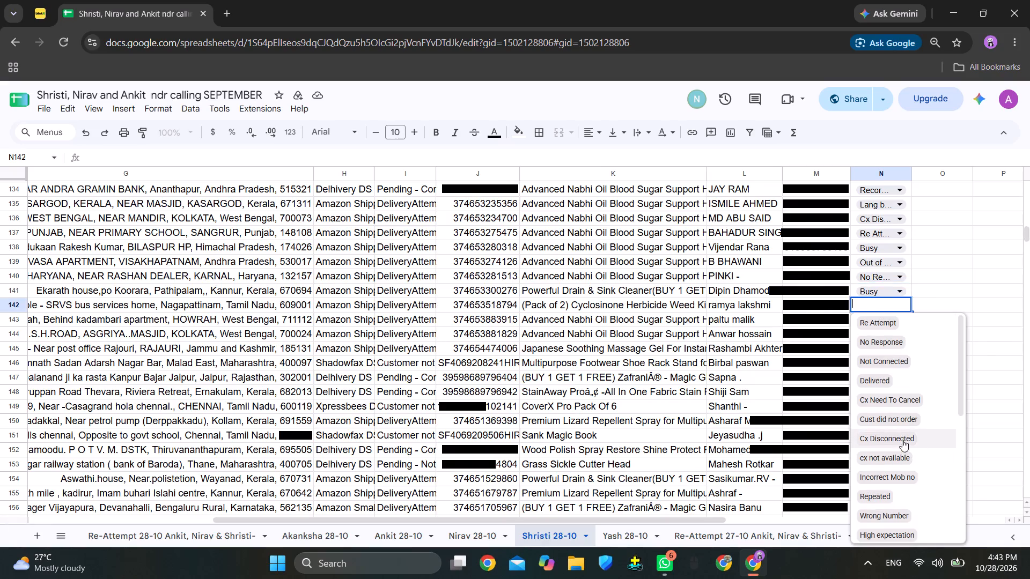
left_click(902, 440)
Look through the remaining Shristi 28-10 rows for blank remarks and recheck the counts and grand total in the pivot table.
scroll(972, 354, "up", 5)
scroll(972, 355, "down", 5)
scroll(968, 358, "up", 1)
scroll(968, 359, "down", 1)
scroll(968, 359, "up", 1)
scroll(968, 359, "down", 8)
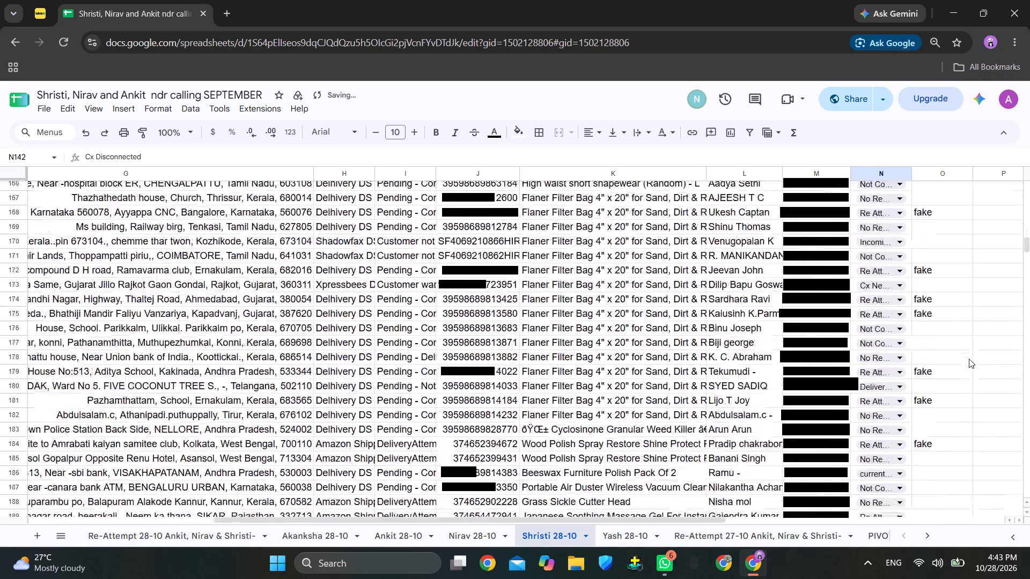
scroll(970, 358, "down", 6)
scroll(970, 358, "up", 1)
scroll(970, 358, "down", 1)
scroll(970, 358, "up", 12)
scroll(973, 348, "down", 1)
scroll(973, 348, "up", 10)
scroll(974, 343, "down", 1)
scroll(974, 343, "up", 2)
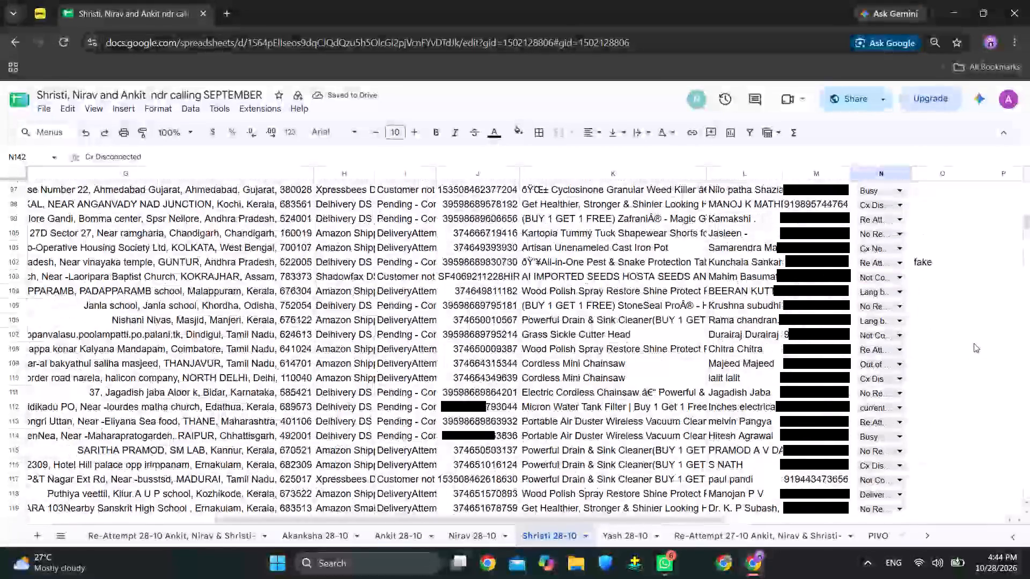
scroll(974, 343, "up", 20)
scroll(974, 343, "up", 10)
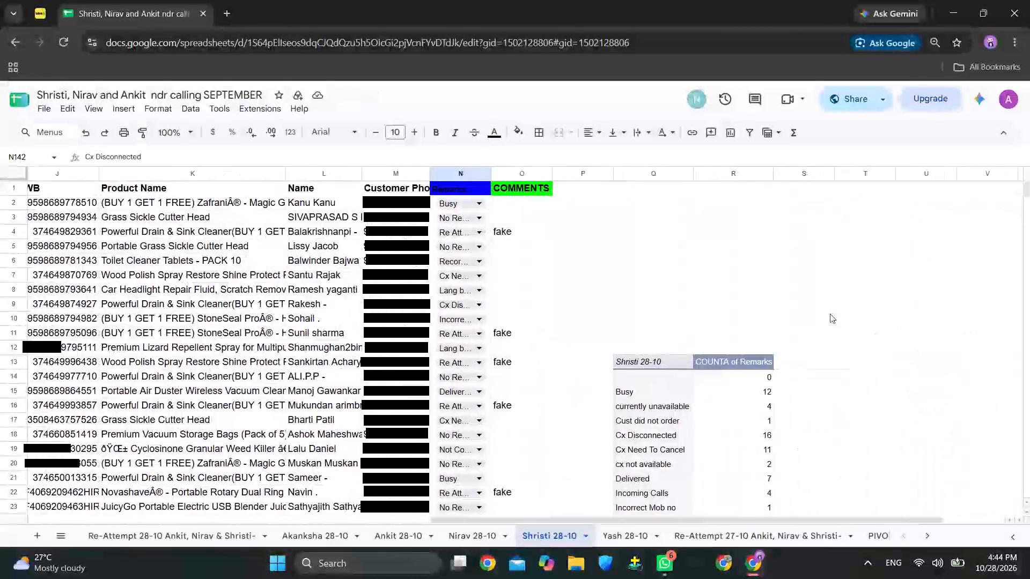
scroll(838, 318, "down", 3)
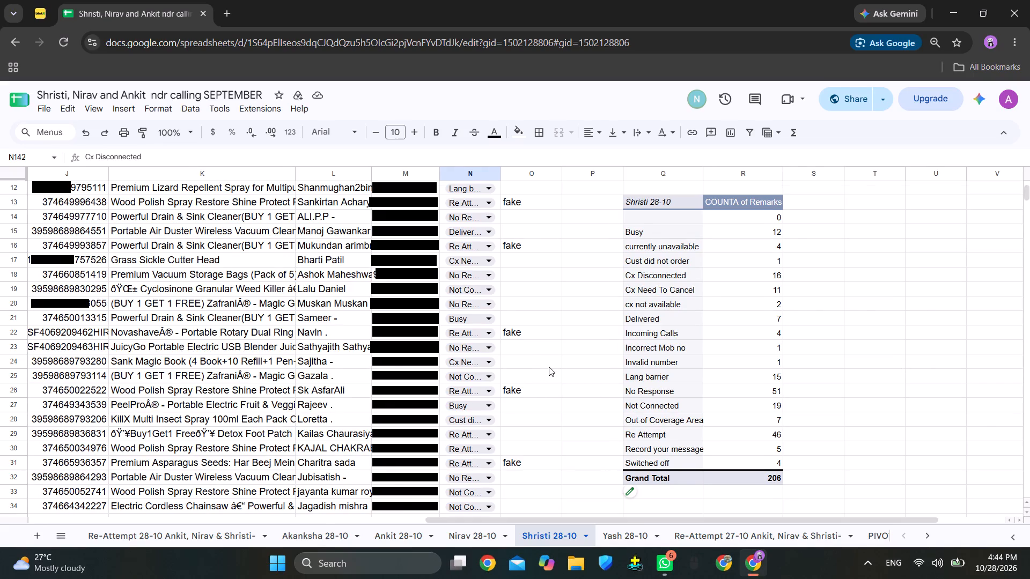
Change the remark in N93 on the Shristi 28-10 sheet to No Response.
scroll(549, 367, "down", 14)
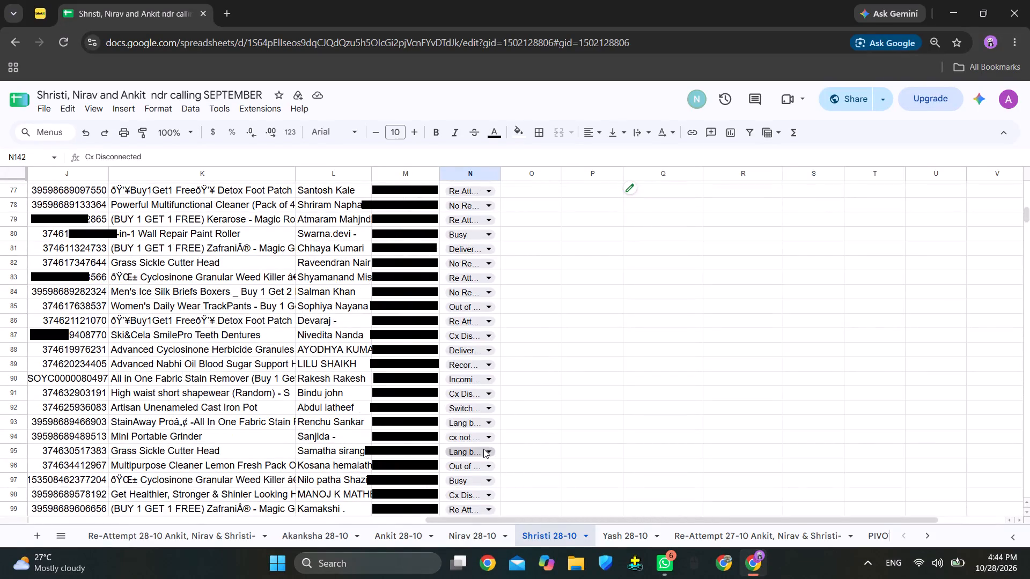
left_click(488, 424)
left_click(481, 474)
Check the Shristi 28-10 pivot table's remark counts and scan the sheet's rows to the end of the list.
scroll(762, 384, "up", 6)
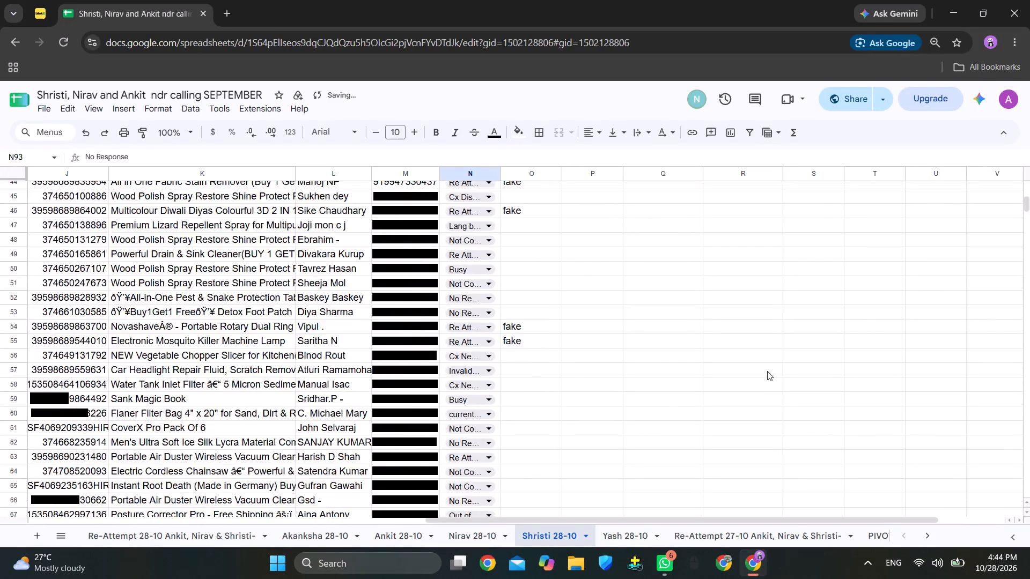
scroll(767, 371, "up", 13)
scroll(779, 359, "down", 2)
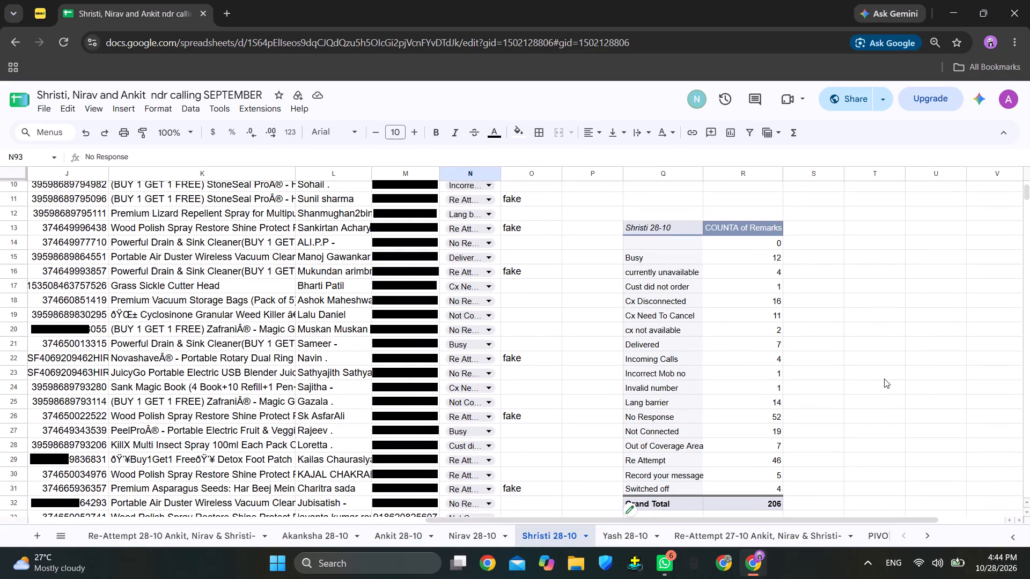
scroll(899, 368, "down", 10)
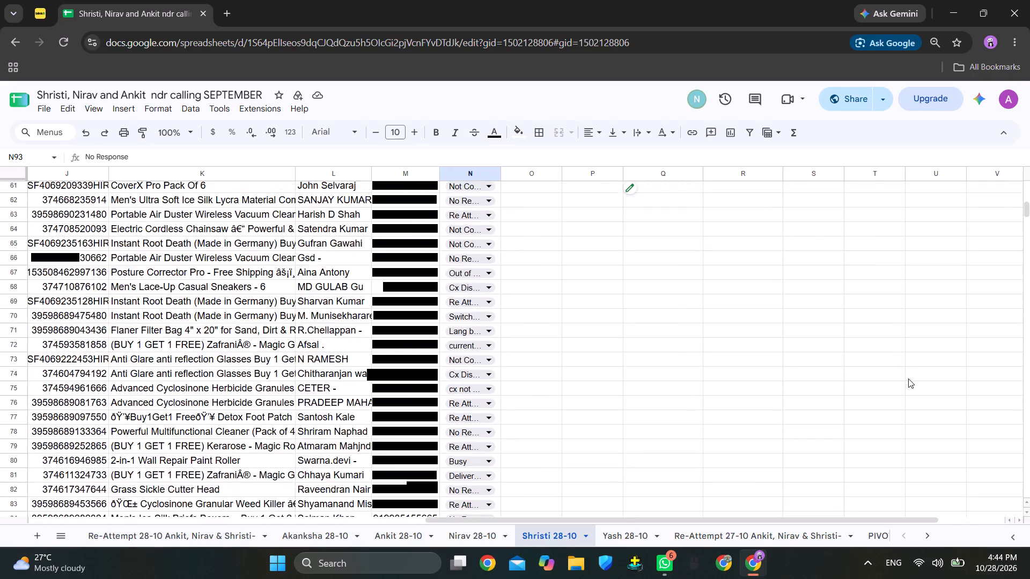
scroll(908, 378, "down", 13)
scroll(915, 388, "up", 1)
scroll(915, 388, "down", 20)
scroll(917, 393, "down", 1)
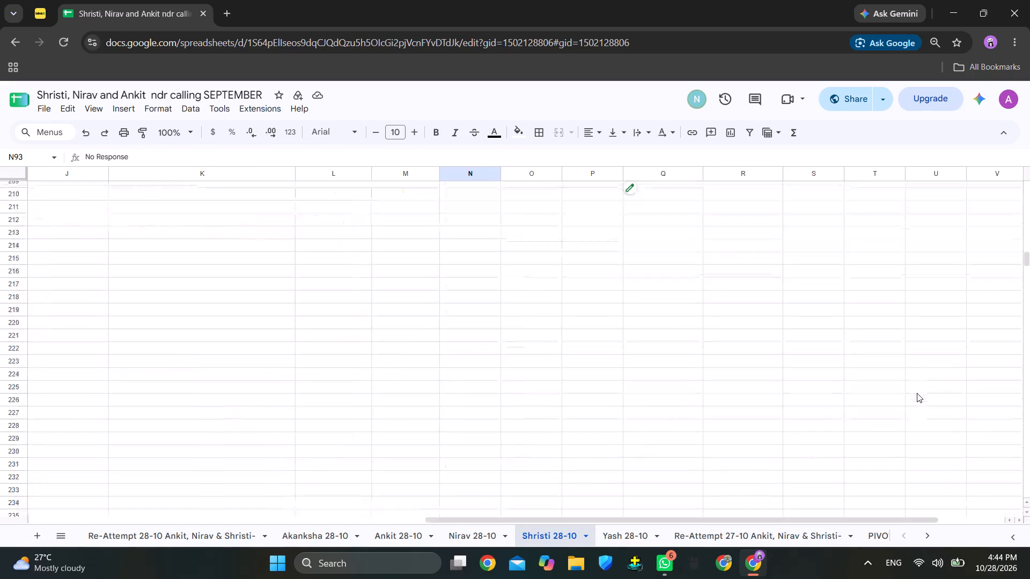
scroll(917, 393, "down", 18)
scroll(939, 421, "up", 1)
scroll(939, 421, "down", 8)
left_click(1007, 481)
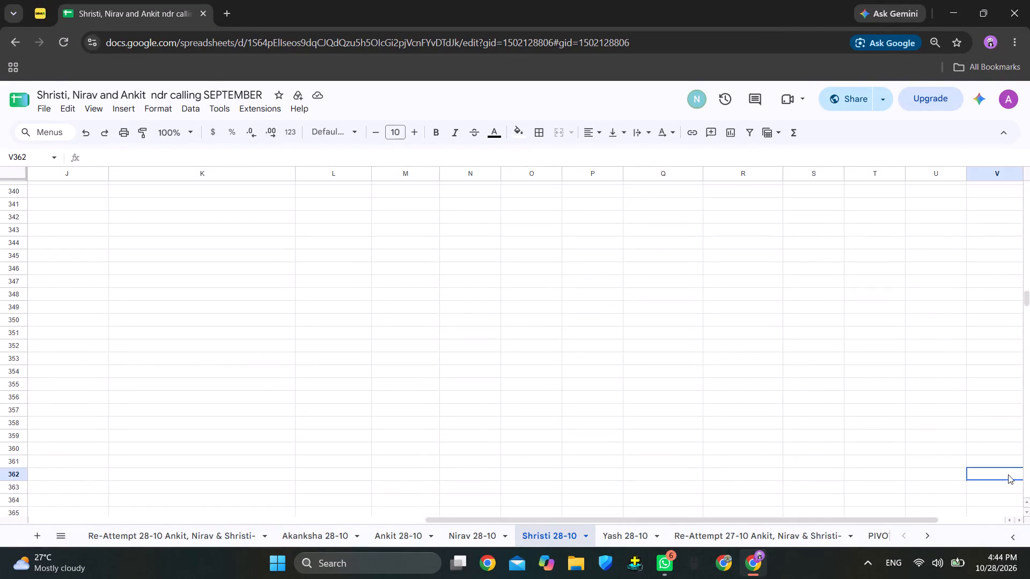
left_click_drag(1029, 303, 1029, 198)
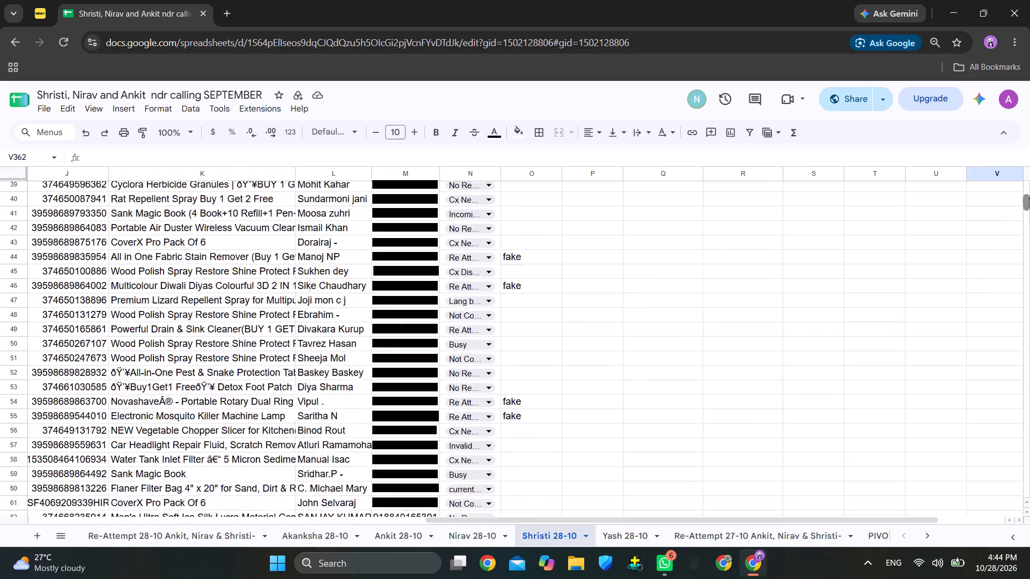
left_click_drag(1029, 198, 1029, 180)
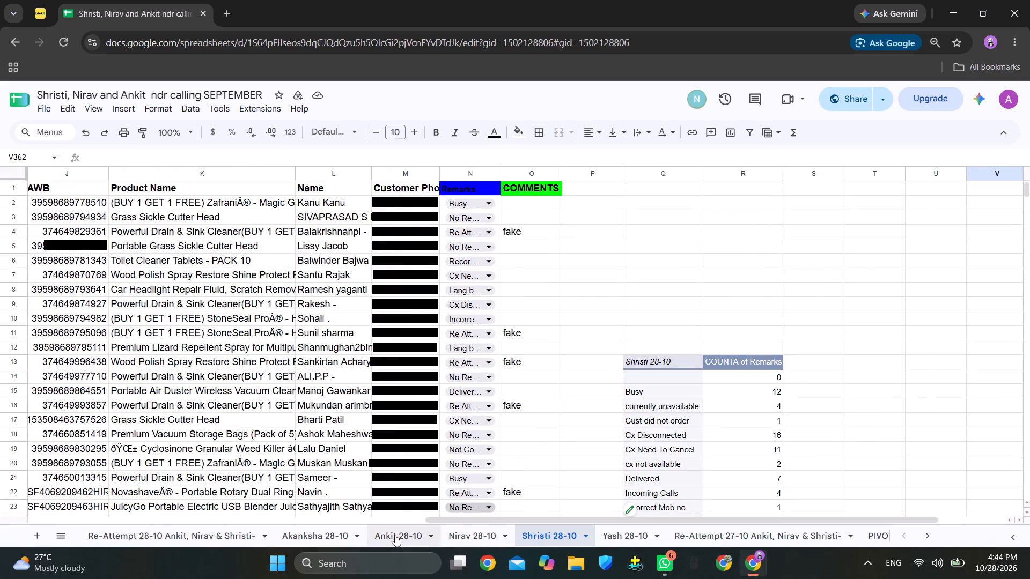
Switch to the Ankit 28-10 sheet and examine its remarks pivot table and the Remarks column for blank entries.
left_click(396, 536)
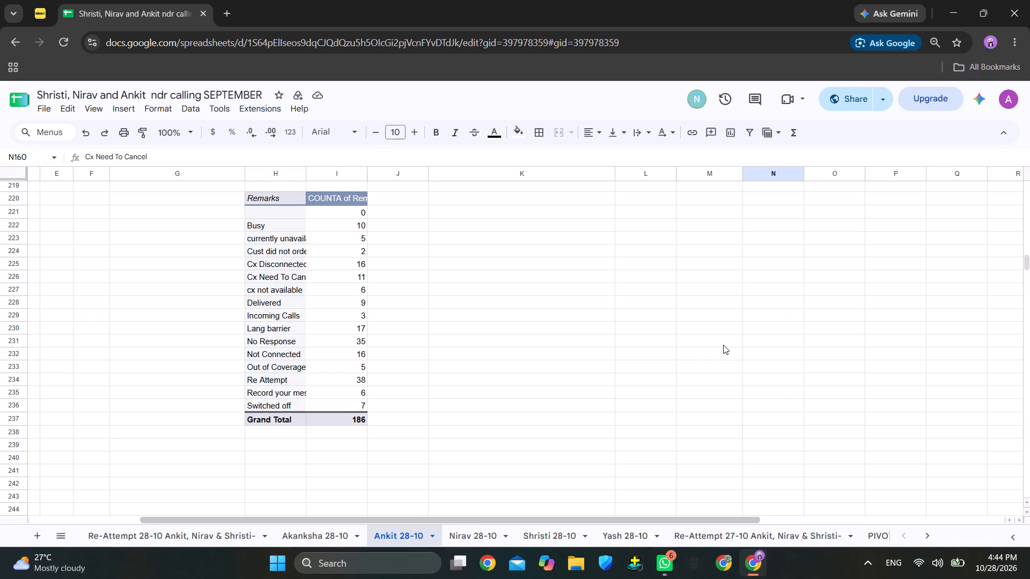
scroll(789, 335, "up", 9)
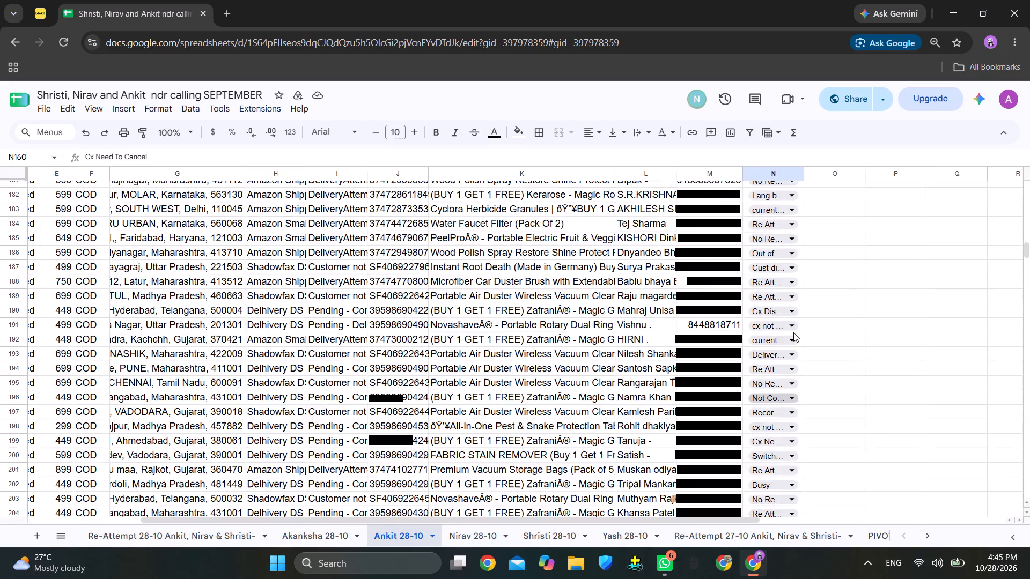
scroll(793, 332, "down", 8)
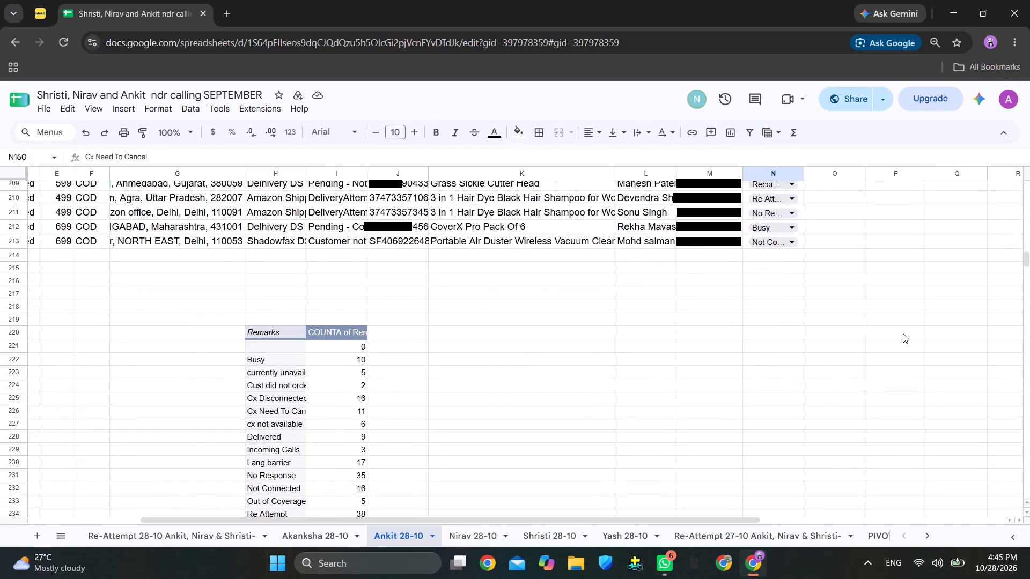
scroll(889, 331, "up", 7)
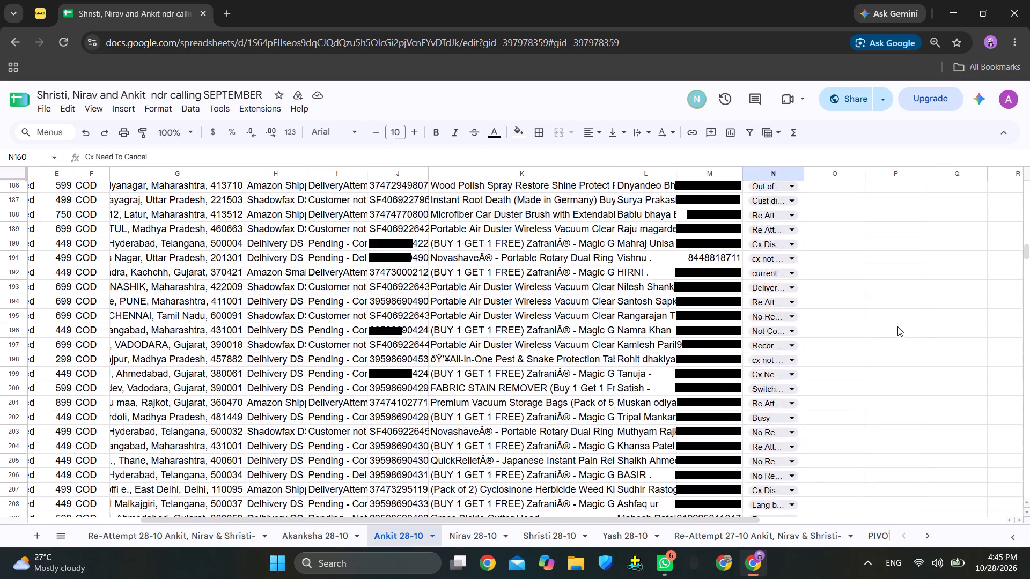
scroll(897, 326, "up", 8)
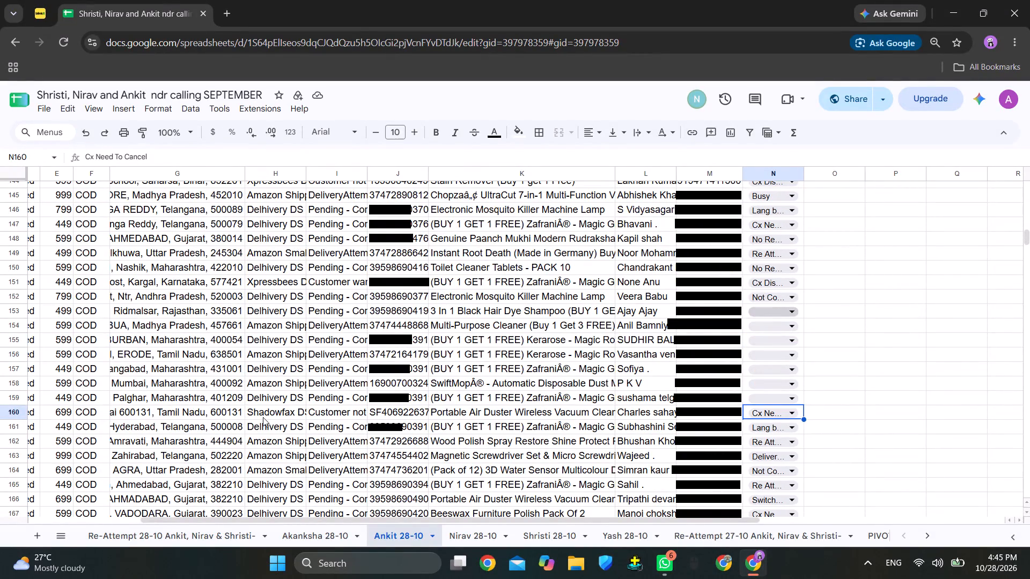
scroll(783, 339, "up", 1)
scroll(783, 339, "down", 1)
scroll(783, 339, "up", 3)
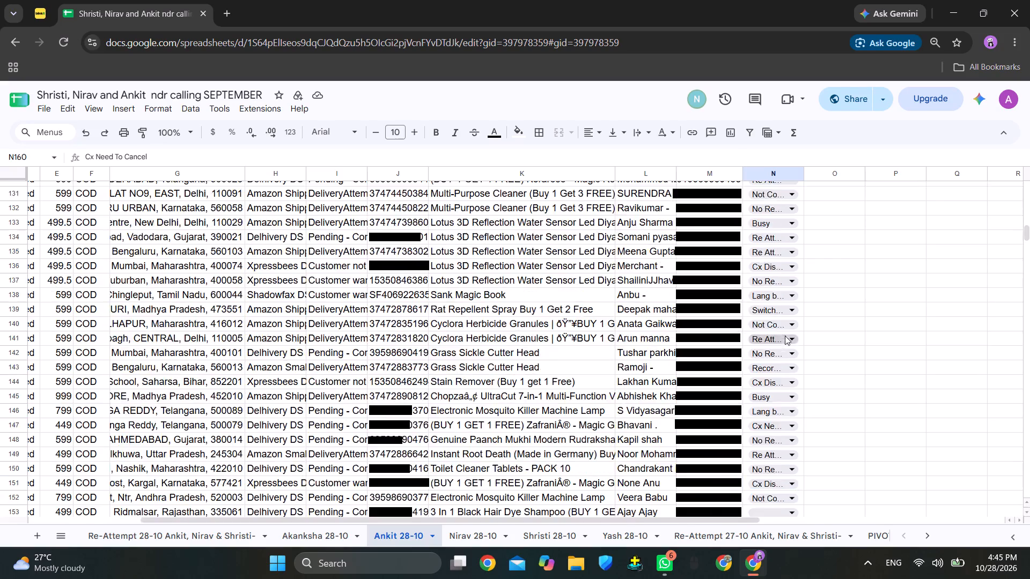
scroll(785, 336, "up", 16)
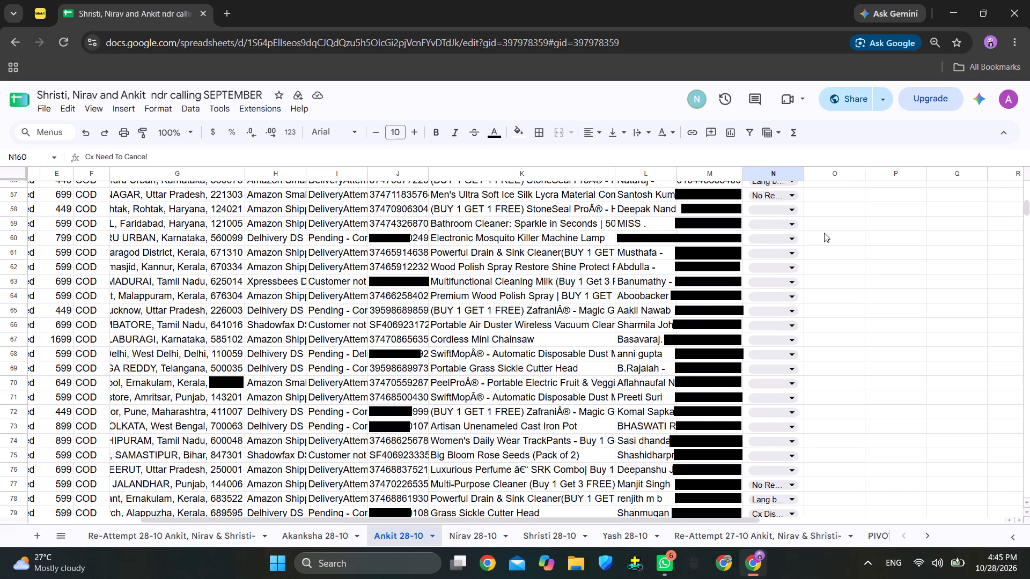
Set the blank remark in N58 on the Ankit 28-10 sheet to Switched off.
scroll(815, 228, "up", 1)
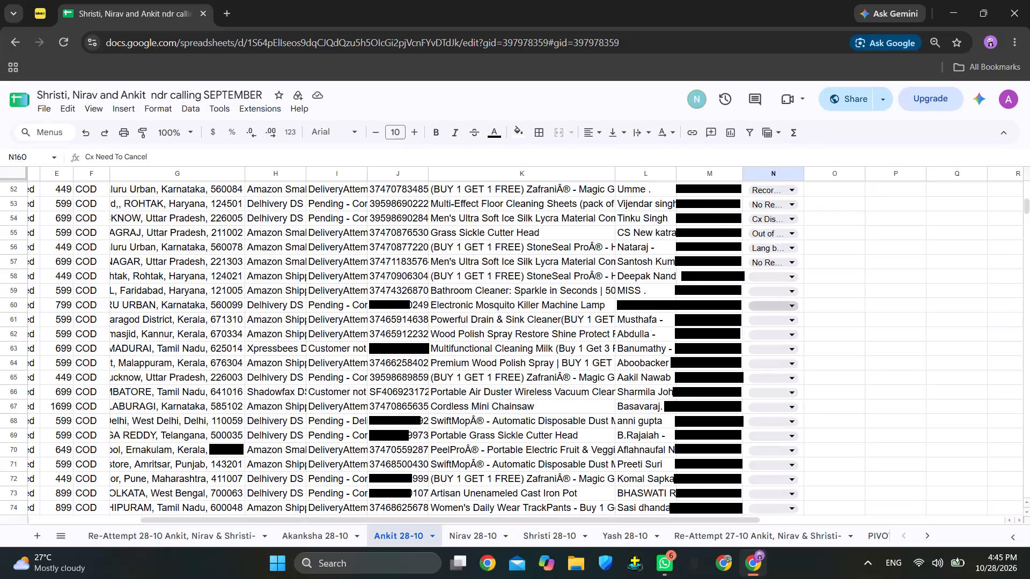
left_click(785, 279)
scroll(799, 369, "down", 3)
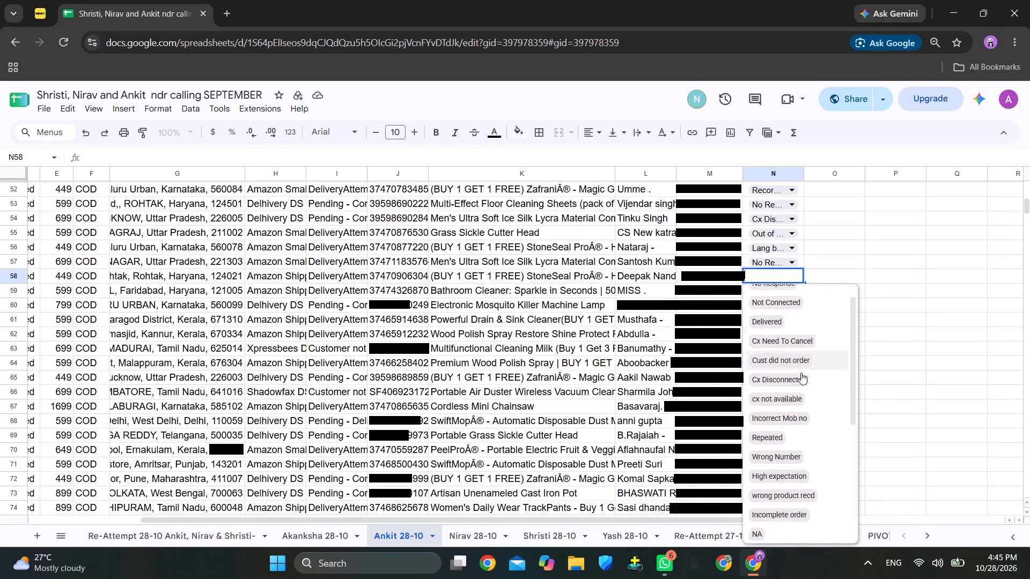
scroll(801, 373, "down", 4)
scroll(836, 427, "down", 2)
left_click(775, 475)
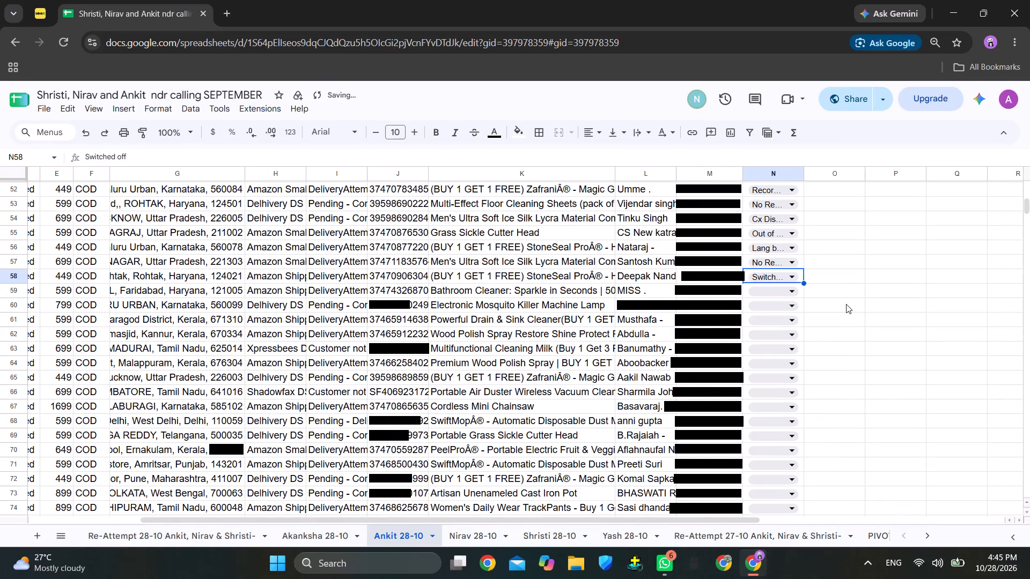
Set the blank remark in N76 on the Ankit 28-10 sheet to Re Attempt.
scroll(846, 304, "down", 1)
scroll(848, 301, "up", 3)
scroll(848, 301, "down", 5)
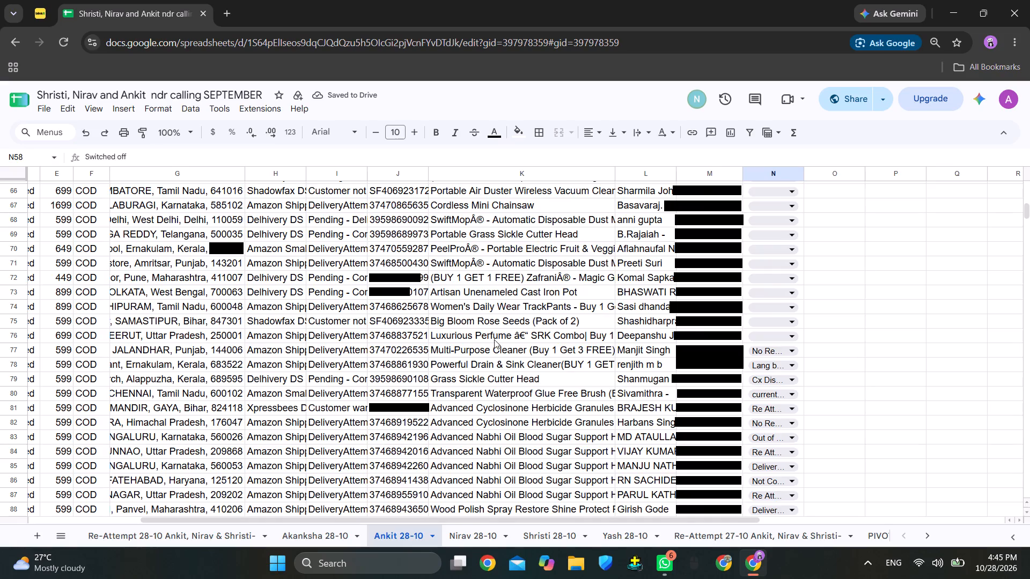
left_click(777, 338)
left_click(782, 352)
Fill the blank remark in N153 on the Ankit 28-10 sheet with Re Attempt.
scroll(881, 346, "down", 4)
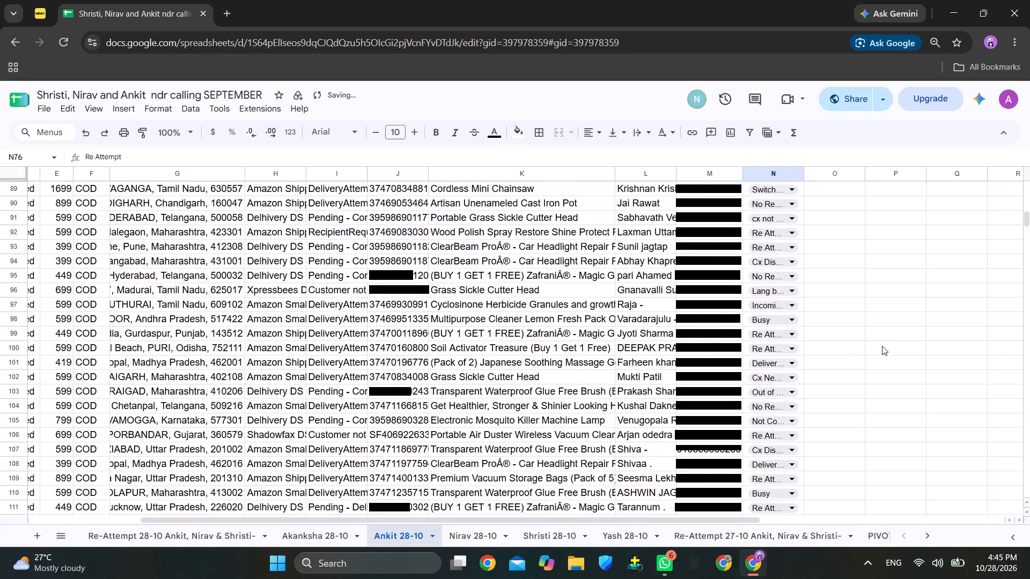
scroll(882, 346, "down", 14)
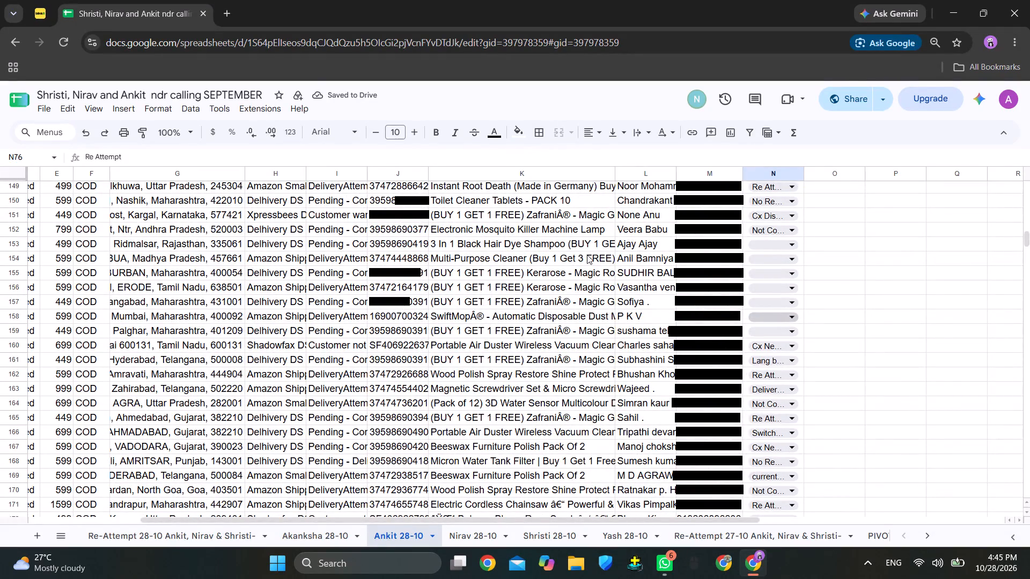
left_click(782, 244)
left_click(776, 261)
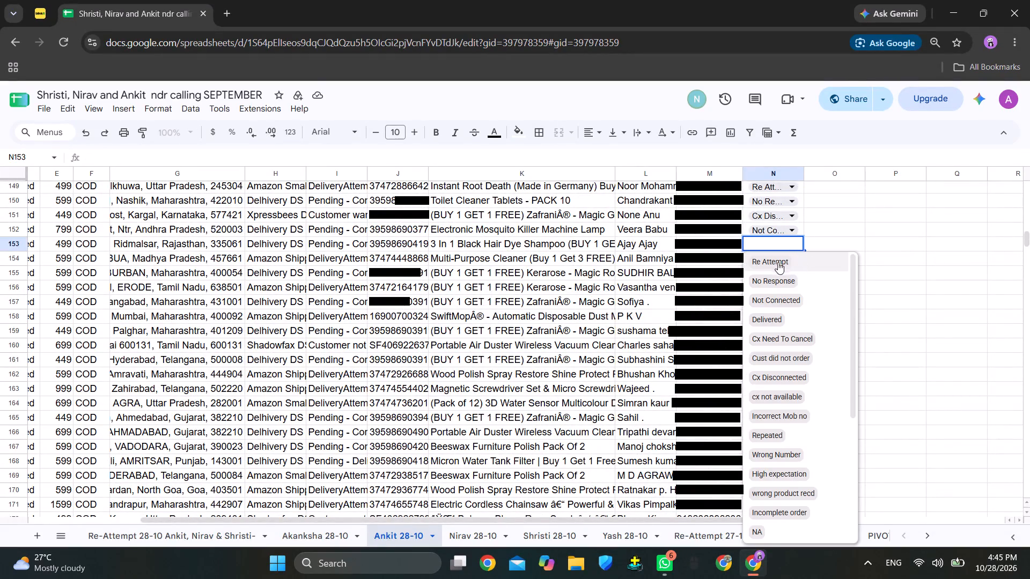
Set the blank remark in N59 on the Ankit 28-10 sheet to Cx Need To Cancel.
scroll(880, 310, "up", 7)
scroll(854, 252, "down", 1)
scroll(854, 251, "up", 2)
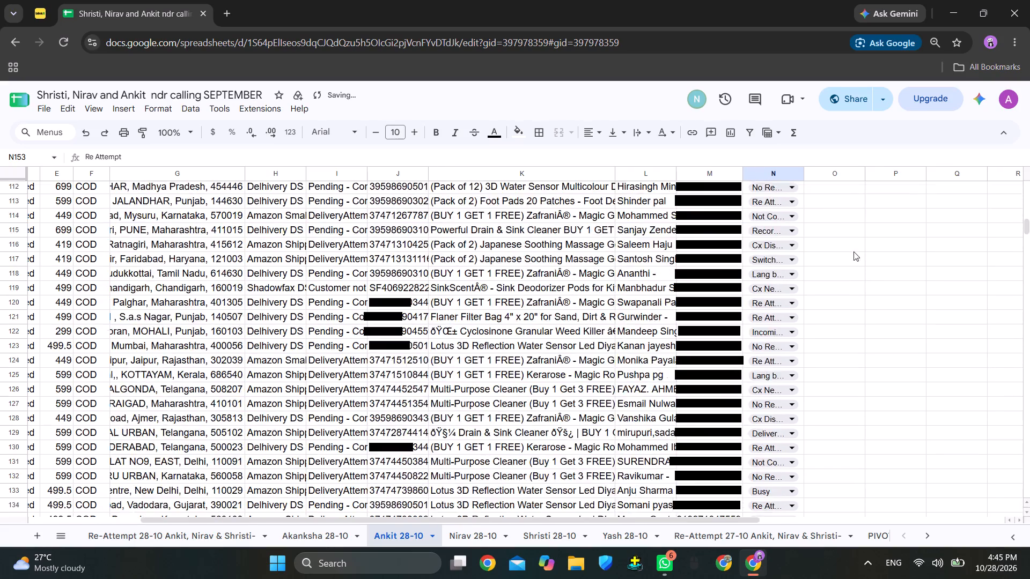
scroll(854, 251, "up", 12)
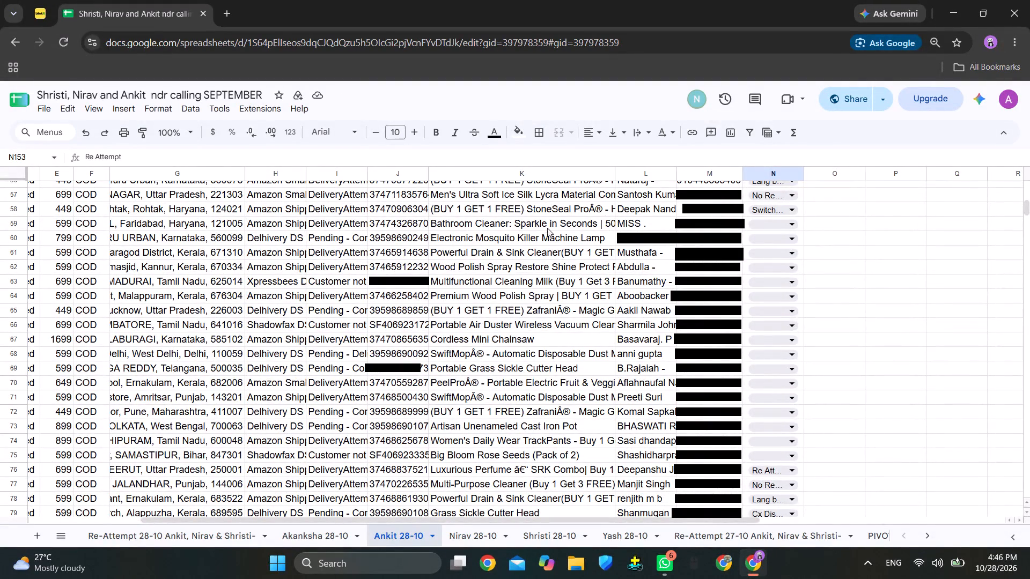
left_click(781, 226)
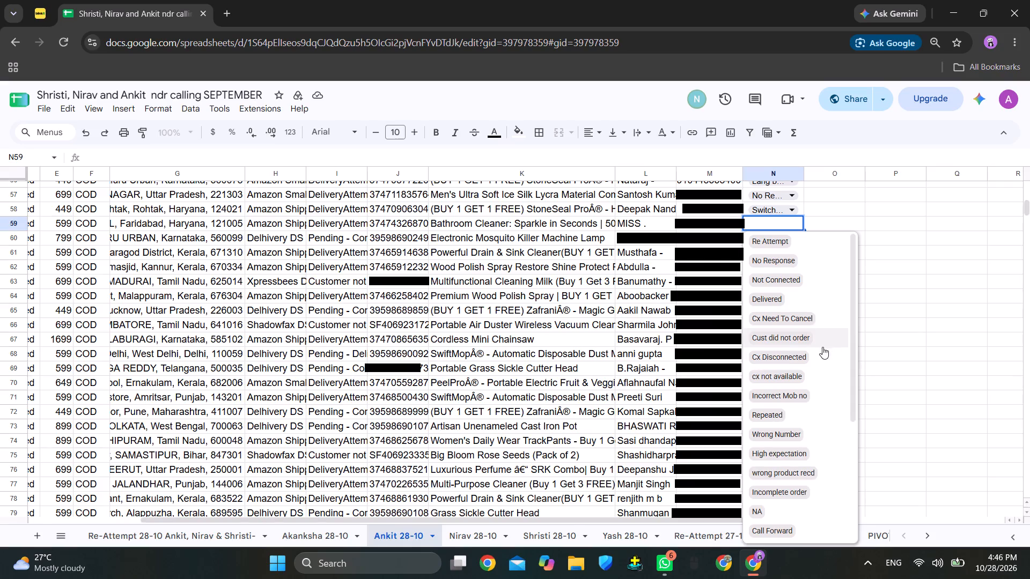
left_click(799, 321)
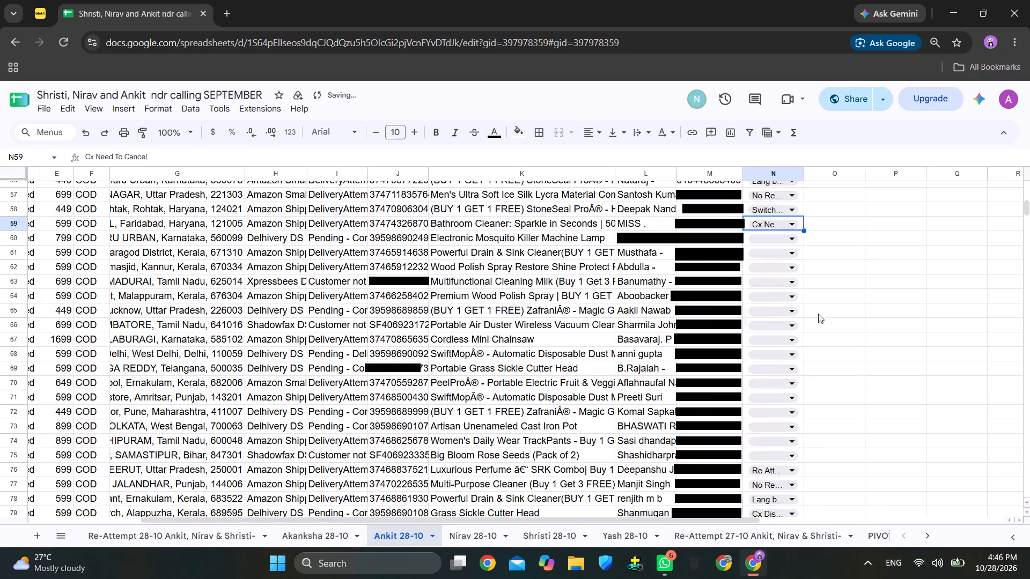
Check the remark counts and grand total in the Ankit 28-10 pivot table against those on the Ankit 27-10 sheet.
scroll(857, 311, "down", 20)
scroll(857, 311, "down", 3)
scroll(383, 387, "up", 1)
scroll(383, 387, "down", 4)
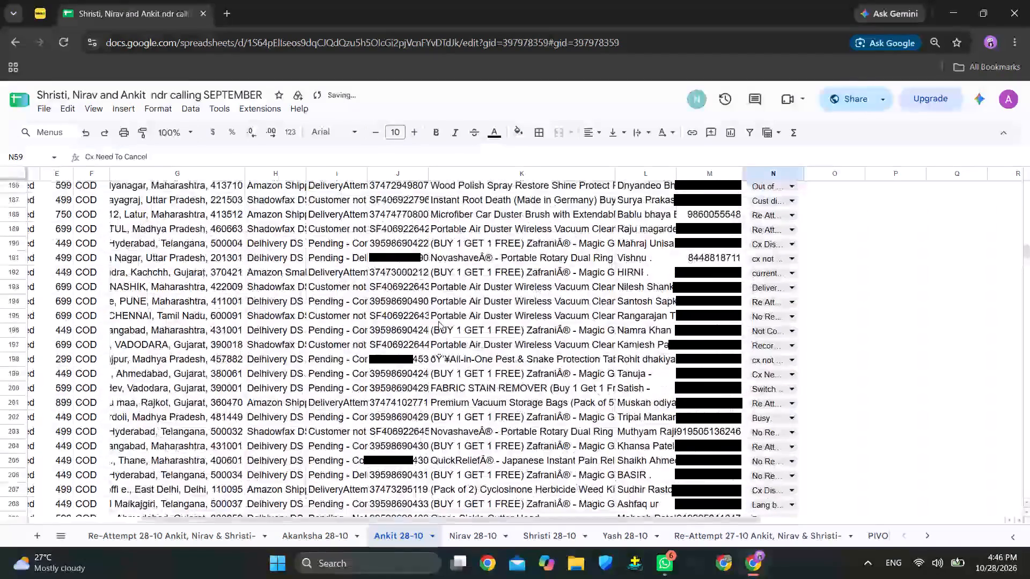
scroll(438, 321, "down", 9)
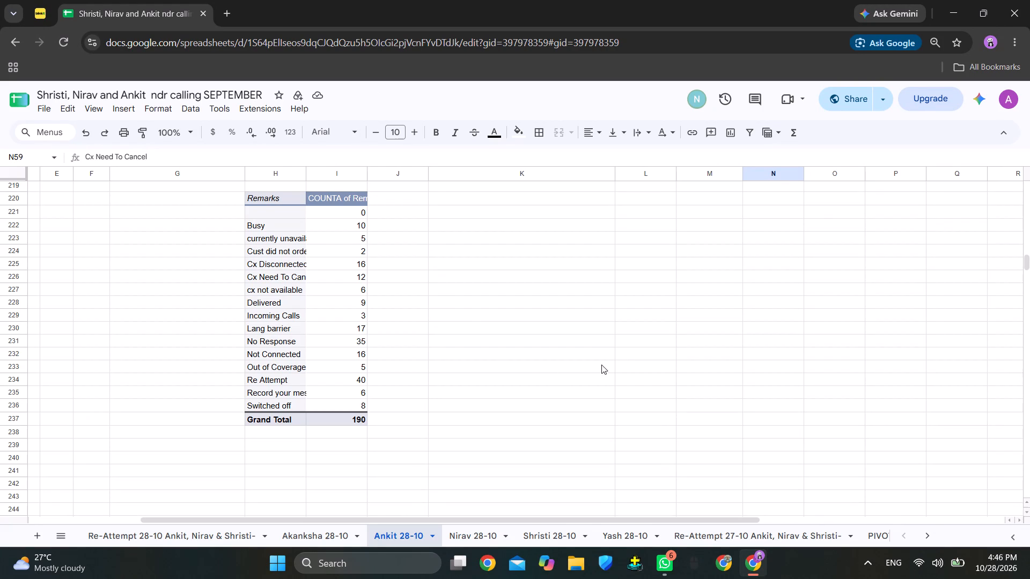
scroll(674, 533, "left", 3)
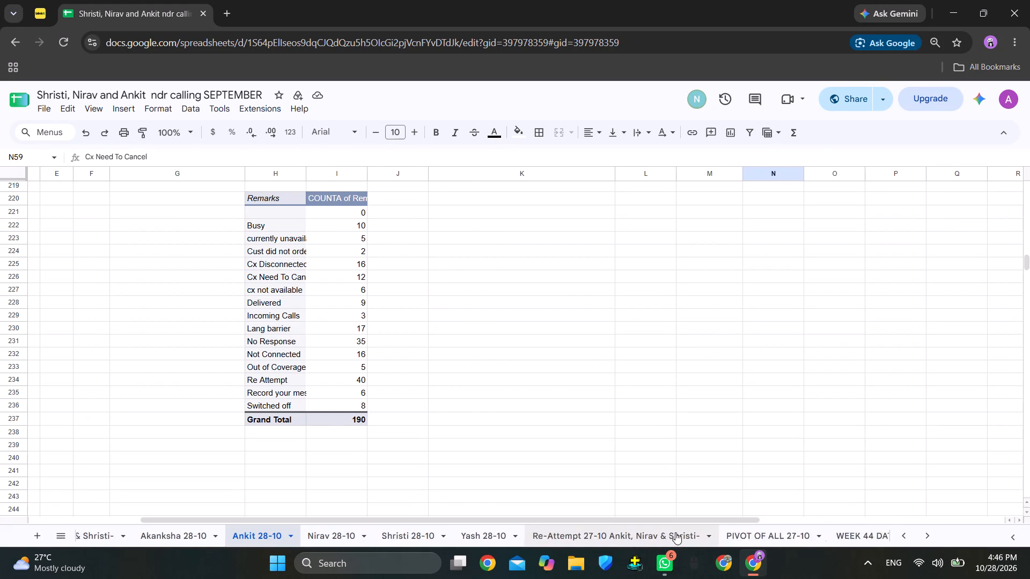
scroll(675, 532, "left", 3)
scroll(736, 530, "left", 3)
left_click(770, 535)
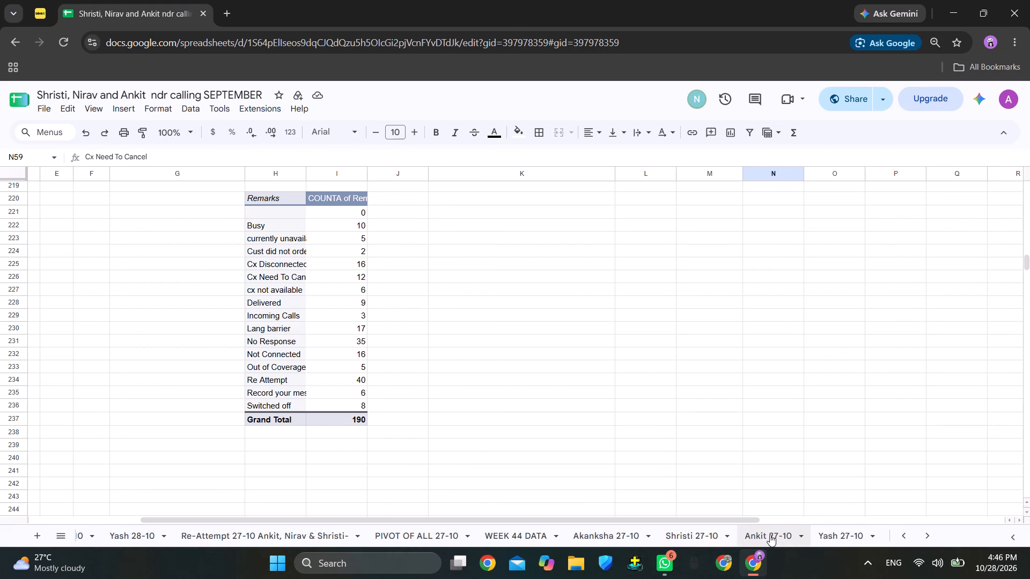
scroll(481, 389, "down", 2)
scroll(482, 389, "up", 1)
scroll(482, 389, "down", 5)
scroll(480, 382, "up", 1)
scroll(473, 379, "down", 13)
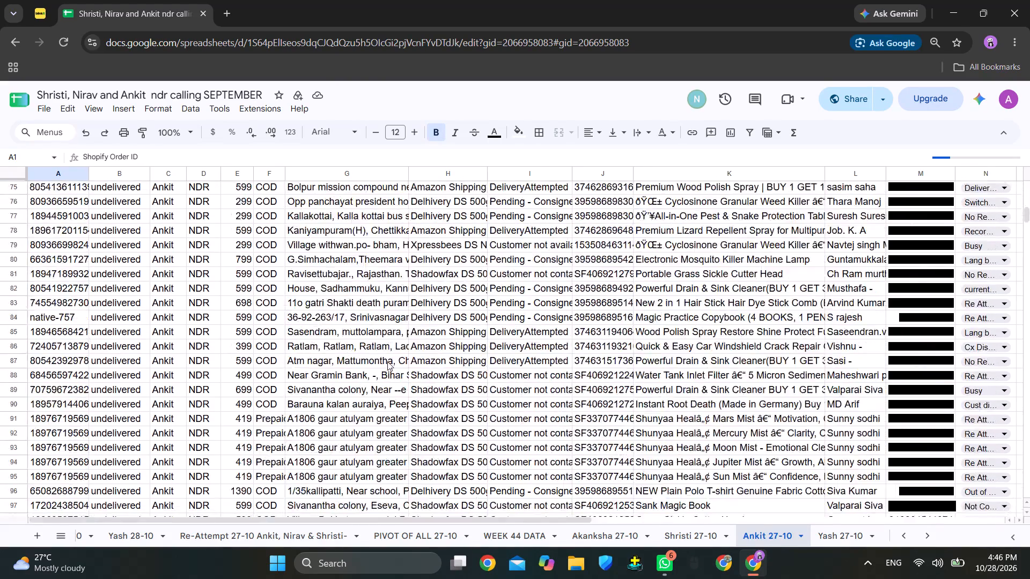
scroll(387, 361, "down", 20)
scroll(387, 361, "down", 18)
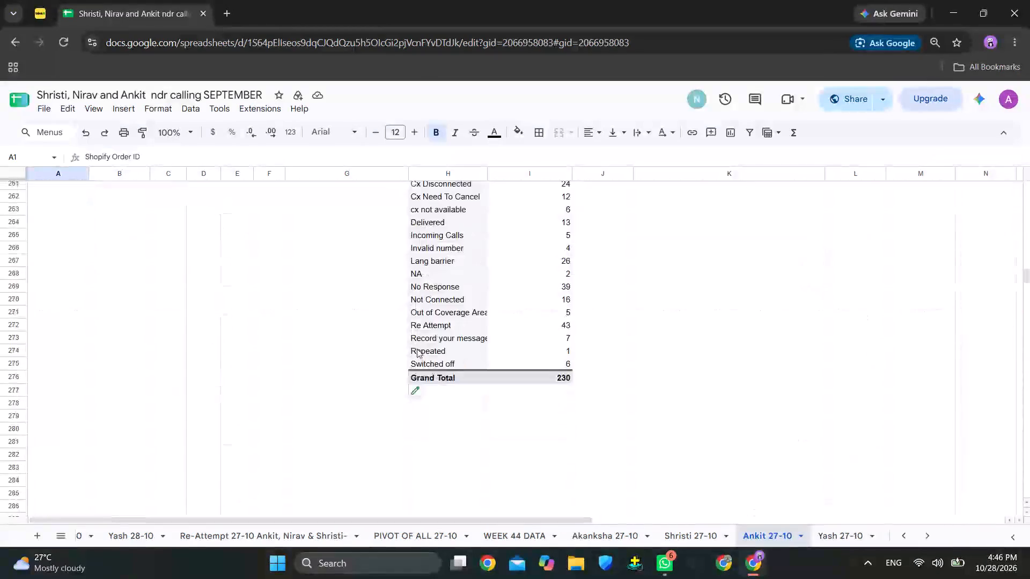
scroll(426, 343, "up", 2)
scroll(429, 342, "down", 1)
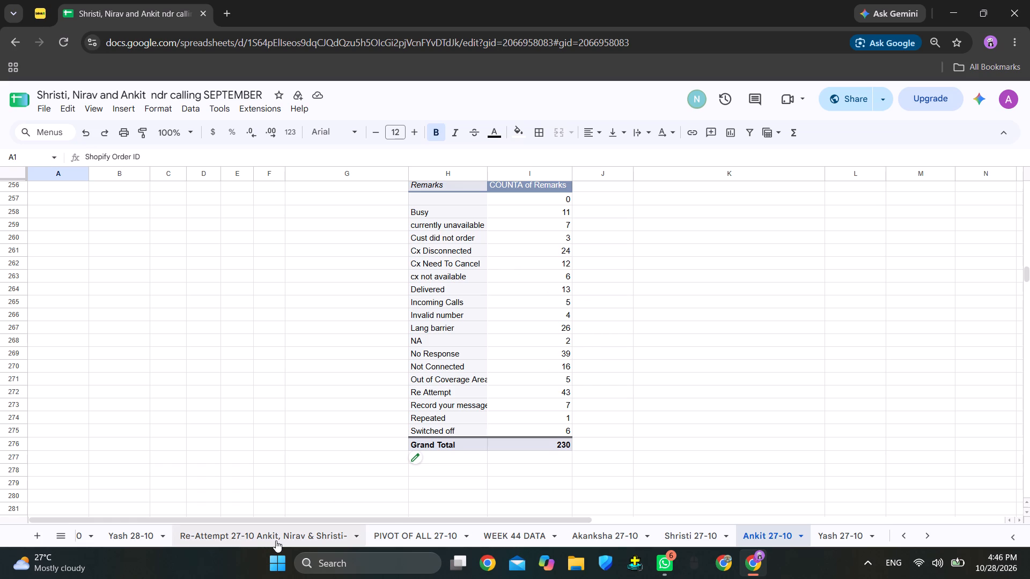
Return to the Ankit 28-10 sheet and set the blank remark in N60 to Out of Coverage Area.
scroll(276, 540, "right", 7)
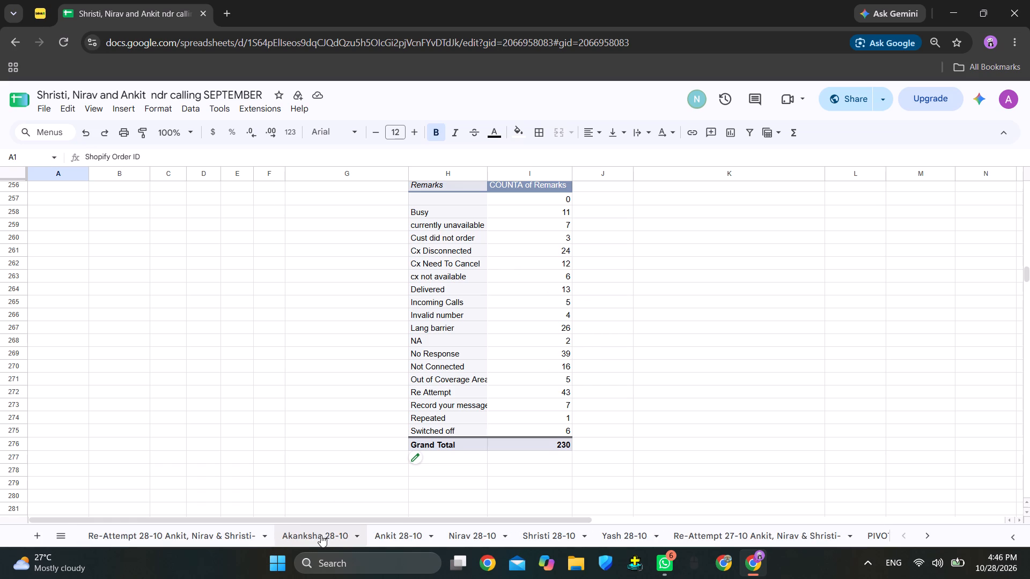
left_click(406, 536)
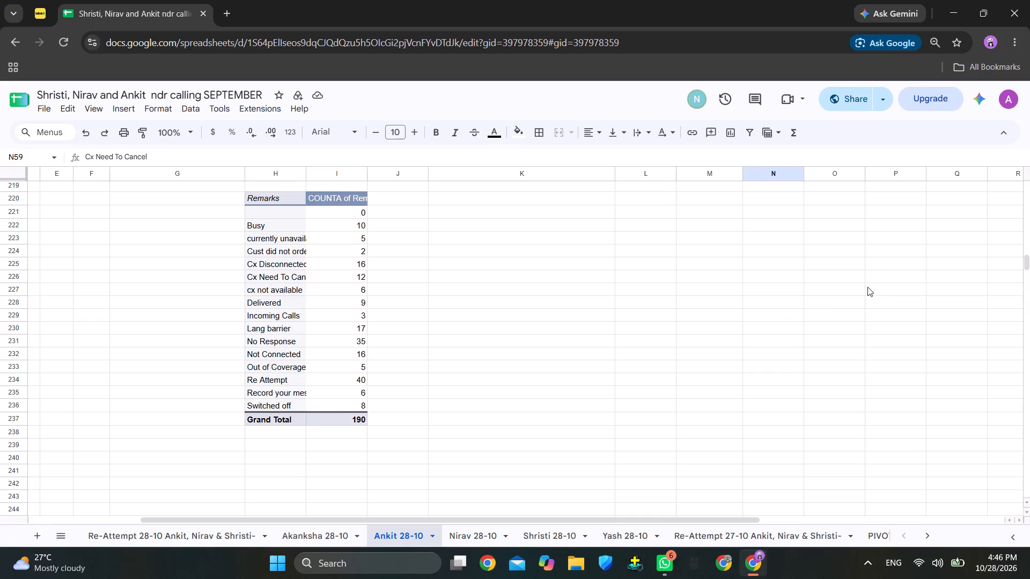
scroll(885, 277, "up", 12)
scroll(883, 261, "down", 1)
scroll(883, 261, "up", 8)
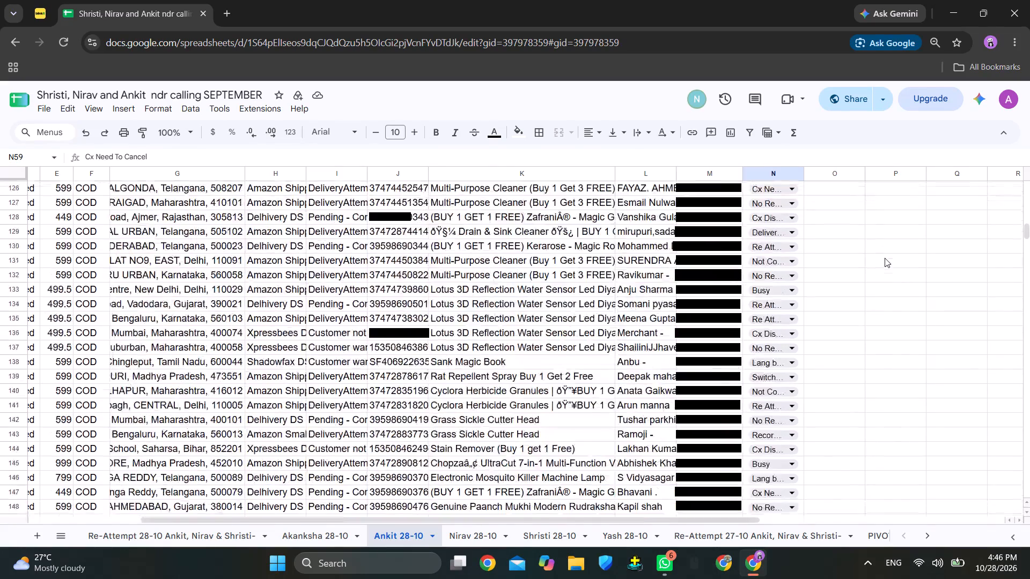
scroll(885, 258, "up", 16)
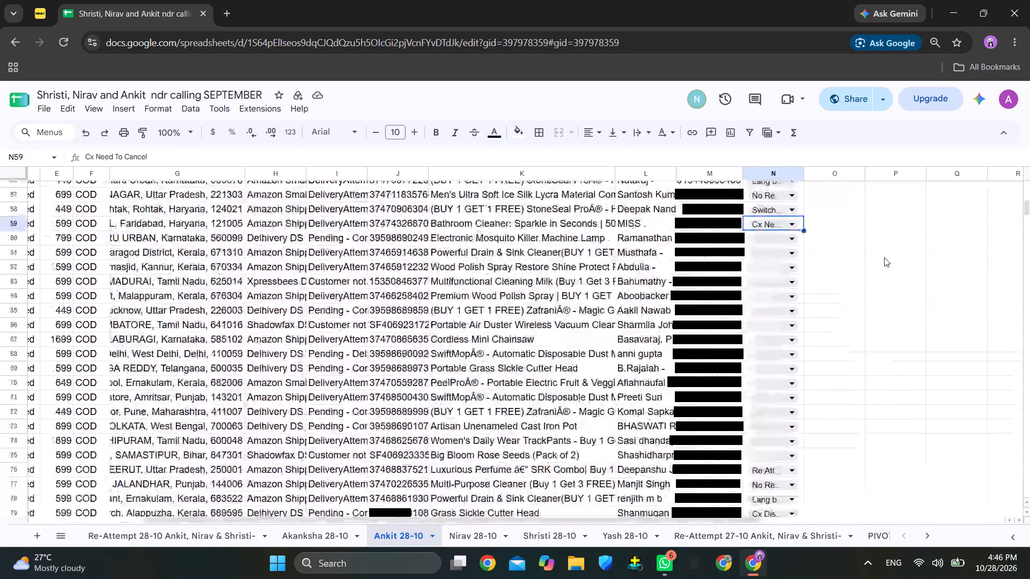
left_click(774, 240)
scroll(801, 402, "down", 6)
left_click(803, 516)
Set the blank remark in N154 on the Ankit 28-10 sheet to Cx Need To Cancel.
scroll(880, 383, "down", 1)
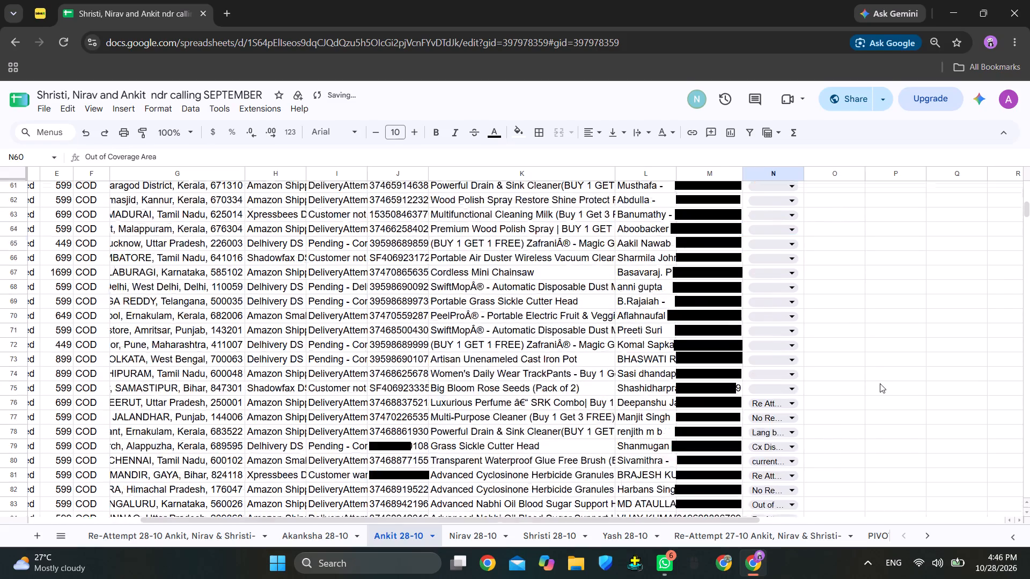
scroll(880, 383, "down", 16)
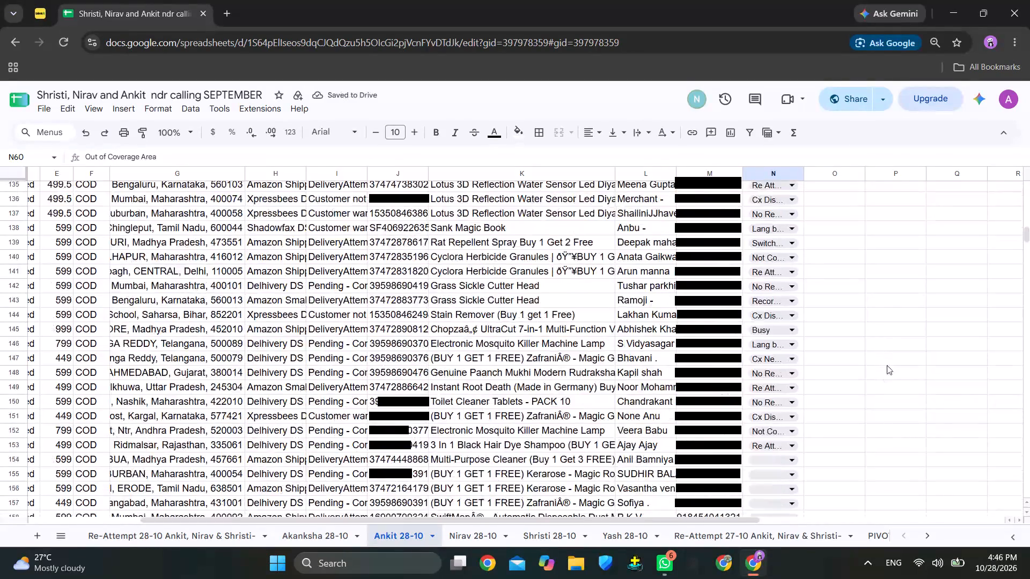
scroll(893, 360, "down", 2)
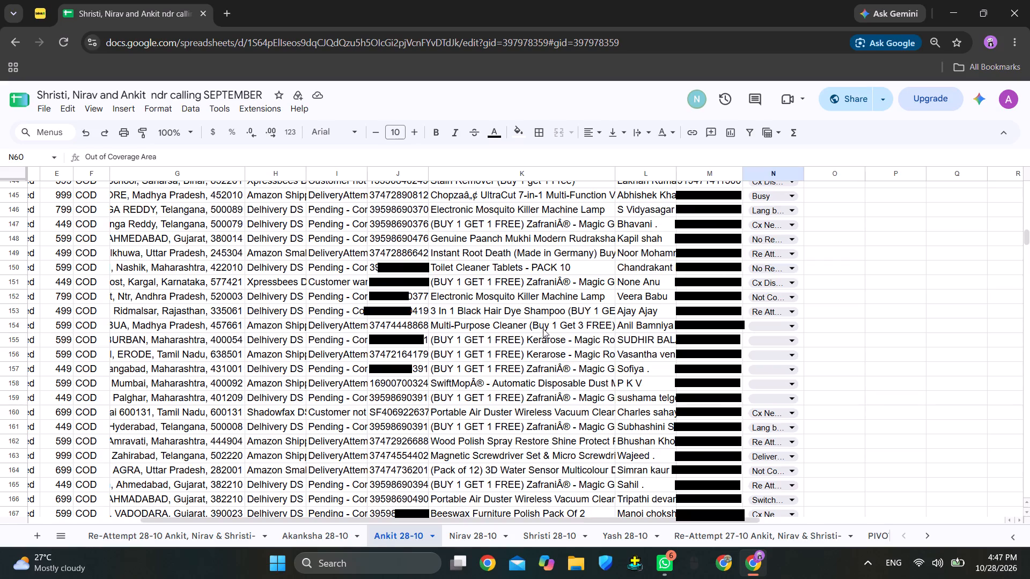
left_click(770, 328)
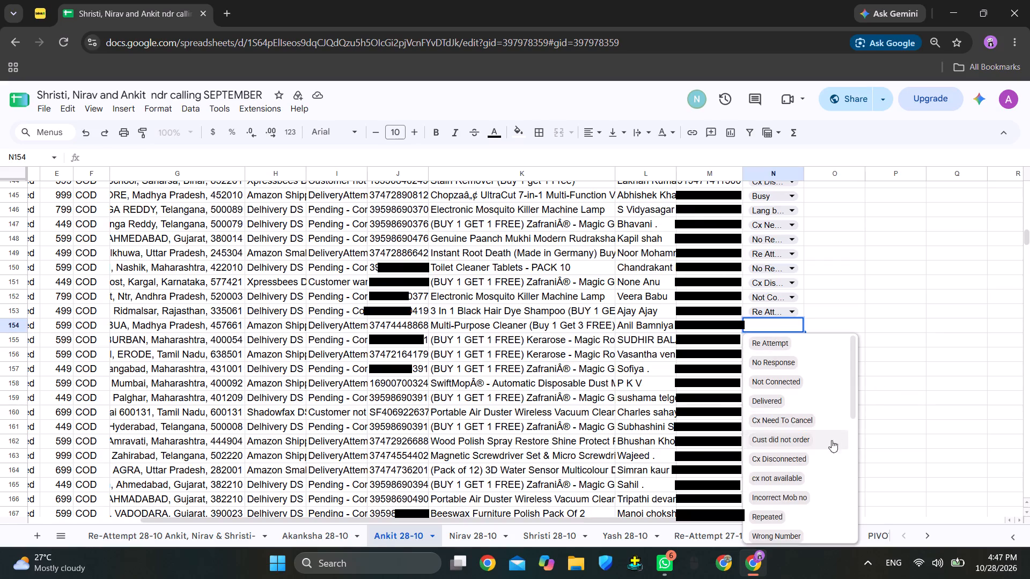
left_click(780, 421)
Recheck the remark counts and grand total in the Ankit 28-10 pivot table below the order list.
scroll(863, 391, "down", 1)
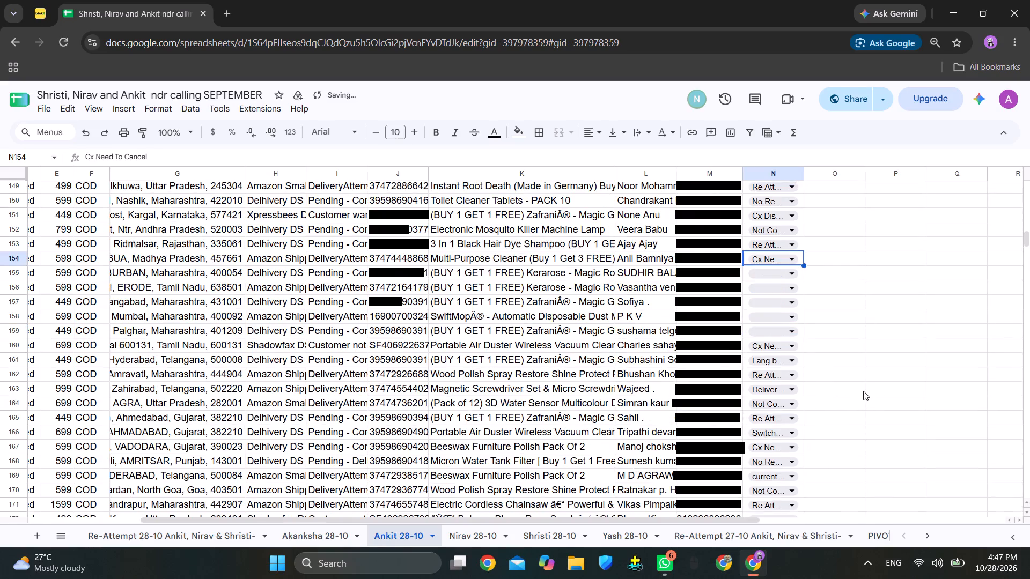
scroll(863, 391, "down", 1)
scroll(864, 391, "up", 1)
scroll(864, 391, "down", 3)
scroll(840, 415, "up", 1)
scroll(834, 417, "down", 1)
scroll(833, 417, "up", 1)
scroll(833, 417, "down", 11)
scroll(705, 380, "down", 1)
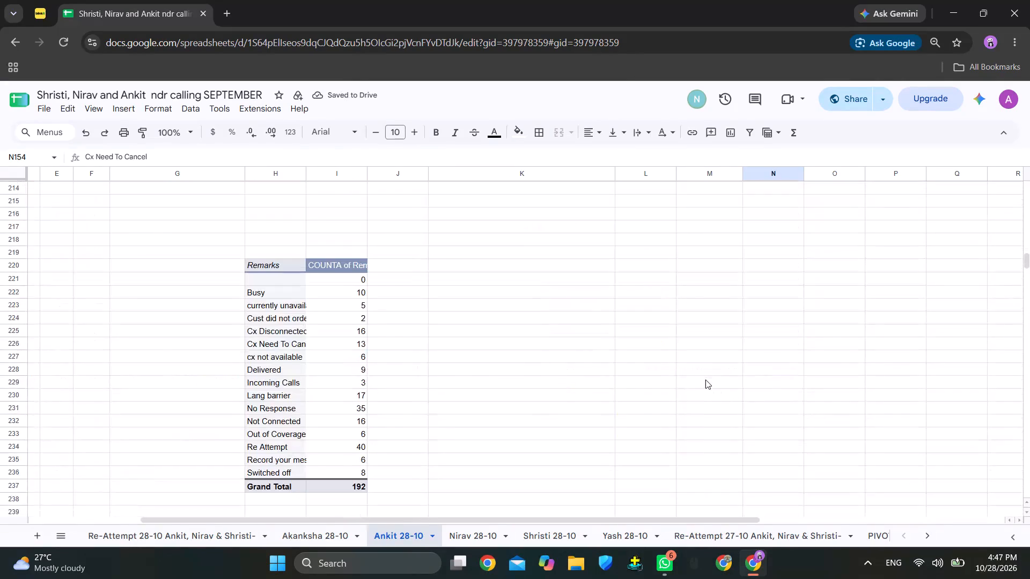
Set the blank remark in N61 on the Ankit 28-10 sheet to No Response.
scroll(919, 288, "up", 8)
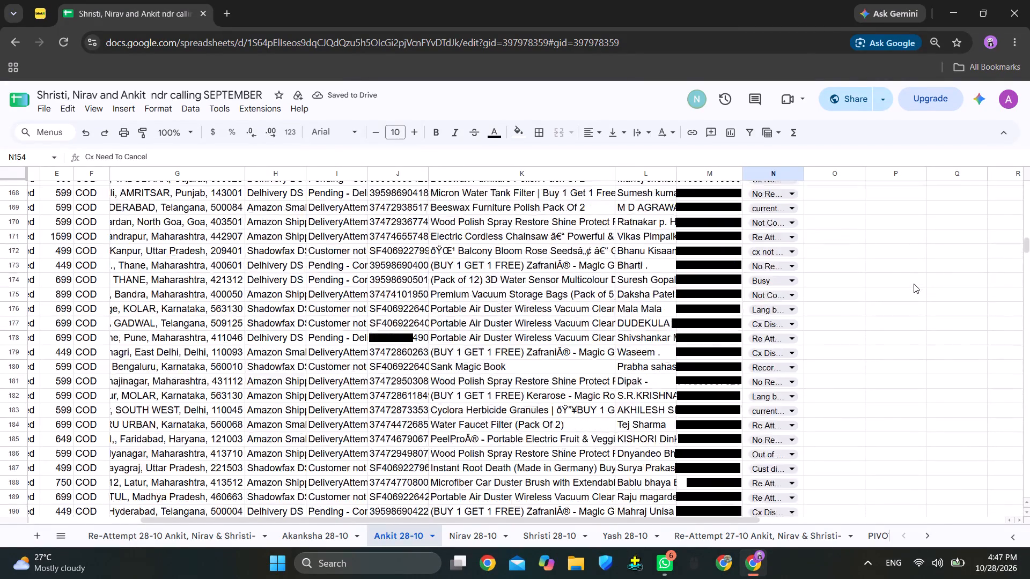
scroll(914, 284, "up", 13)
scroll(894, 273, "down", 1)
scroll(894, 273, "up", 20)
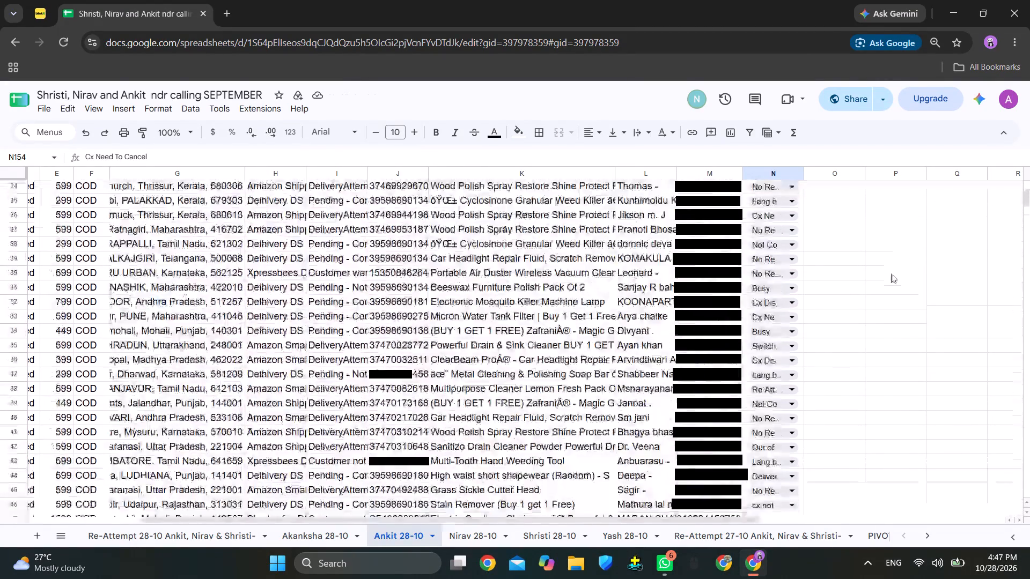
scroll(891, 273, "up", 2)
scroll(887, 283, "down", 8)
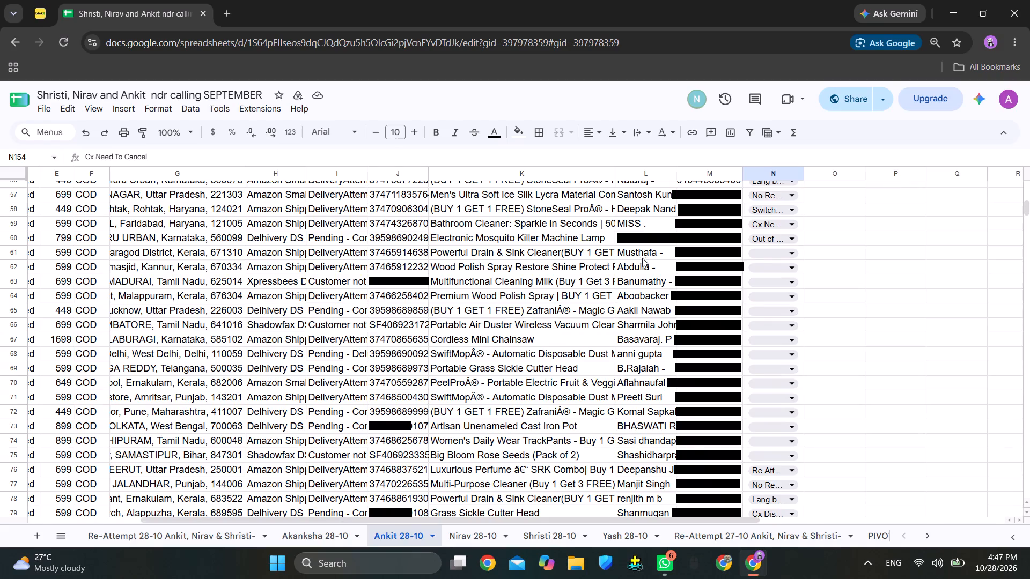
left_click(759, 253)
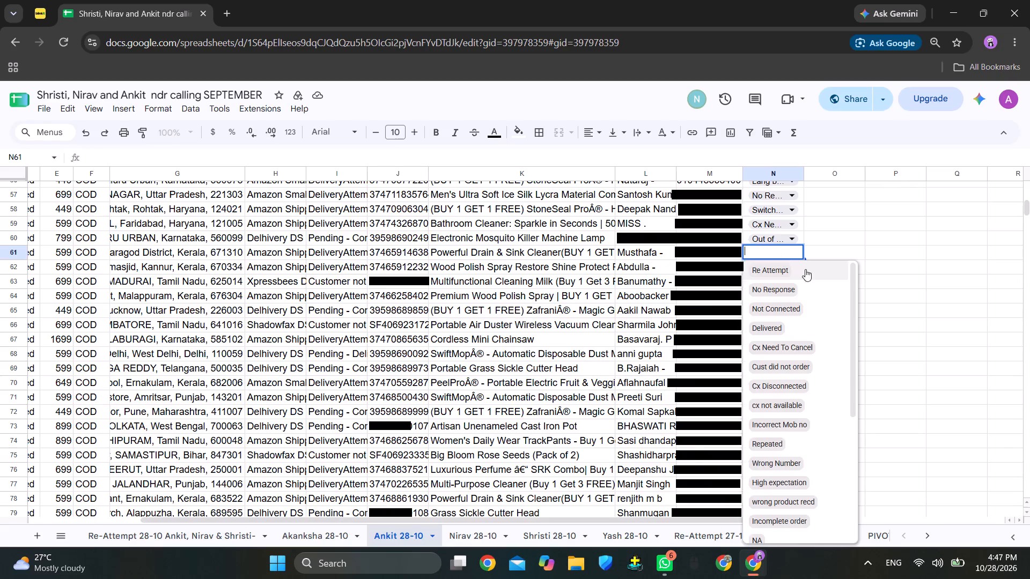
left_click_drag(778, 290, 781, 295)
Set the blank remark in N75 on the Ankit 28-10 sheet to Not Connected.
scroll(844, 331, "down", 2)
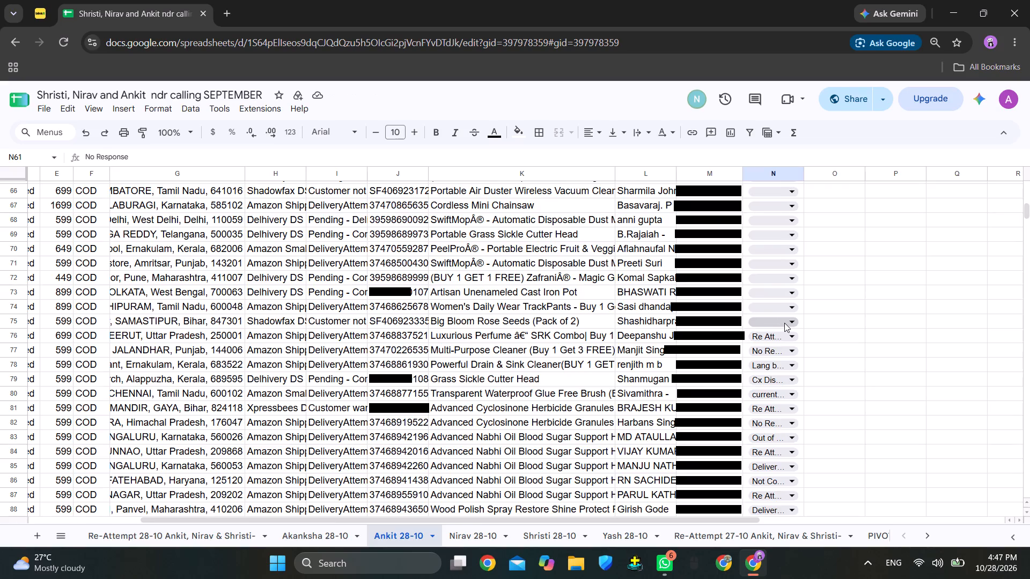
left_click(785, 323)
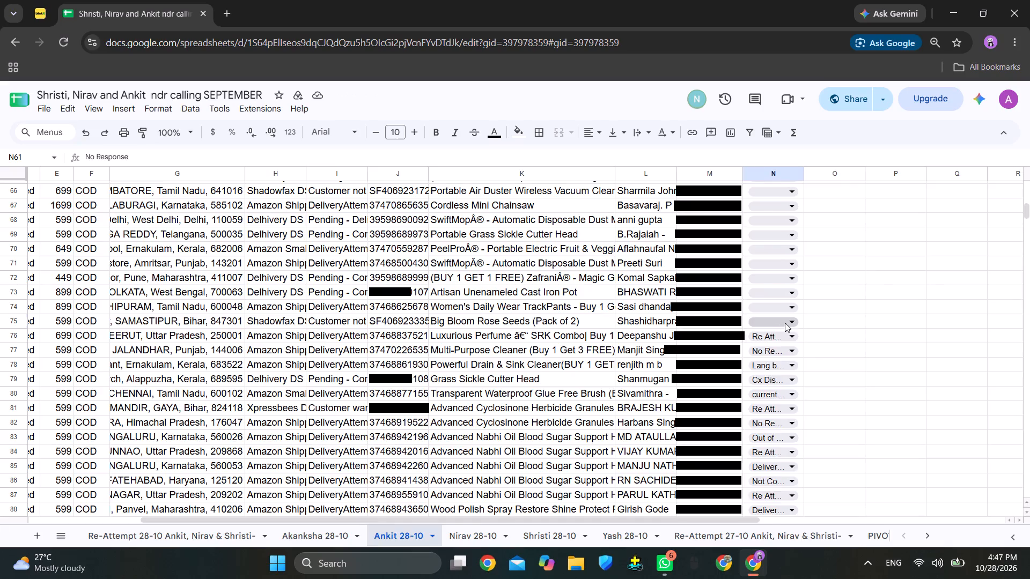
left_click(786, 378)
scroll(867, 325, "down", 5)
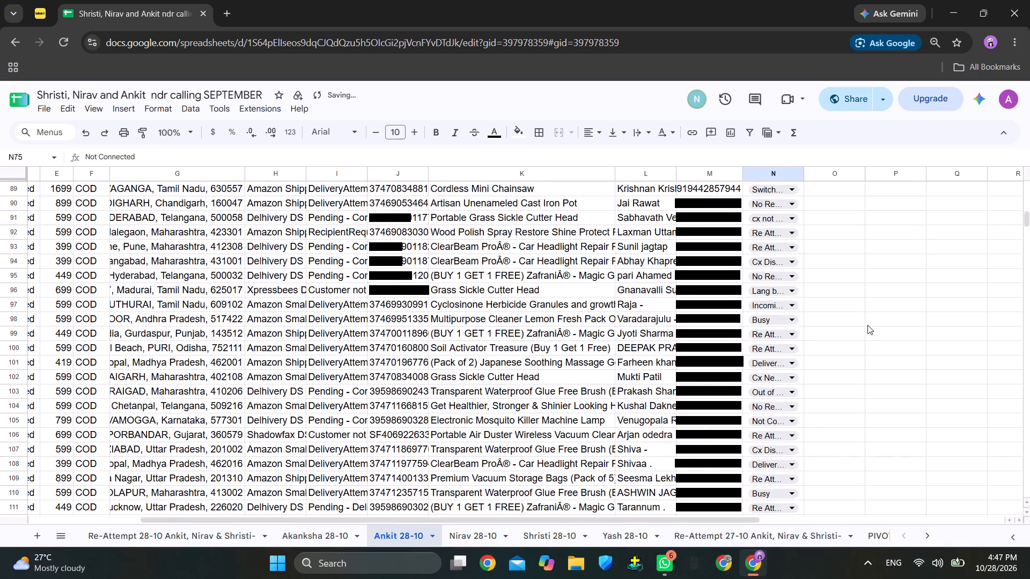
Set the blank remark in N155 on the Ankit 28-10 sheet to Re Attempt.
scroll(868, 325, "down", 12)
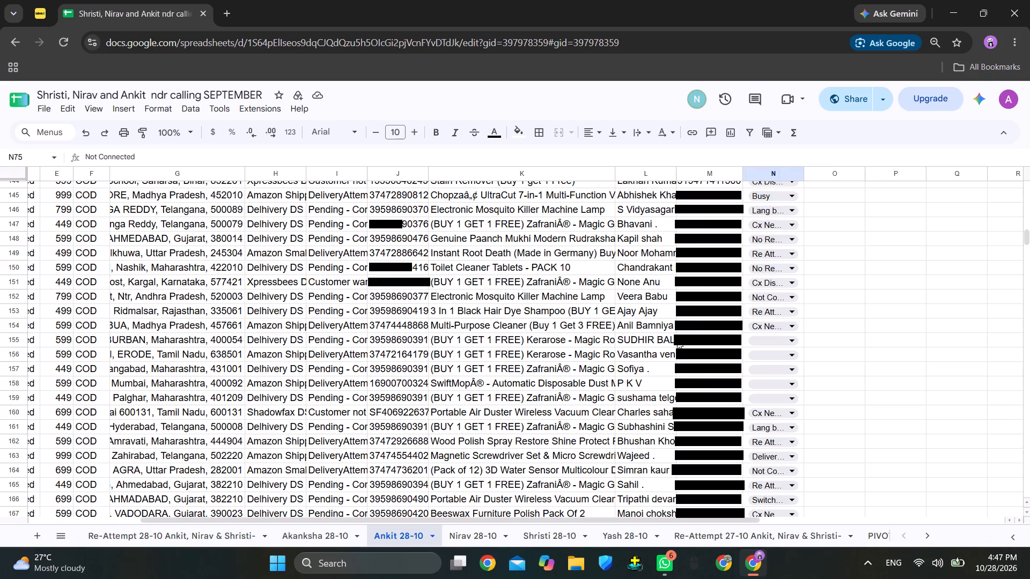
left_click(762, 336)
left_click(767, 342)
left_click(777, 356)
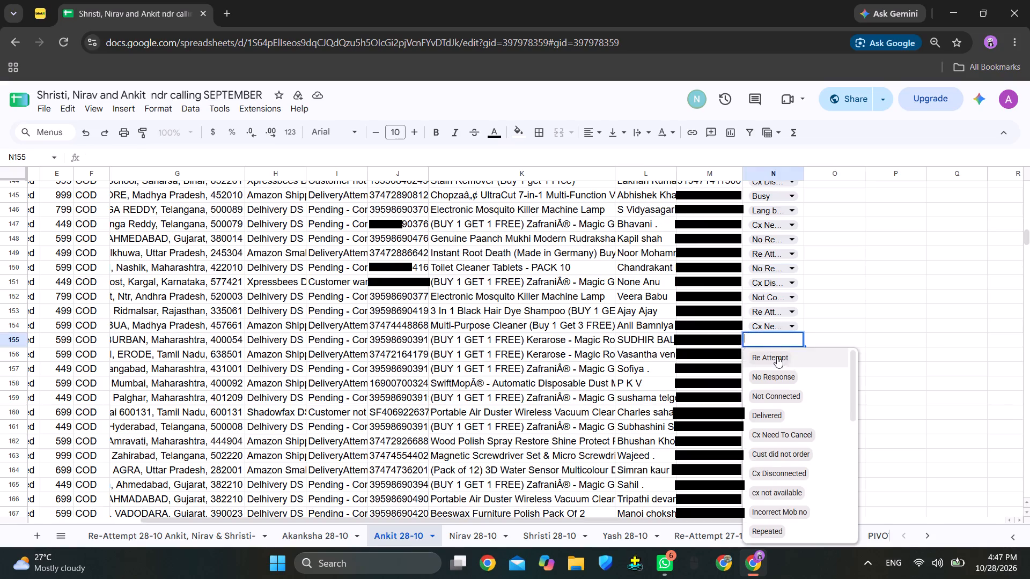
Set the blank remark in N62 on the Ankit 28-10 sheet to Cx Disconnected.
scroll(858, 315, "up", 6)
scroll(856, 312, "down", 1)
scroll(856, 312, "up", 8)
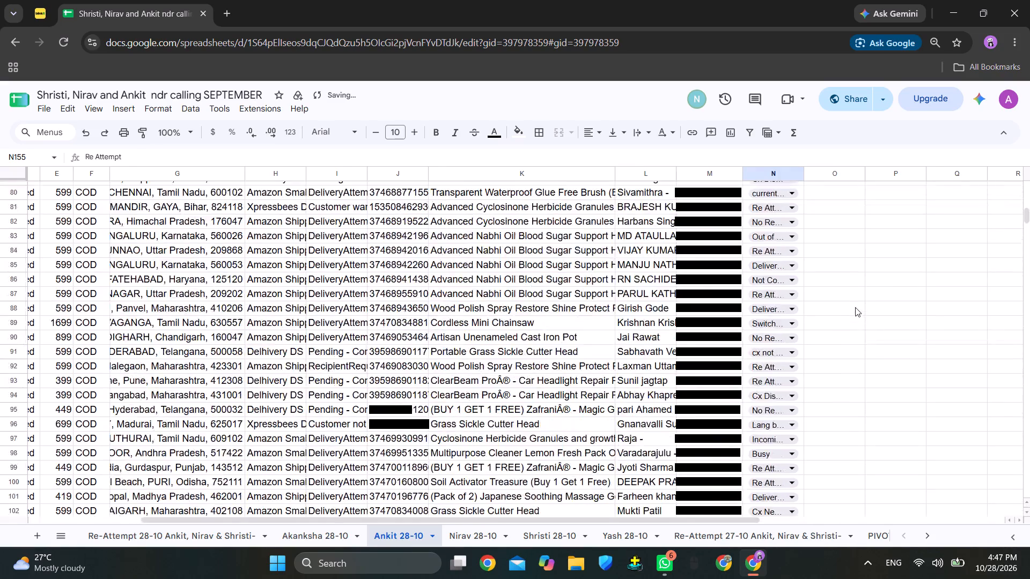
scroll(855, 307, "up", 6)
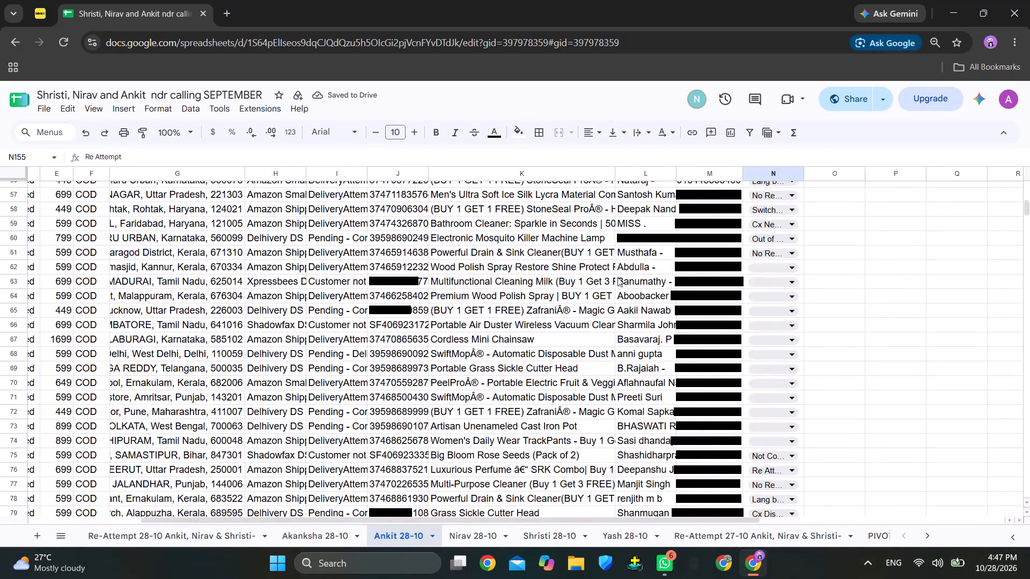
left_click(778, 269)
left_click(793, 397)
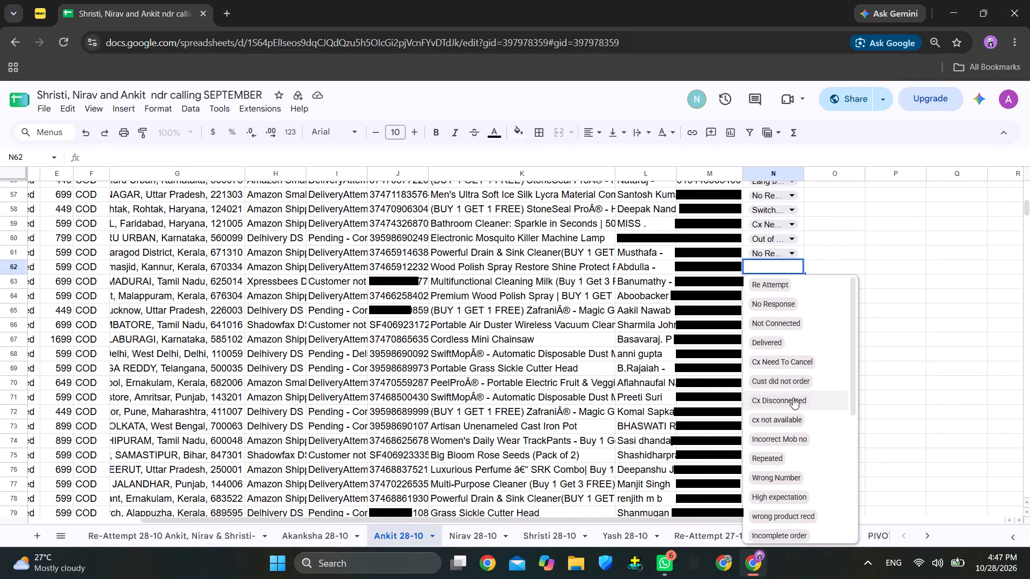
Set the blank remark in N156 on the Ankit 28-10 sheet to Delivered.
scroll(844, 363, "down", 6)
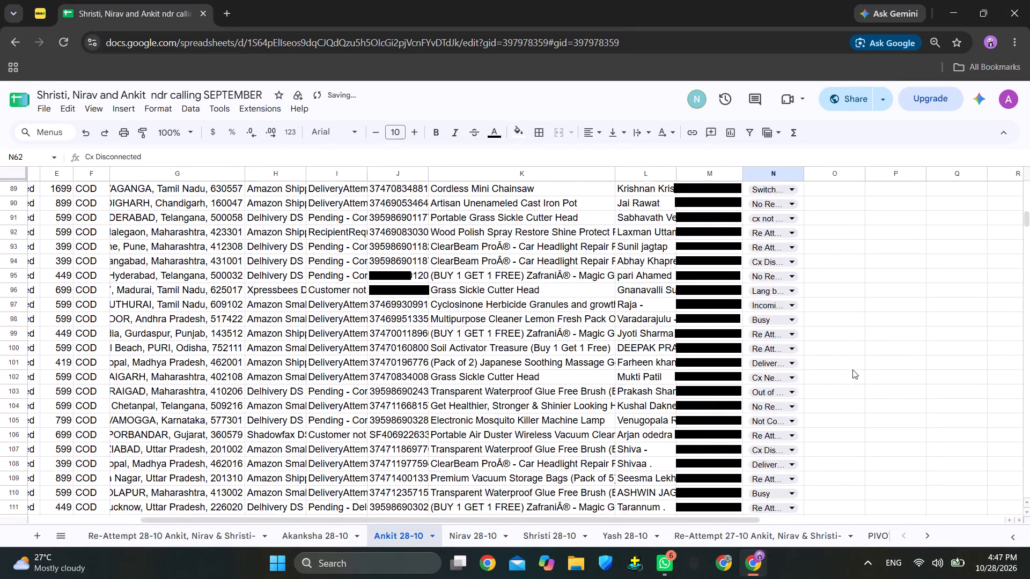
scroll(852, 369, "down", 15)
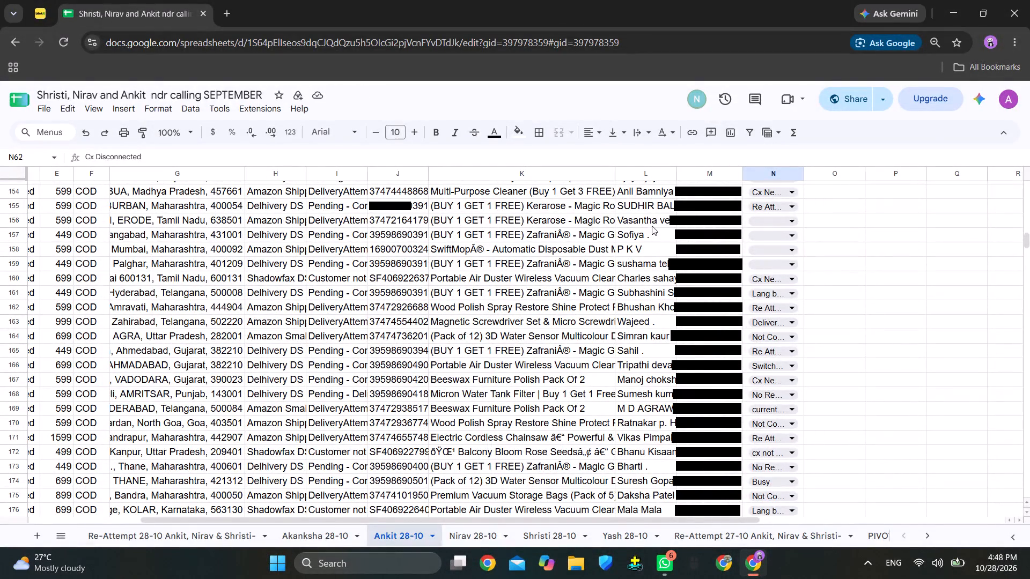
scroll(536, 370, "down", 5)
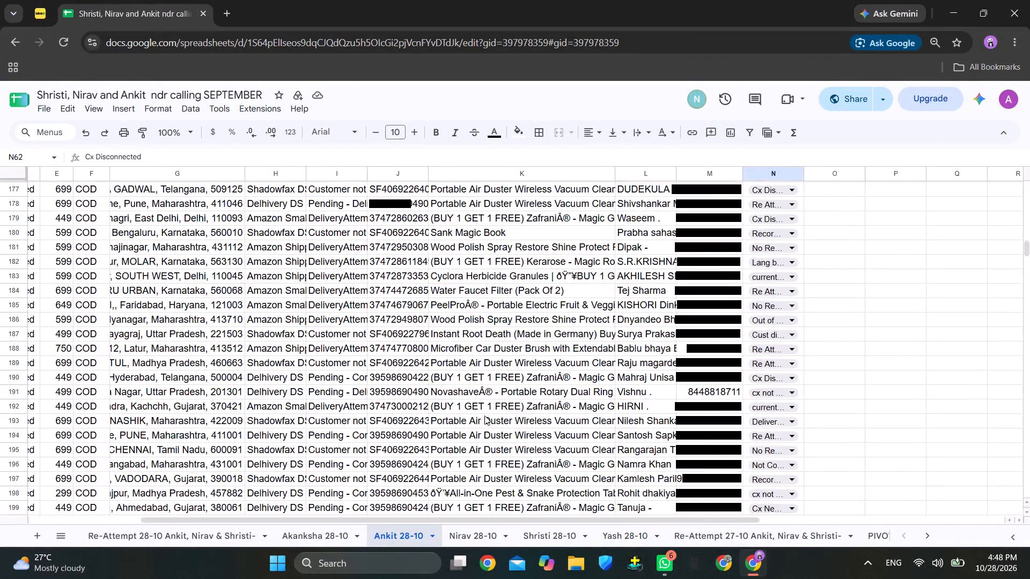
scroll(484, 415, "down", 9)
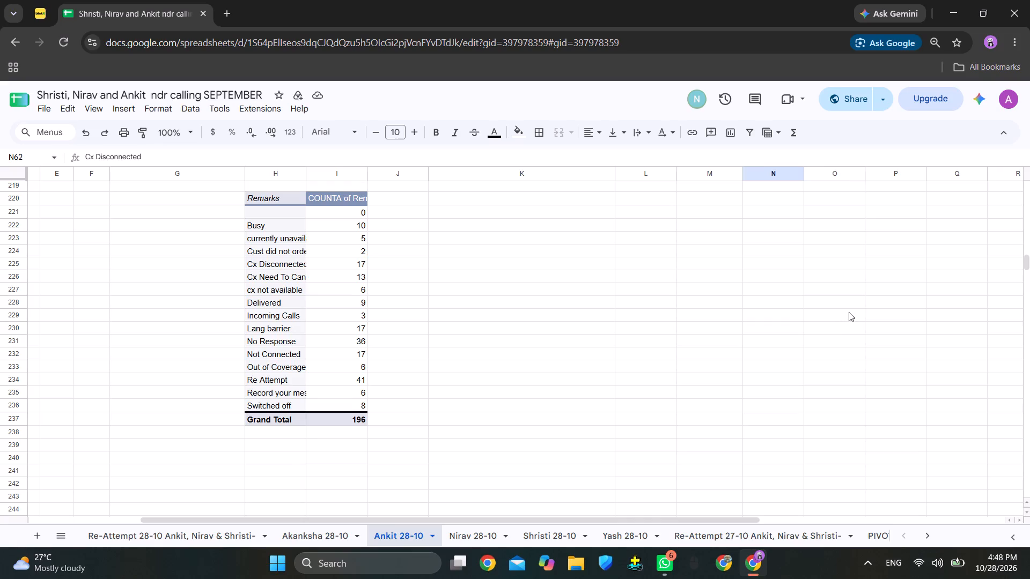
scroll(849, 312, "up", 14)
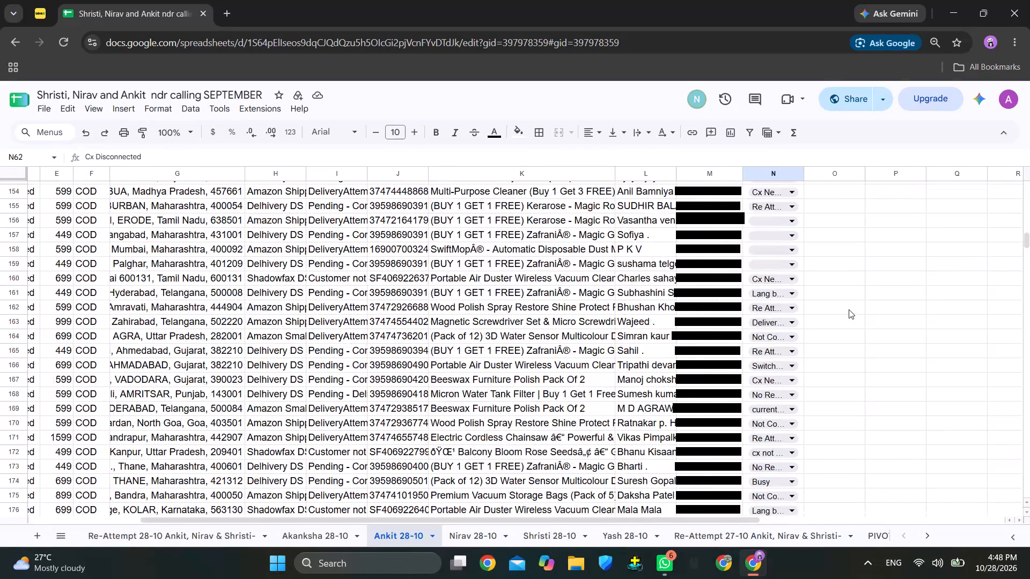
scroll(685, 263, "up", 1)
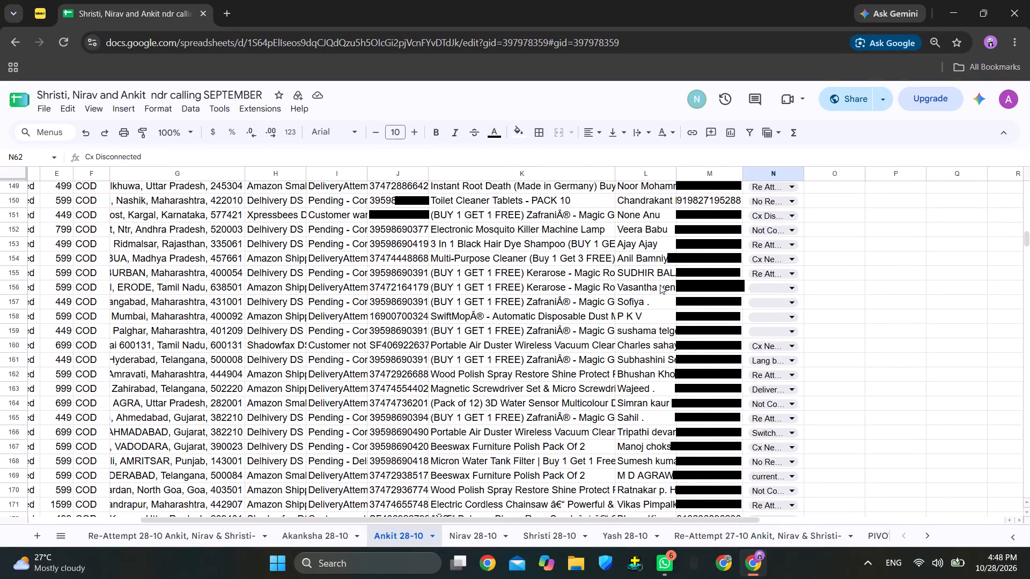
left_click(768, 286)
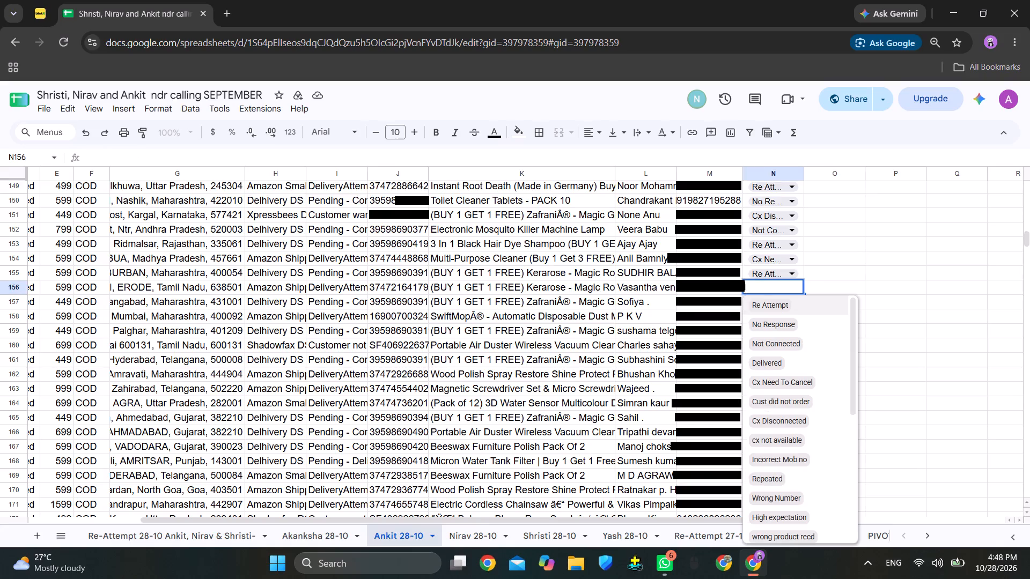
left_click(768, 362)
Compare the remark counts in the Ankit 28-10 pivot table with those in the Ankit 27-10 pivot table.
scroll(818, 363, "down", 14)
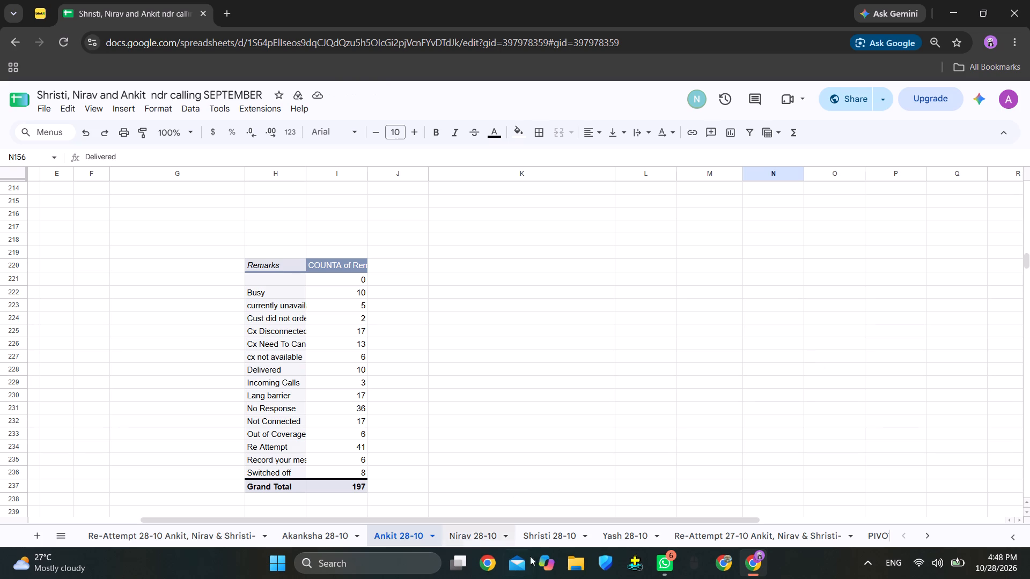
scroll(630, 536, "left", 6)
scroll(819, 536, "left", 1)
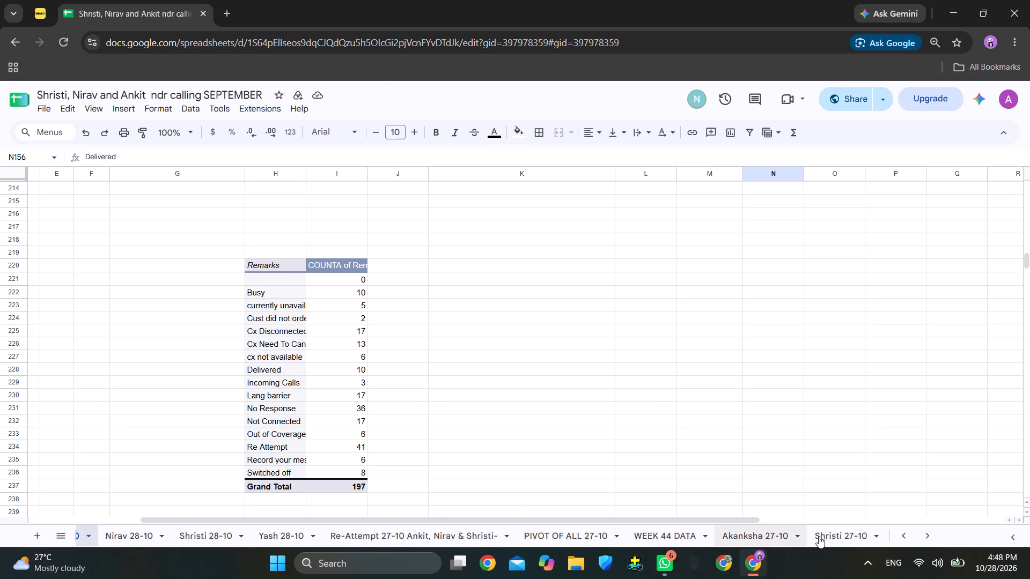
scroll(819, 536, "left", 3)
left_click(601, 536)
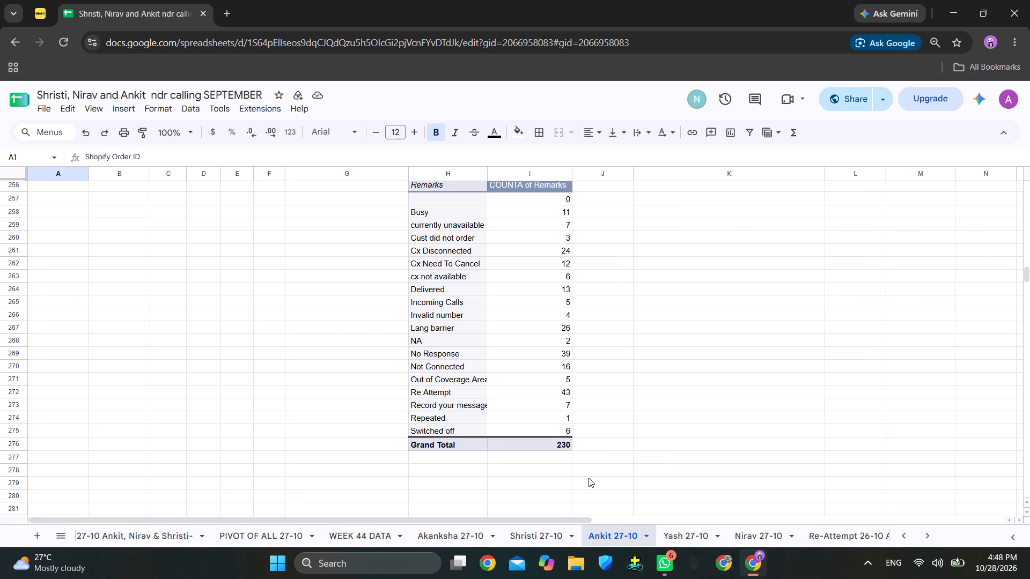
scroll(526, 535, "right", 8)
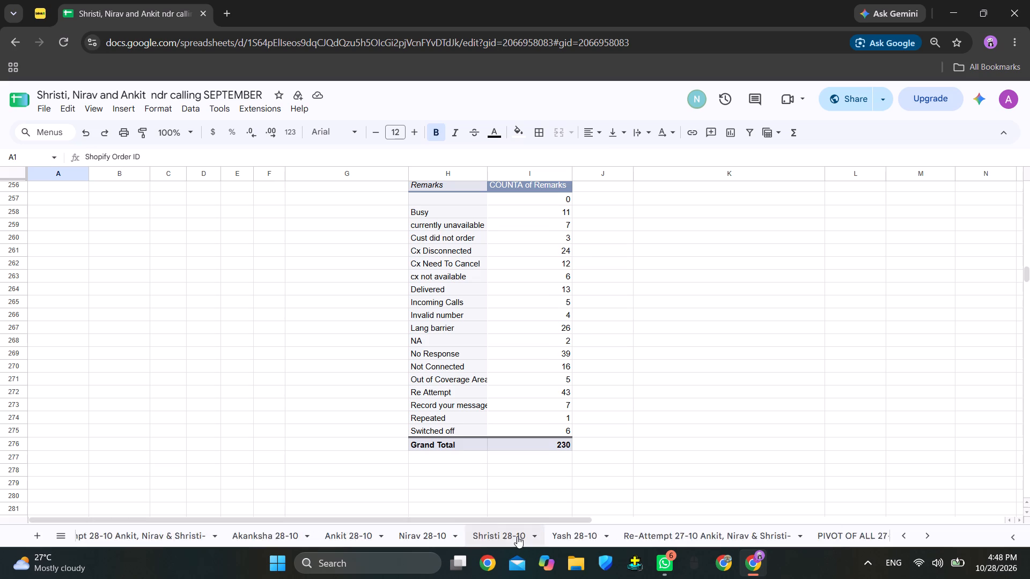
left_click(387, 534)
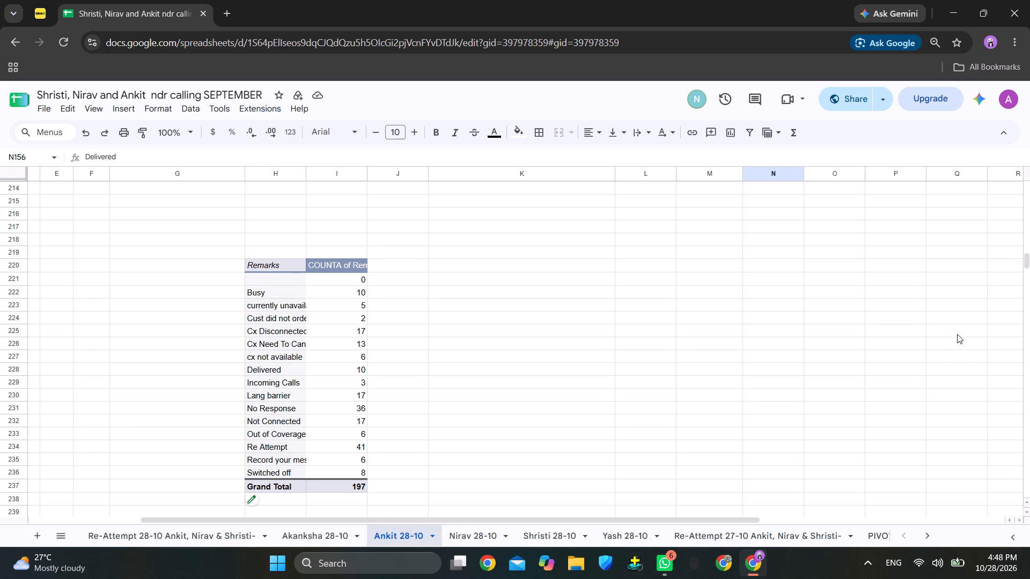
Look through the remarks column on the Ankit 28-10 sheet and recheck the remark counts in the Ankit 27-10 pivot table.
scroll(962, 327, "up", 5)
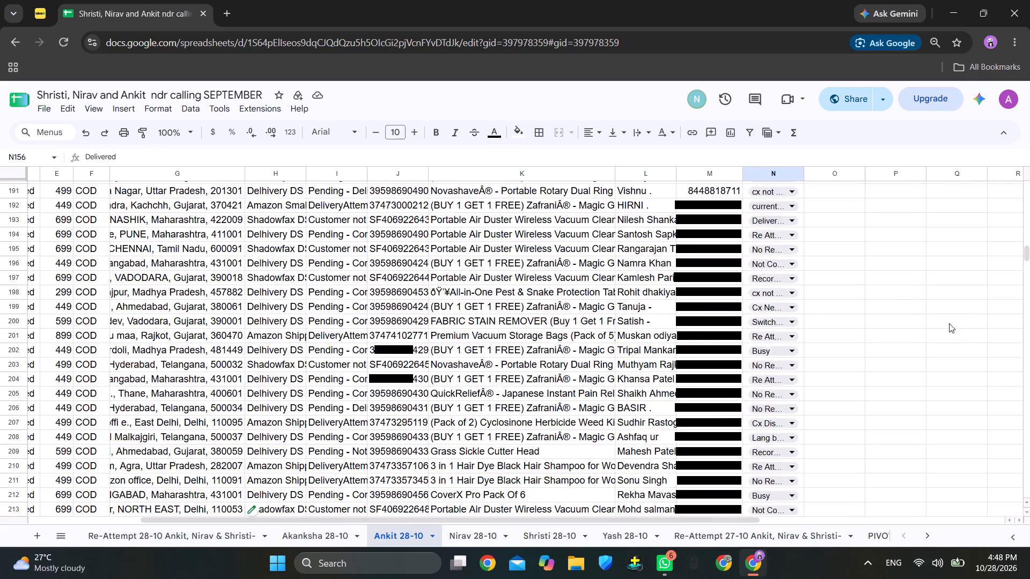
scroll(943, 320, "down", 1)
scroll(943, 320, "up", 15)
scroll(900, 305, "up", 5)
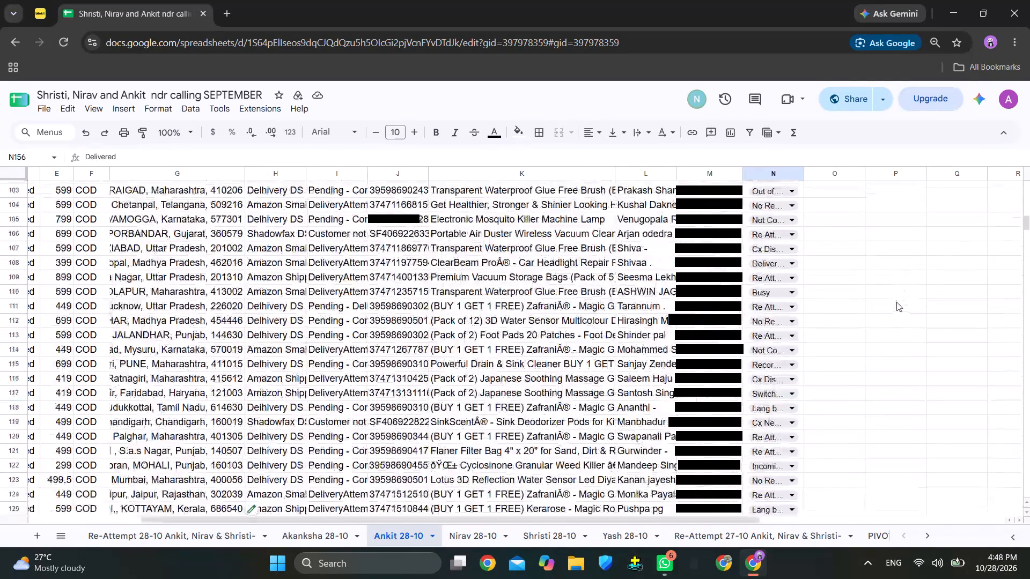
scroll(896, 302, "up", 8)
scroll(895, 301, "down", 3)
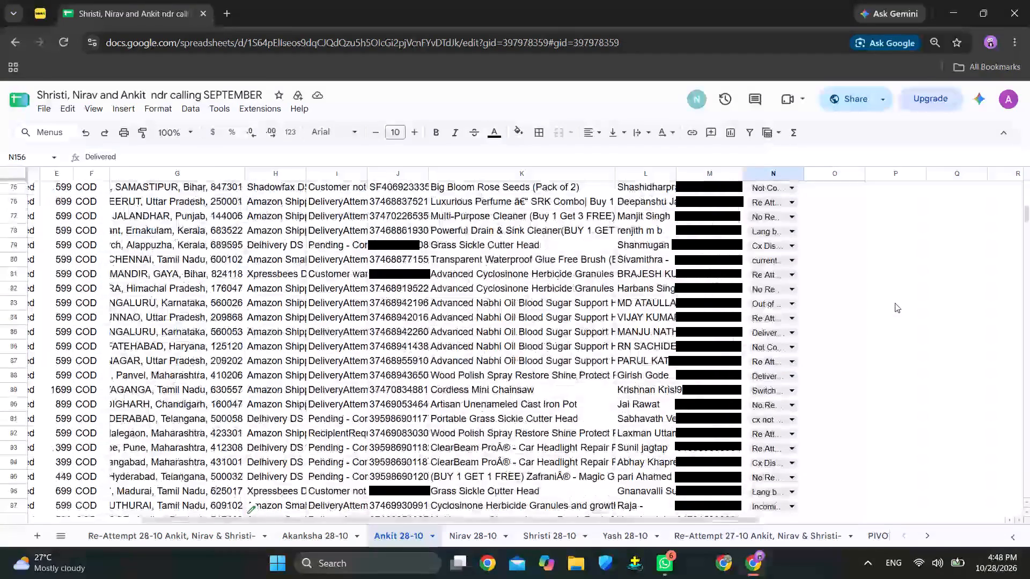
scroll(895, 303, "up", 4)
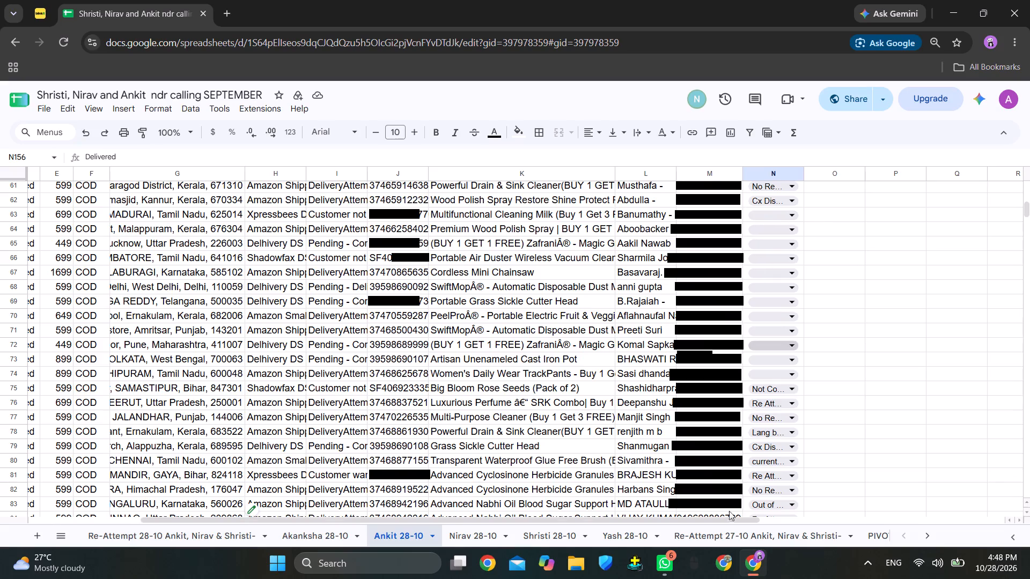
scroll(769, 542, "left", 7)
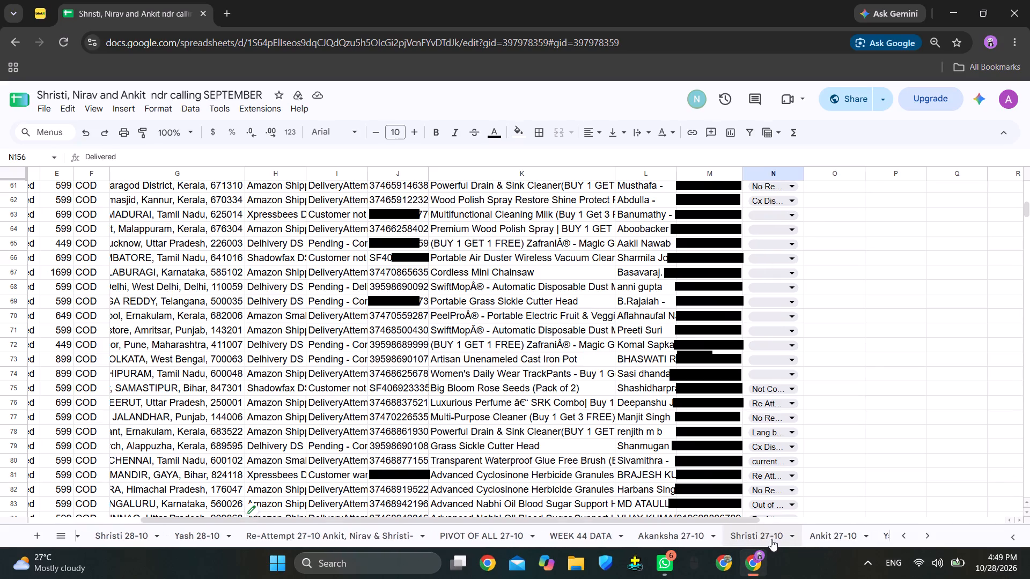
scroll(771, 539, "left", 3)
left_click(766, 537)
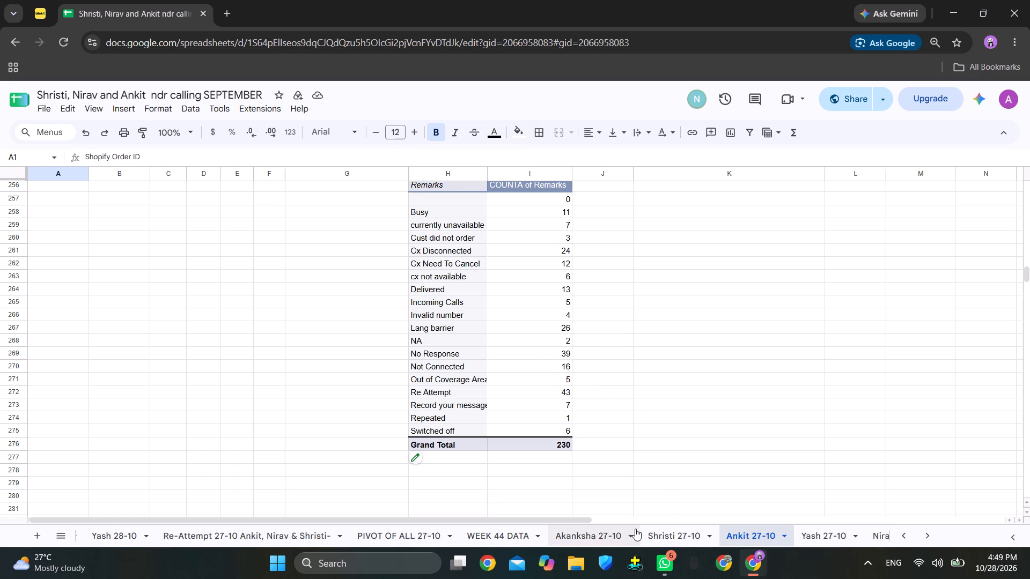
scroll(636, 531, "right", 4)
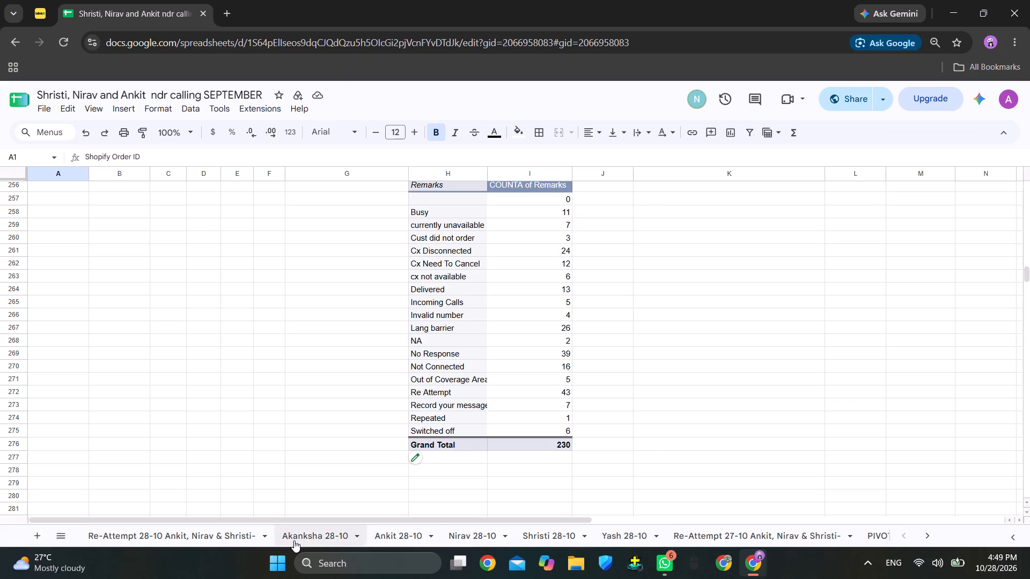
left_click(399, 539)
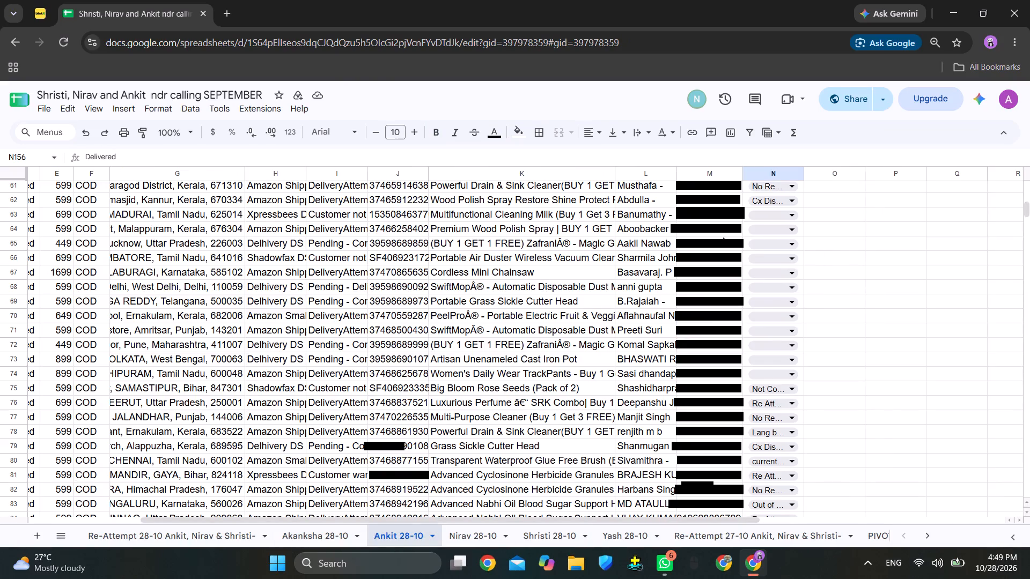
Set the blank remark in N63 on the Ankit 28-10 sheet to Lang barrier.
left_click(759, 216)
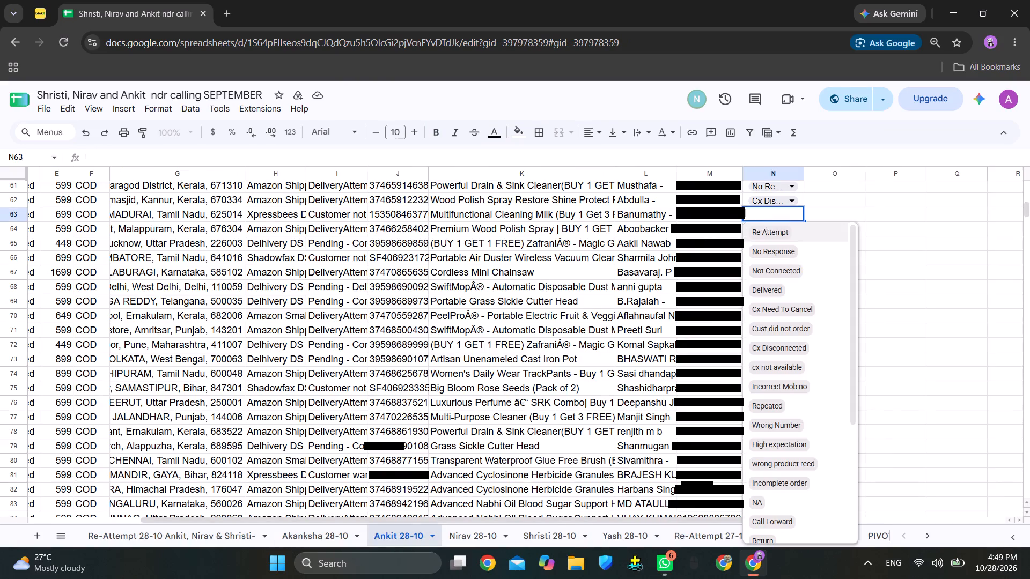
scroll(794, 487, "down", 2)
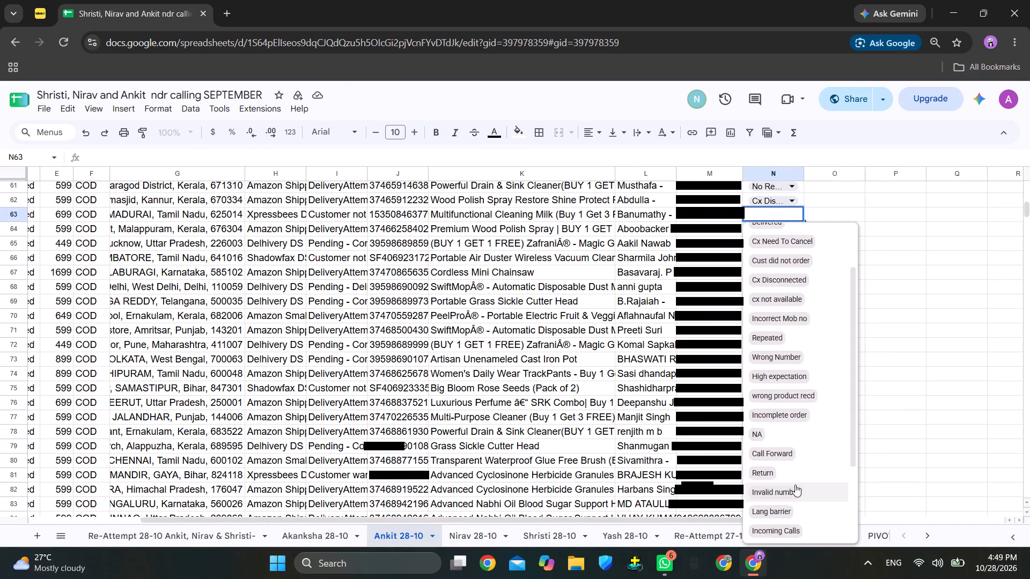
left_click(770, 447)
Set the blank remark in N157 on the Ankit 28-10 sheet to Switched off.
scroll(839, 381, "down", 9)
right_click(840, 385)
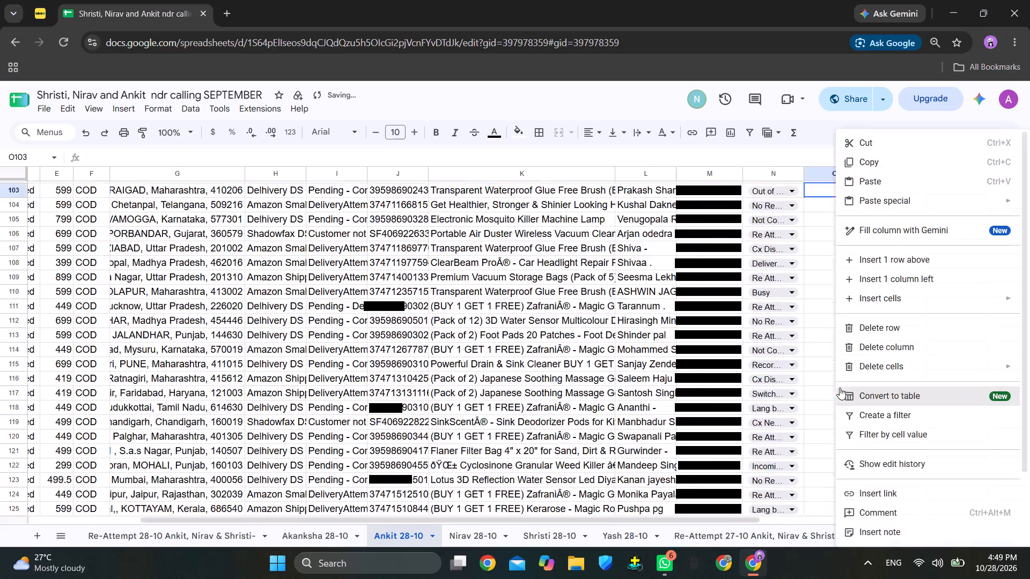
scroll(840, 388, "down", 10)
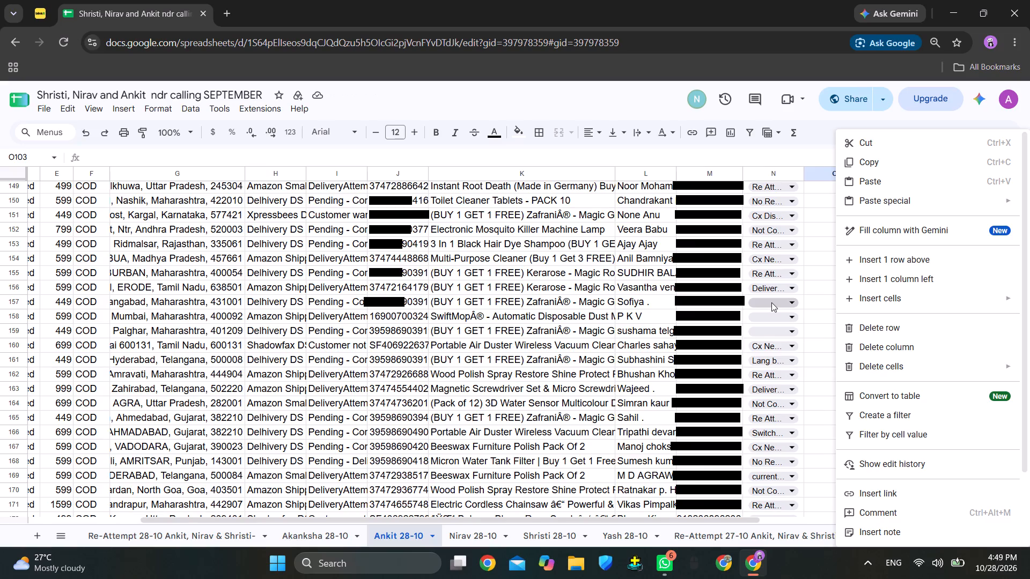
left_click(772, 302)
scroll(804, 388, "down", 7)
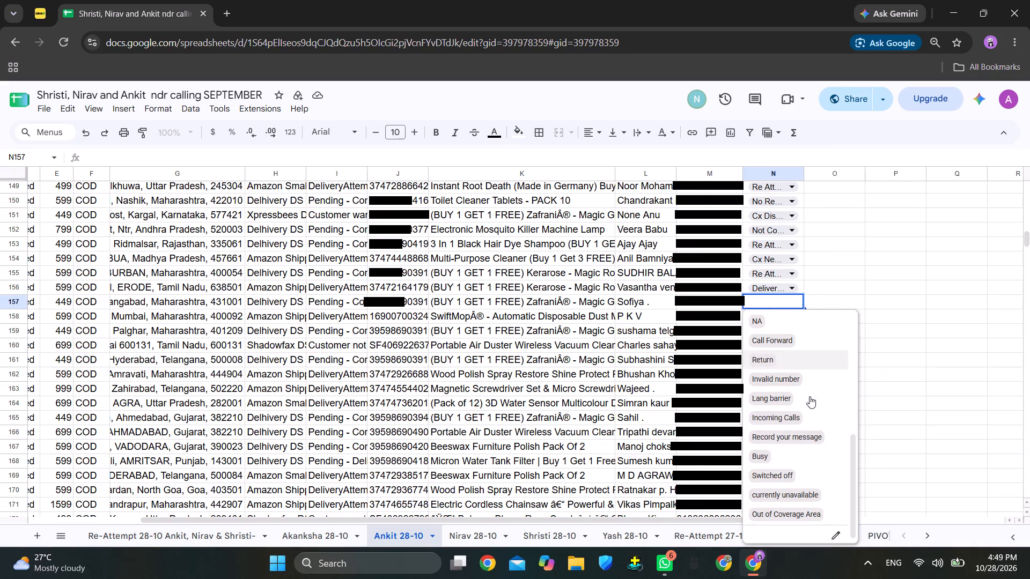
scroll(810, 399, "down", 2)
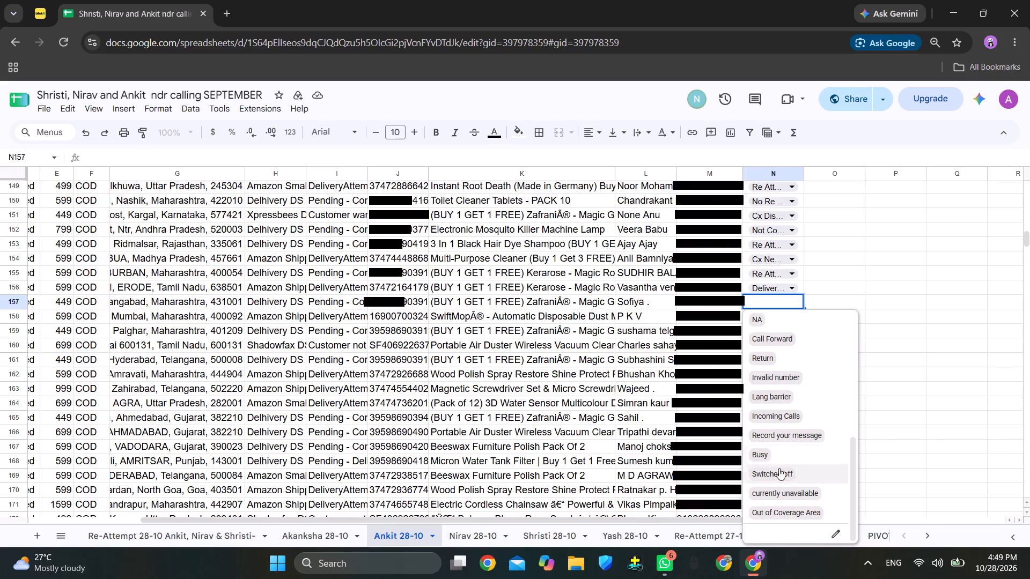
left_click(778, 471)
Compare the updated remark counts and grand total in the Ankit 28-10 pivot table with the Ankit 27-10 pivot table.
scroll(832, 387, "down", 12)
scroll(414, 401, "up", 1)
scroll(414, 401, "down", 4)
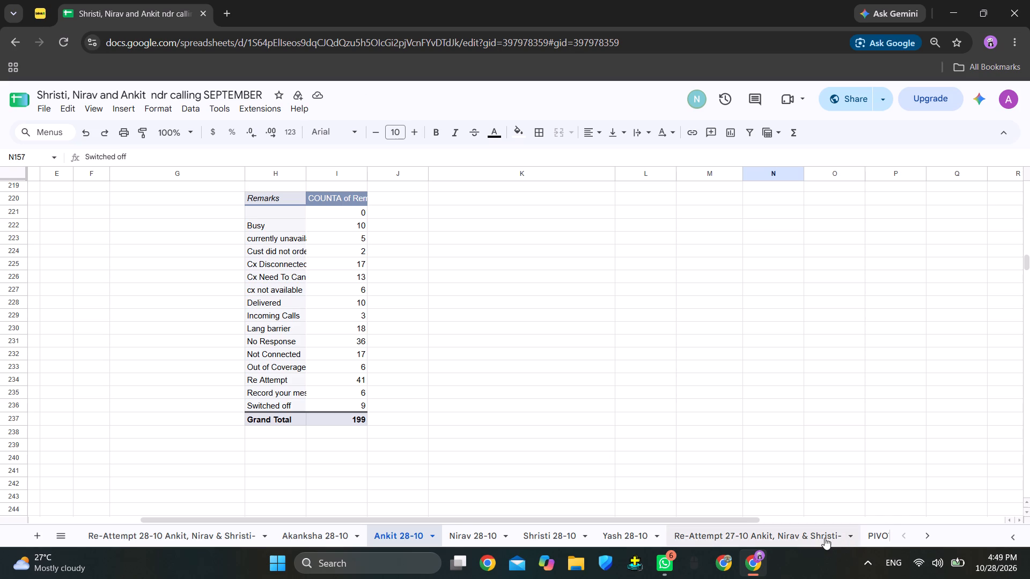
scroll(825, 538, "left", 4)
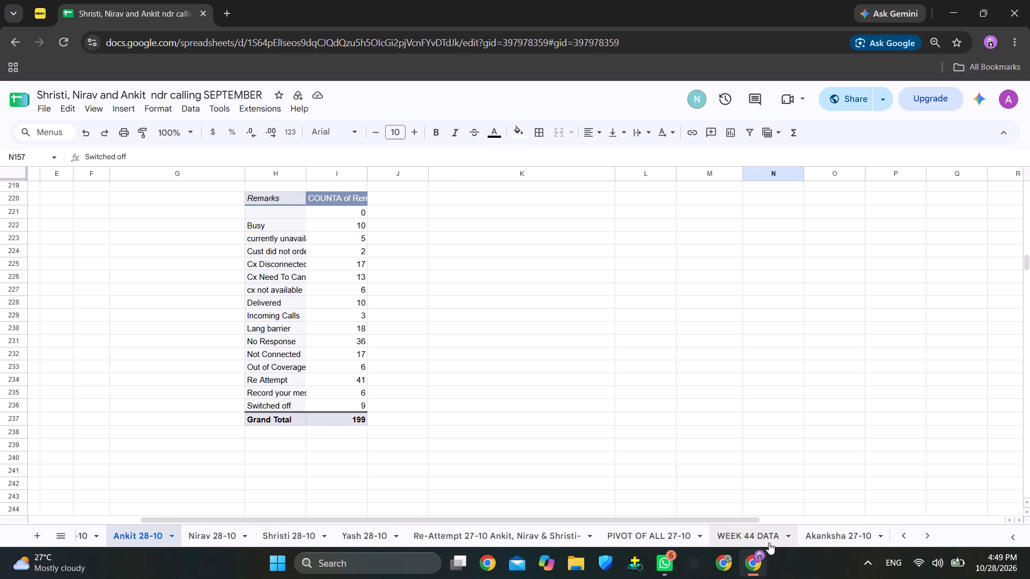
scroll(769, 543, "left", 2)
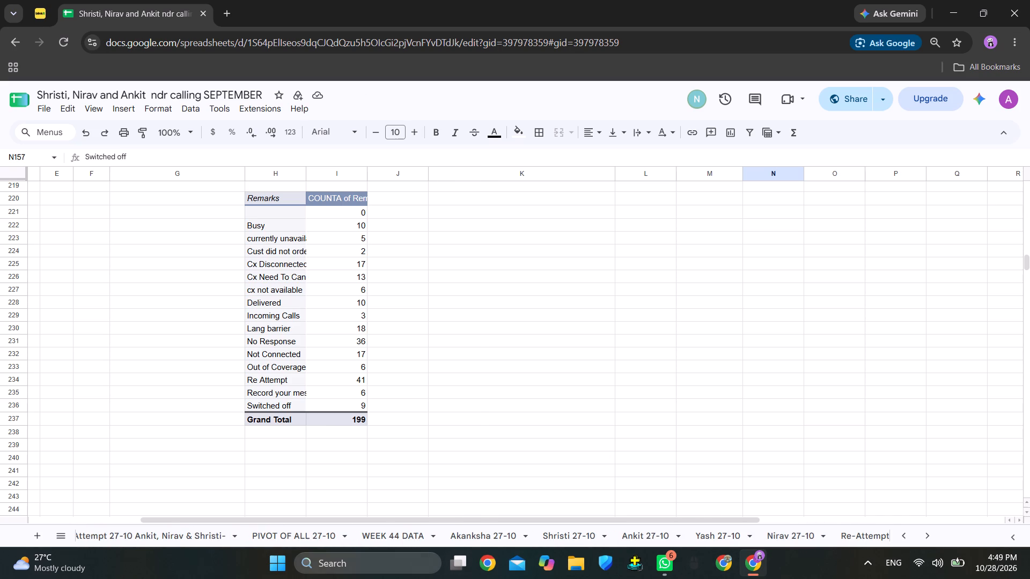
left_click(637, 532)
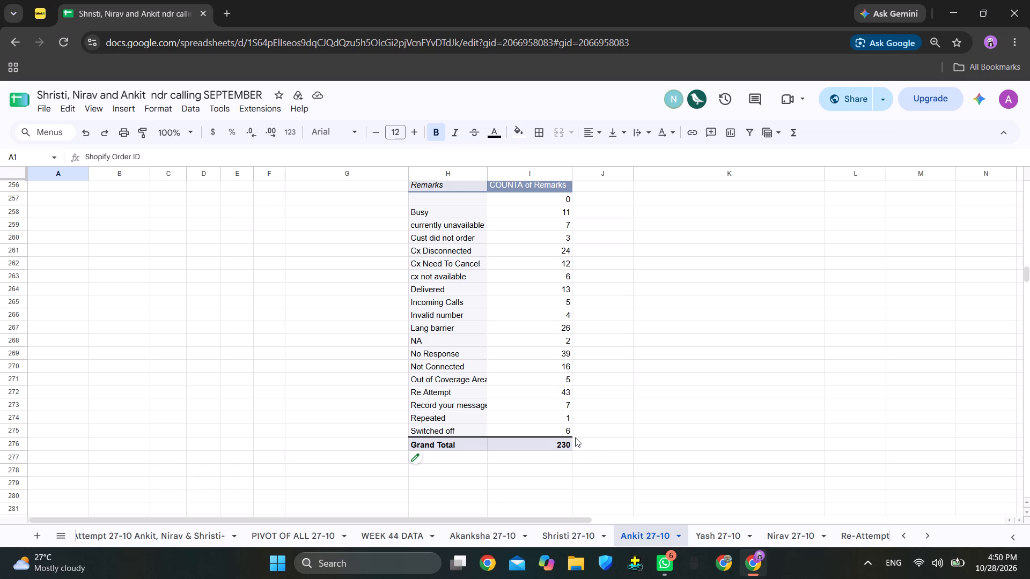
Set the blank remark in N74 on the Ankit 28-10 sheet to Out of Coverage Area.
scroll(534, 533, "right", 7)
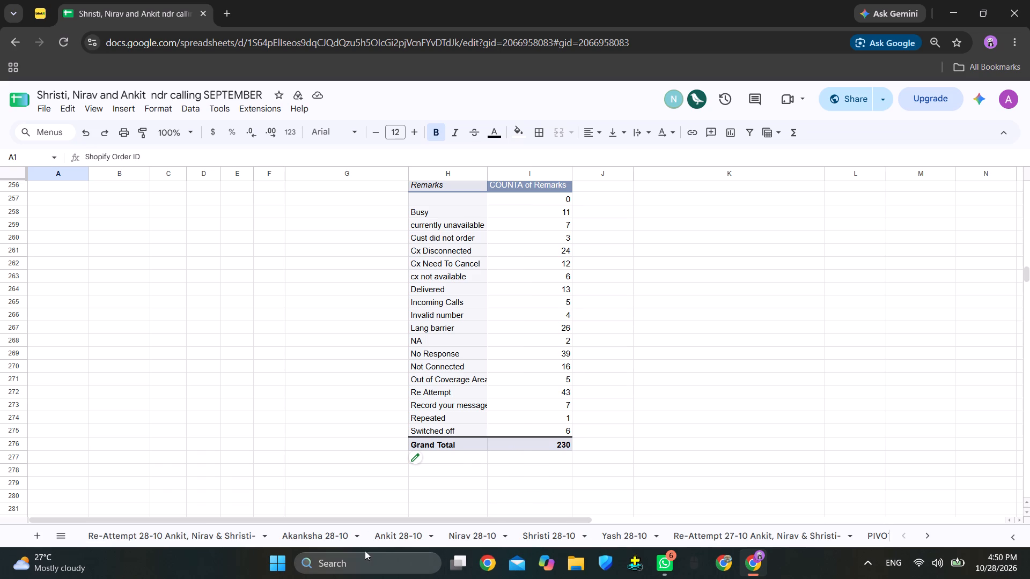
left_click(408, 532)
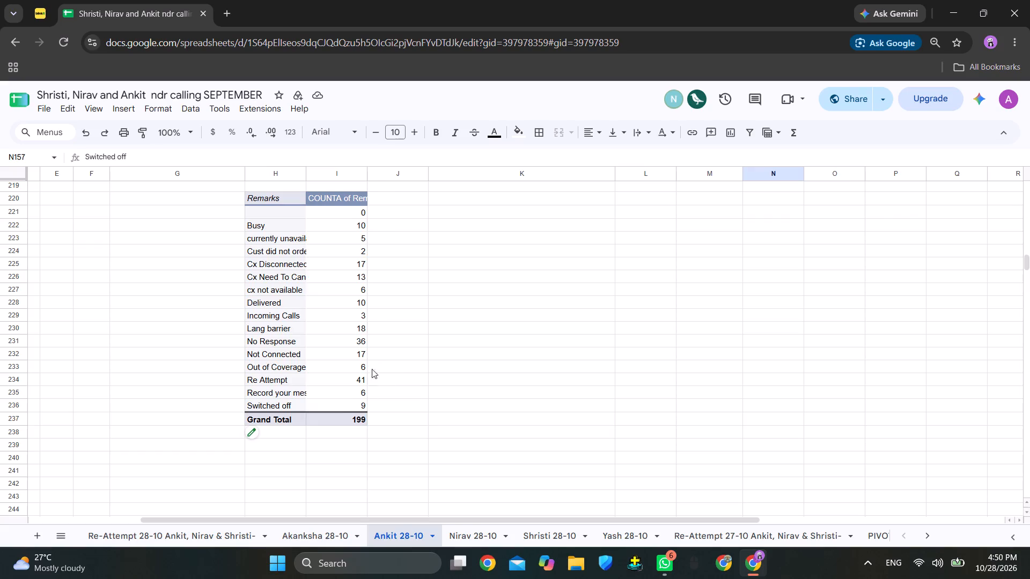
scroll(853, 288, "up", 3)
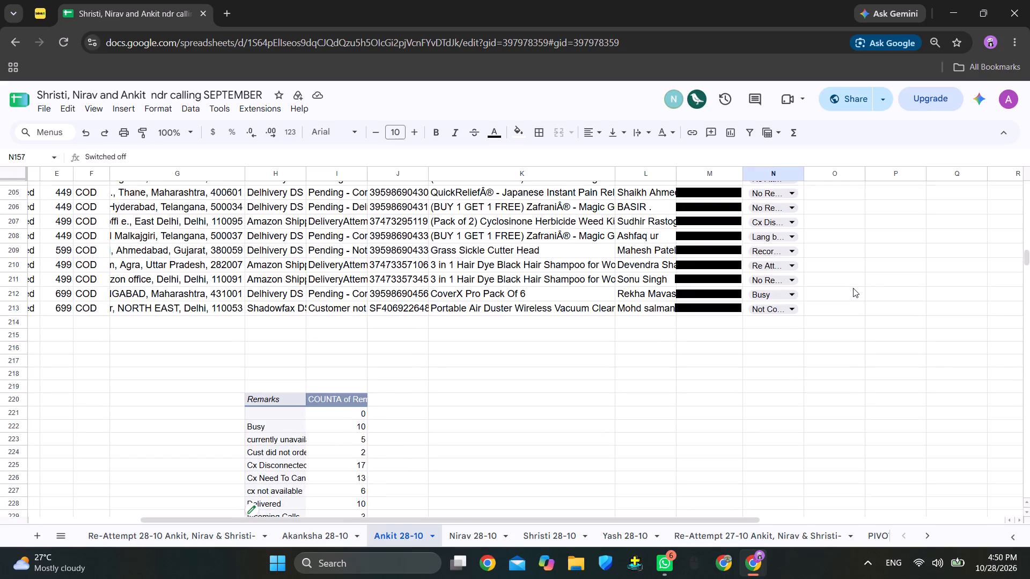
scroll(854, 287, "down", 2)
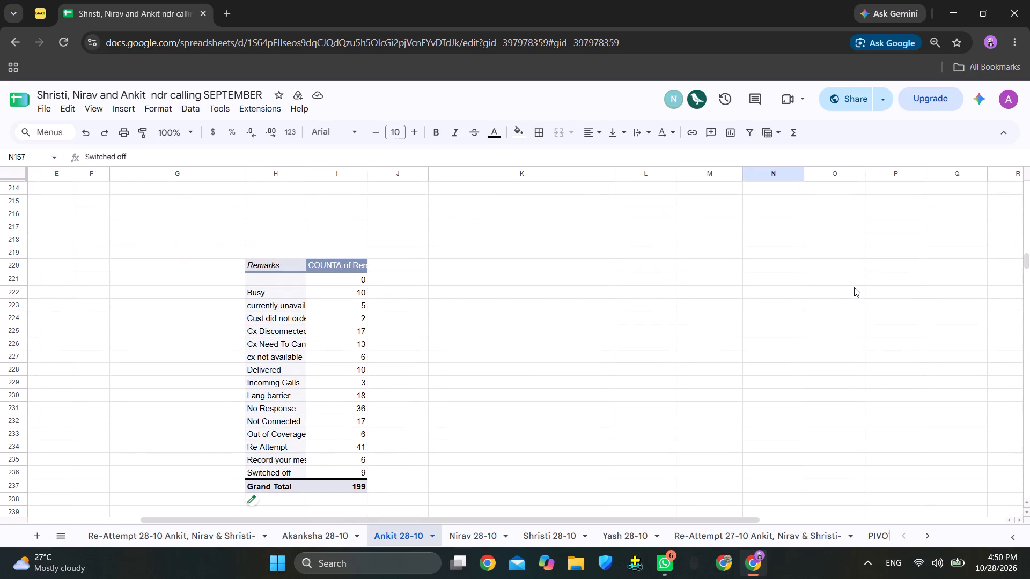
scroll(864, 288, "up", 15)
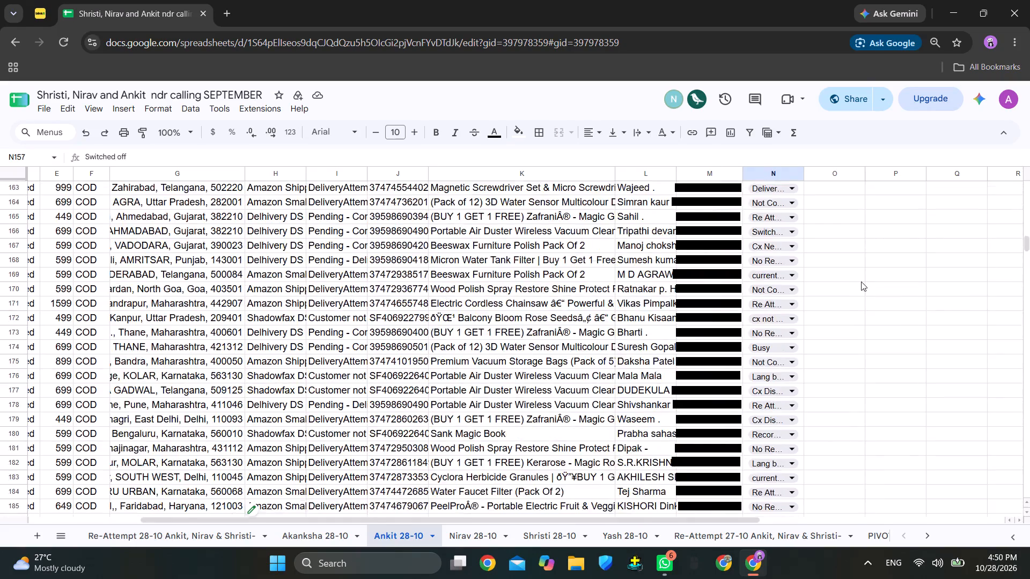
scroll(861, 281, "up", 6)
scroll(862, 284, "down", 6)
scroll(863, 284, "up", 18)
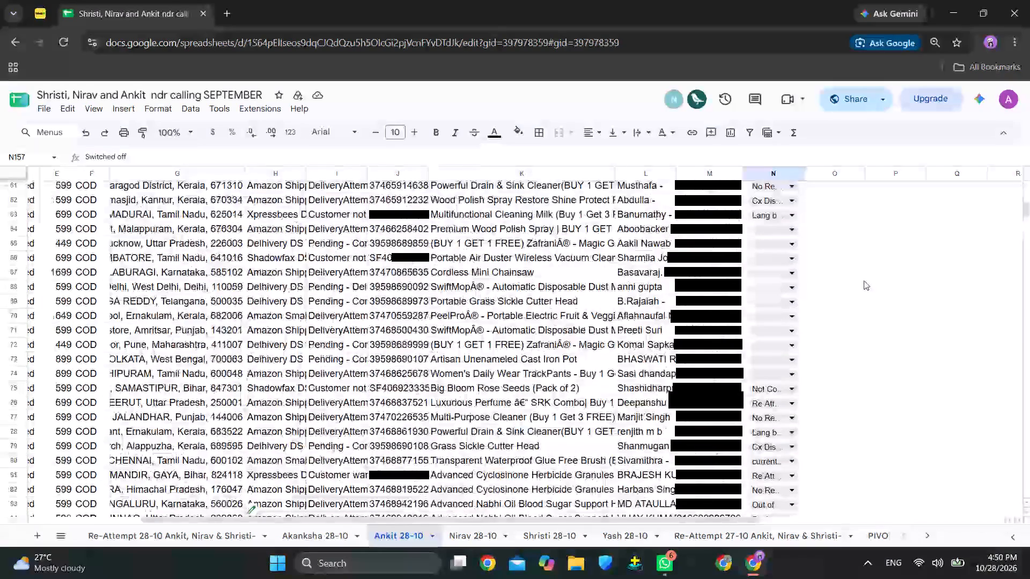
scroll(864, 280, "up", 1)
scroll(864, 287, "down", 1)
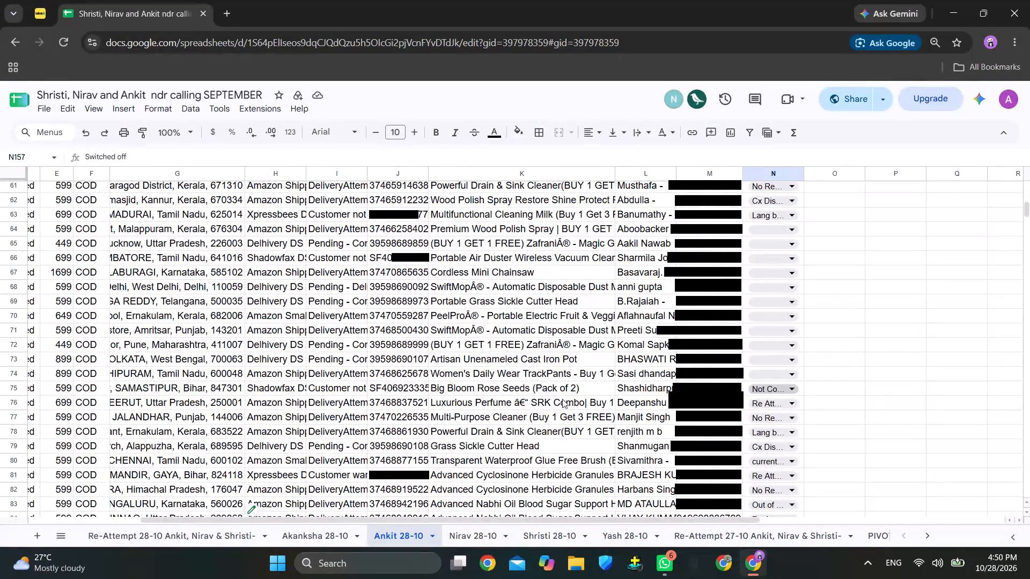
left_click(767, 374)
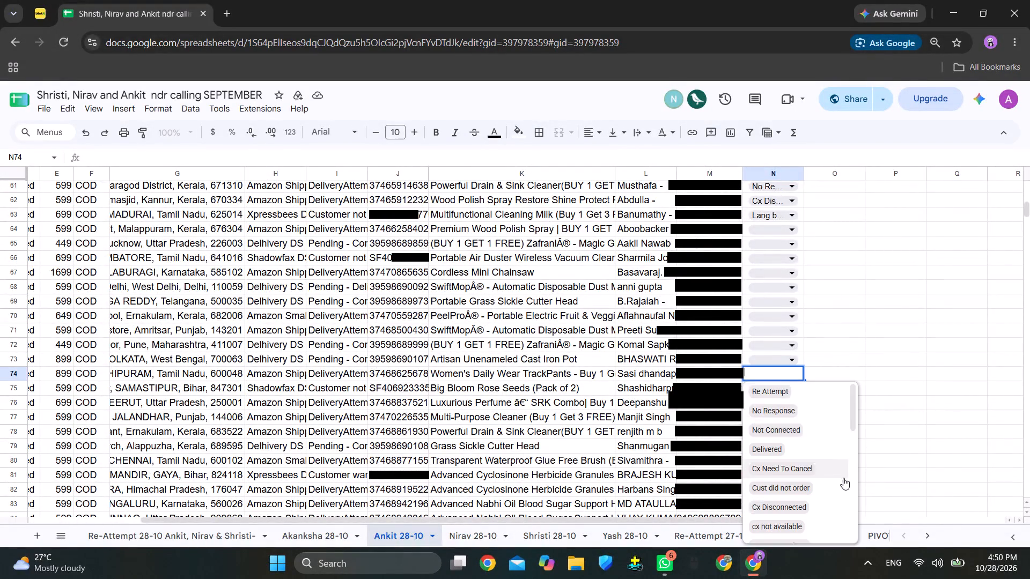
scroll(843, 478, "down", 6)
left_click(795, 511)
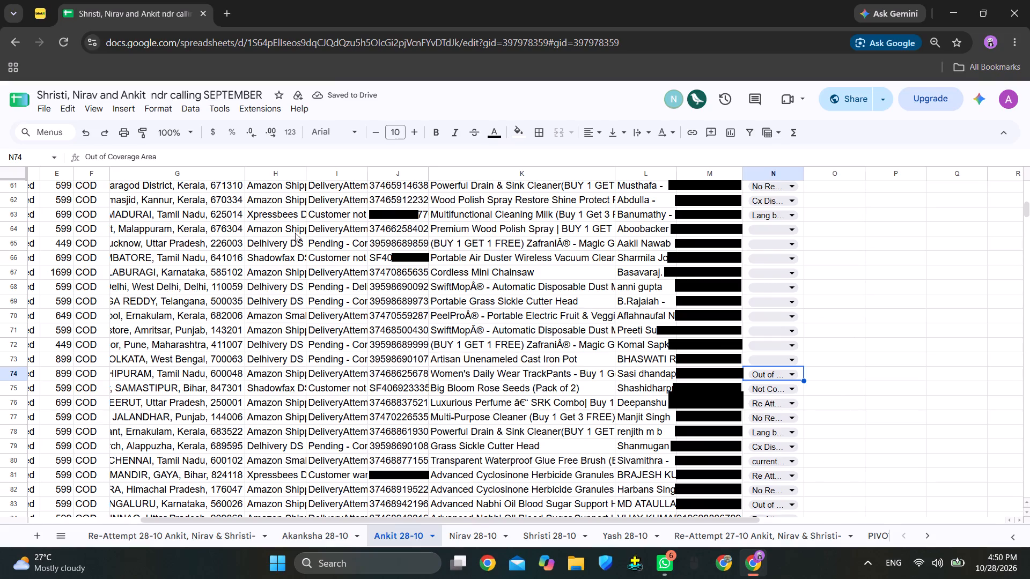
Set the blank remarks on the Ankit 28-10 sheet to Delivered in N64 and No Response in N65.
scroll(836, 249, "down", 3)
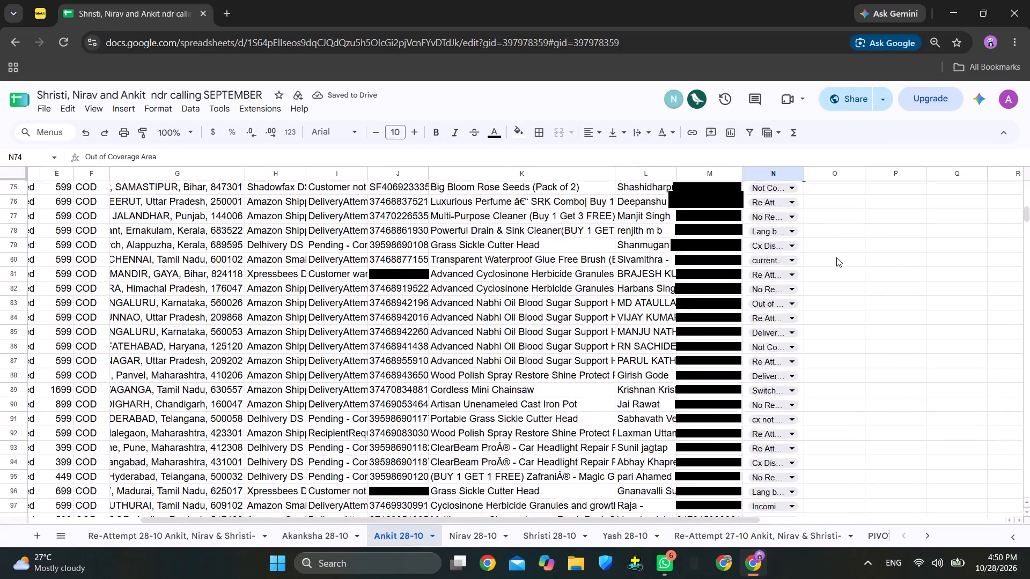
scroll(836, 257, "down", 20)
scroll(836, 257, "down", 8)
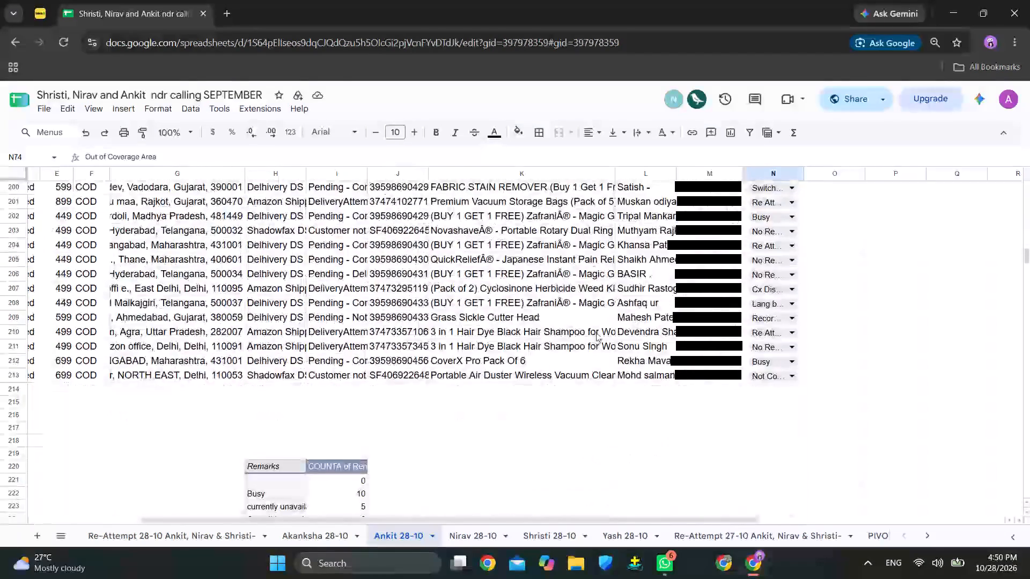
scroll(596, 332, "down", 3)
scroll(929, 222, "up", 8)
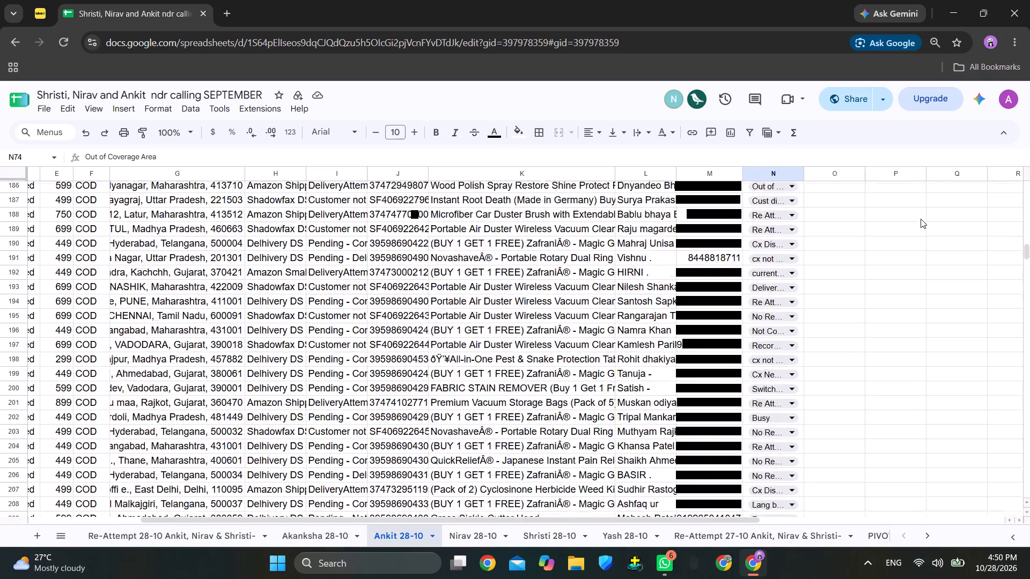
scroll(921, 219, "up", 7)
scroll(900, 220, "down", 1)
scroll(900, 220, "up", 18)
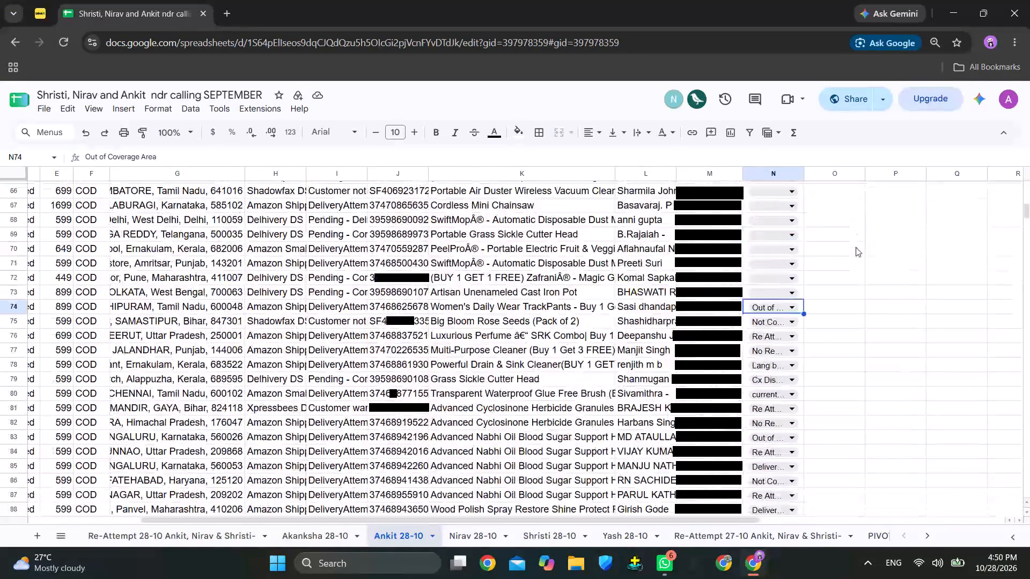
scroll(856, 247, "up", 2)
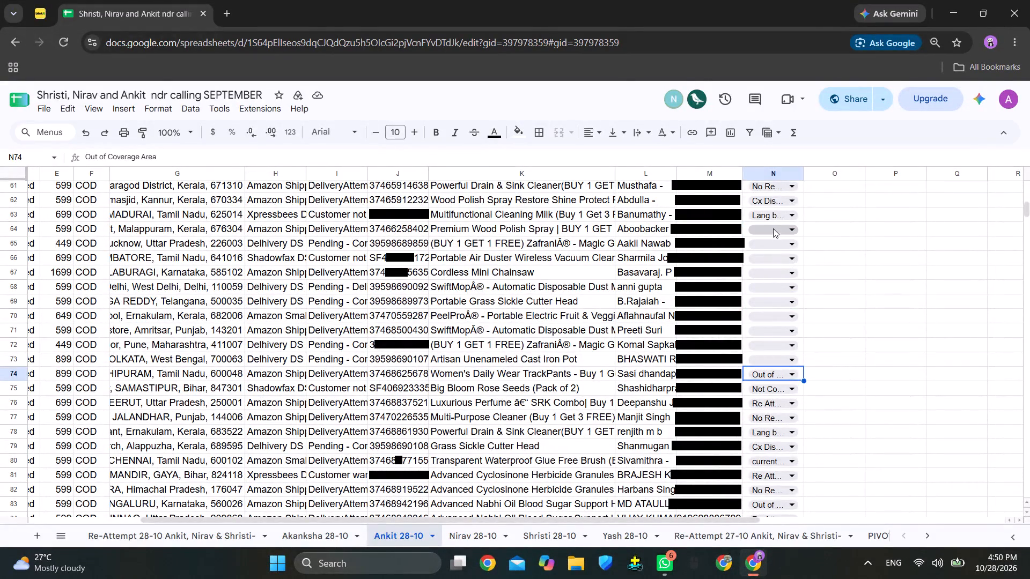
left_click(774, 228)
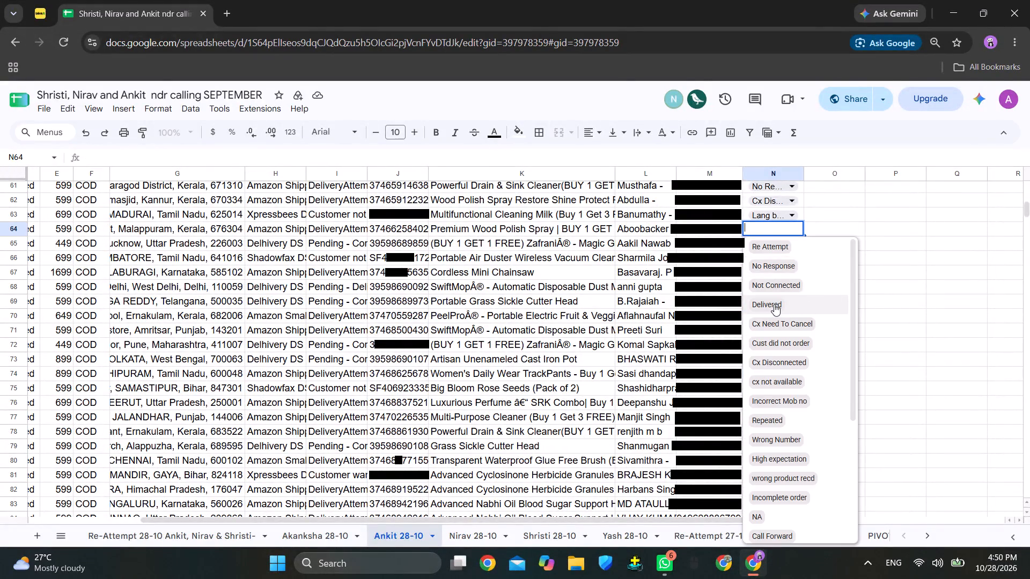
left_click(775, 305)
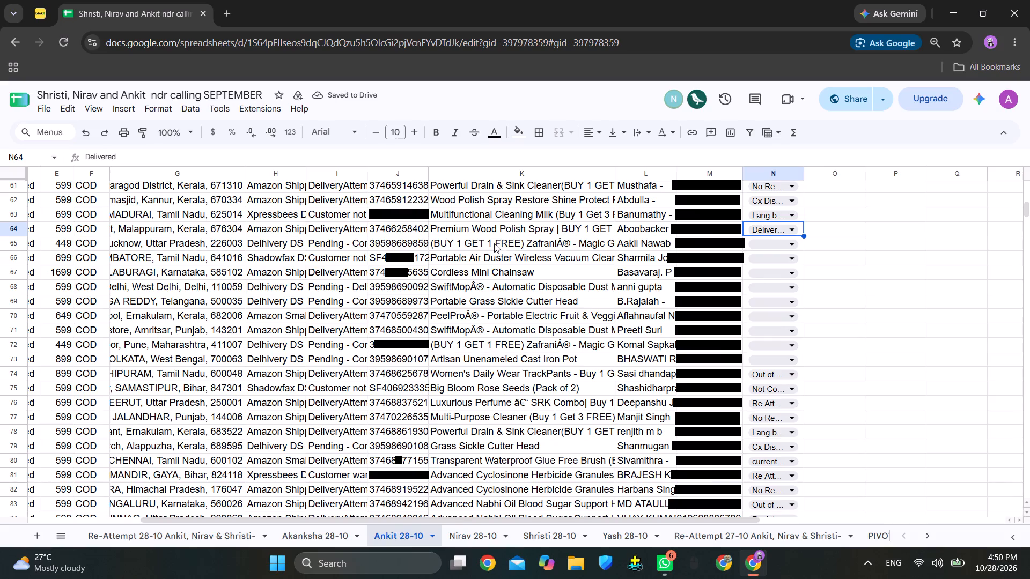
left_click(789, 243)
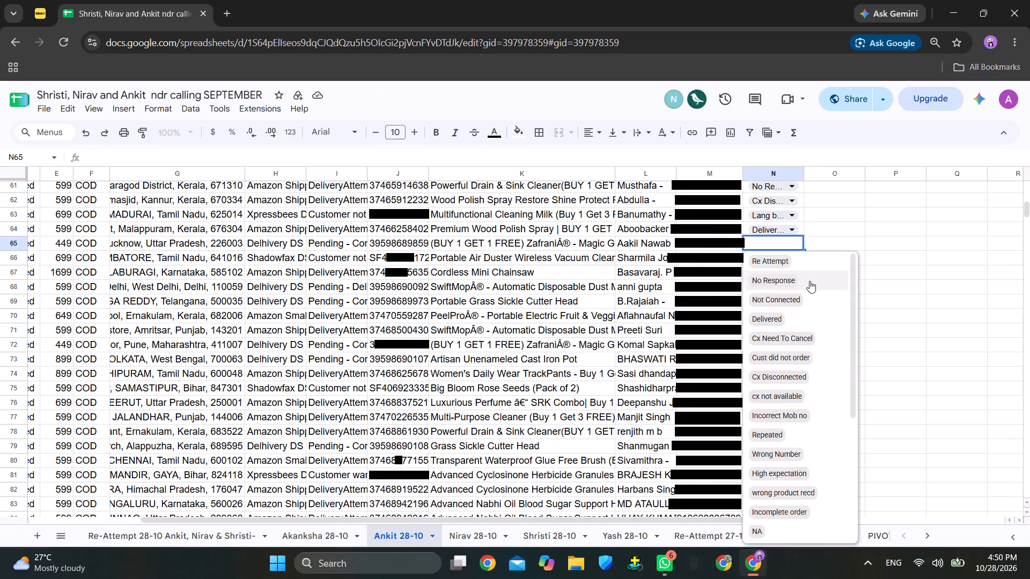
left_click(789, 280)
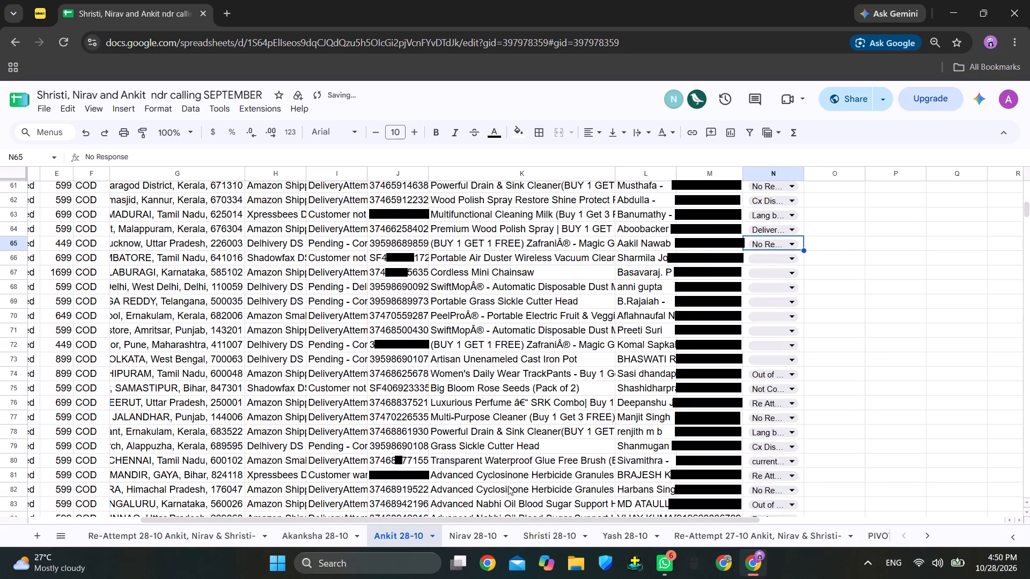
Look through the remarks on the Akanksha 28-10 sheet and recheck the remark counts in the Ankit 28-10 pivot table.
left_click(314, 540)
scroll(723, 388, "down", 5)
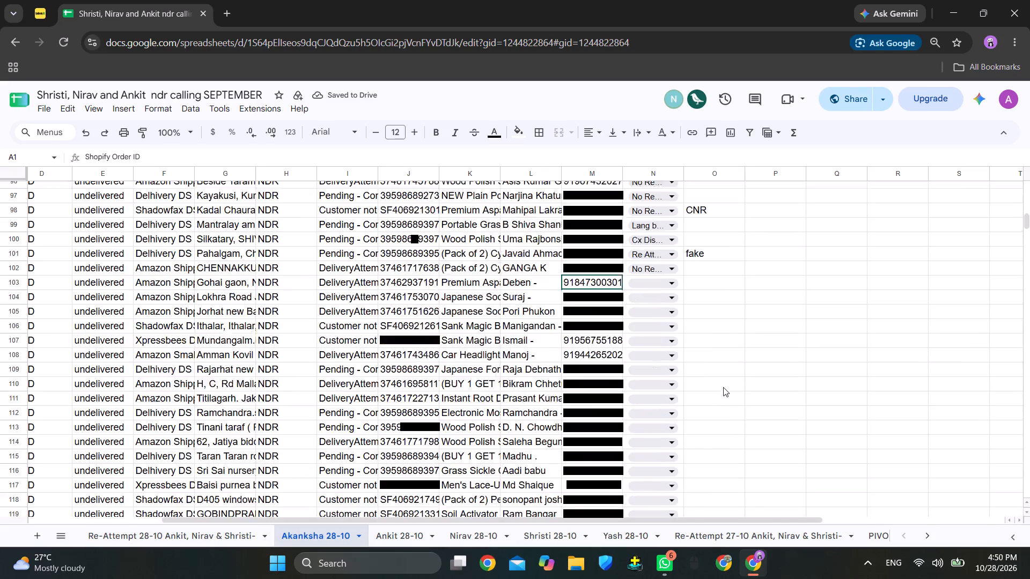
scroll(723, 387, "down", 1)
scroll(740, 349, "up", 2)
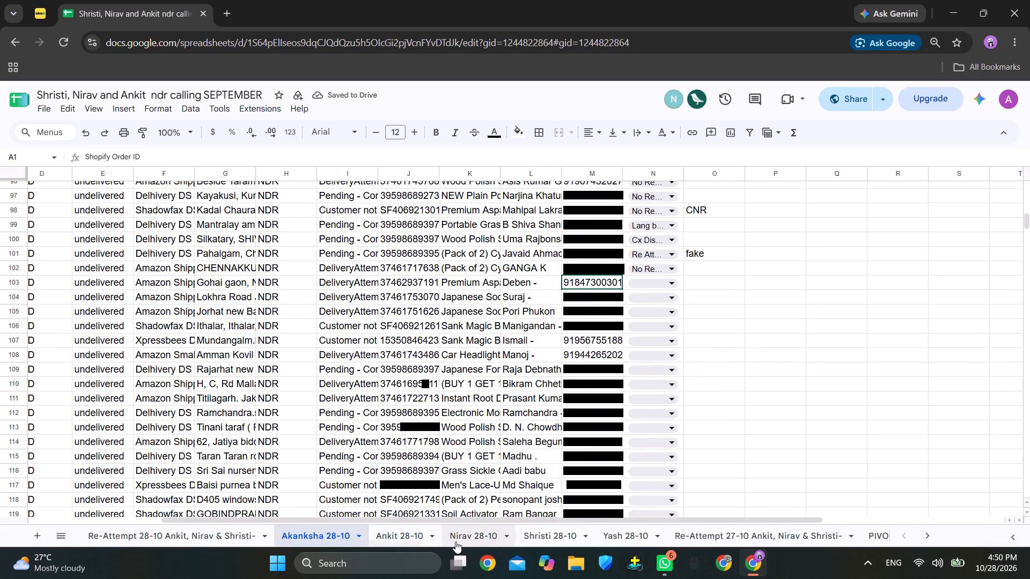
left_click(401, 535)
scroll(775, 368, "down", 20)
scroll(775, 368, "down", 1)
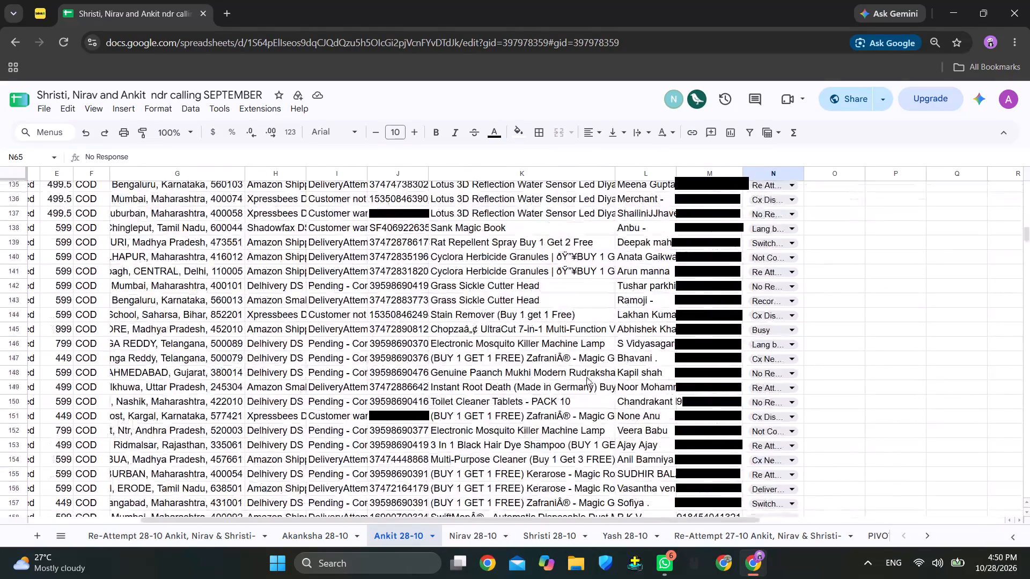
scroll(586, 377, "down", 12)
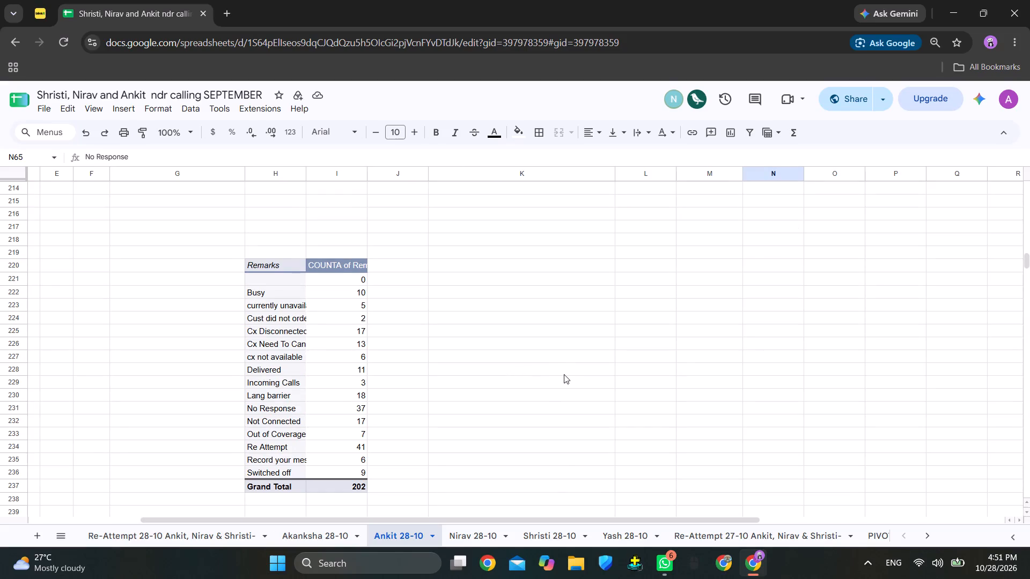
scroll(755, 325, "up", 1)
scroll(756, 325, "down", 1)
scroll(756, 325, "up", 7)
scroll(787, 315, "down", 1)
scroll(788, 314, "up", 3)
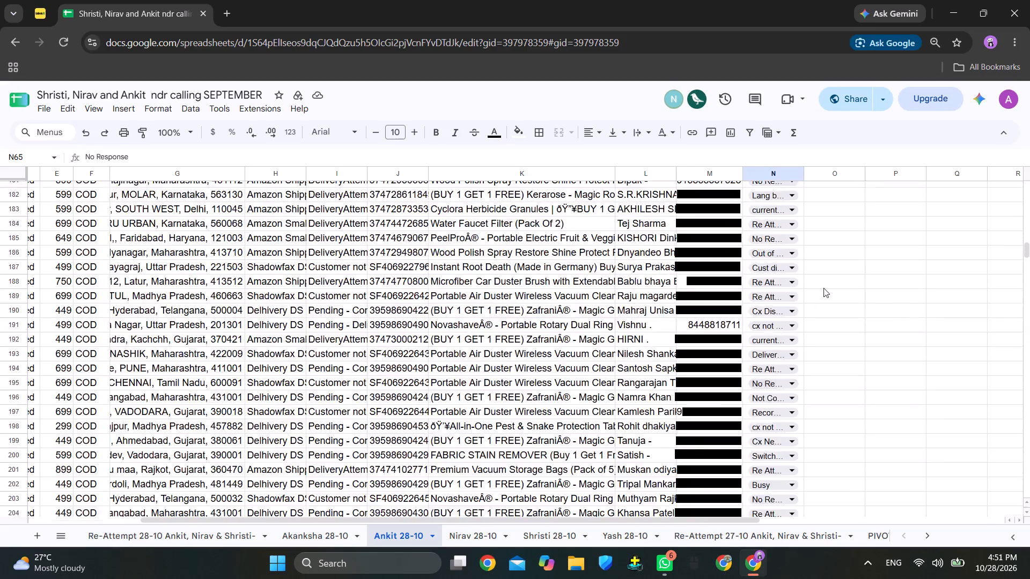
scroll(823, 288, "up", 4)
scroll(832, 285, "down", 13)
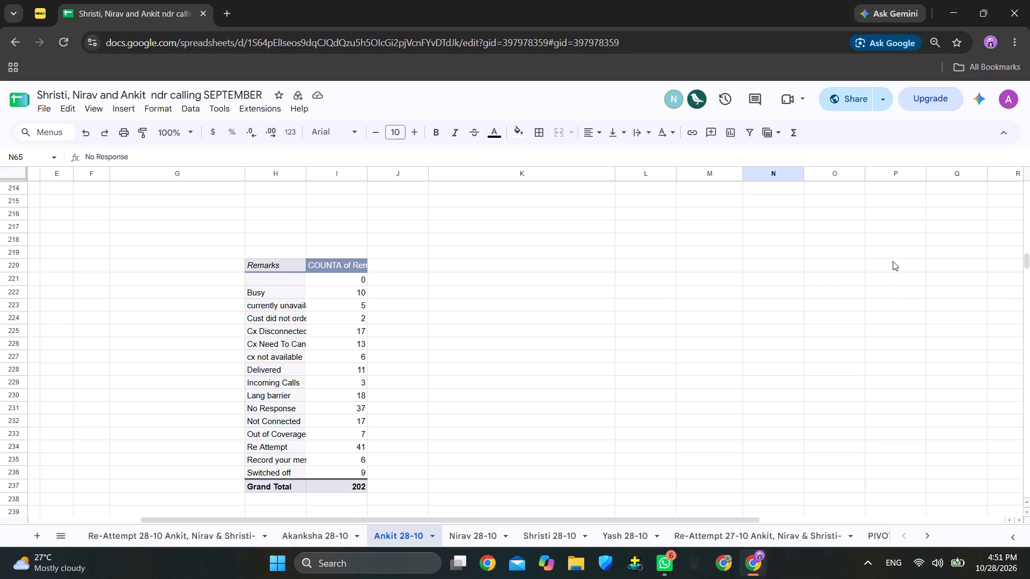
scroll(922, 244, "up", 14)
scroll(871, 235, "down", 1)
Set the blank remark in N66 on the Ankit 28-10 sheet to Lang barrier.
scroll(871, 235, "up", 11)
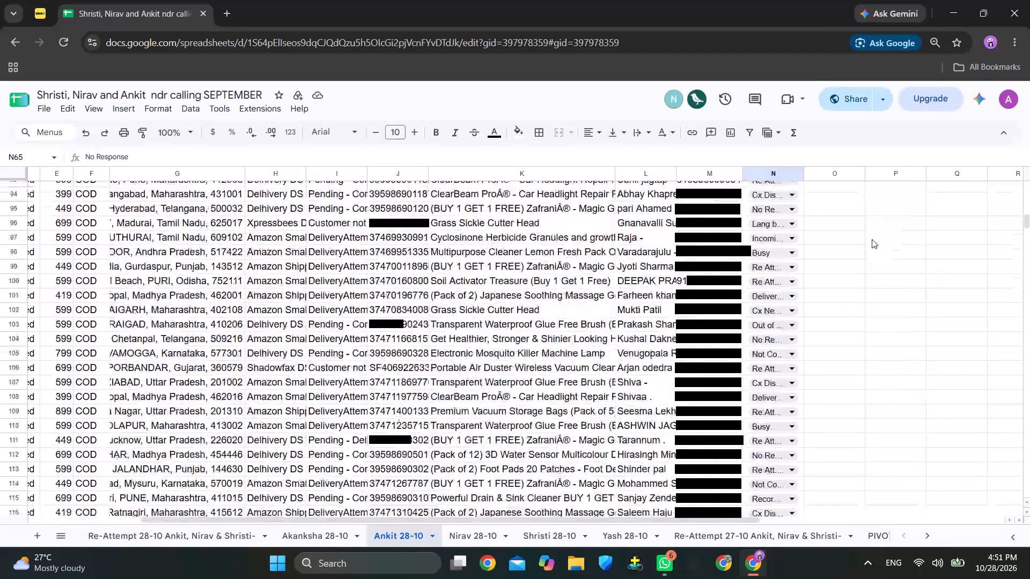
scroll(872, 239, "up", 9)
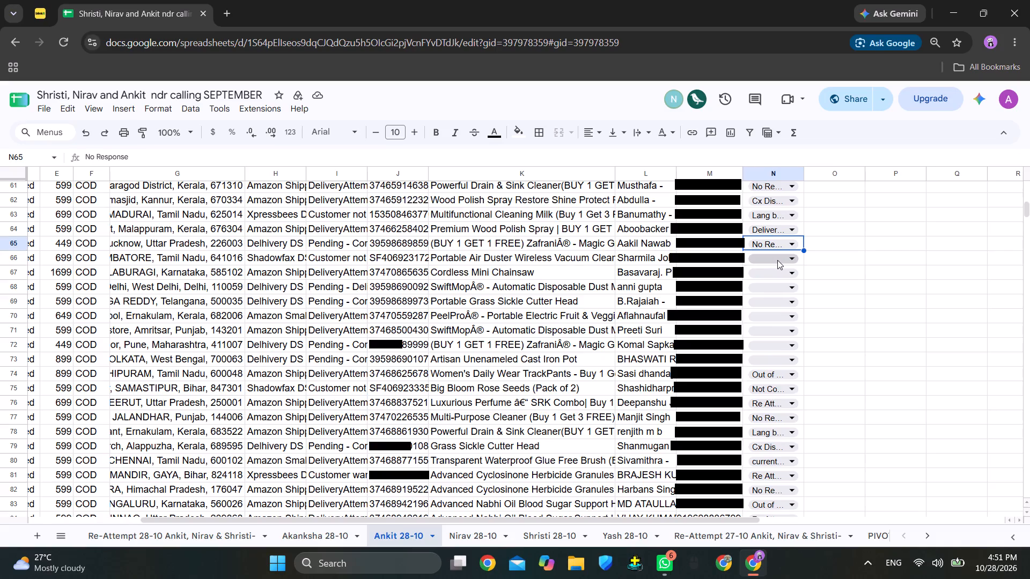
left_click(778, 260)
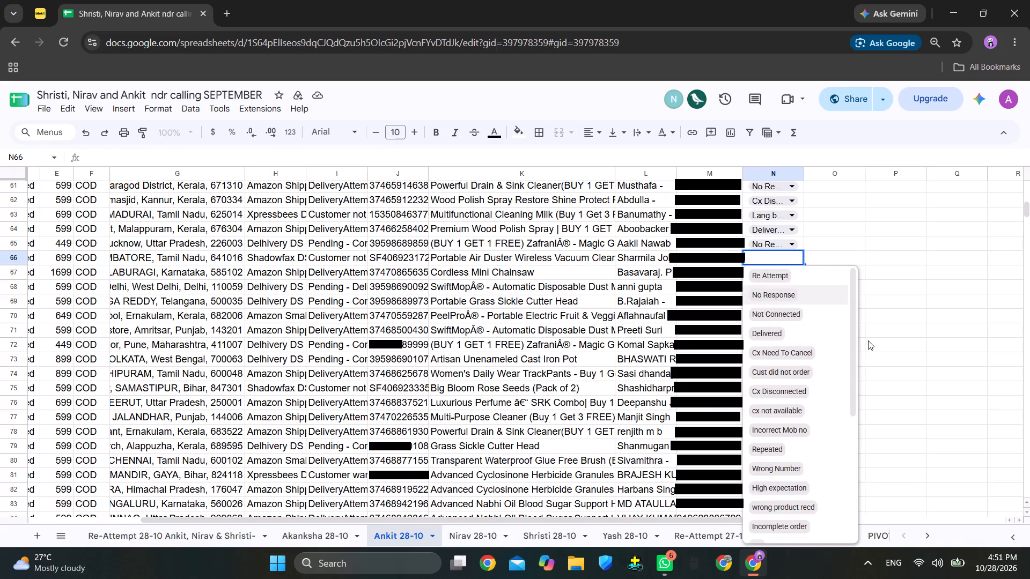
scroll(832, 415, "down", 4)
left_click(768, 390)
Set the blank remark in N158 on the Ankit 28-10 sheet to Cx Disconnected.
scroll(816, 387, "down", 19)
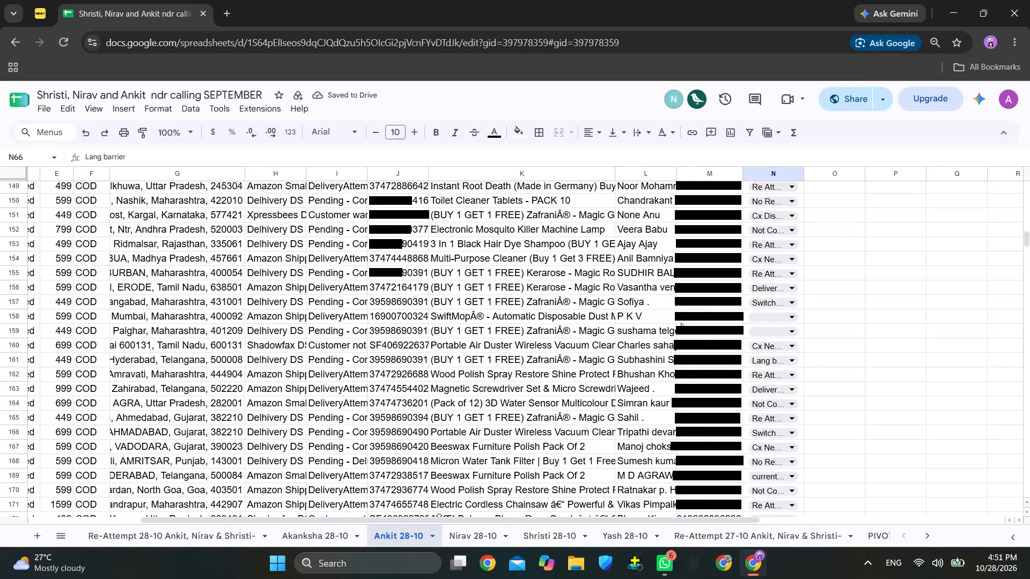
left_click(764, 317)
left_click(792, 446)
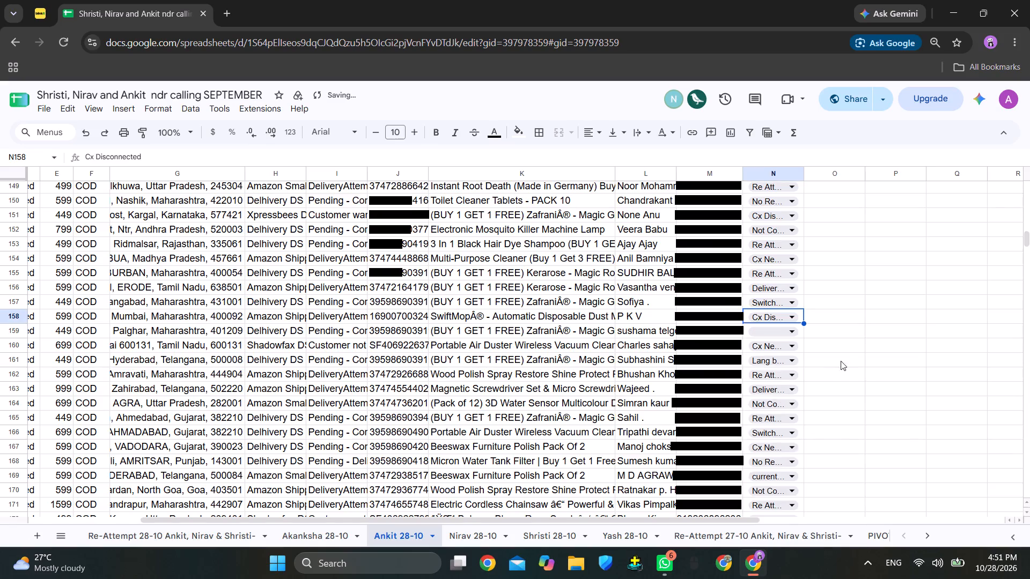
Set the blank remark in N67 on the Ankit 28-10 sheet to Cx Disconnected.
scroll(854, 312, "up", 19)
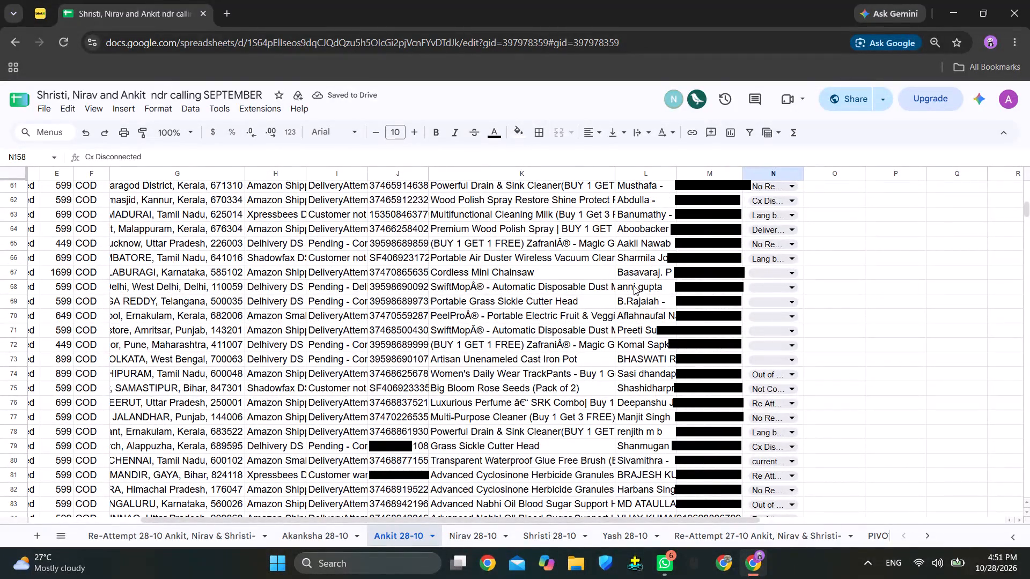
left_click(770, 276)
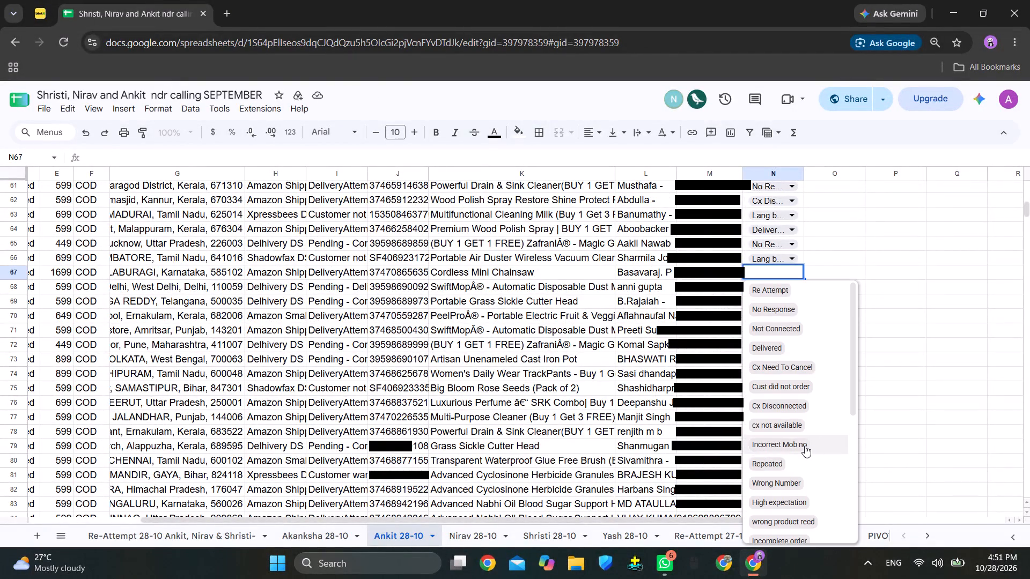
left_click(789, 405)
Check the remark counts in the pivot table below the data on the Ankit 28-10 sheet.
scroll(834, 367, "down", 2)
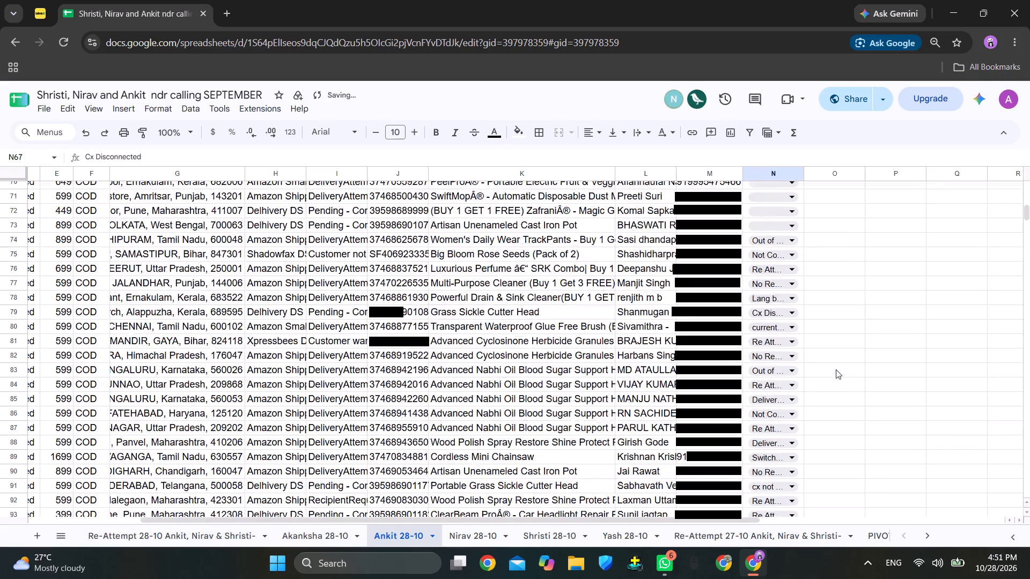
scroll(836, 369, "down", 17)
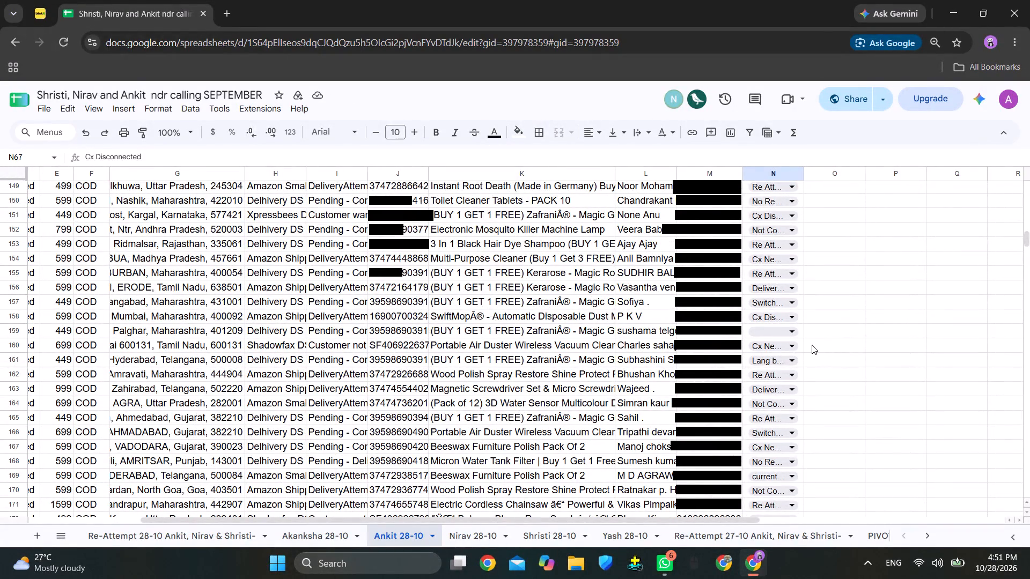
scroll(759, 356, "down", 6)
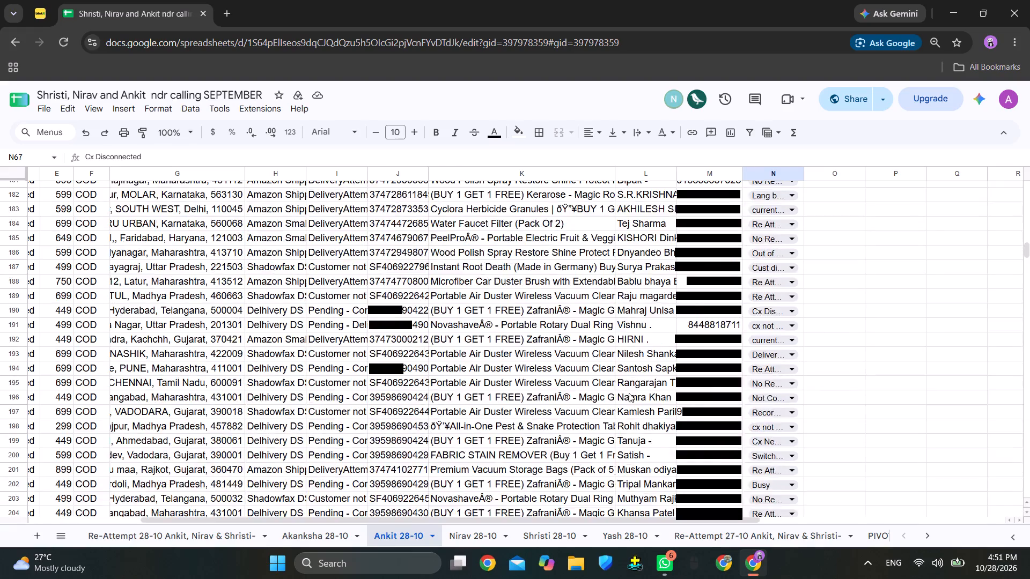
scroll(629, 393, "down", 8)
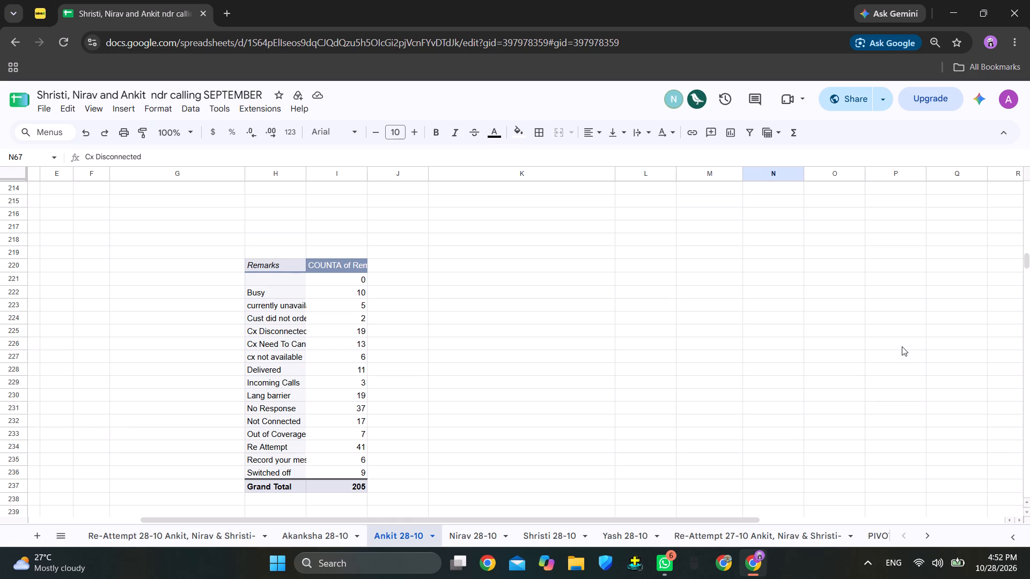
Set the blank remark in N68 on the Ankit 28-10 sheet to No Response.
scroll(886, 337, "up", 14)
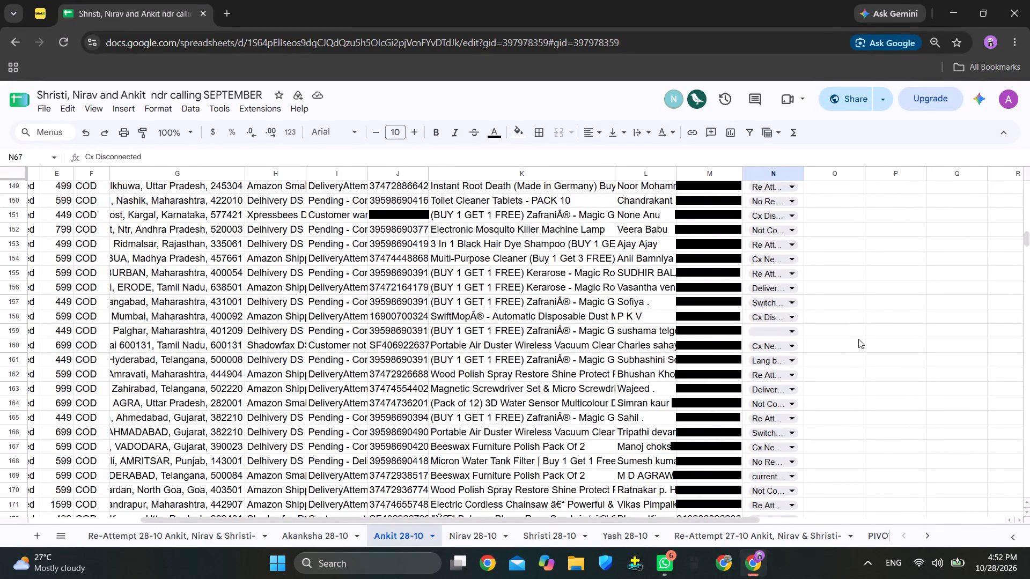
scroll(858, 337, "up", 2)
scroll(858, 337, "down", 1)
scroll(858, 337, "up", 16)
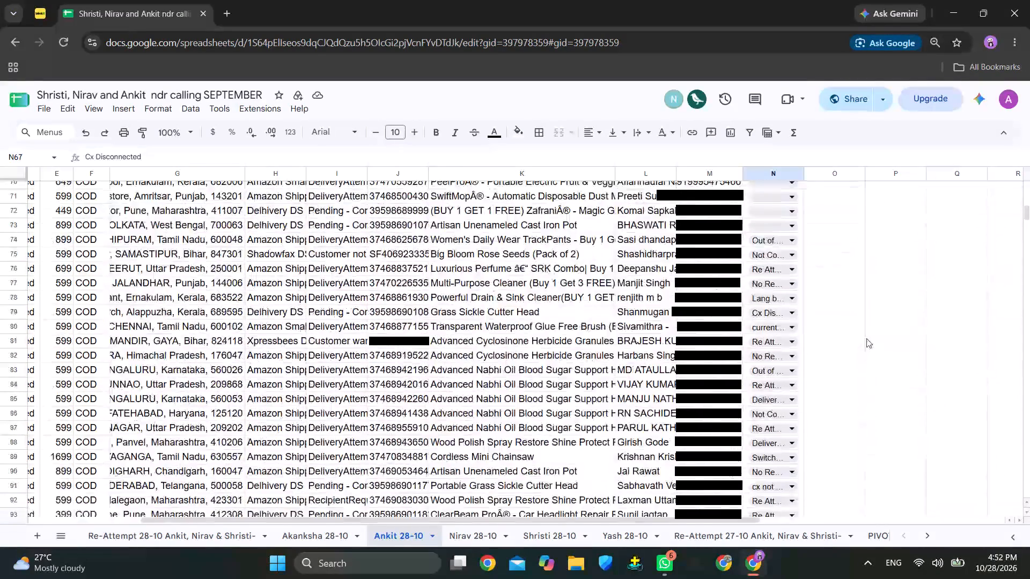
scroll(866, 338, "up", 2)
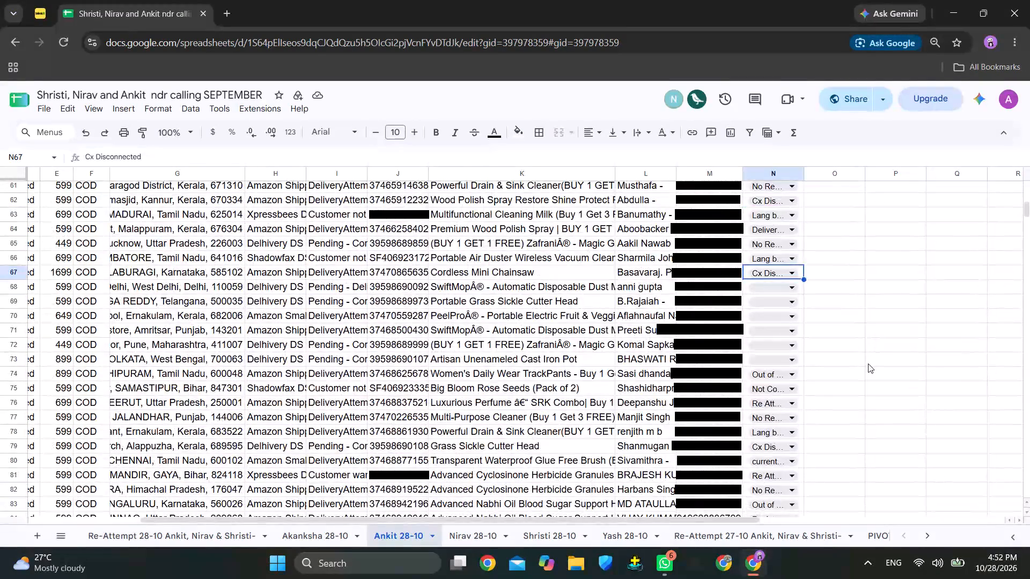
scroll(868, 385, "up", 1)
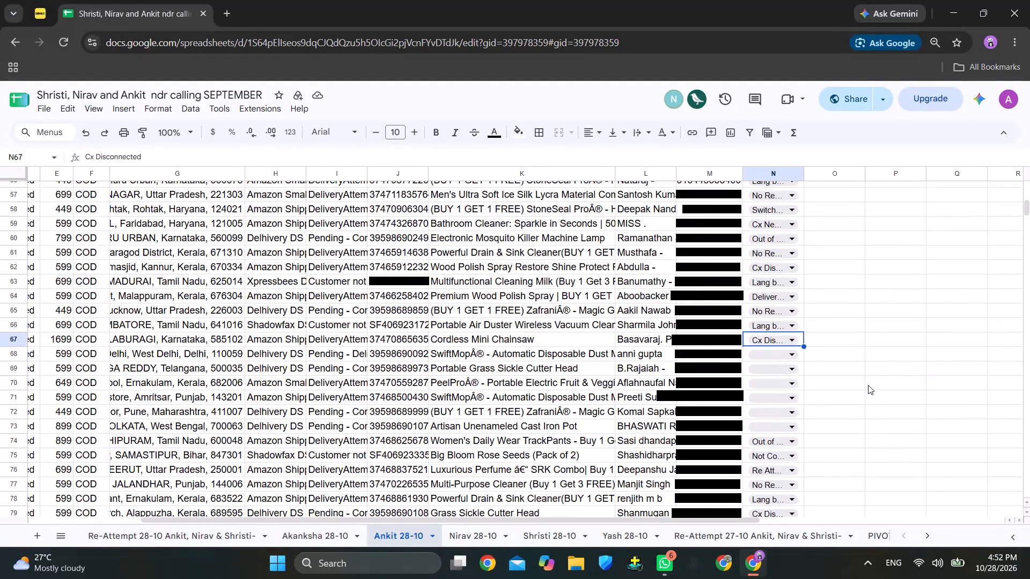
scroll(862, 388, "down", 1)
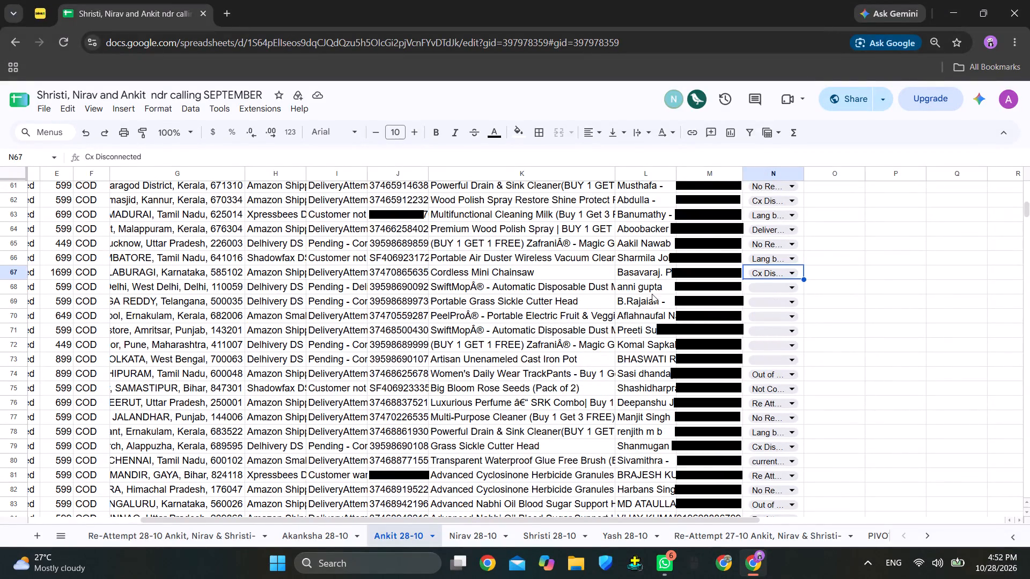
left_click(780, 287)
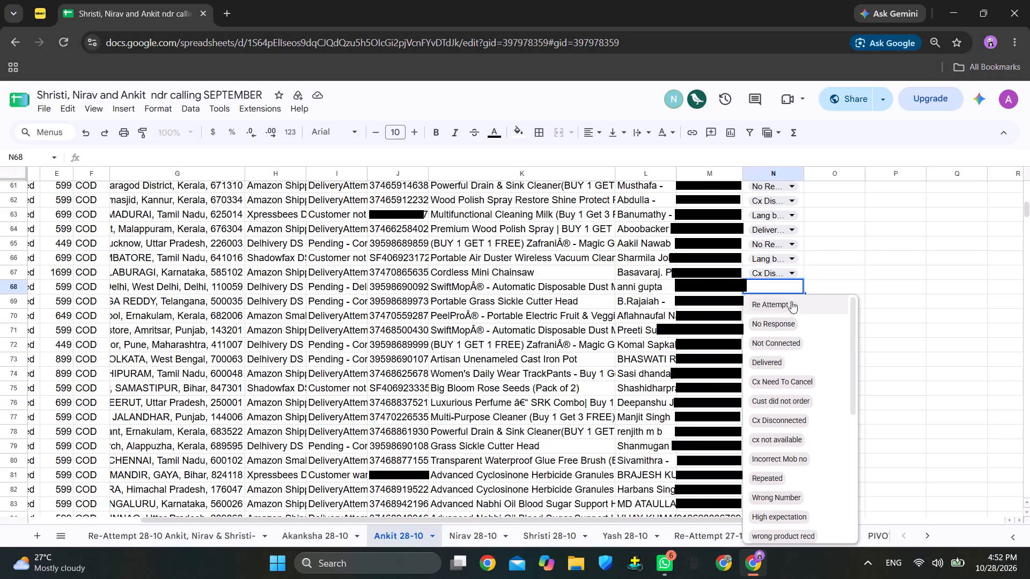
left_click(788, 326)
Recheck the pivot table's remark counts and set the blank remark in N159 on the Ankit 28-10 sheet to Out of Coverage Area.
scroll(853, 326, "down", 10)
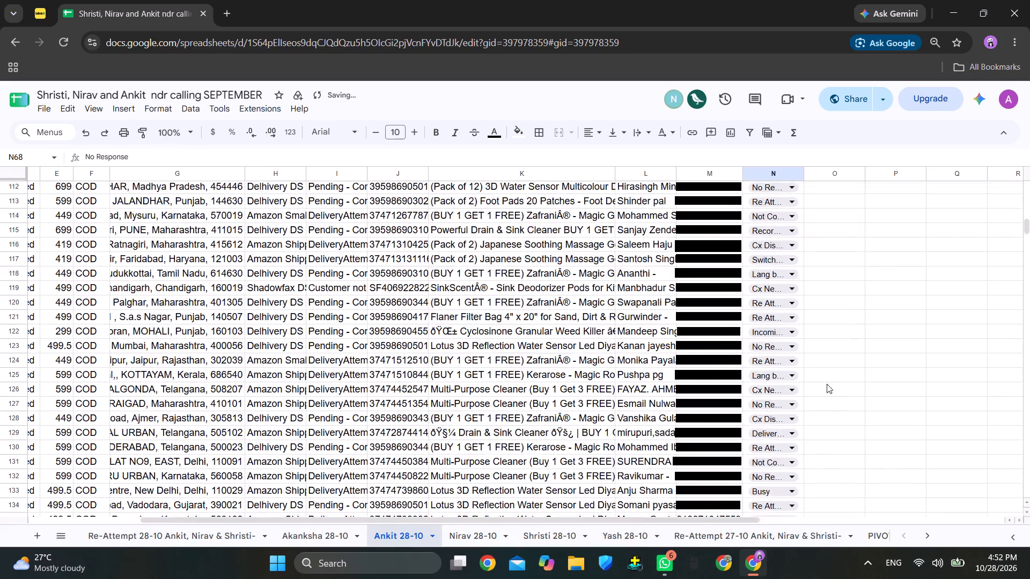
scroll(827, 384, "down", 8)
scroll(406, 439, "up", 1)
scroll(404, 439, "down", 17)
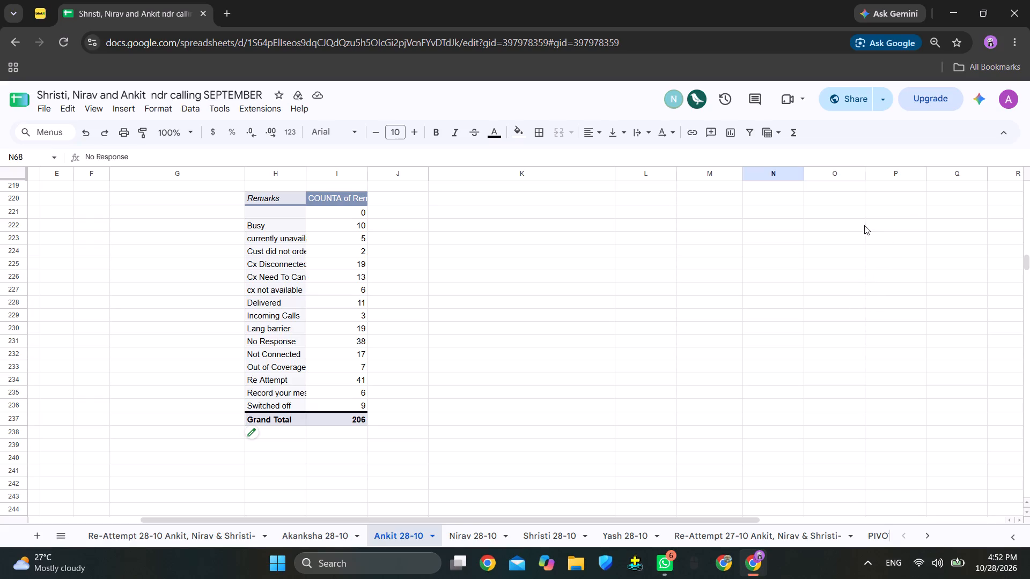
scroll(880, 224, "up", 17)
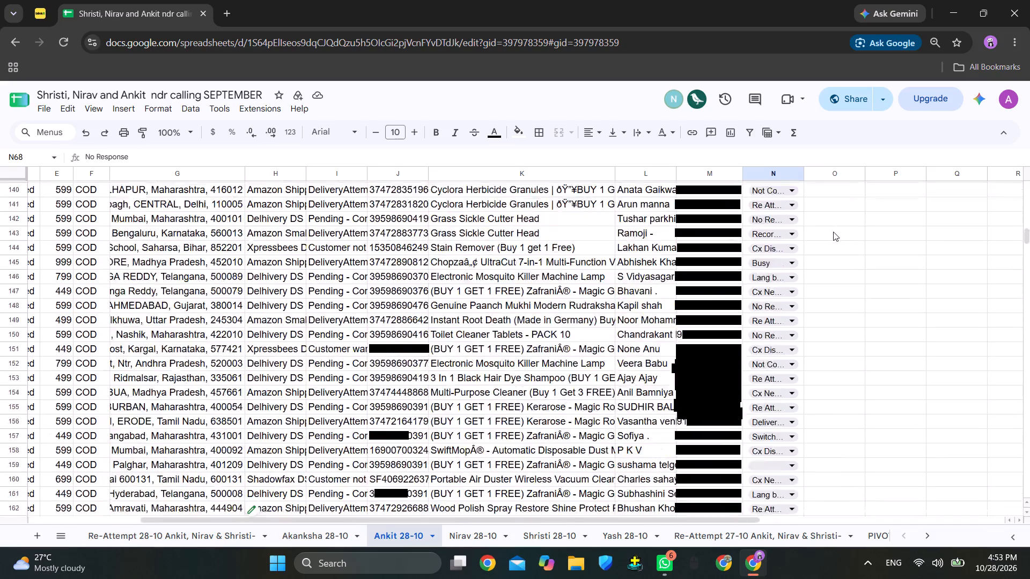
scroll(833, 232, "up", 1)
scroll(834, 232, "down", 2)
scroll(846, 235, "up", 1)
scroll(847, 236, "down", 1)
scroll(847, 236, "up", 2)
scroll(848, 239, "down", 3)
scroll(849, 241, "up", 1)
scroll(849, 241, "down", 2)
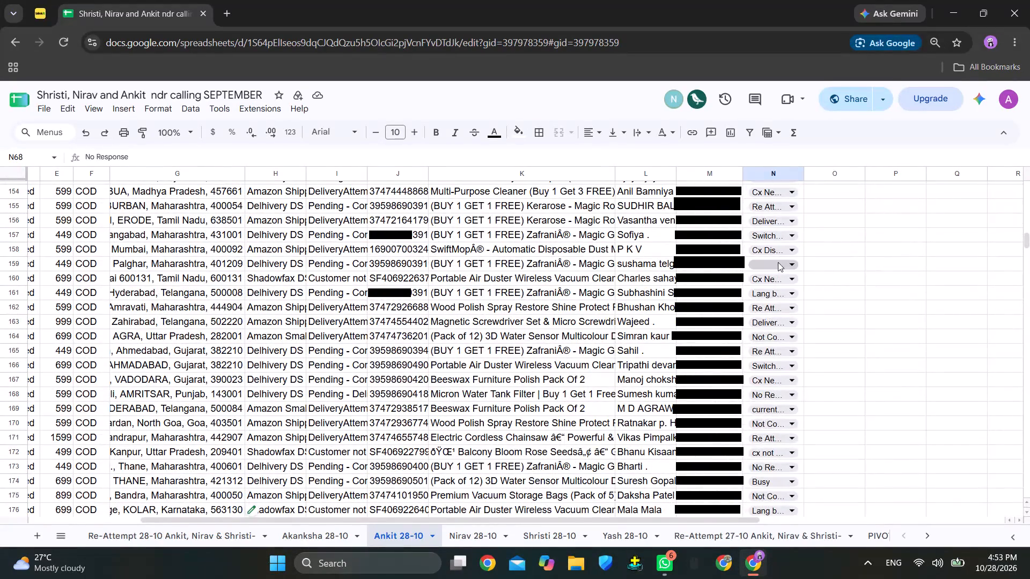
left_click(778, 262)
scroll(781, 357, "down", 9)
scroll(829, 451, "up", 1)
scroll(829, 451, "down", 2)
left_click(793, 514)
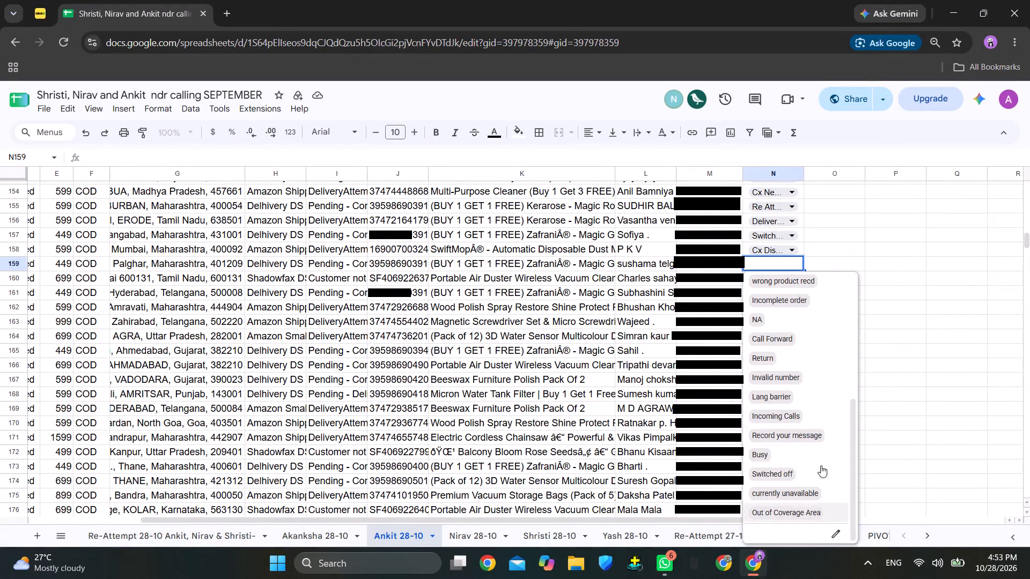
Set the blank remark in N69 on the Ankit 28-10 sheet to Lang barrier.
scroll(869, 320, "up", 17)
scroll(858, 280, "down", 1)
scroll(858, 280, "up", 5)
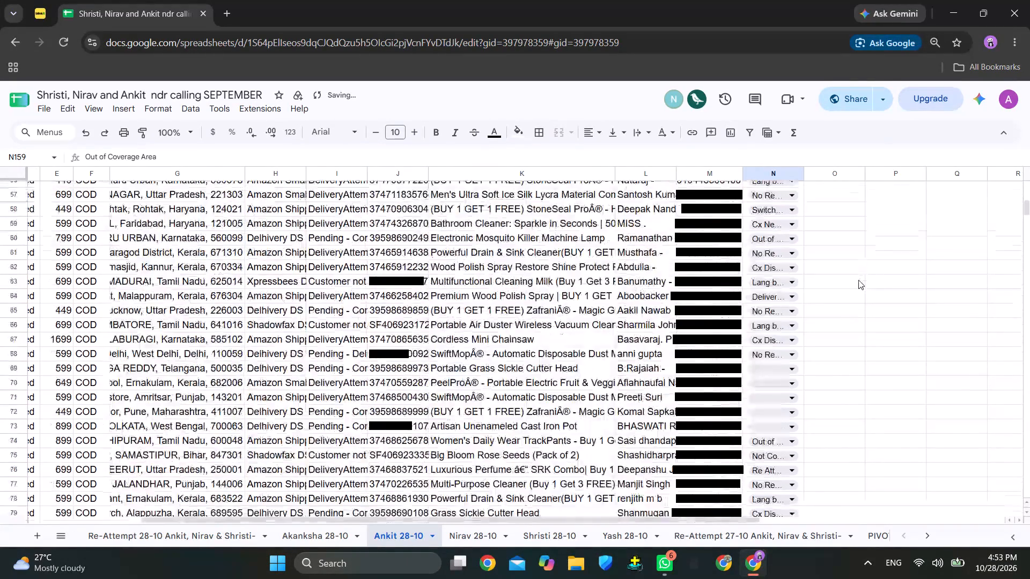
scroll(868, 280, "down", 1)
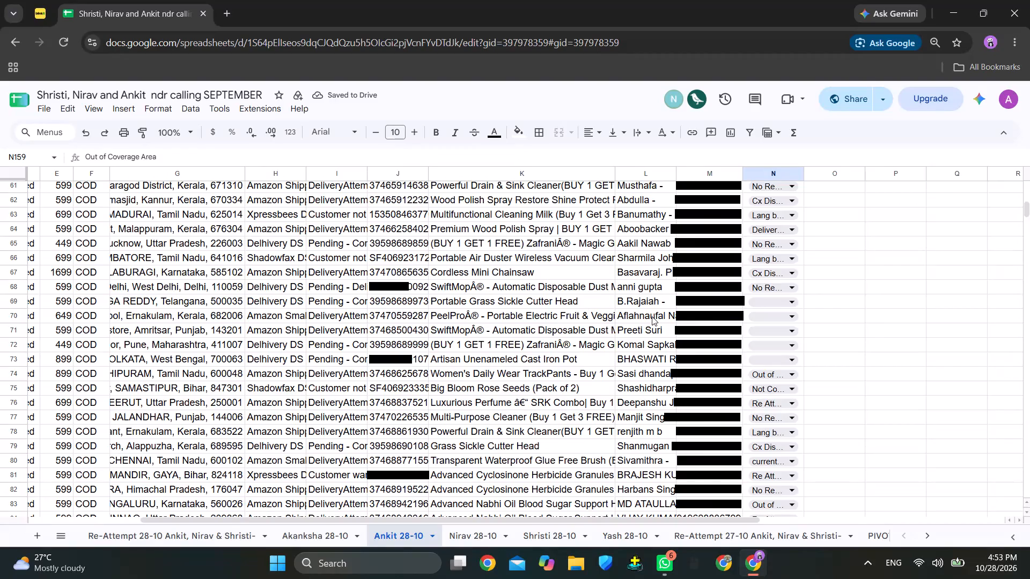
left_click(766, 300)
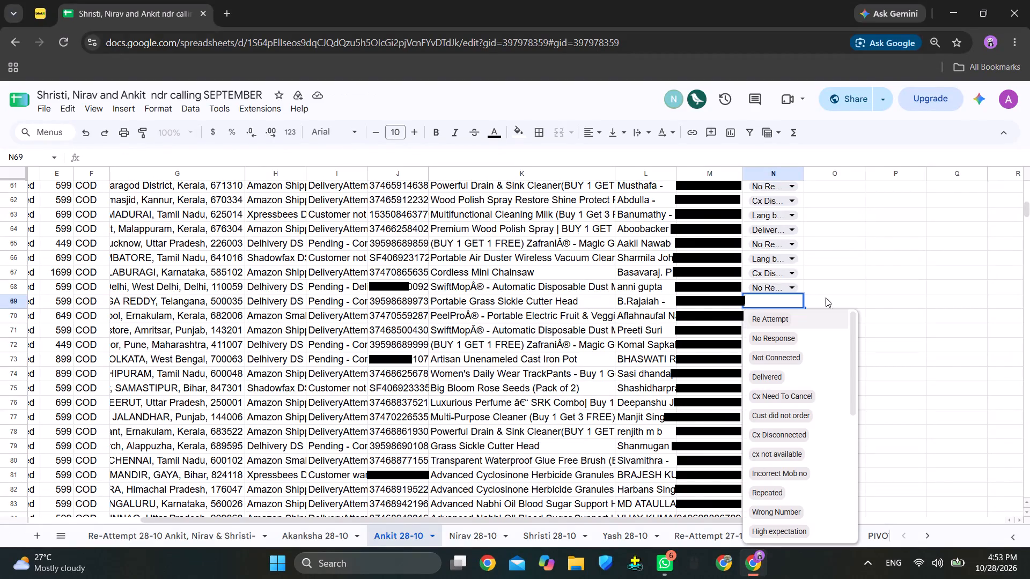
scroll(807, 418, "down", 4)
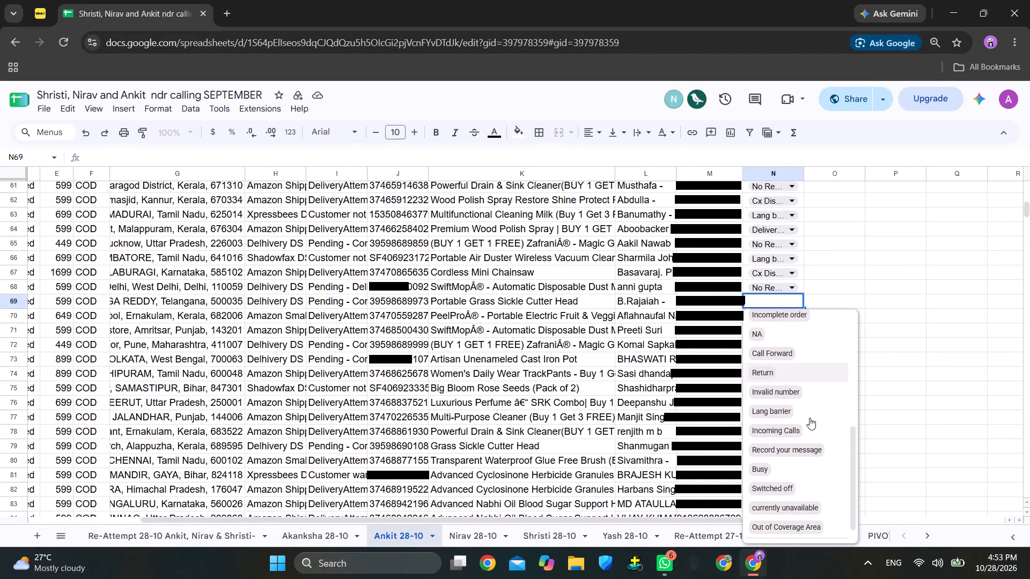
scroll(820, 402, "down", 2)
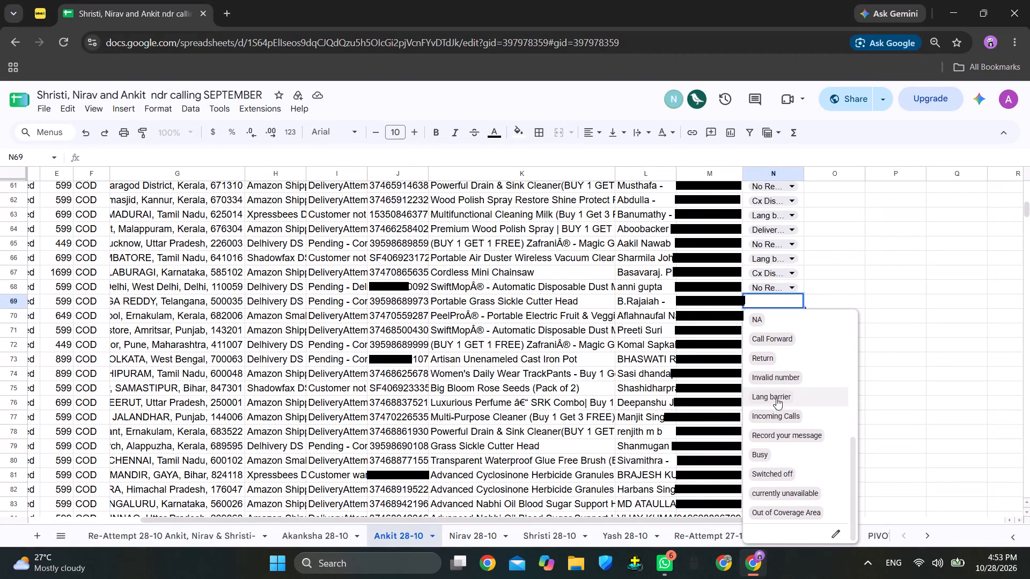
left_click(776, 397)
Compare the remark counts in the Ankit 28-10 pivot table with those in the Ankit 27-10 pivot table.
scroll(871, 342, "down", 1)
scroll(870, 343, "up", 1)
scroll(870, 344, "down", 5)
scroll(391, 395, "up", 1)
scroll(374, 399, "down", 1)
scroll(360, 402, "up", 1)
scroll(348, 406, "down", 17)
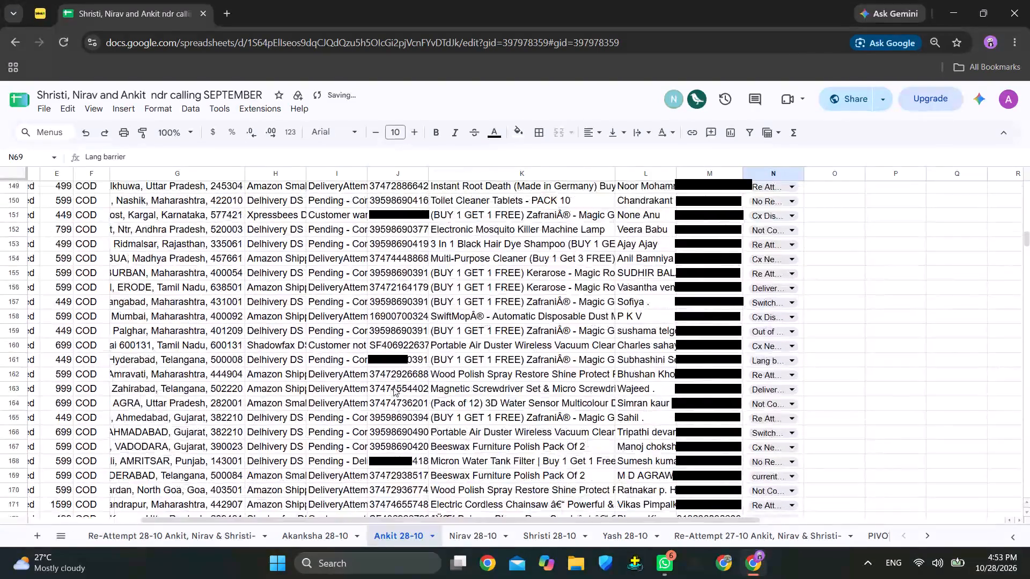
scroll(393, 387, "down", 4)
scroll(396, 382, "up", 1)
scroll(396, 382, "down", 1)
scroll(396, 382, "up", 1)
scroll(395, 382, "down", 9)
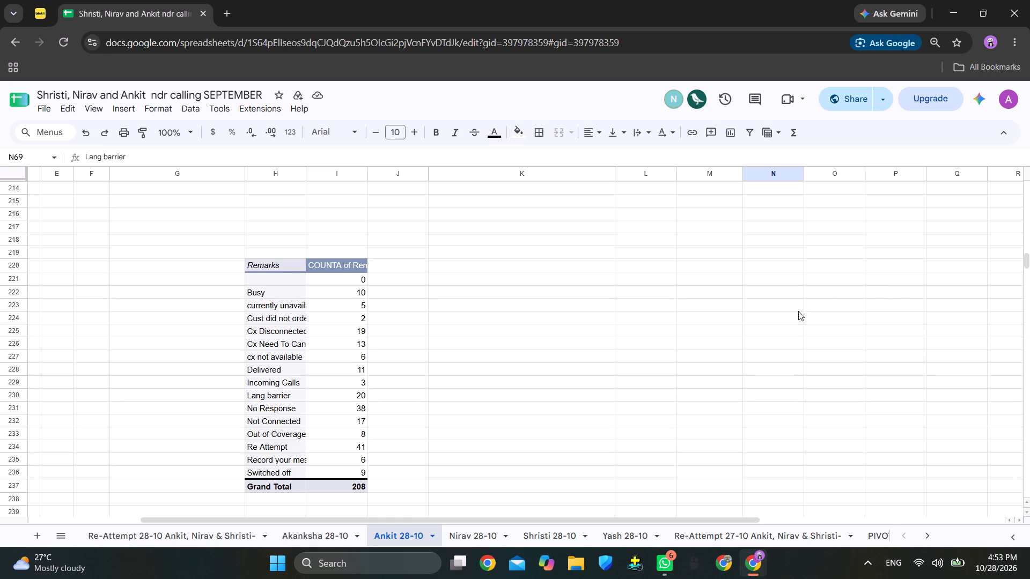
scroll(726, 535, "left", 4)
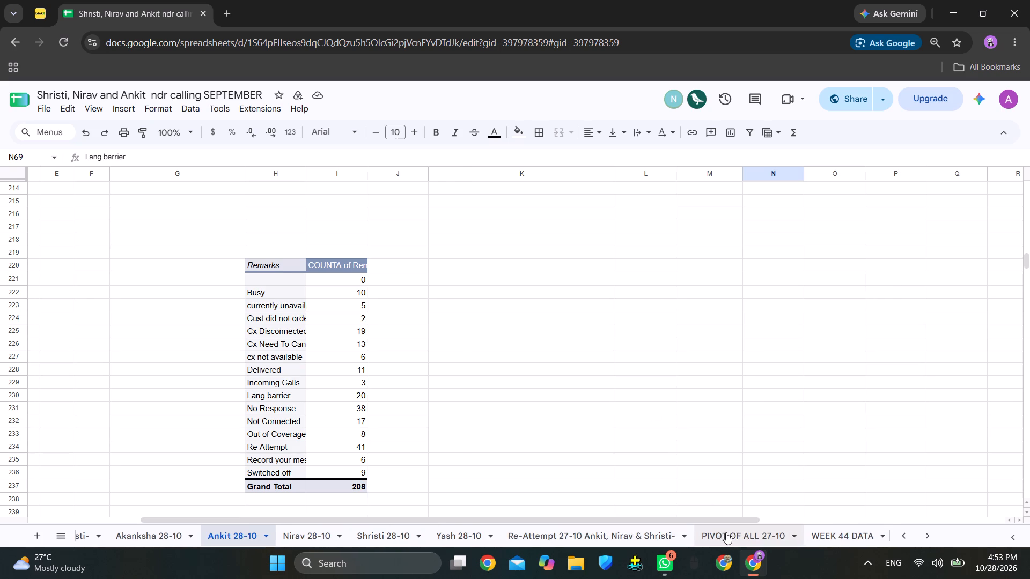
scroll(732, 530, "left", 3)
left_click(838, 540)
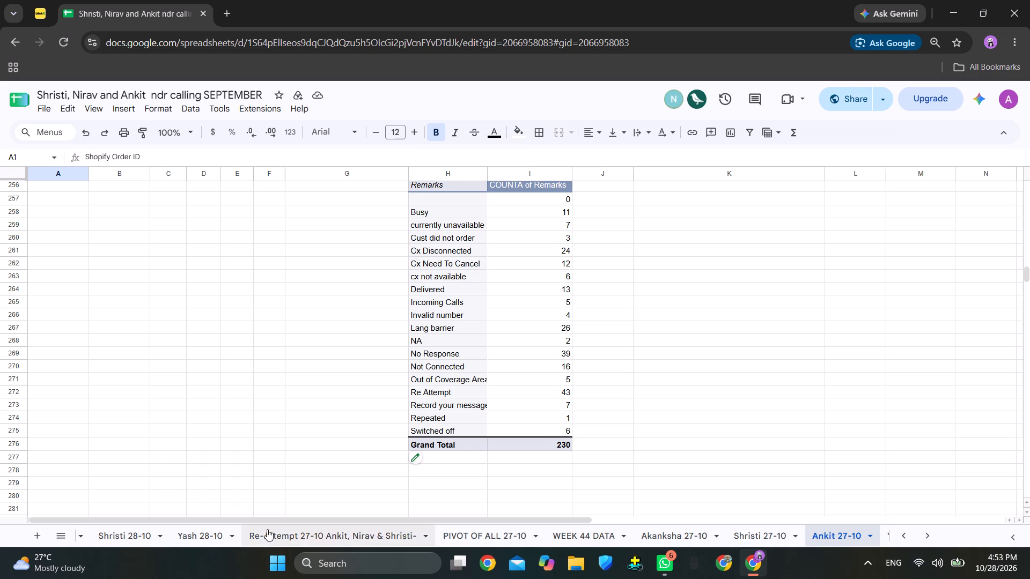
scroll(265, 535, "right", 7)
left_click(382, 532)
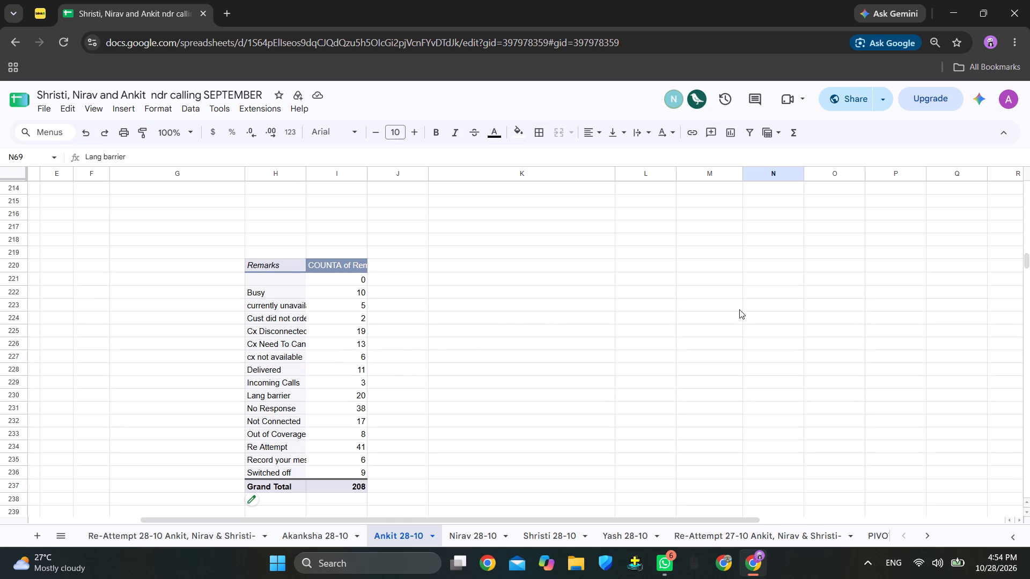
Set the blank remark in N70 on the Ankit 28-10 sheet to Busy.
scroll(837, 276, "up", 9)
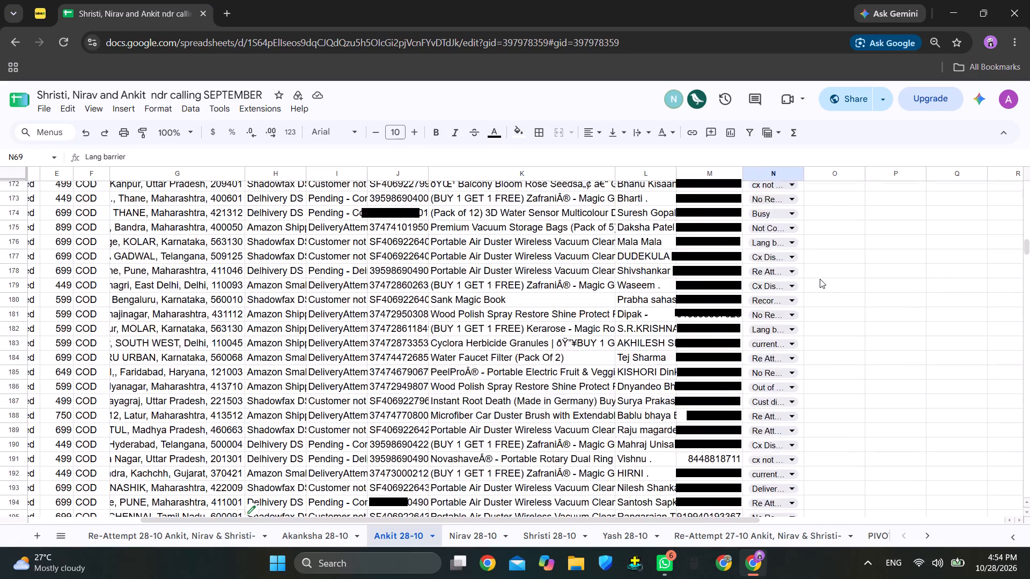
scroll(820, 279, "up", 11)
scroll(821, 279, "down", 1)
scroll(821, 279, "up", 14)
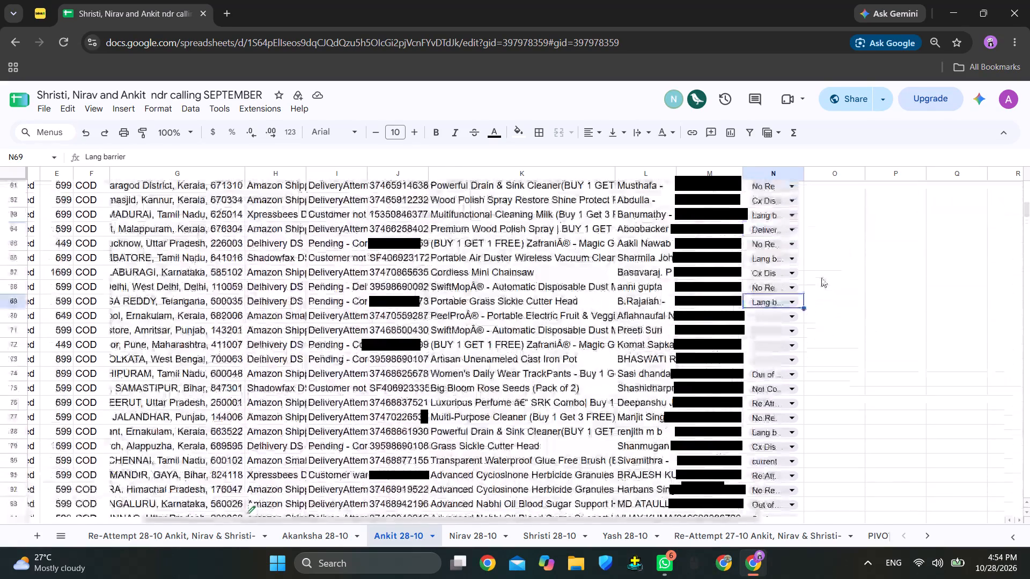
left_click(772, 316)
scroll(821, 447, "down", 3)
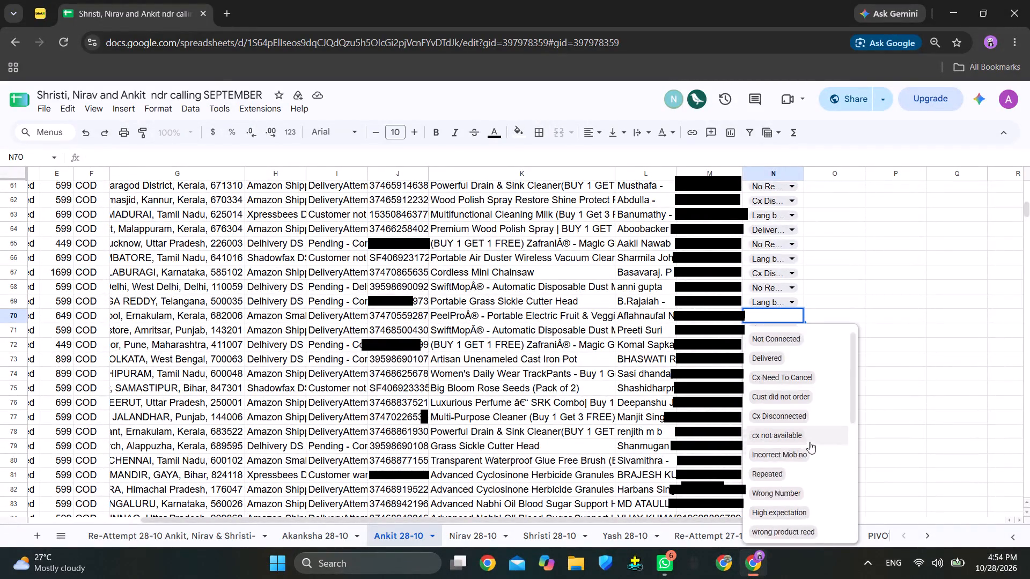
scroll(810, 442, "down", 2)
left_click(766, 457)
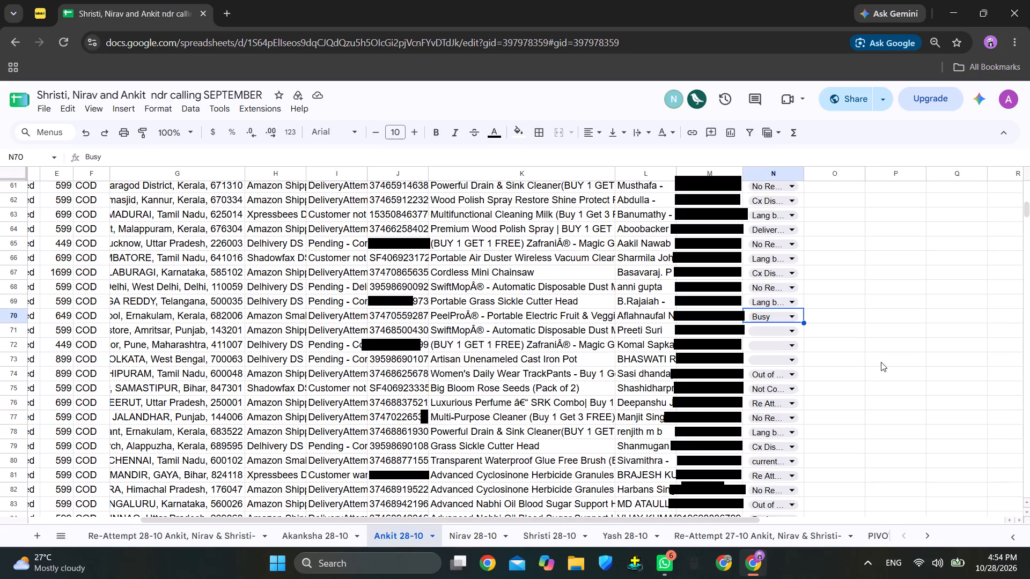
Change the remark in N70 on the Ankit 28-10 sheet to Lang barrier.
left_click(794, 318)
scroll(799, 385, "down", 3)
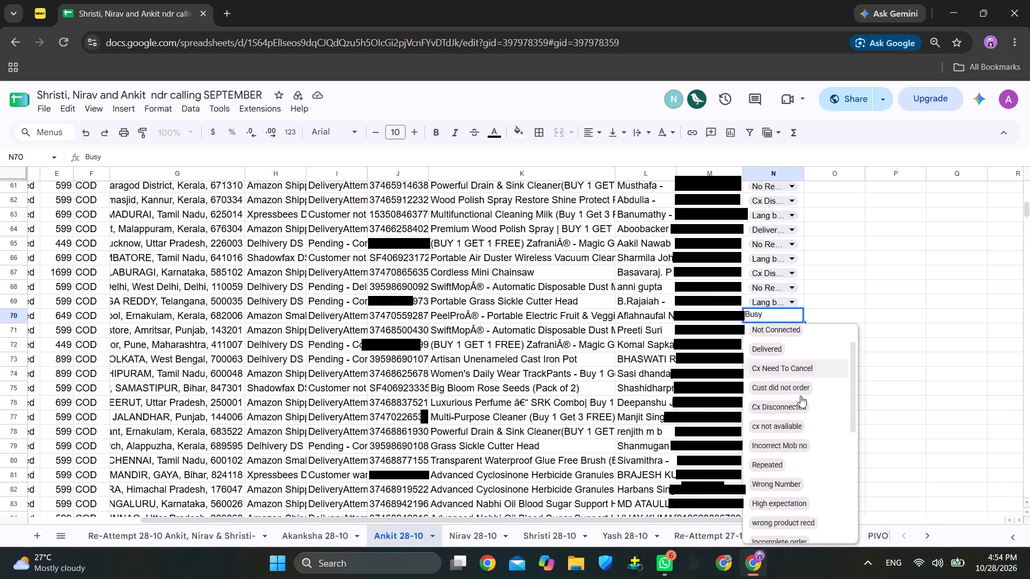
scroll(800, 396, "down", 6)
left_click(772, 419)
Set the blank remark in N71 on the Ankit 28-10 sheet to Busy.
left_click(784, 333)
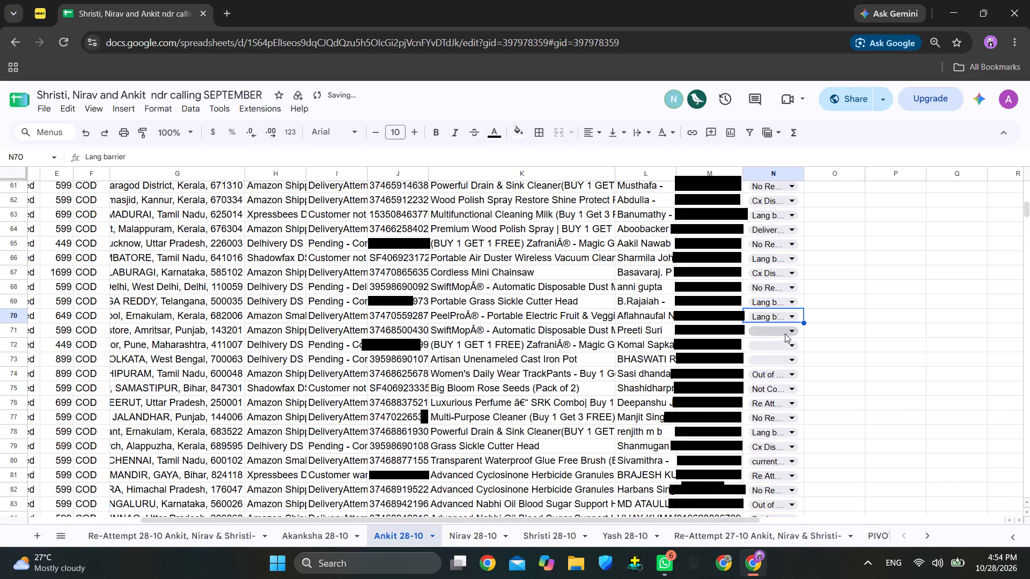
scroll(798, 391, "down", 9)
left_click(762, 454)
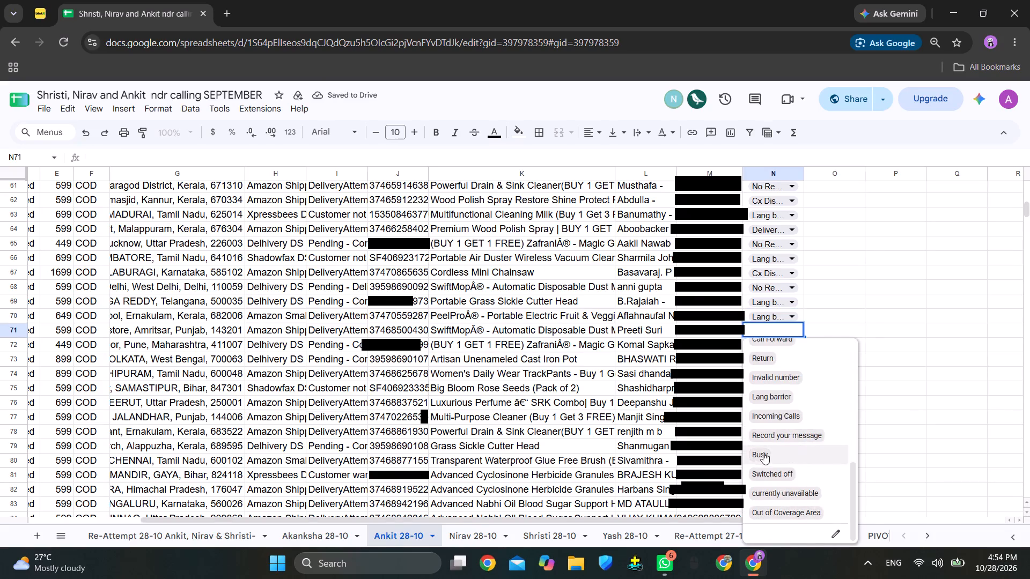
Compare the remark counts in the Ankit 28-10 pivot table with those in the Ankit 27-10 pivot table.
scroll(887, 354, "down", 20)
scroll(887, 354, "down", 4)
scroll(573, 401, "up", 1)
scroll(573, 401, "down", 5)
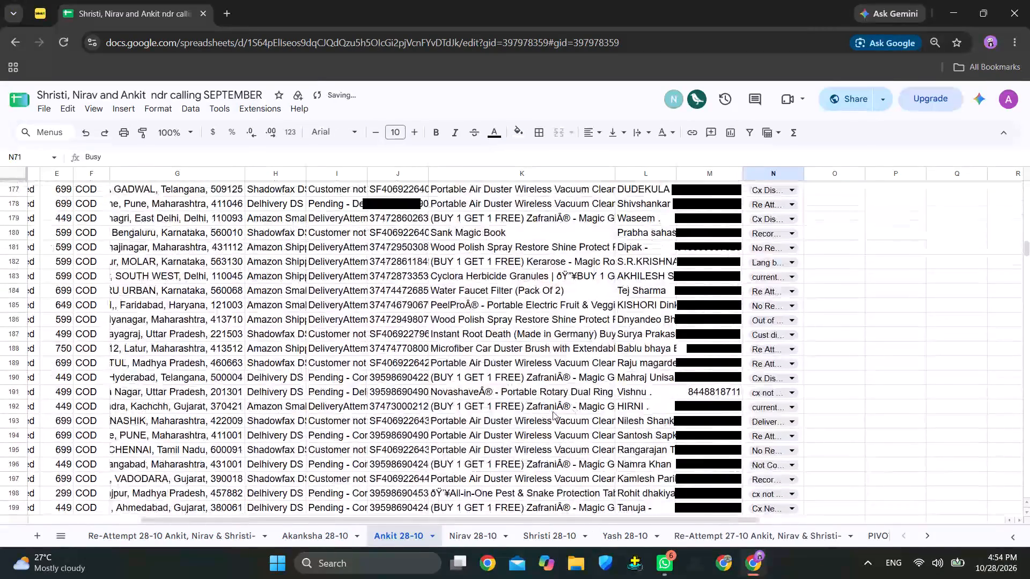
scroll(553, 411, "down", 5)
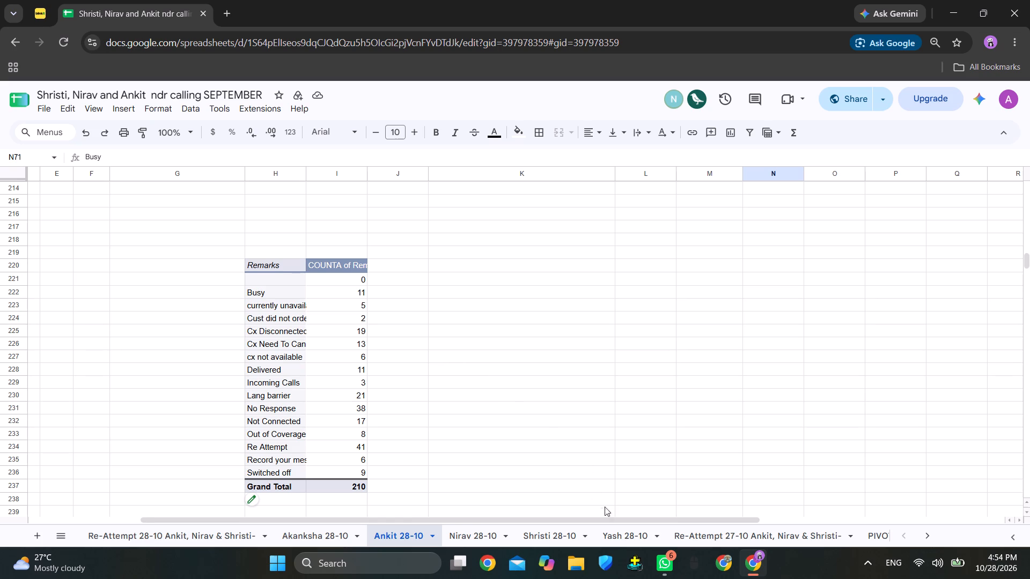
scroll(654, 531, "left", 7)
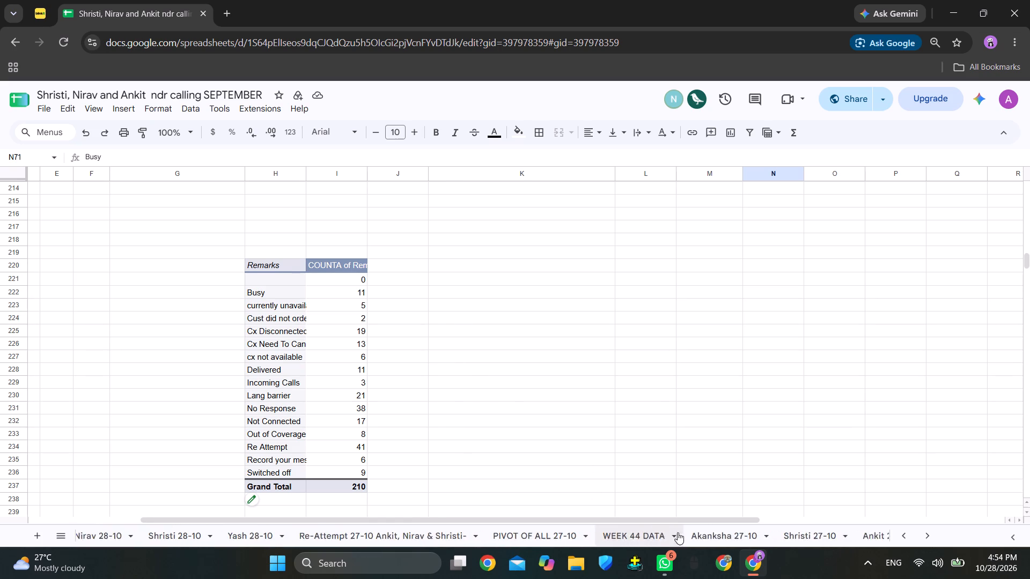
scroll(678, 532, "left", 1)
left_click(745, 533)
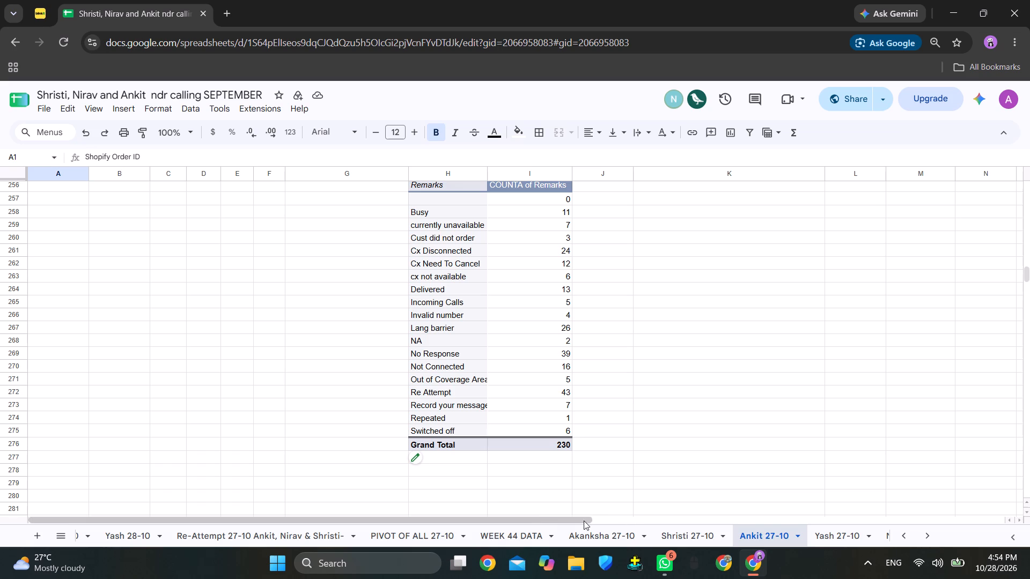
scroll(611, 533, "right", 1)
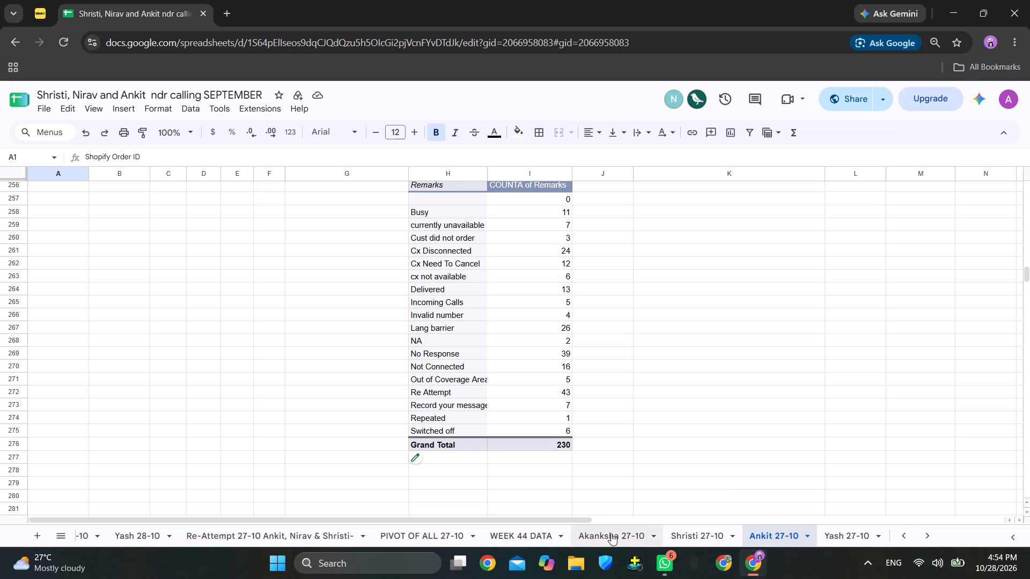
scroll(611, 533, "right", 8)
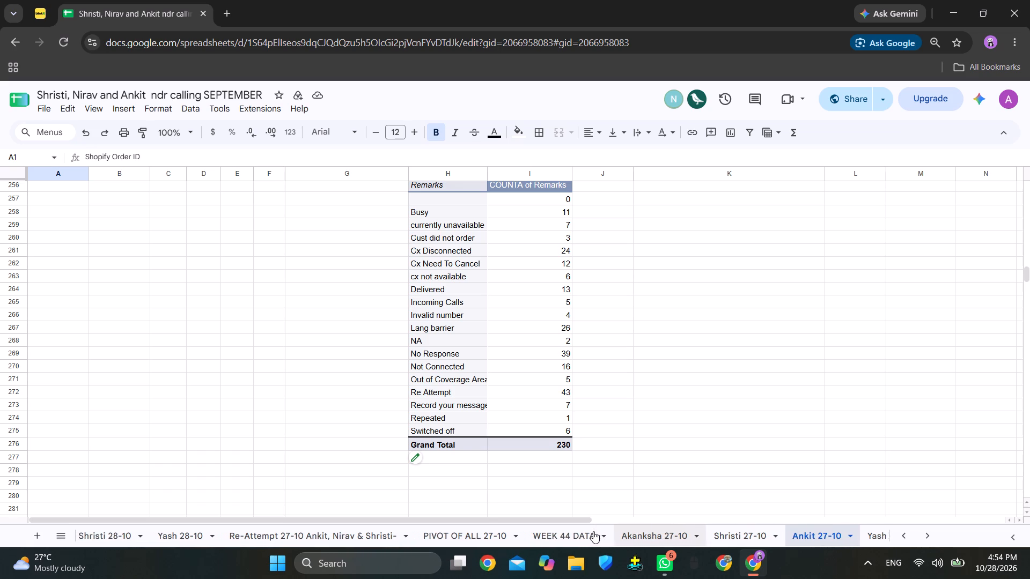
scroll(593, 531, "right", 5)
scroll(454, 545, "right", 1)
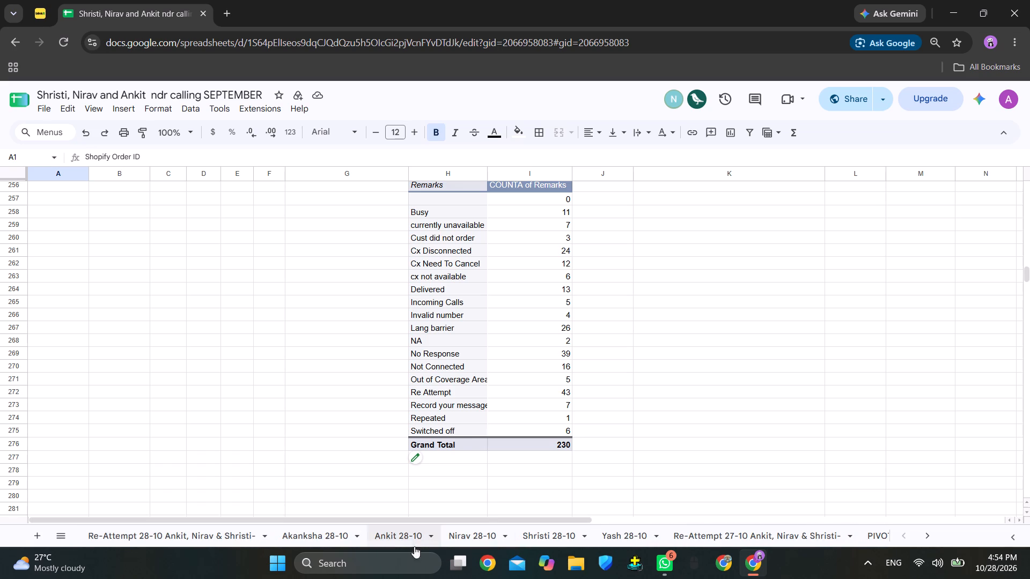
scroll(414, 546, "right", 2)
left_click(393, 532)
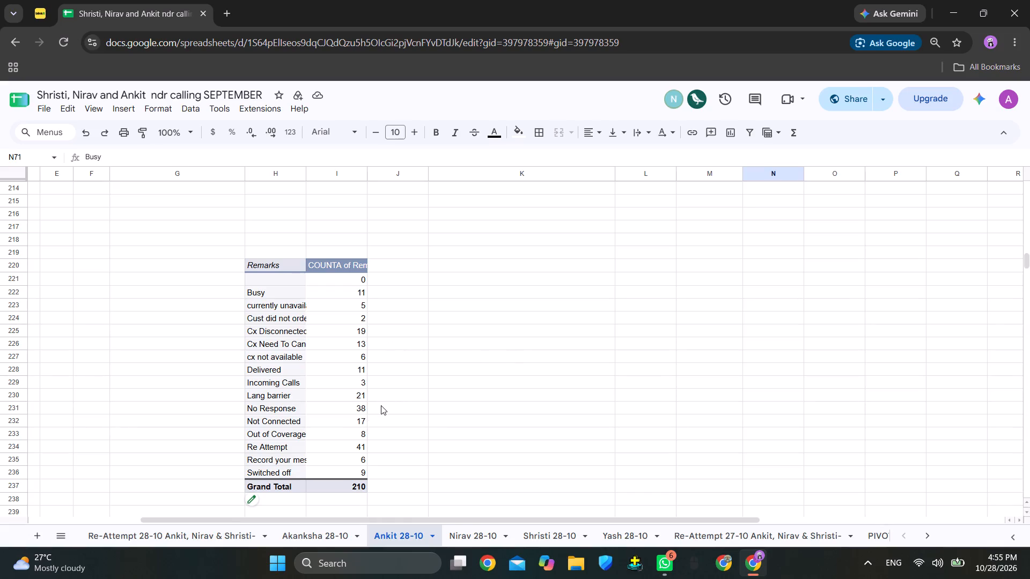
Set the blank remark in N72 on the Ankit 28-10 sheet to No Response.
scroll(789, 297, "up", 17)
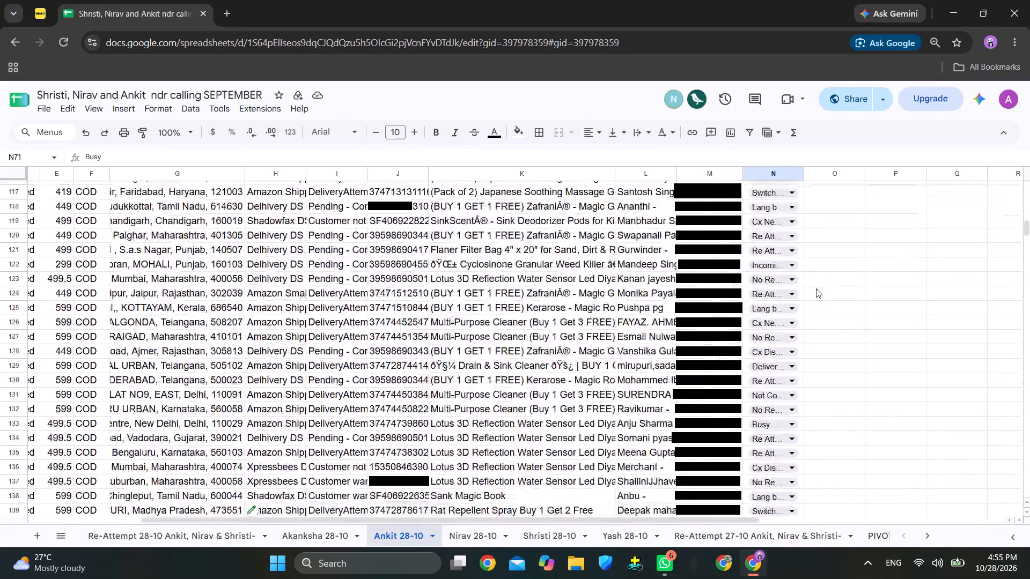
scroll(816, 288, "up", 17)
scroll(818, 289, "down", 1)
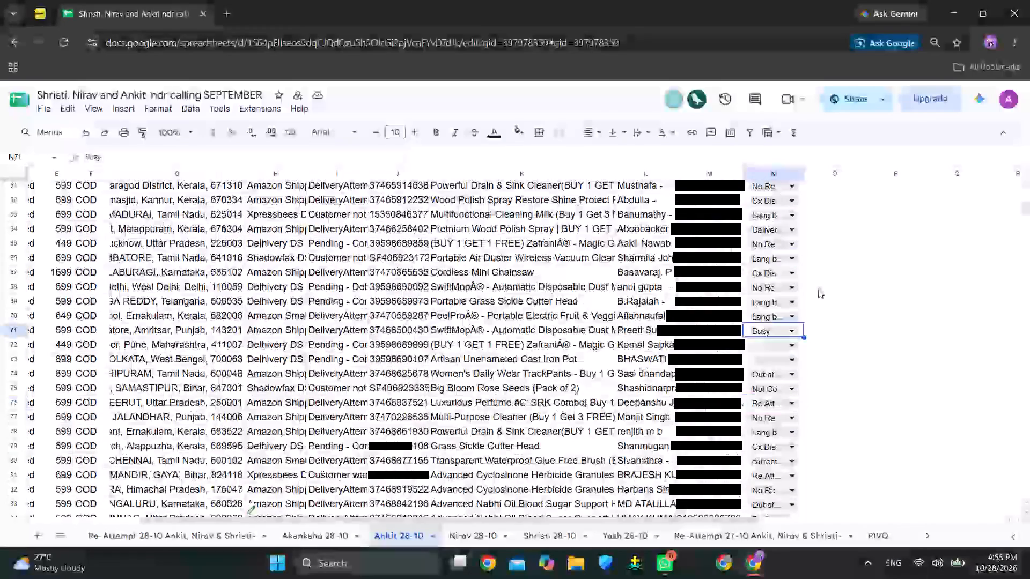
left_click(783, 345)
left_click(774, 383)
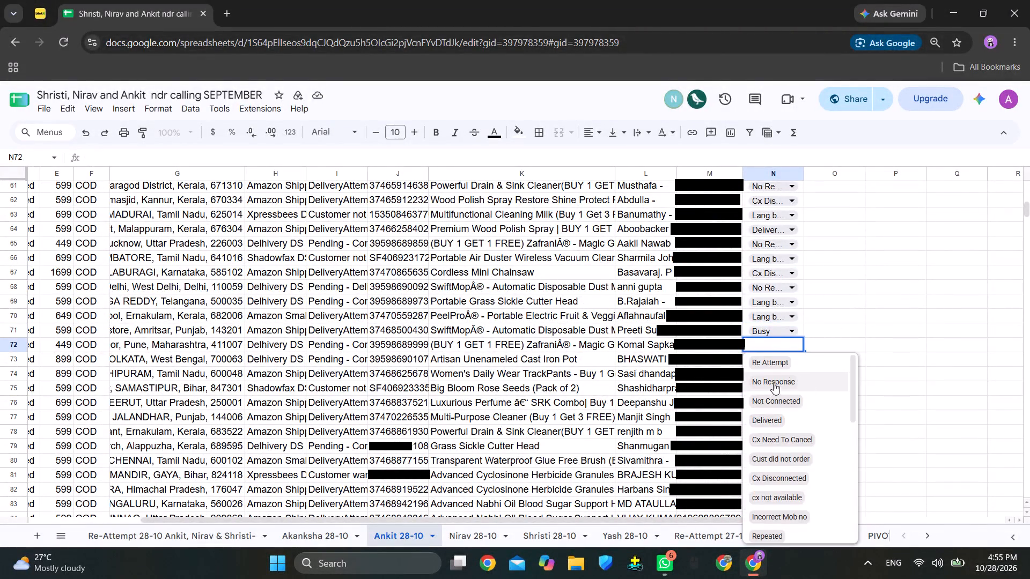
Review the remark counts and grand total in the pivot table below the Ankit 28-10 data.
scroll(888, 367, "down", 8)
scroll(504, 409, "up", 1)
scroll(498, 409, "down", 13)
scroll(421, 400, "up", 1)
scroll(421, 400, "down", 15)
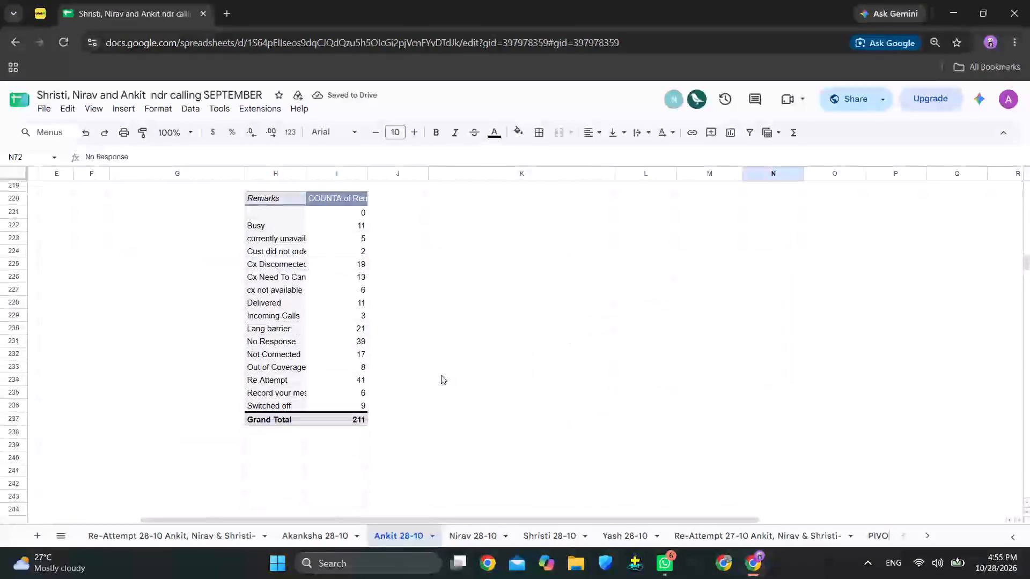
scroll(572, 309, "up", 4)
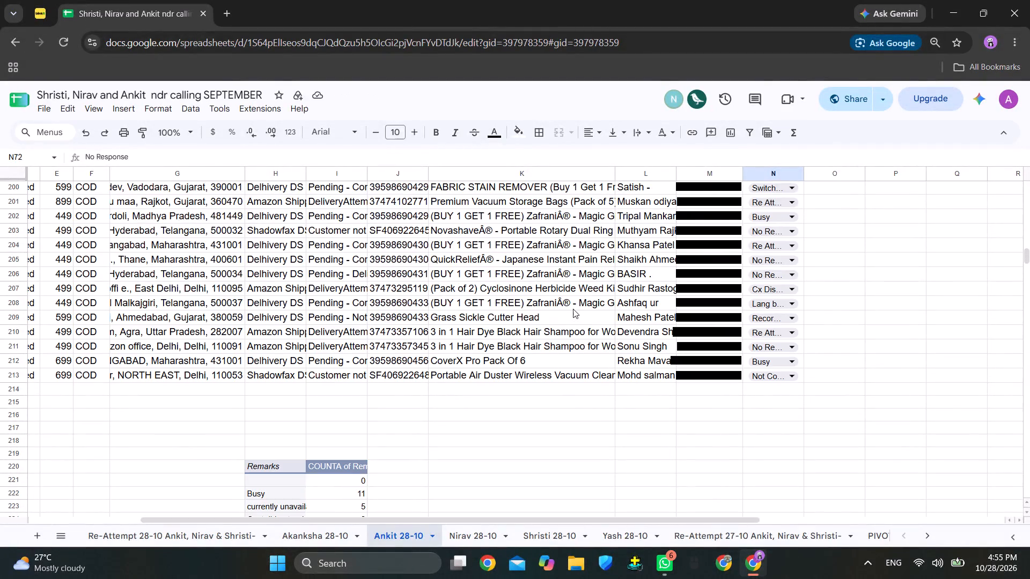
scroll(536, 395, "down", 4)
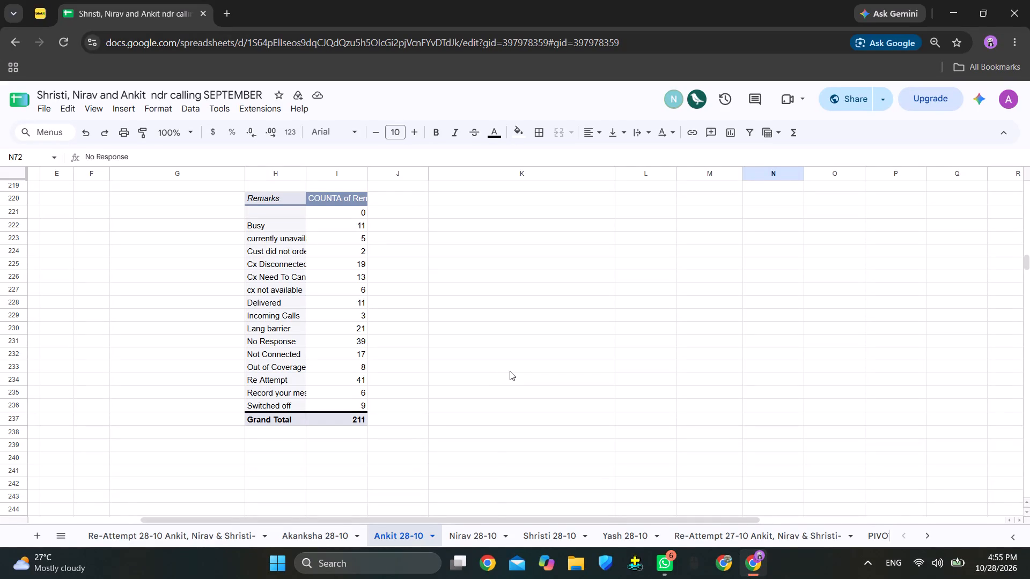
scroll(888, 332, "down", 1)
scroll(888, 332, "up", 1)
scroll(888, 331, "down", 1)
Set the blank remark in N73 on the Ankit 28-10 sheet to Busy.
scroll(888, 331, "up", 5)
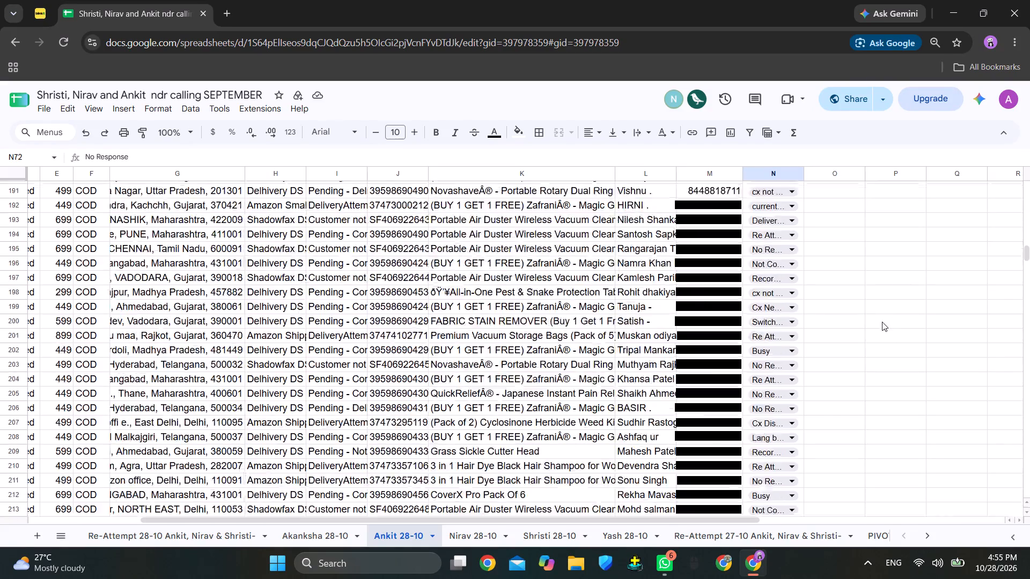
scroll(882, 322, "up", 18)
scroll(878, 316, "down", 1)
scroll(878, 316, "up", 7)
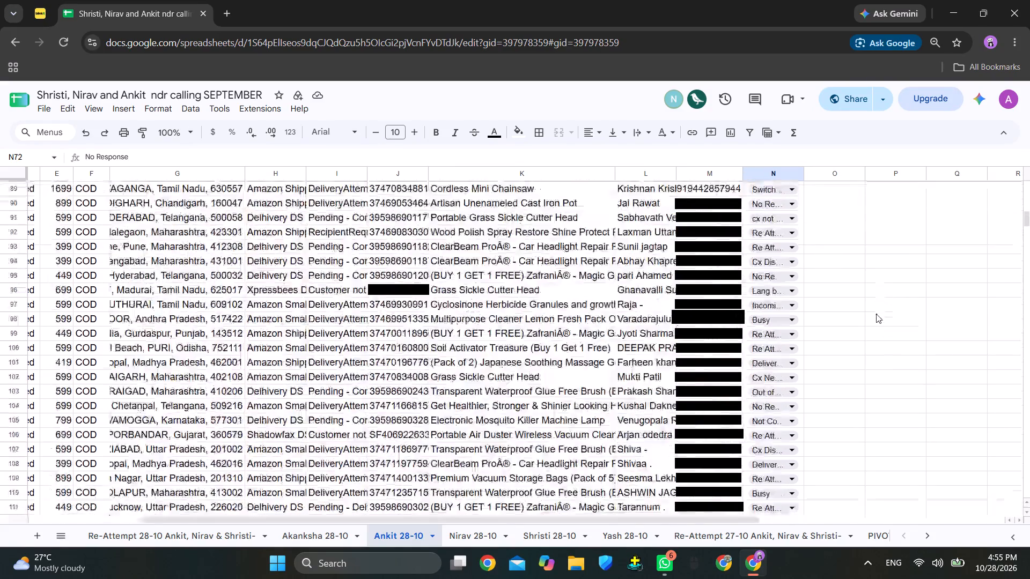
scroll(876, 314, "up", 6)
left_click(775, 362)
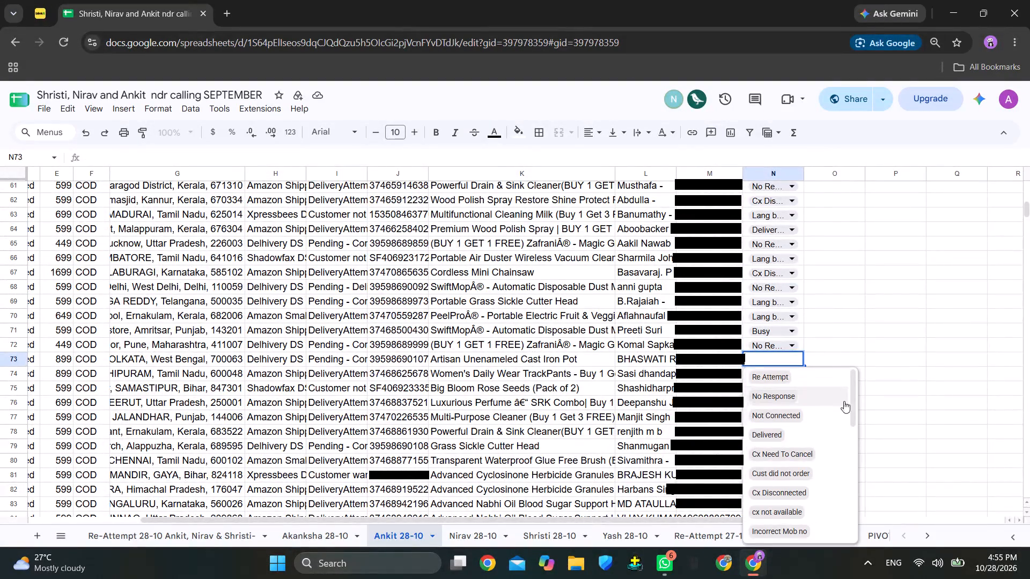
scroll(796, 450, "up", 1)
scroll(796, 449, "down", 5)
left_click(760, 456)
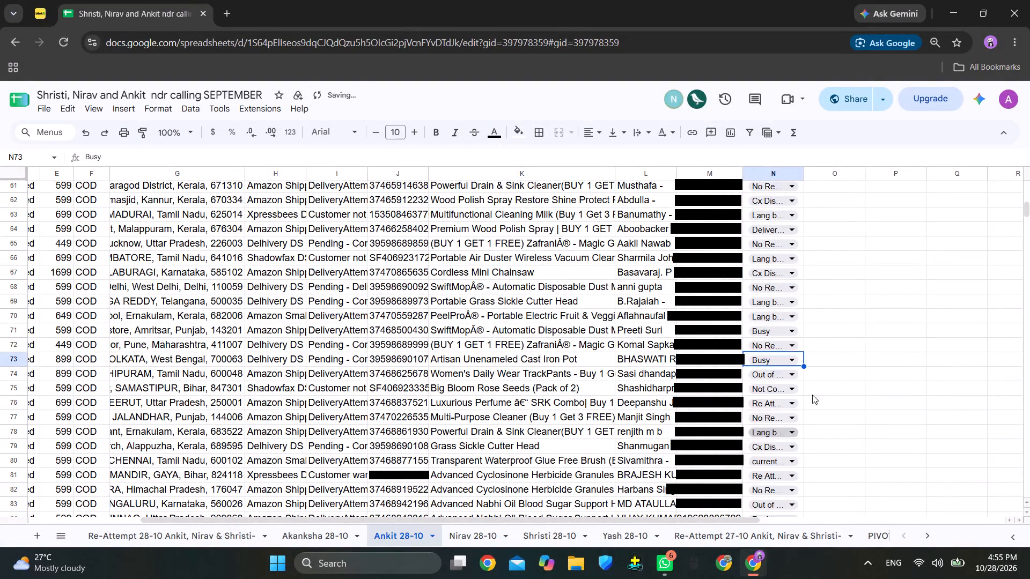
Rename the Remarks header in H220 of the Ankit 28-10 pivot table to Ankit.
scroll(887, 350, "down", 20)
scroll(887, 350, "down", 13)
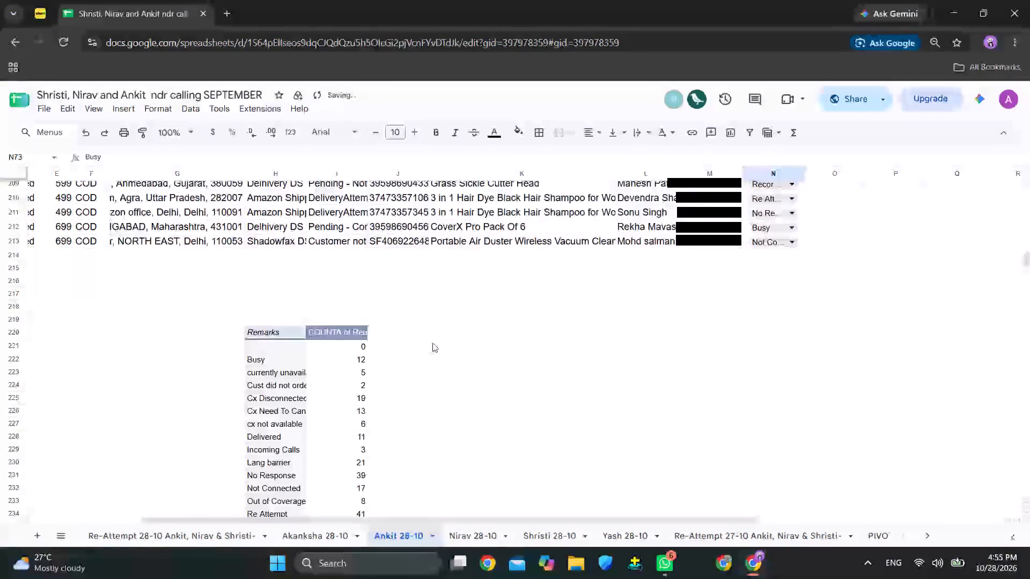
left_click(279, 265)
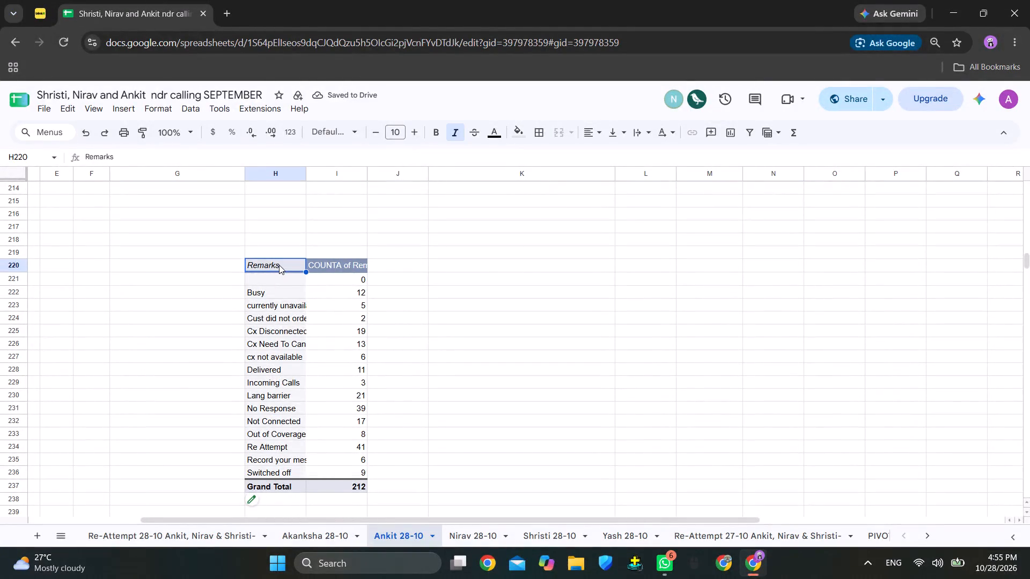
key("shift+a")
type("nkt")
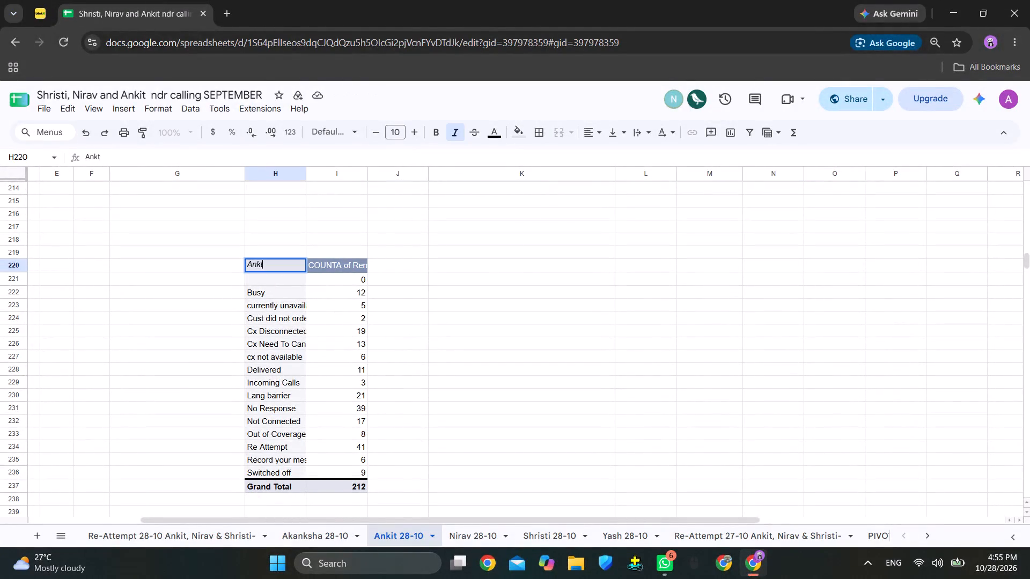
key("BackSpace")
type("it")
key("space")
key("Down")
left_click(286, 251)
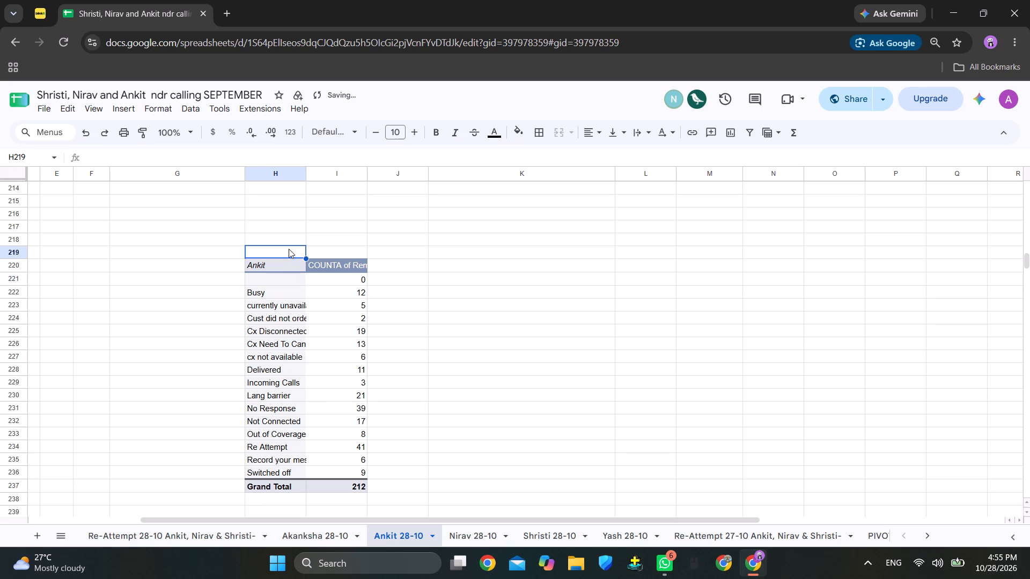
Widen columns H and I on the Ankit 28-10 sheet to give the pivot table's labels and COUNTA of Remarks header more room.
left_click_drag(308, 171, 319, 172)
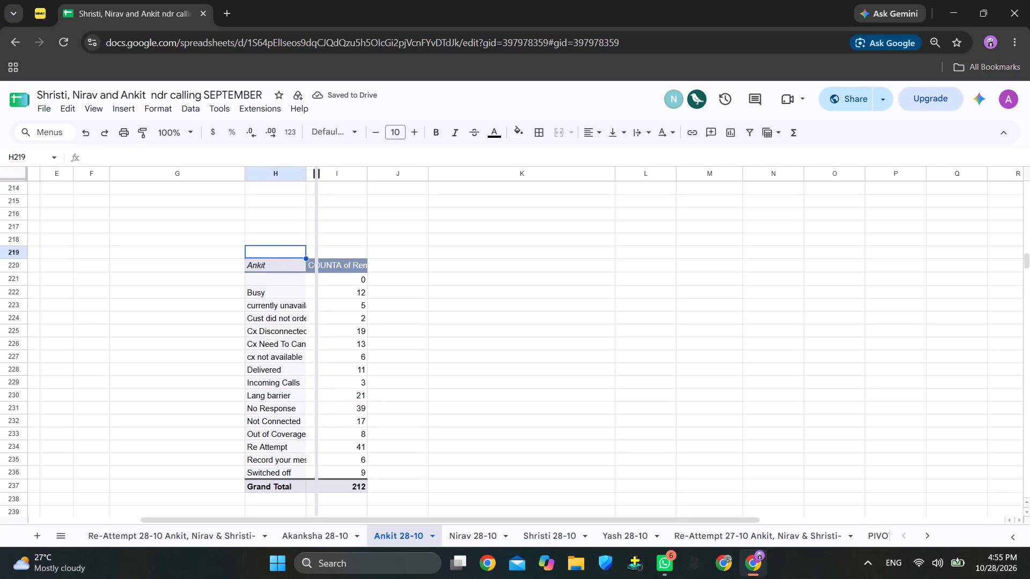
left_click_drag(319, 172, 324, 172)
left_click_drag(381, 172, 392, 172)
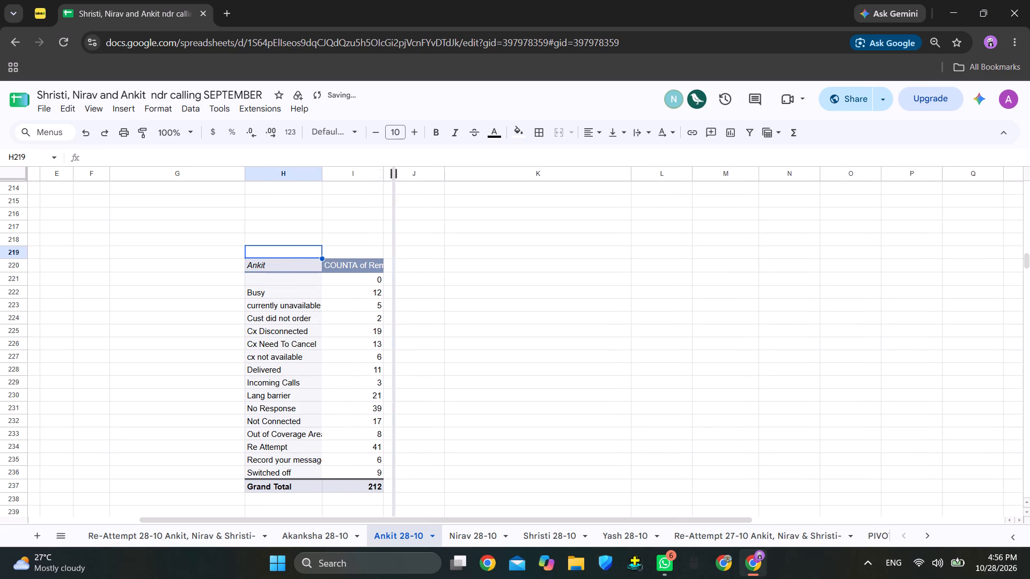
left_click_drag(392, 172, 402, 174)
Capture a screenshot of the Ankit 28-10 pivot table, from its header row through the Grand Total.
left_click(238, 539)
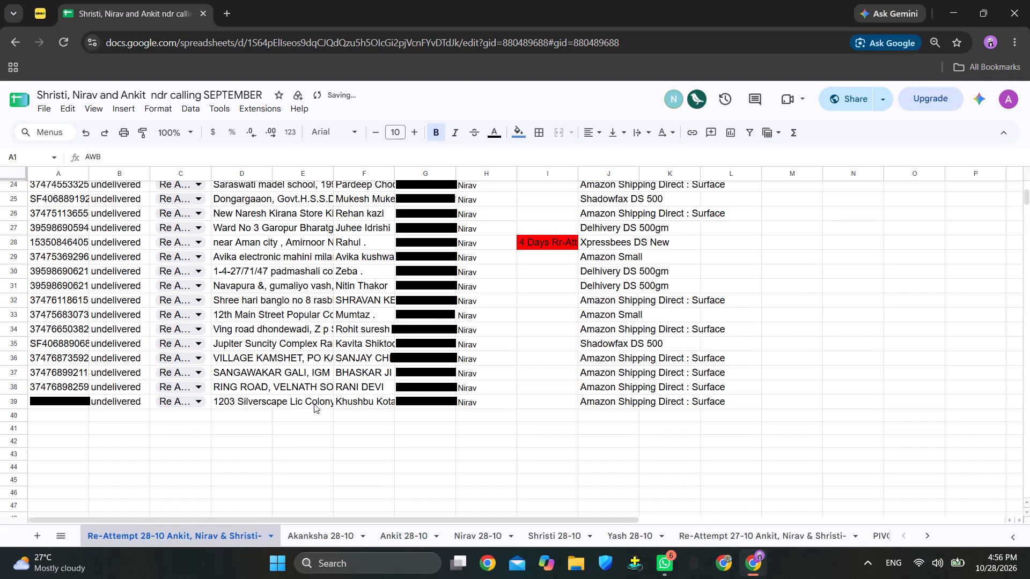
left_click(410, 539)
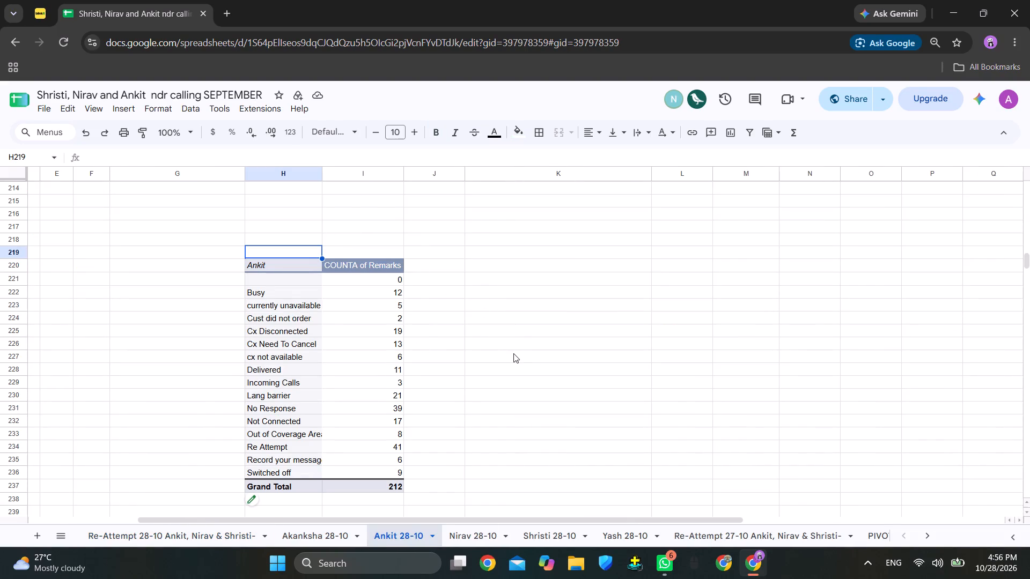
left_click(881, 347)
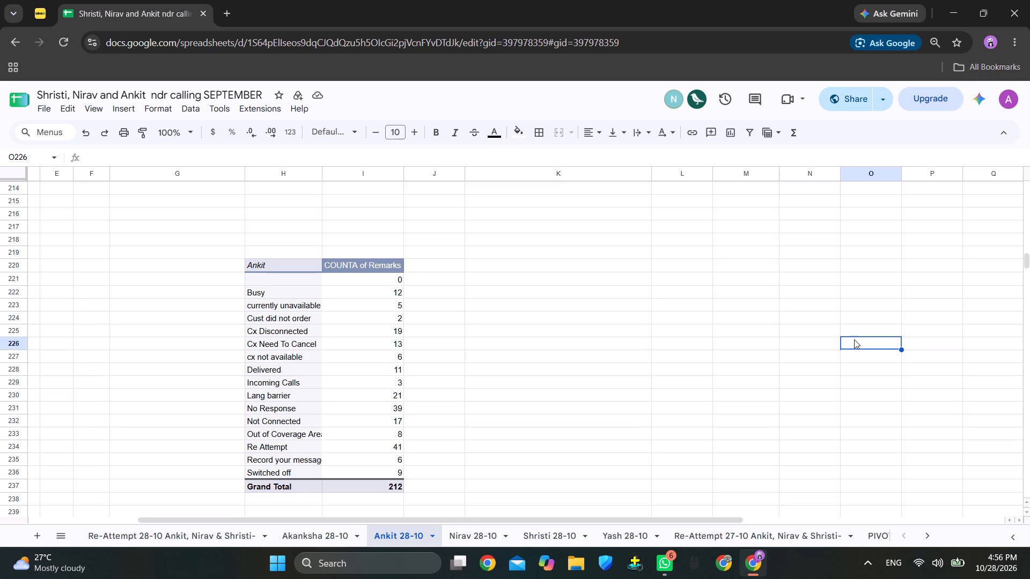
key("Print")
left_click_drag(228, 244, 320, 419)
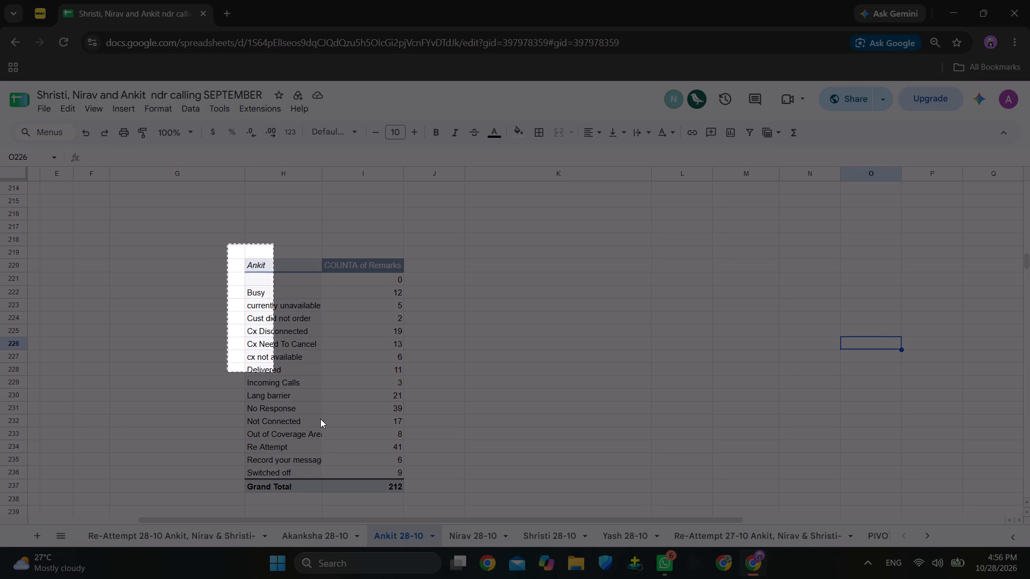
left_click_drag(320, 419, 424, 510)
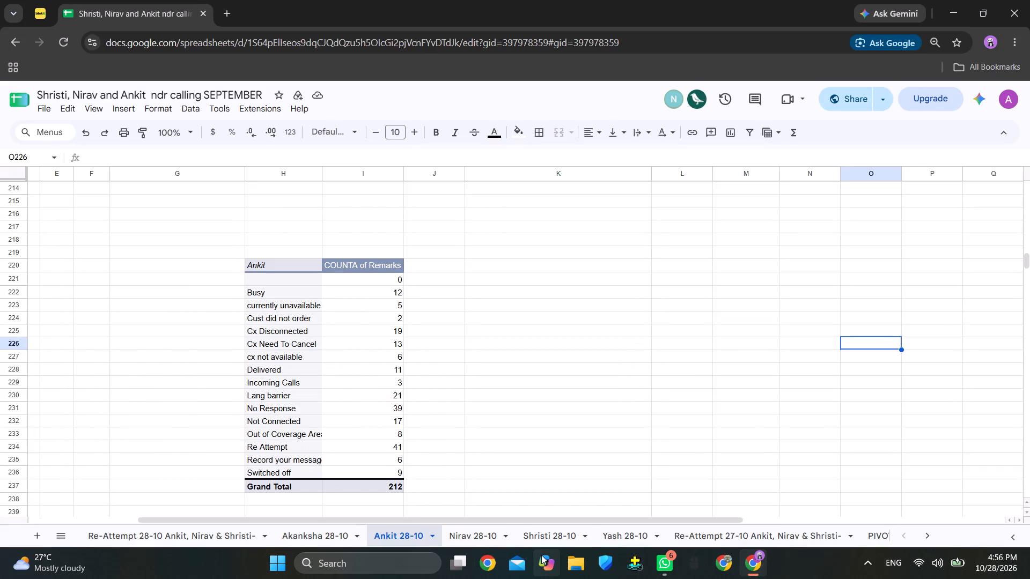
Left-align the Address column on the Shristi 28-10 sheet and narrow it to roughly a third of its width.
left_click(565, 540)
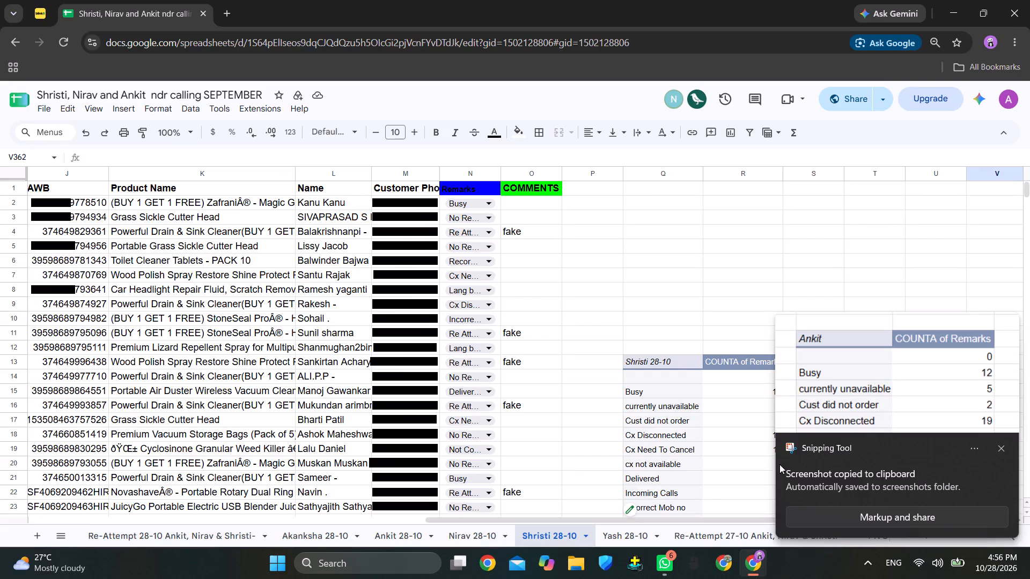
scroll(308, 305, "right", 8)
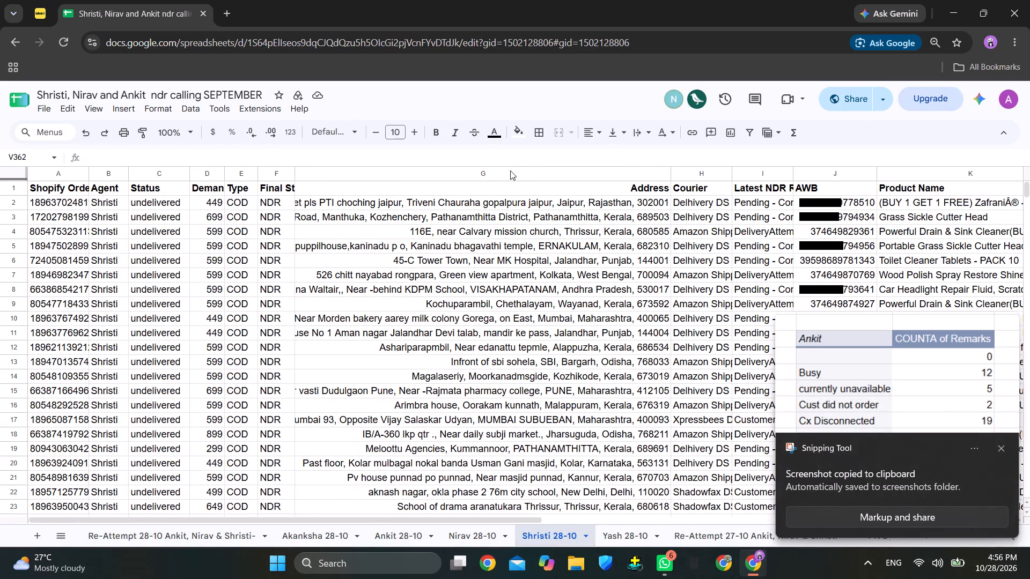
left_click(549, 174)
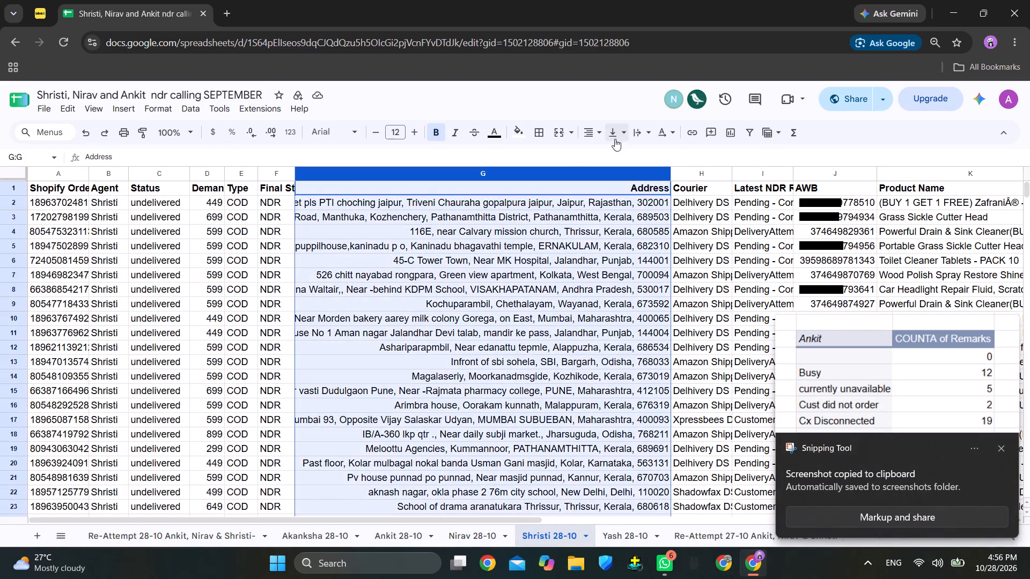
left_click(588, 133)
left_click(595, 155)
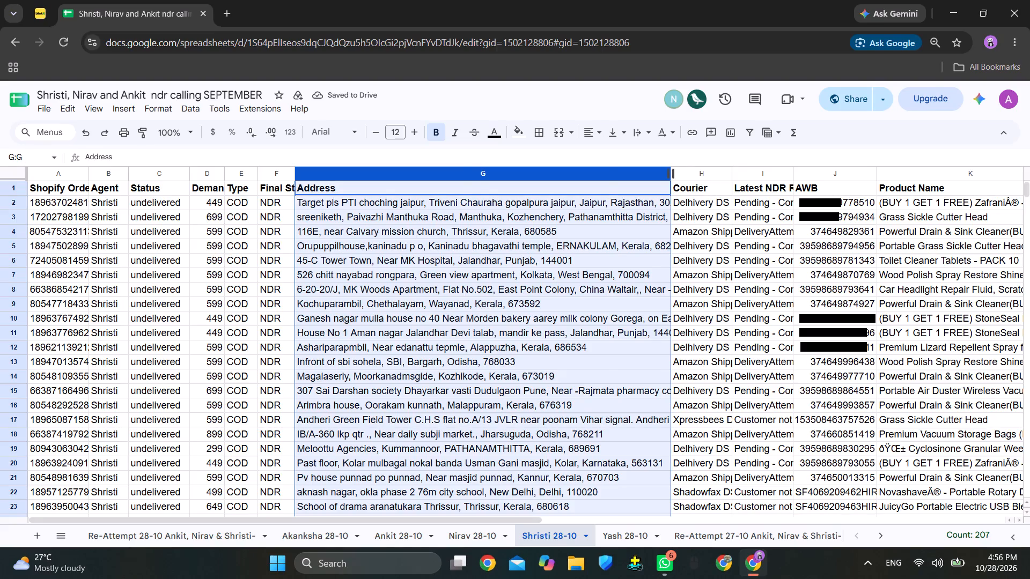
left_click_drag(671, 175, 430, 181)
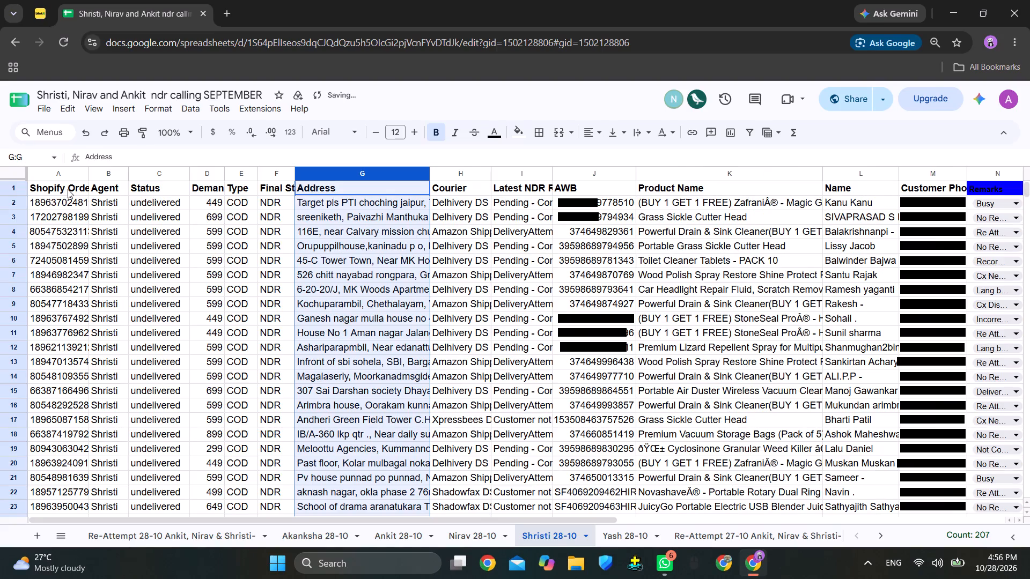
Left-align the Address column on the Ankit 28-10 sheet.
left_click(68, 188)
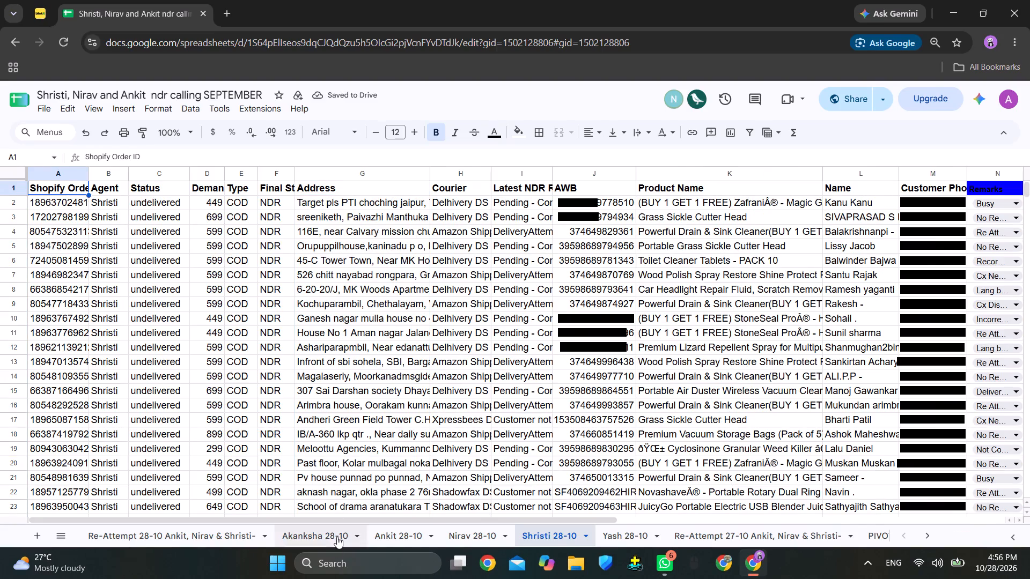
left_click(410, 537)
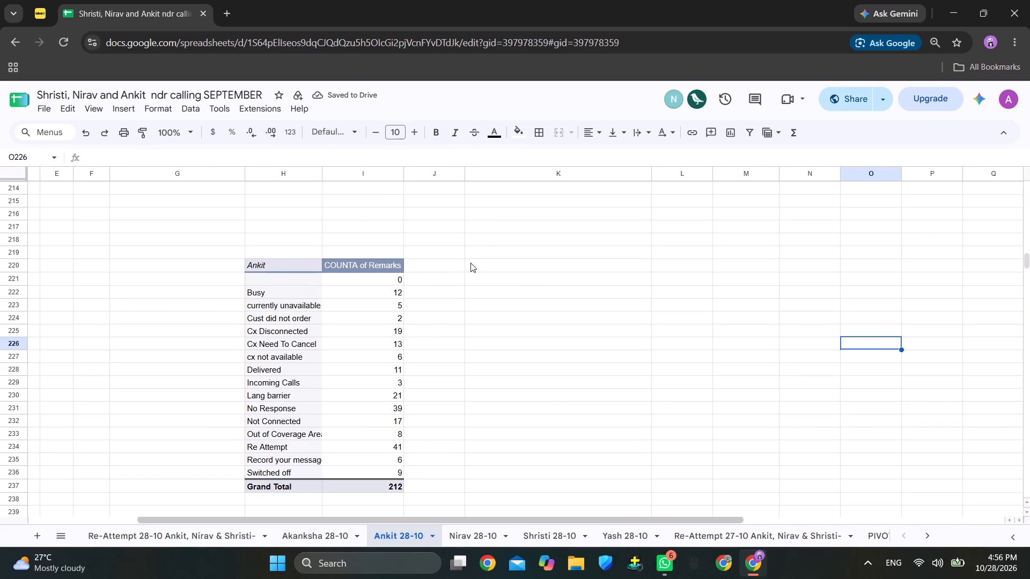
scroll(532, 278, "up", 1)
scroll(518, 281, "down", 1)
scroll(512, 282, "up", 4)
scroll(494, 272, "down", 1)
scroll(494, 273, "up", 19)
scroll(489, 266, "down", 1)
scroll(489, 266, "up", 13)
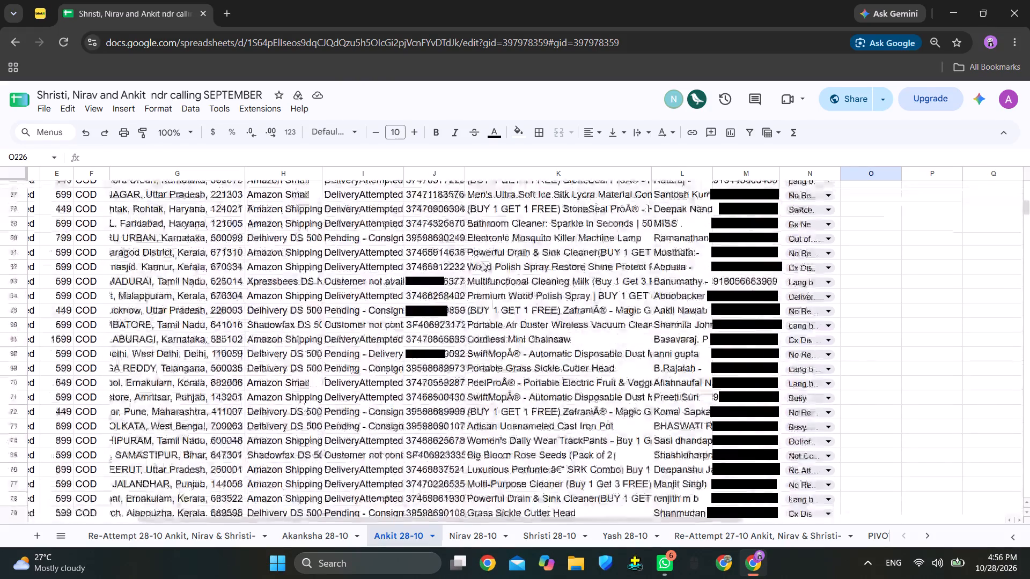
scroll(482, 262, "up", 7)
scroll(478, 259, "down", 1)
scroll(478, 259, "up", 4)
scroll(476, 258, "down", 1)
scroll(476, 258, "up", 7)
scroll(473, 256, "down", 1)
scroll(473, 256, "up", 11)
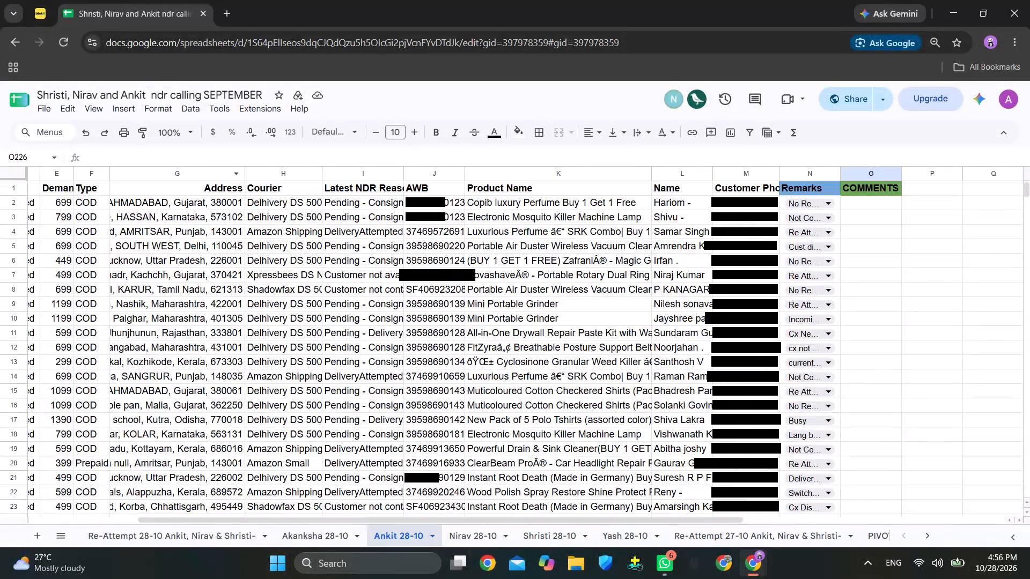
left_click(204, 177)
left_click(592, 134)
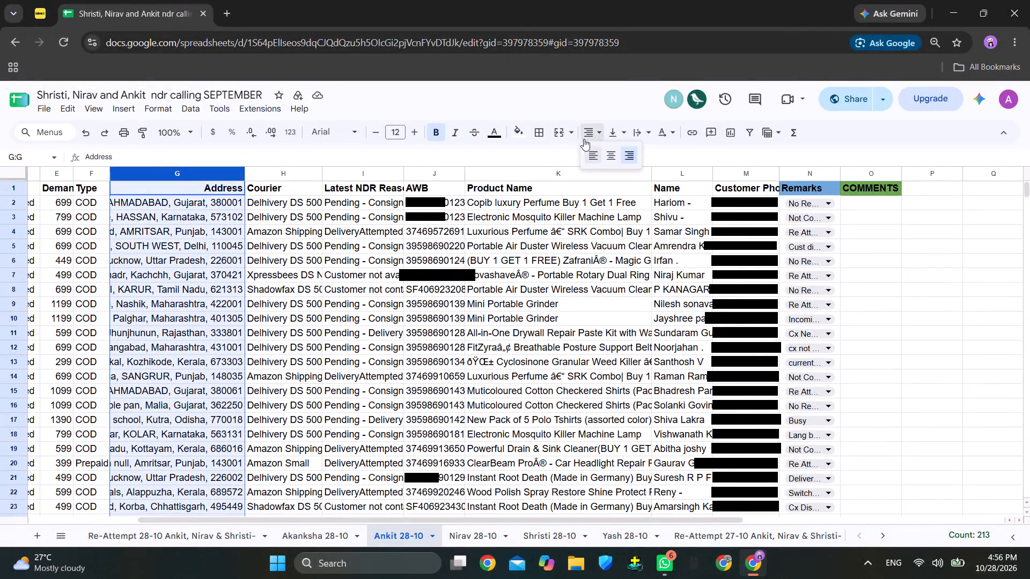
left_click(590, 149)
left_click(889, 187)
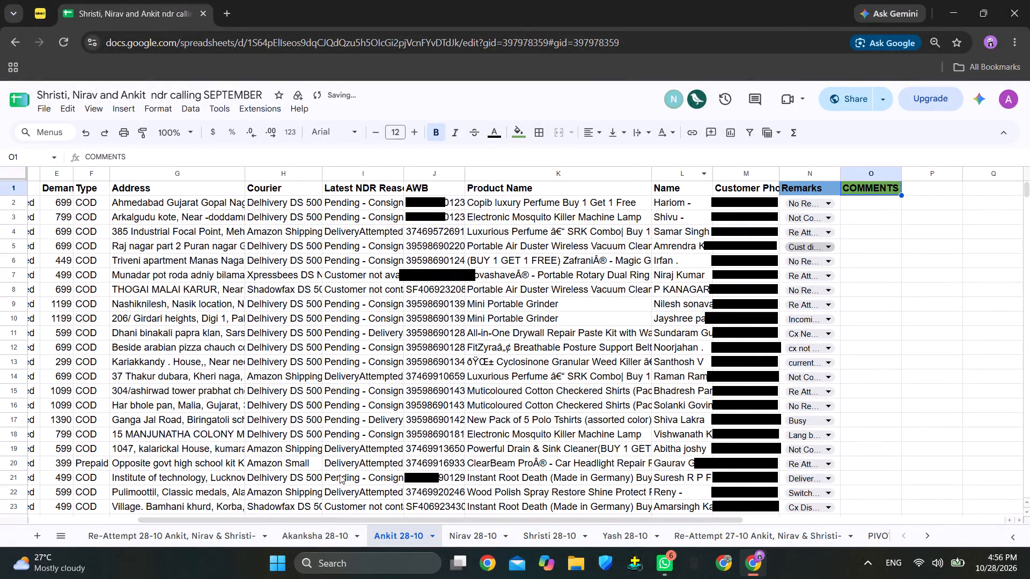
Look over the Re-Attempt 28-10 list and the Yash, Shristi, Nirav, Ankit and Akanksha 28-10 sheets.
left_click(207, 535)
scroll(532, 322, "up", 10)
scroll(531, 321, "down", 1)
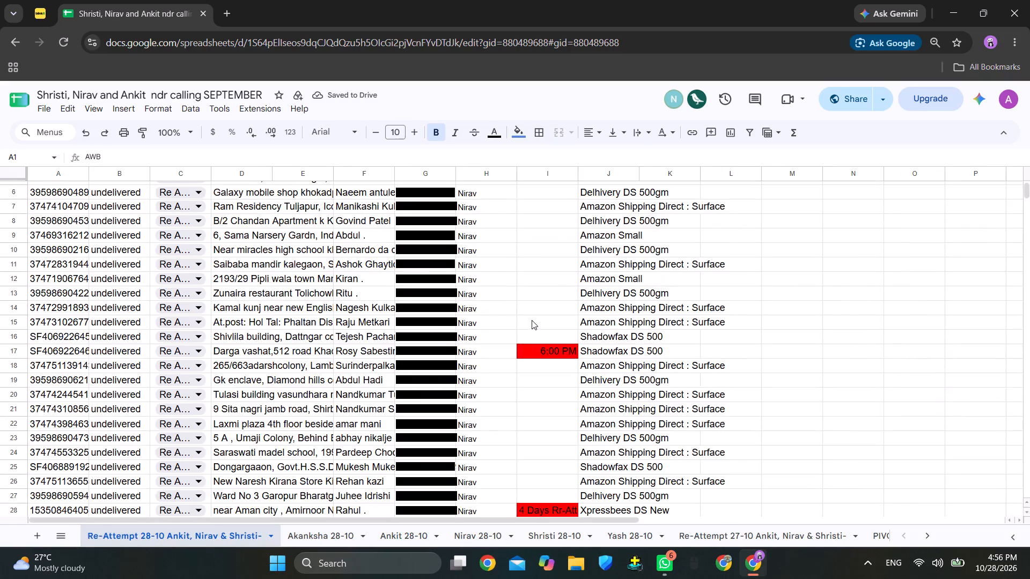
scroll(532, 320, "down", 5)
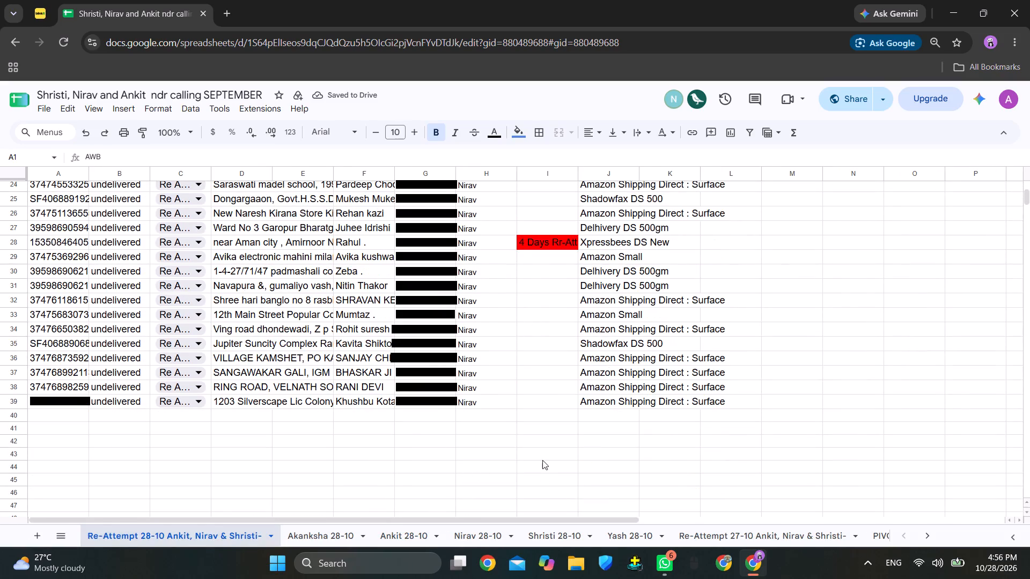
left_click(636, 539)
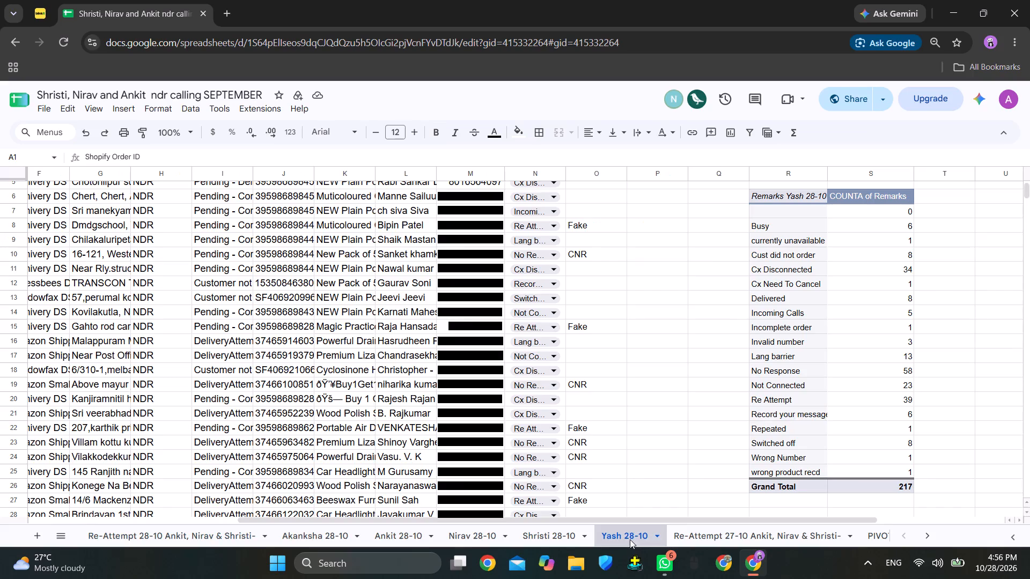
left_click(562, 536)
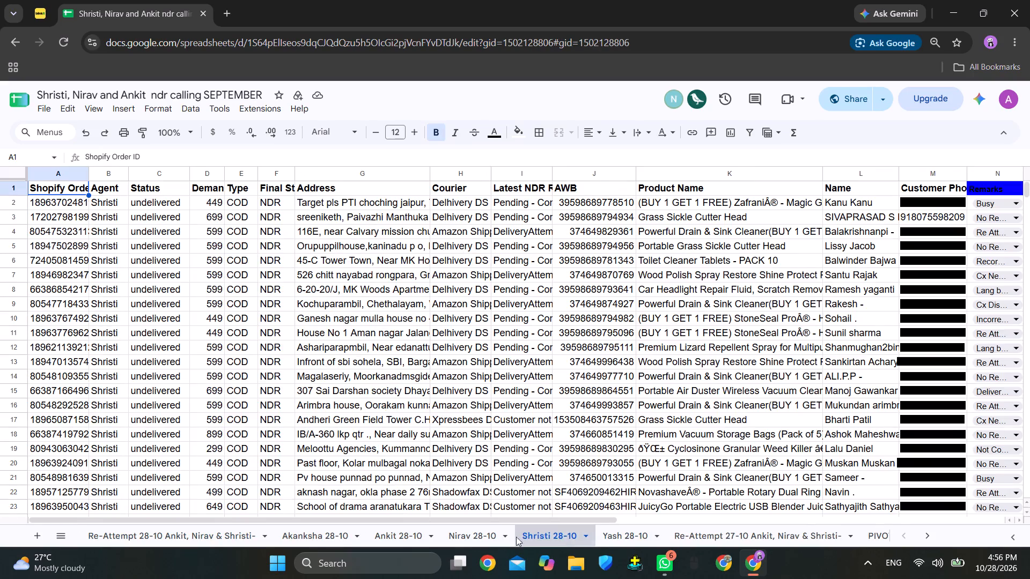
left_click(469, 542)
left_click(404, 541)
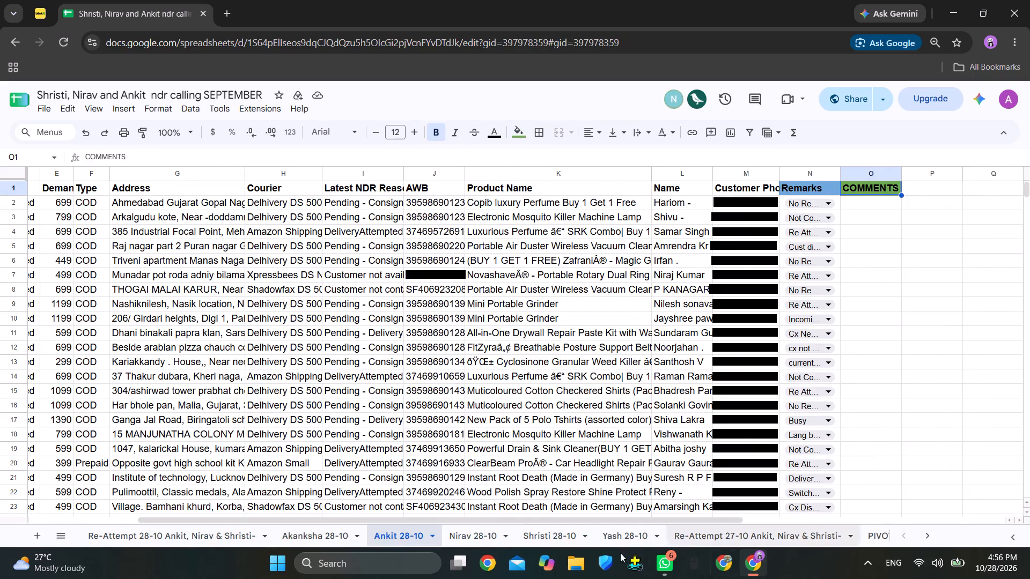
left_click(313, 538)
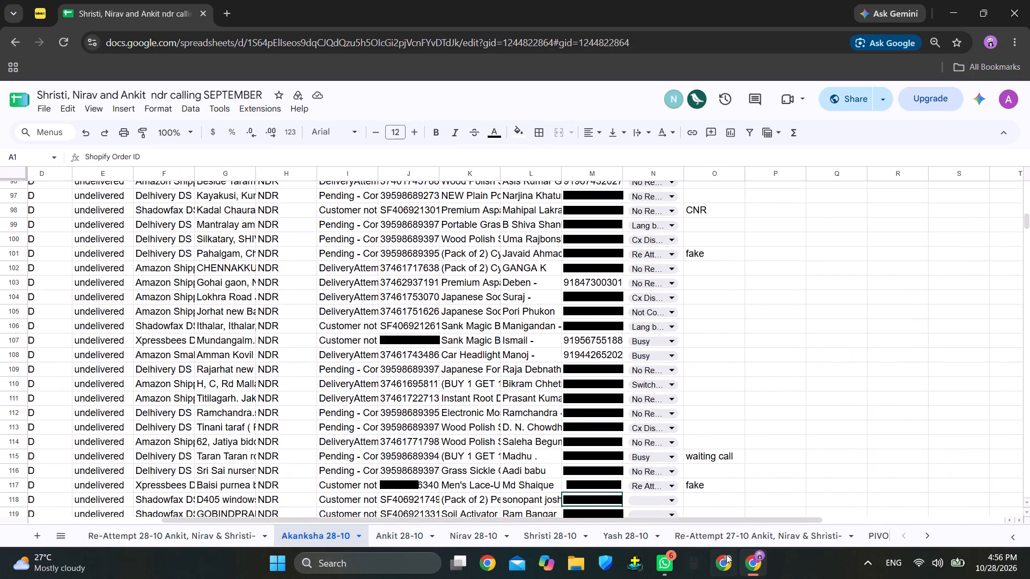
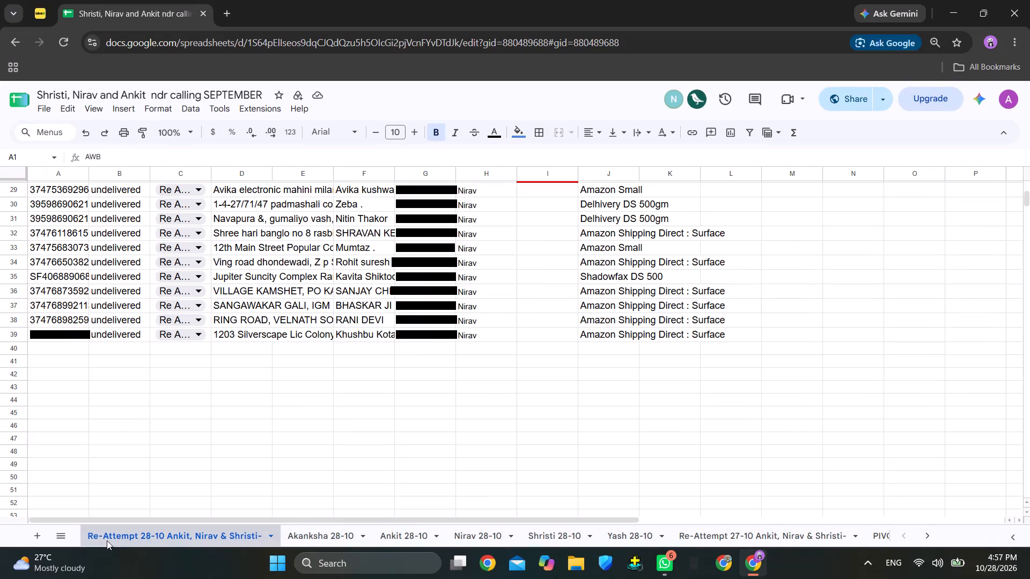
Add a new sheet after the Re-Attempt 28-10 sheet and name it PIVOT OF ALL 28-10, reusing the 27-10 pivot sheet's name.
left_click(34, 532)
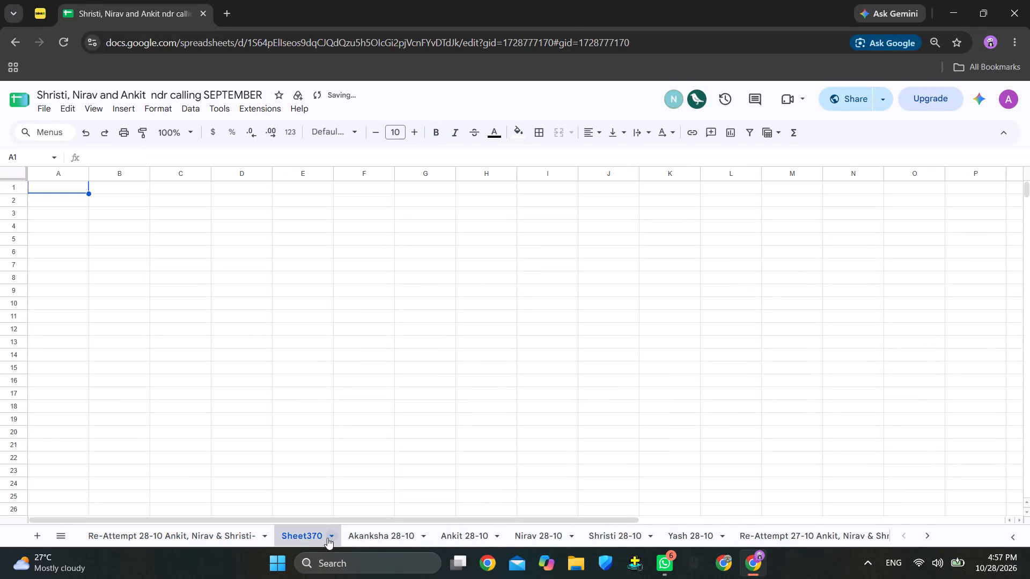
scroll(756, 534, "left", 6)
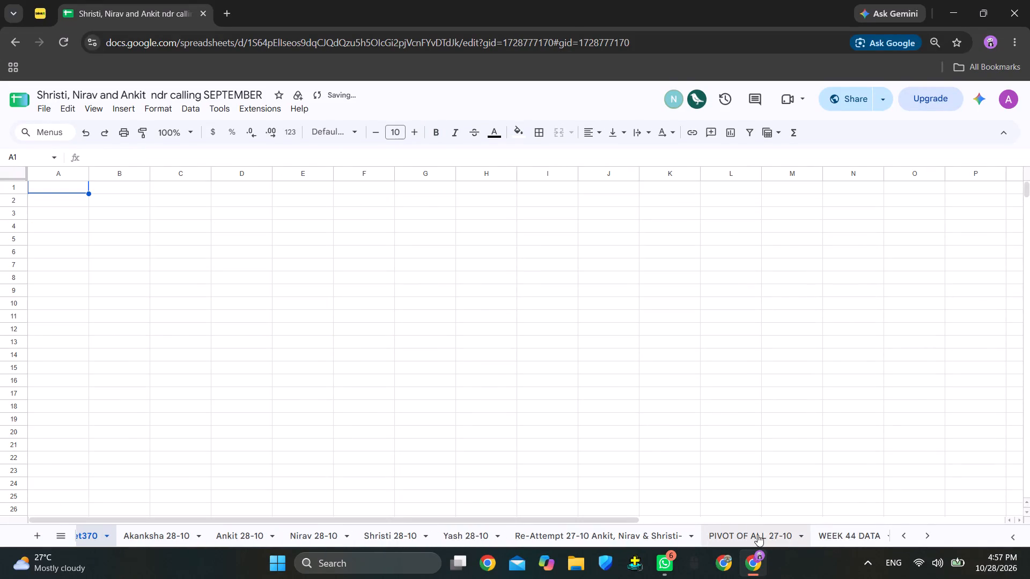
double_click(763, 535)
key("ctrl+c")
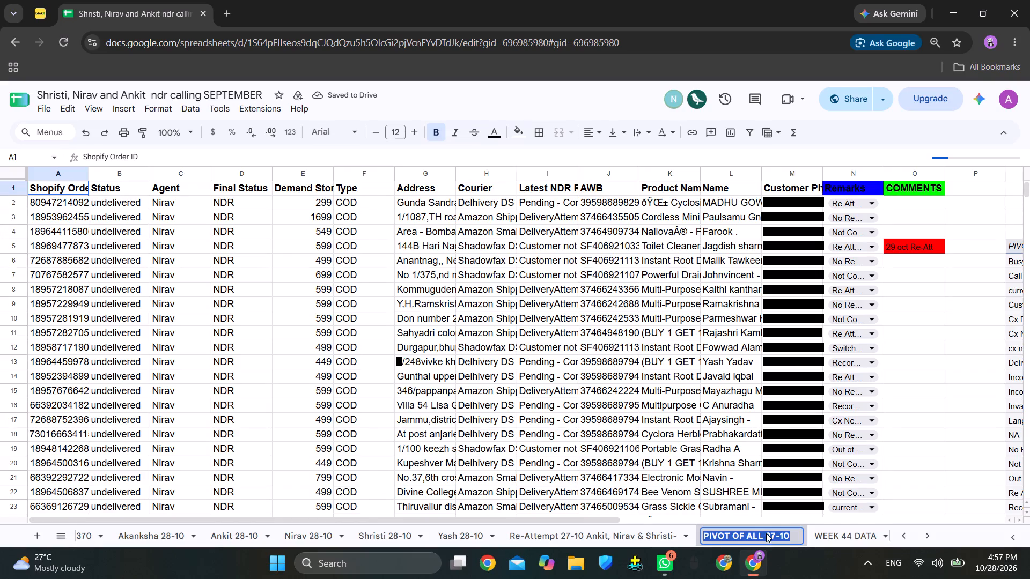
scroll(612, 534, "right", 6)
double_click(300, 532)
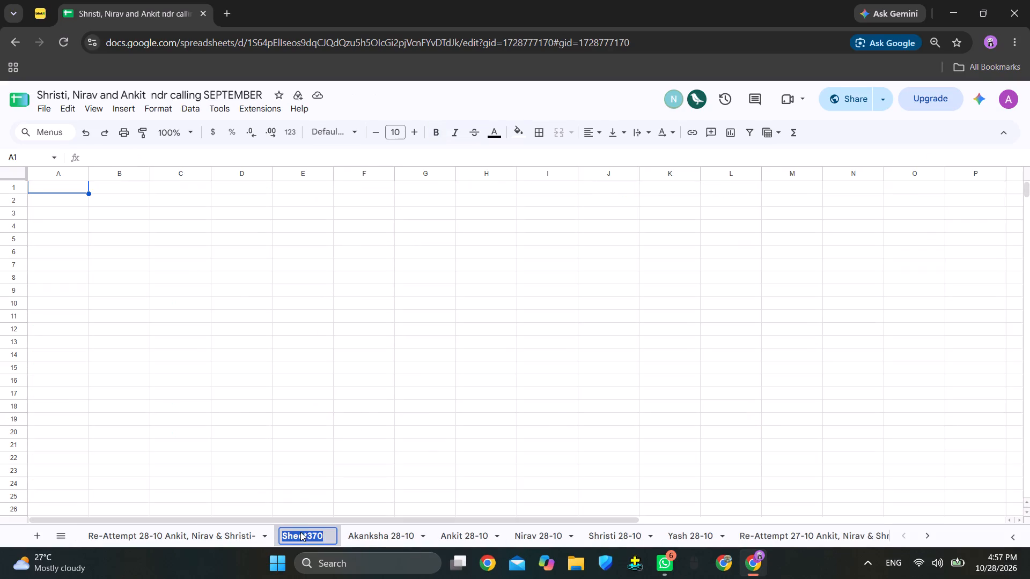
key("ctrl+v")
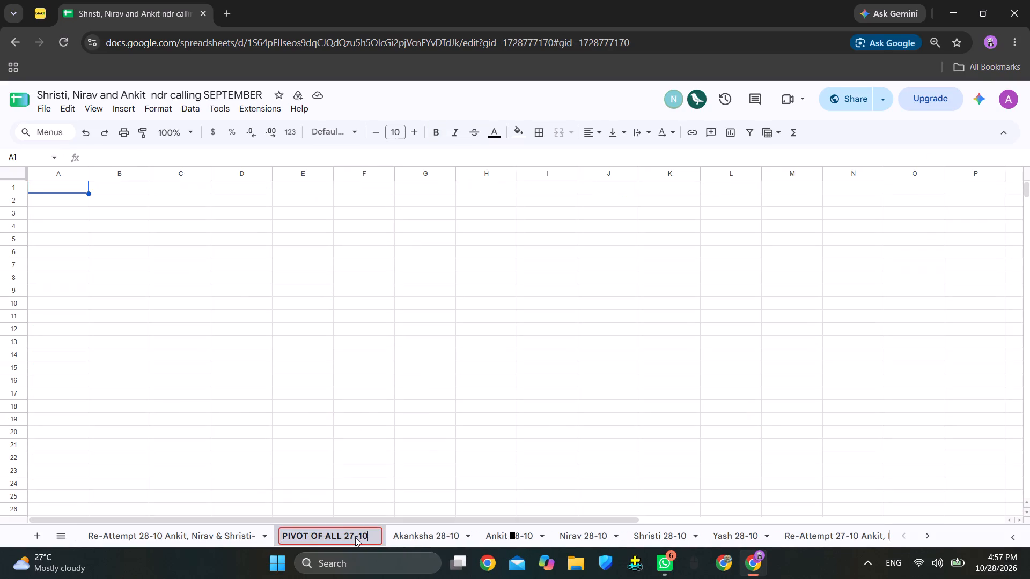
left_click(355, 537)
key("BackSpace")
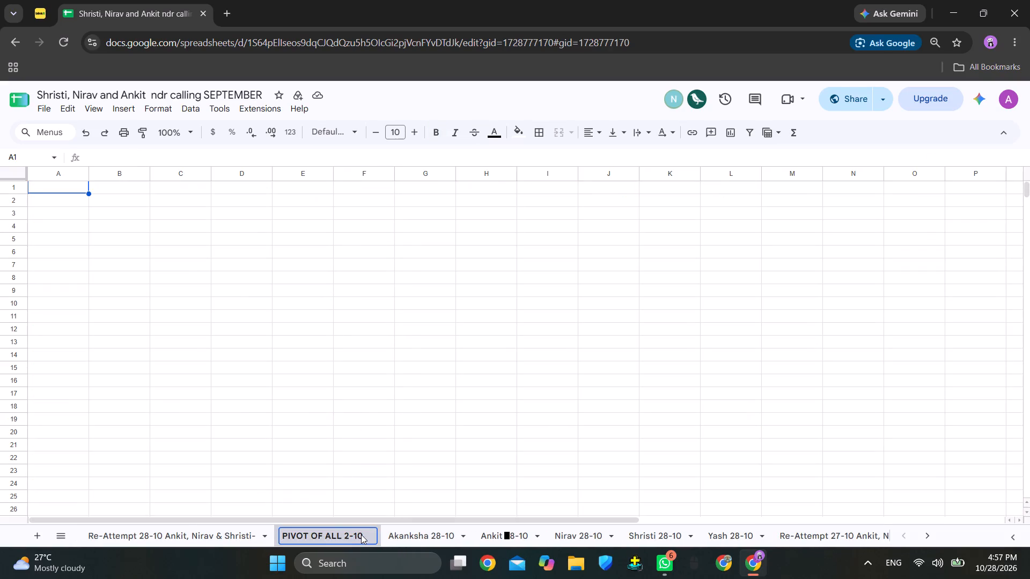
key("8")
left_click(409, 537)
Move the WEEK 44 DATA sheet so it sits directly after PIVOT OF ALL 28-10.
scroll(467, 536, "left", 3)
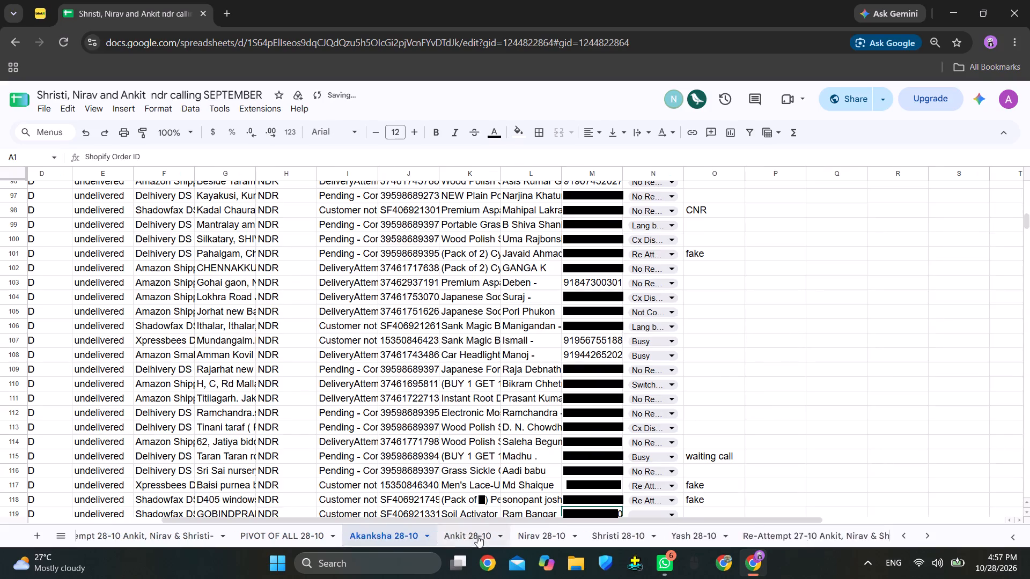
scroll(477, 536, "left", 4)
scroll(705, 531, "left", 1)
left_click_drag(713, 536, 713, 538)
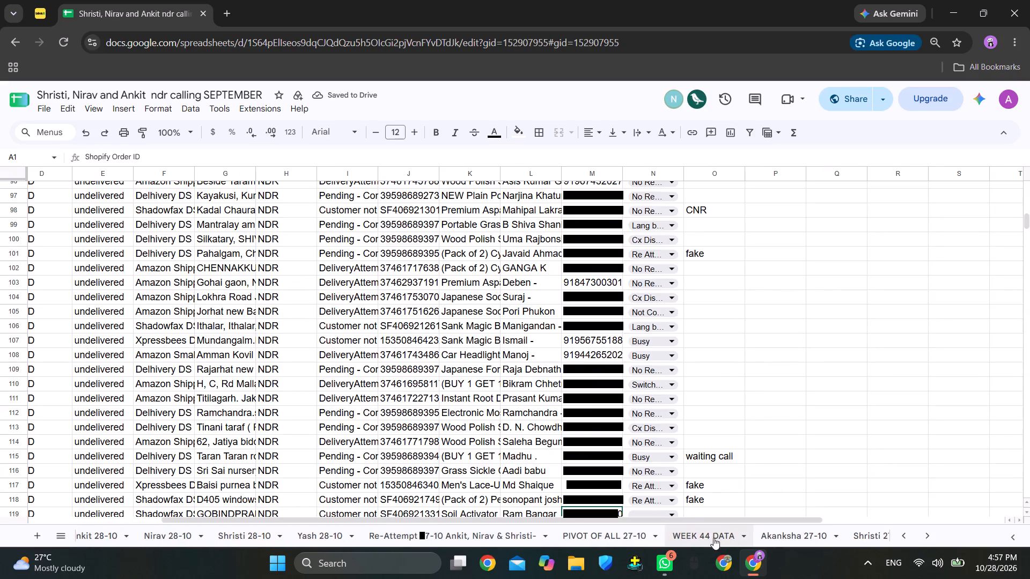
left_click_drag(713, 538, 102, 552)
scroll(163, 543, "right", 9)
scroll(281, 544, "right", 6)
left_click_drag(511, 535, 368, 532)
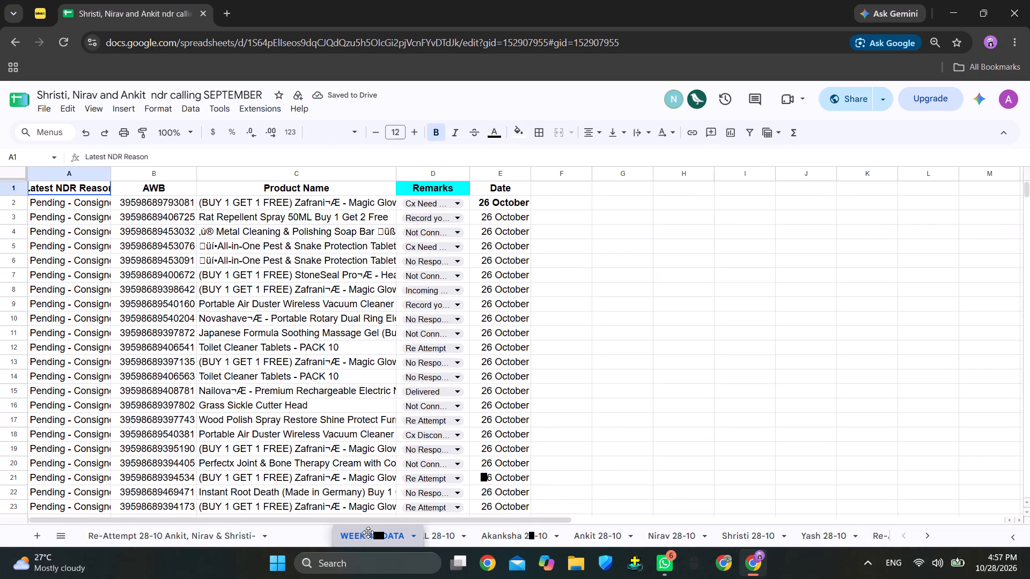
left_click_drag(368, 532, 395, 531)
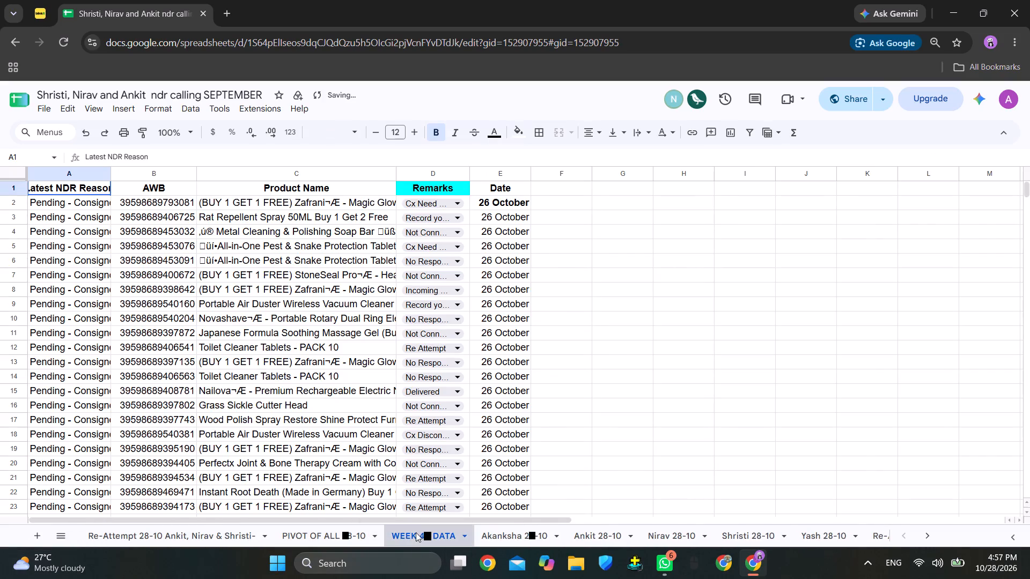
Examine the WEEK 44 DATA sheet to find where the 27 October entries end and the 28 October rows begin.
left_click_drag(1027, 190, 1029, 331)
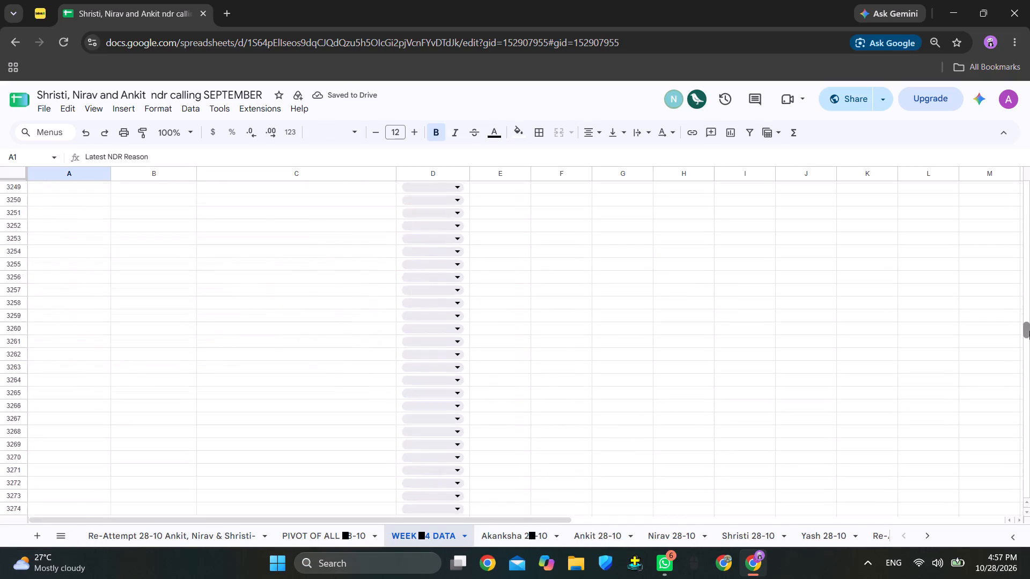
left_click_drag(1029, 331, 1029, 316)
scroll(701, 292, "up", 19)
scroll(710, 276, "down", 1)
scroll(710, 276, "up", 20)
scroll(710, 276, "up", 3)
scroll(705, 277, "down", 1)
scroll(705, 277, "up", 20)
scroll(705, 277, "up", 4)
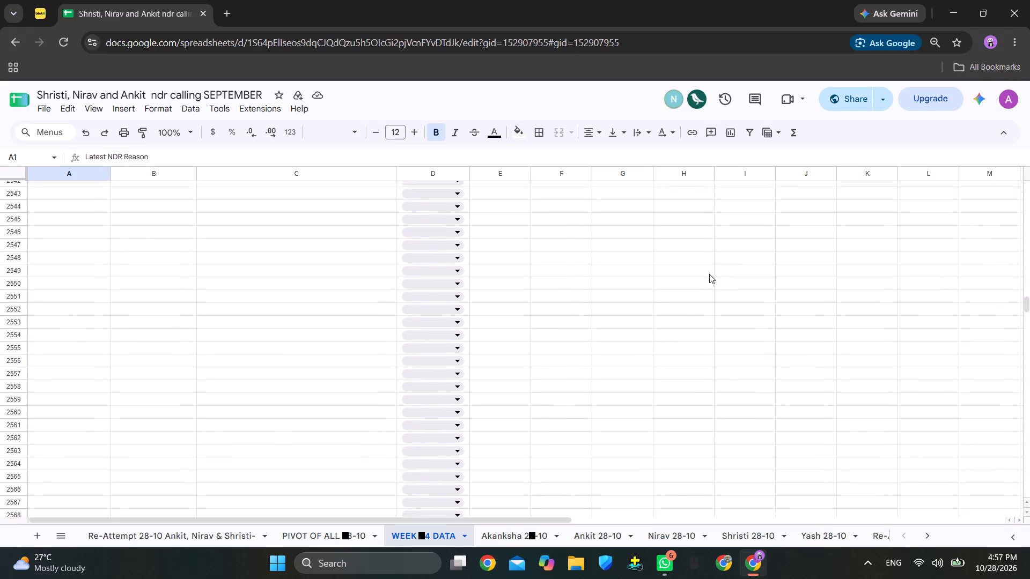
scroll(709, 274, "up", 8)
left_click_drag(1027, 299, 1029, 280)
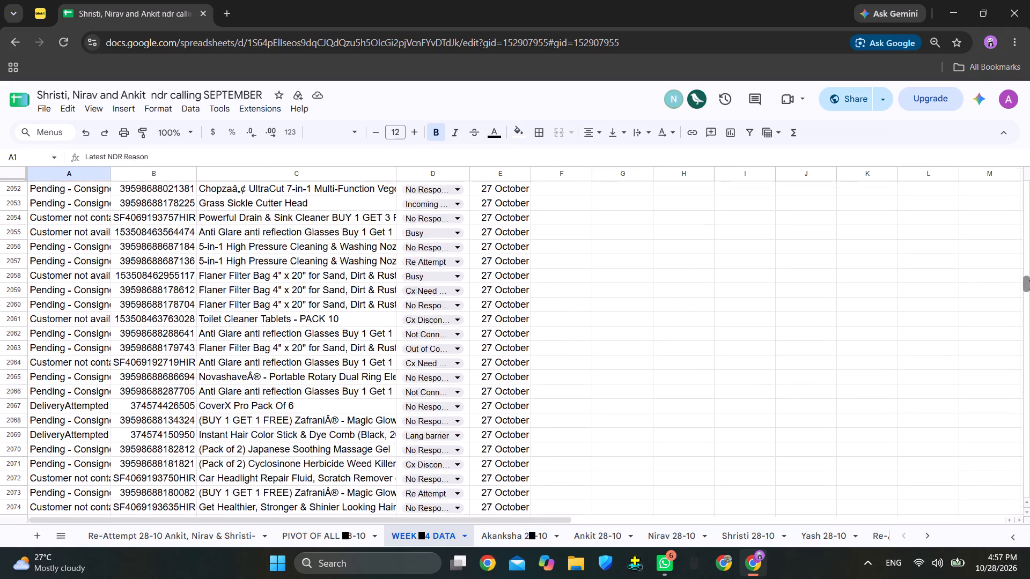
left_click_drag(1029, 280, 1029, 283)
scroll(630, 313, "down", 5)
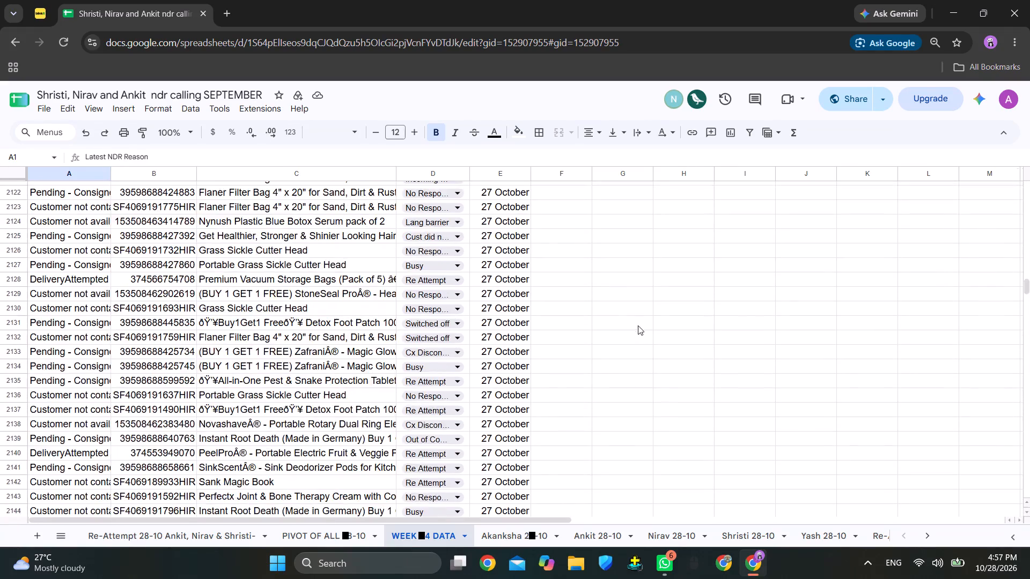
scroll(638, 325, "down", 8)
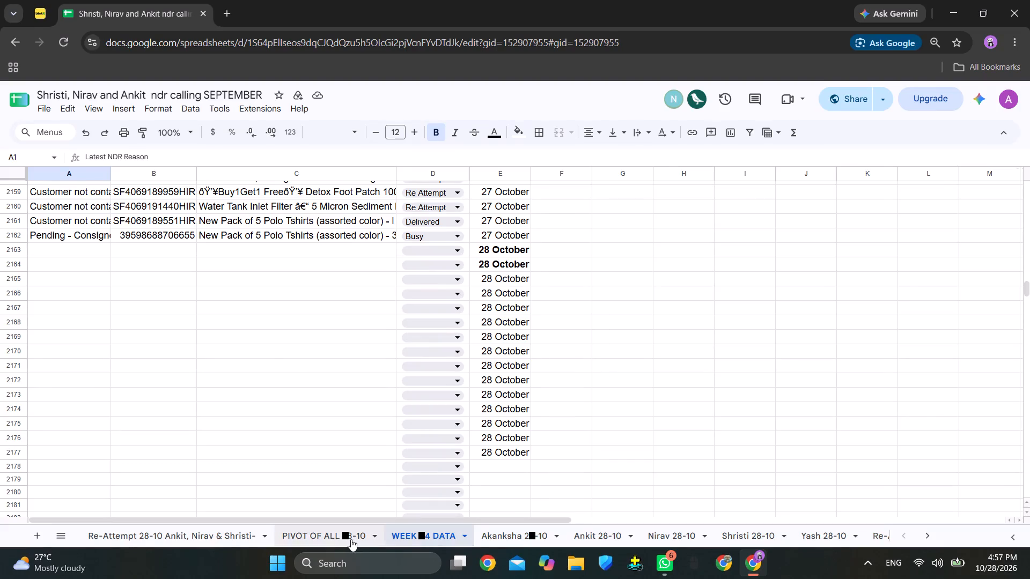
Copy the whole Nirav 28-10 data table, including its headers, into the PIVOT OF ALL 28-10 sheet starting at cell A1.
left_click(351, 539)
left_click(671, 540)
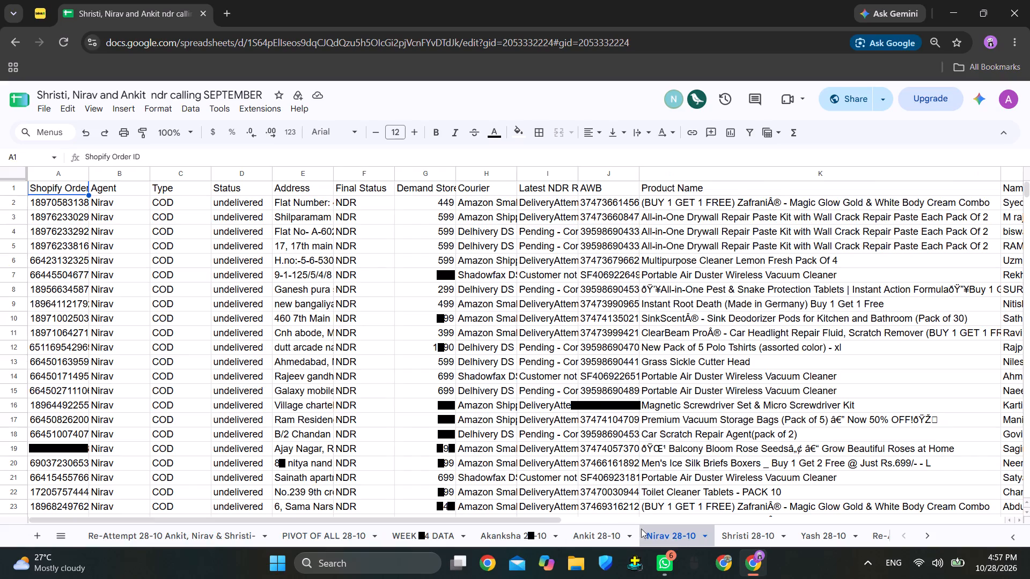
left_click(246, 363)
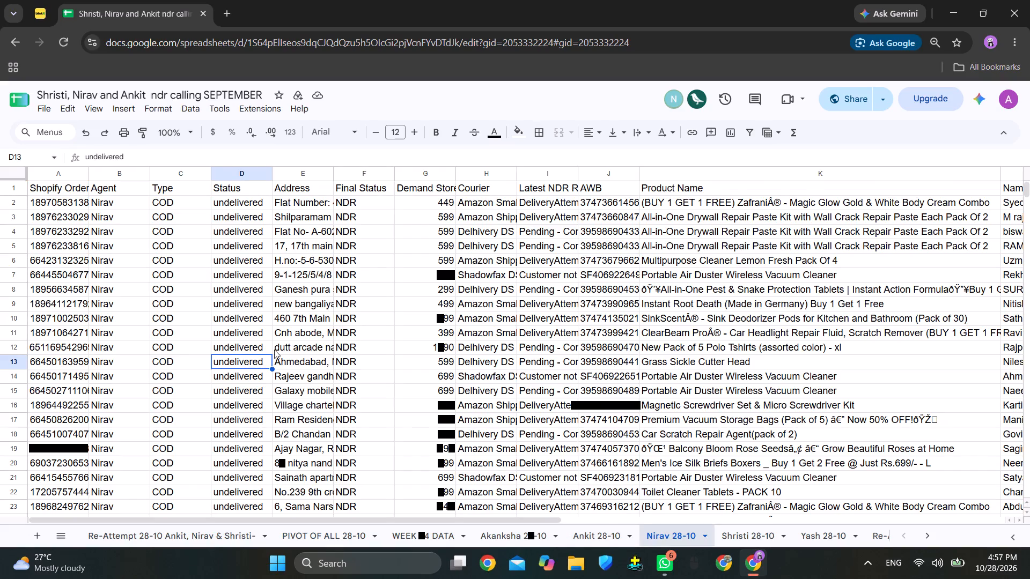
key("ctrl+a")
key("ctrl+c")
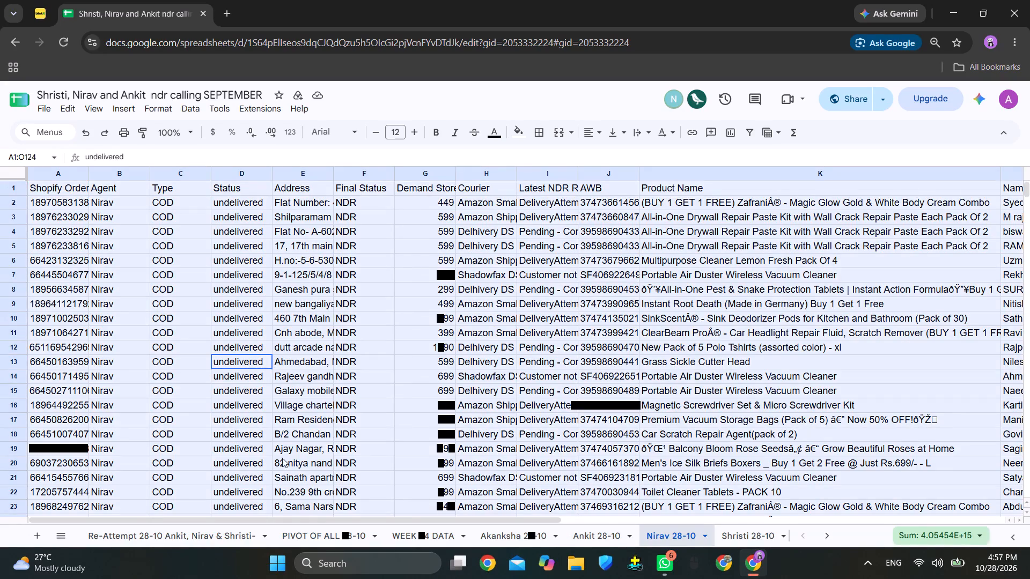
left_click(333, 540)
key("ctrl+v")
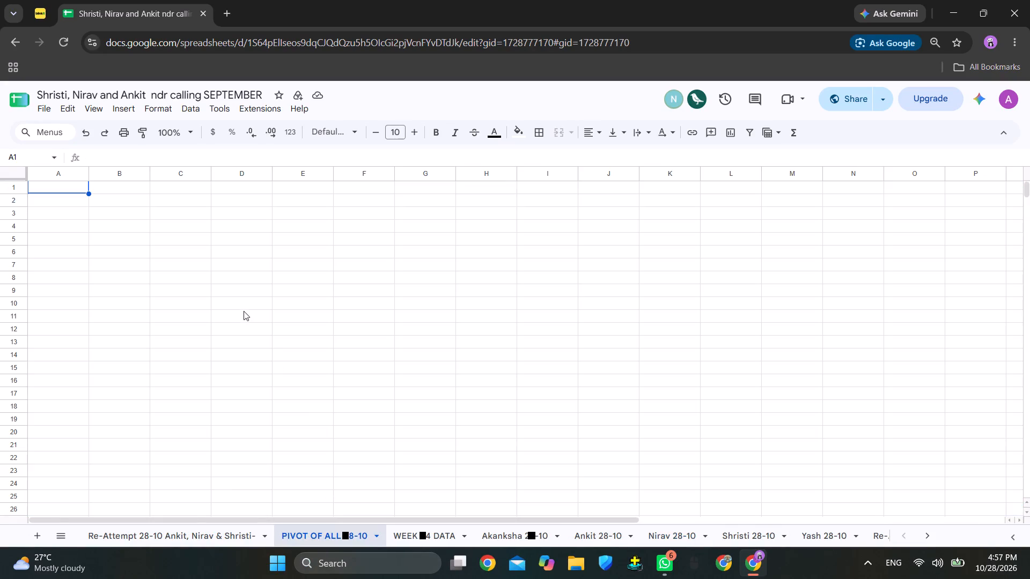
Append the whole Shristi 28-10 data table below the Nirav rows on PIVOT OF ALL 28-10, starting at cell A125.
scroll(332, 285, "down", 17)
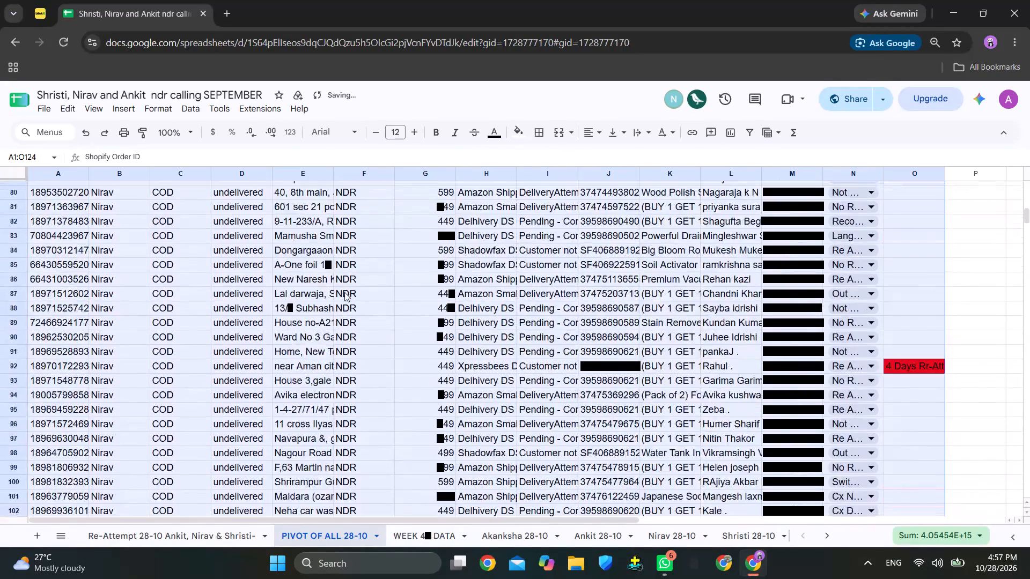
scroll(344, 292, "down", 7)
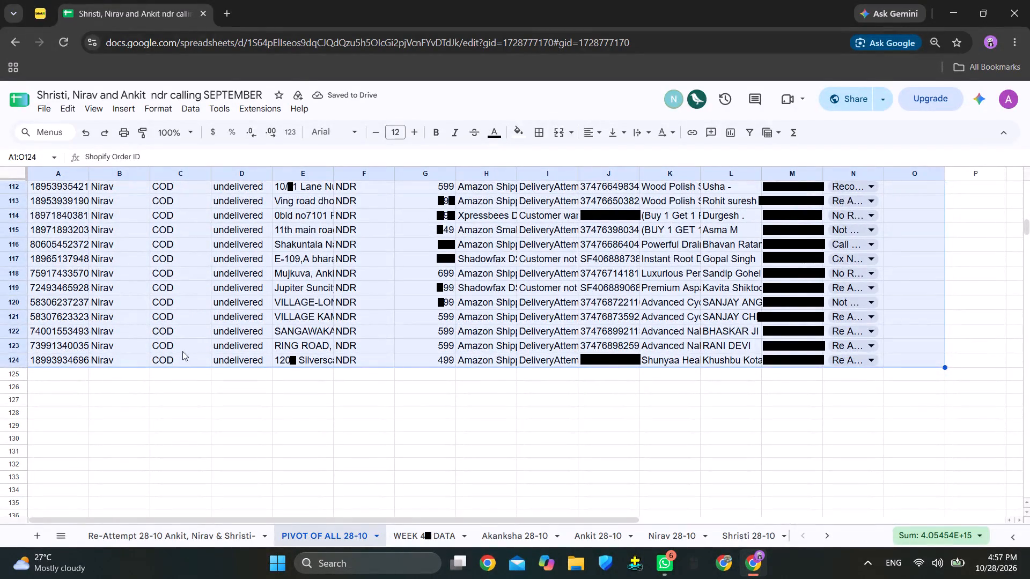
left_click(64, 375)
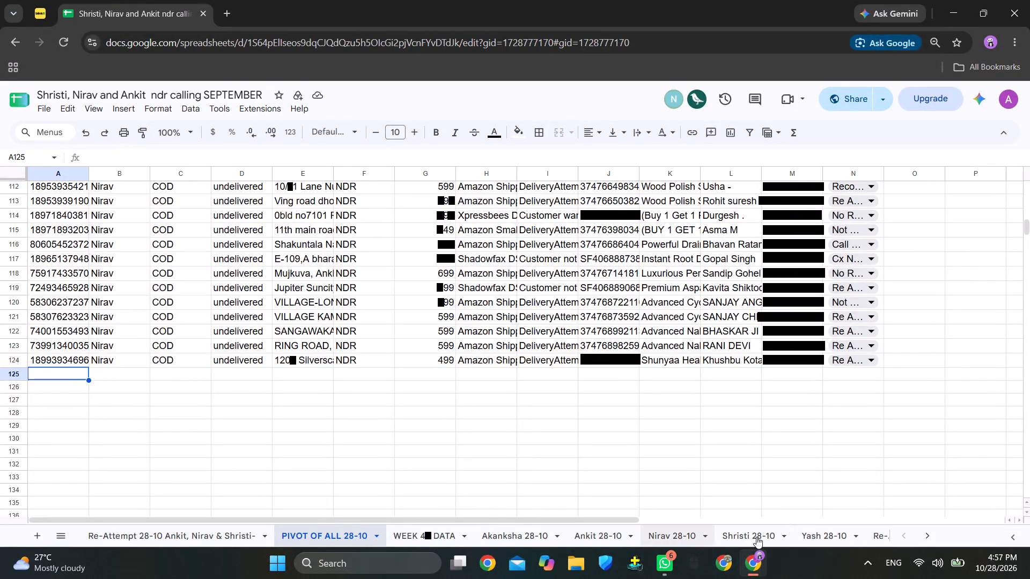
scroll(818, 542, "left", 1)
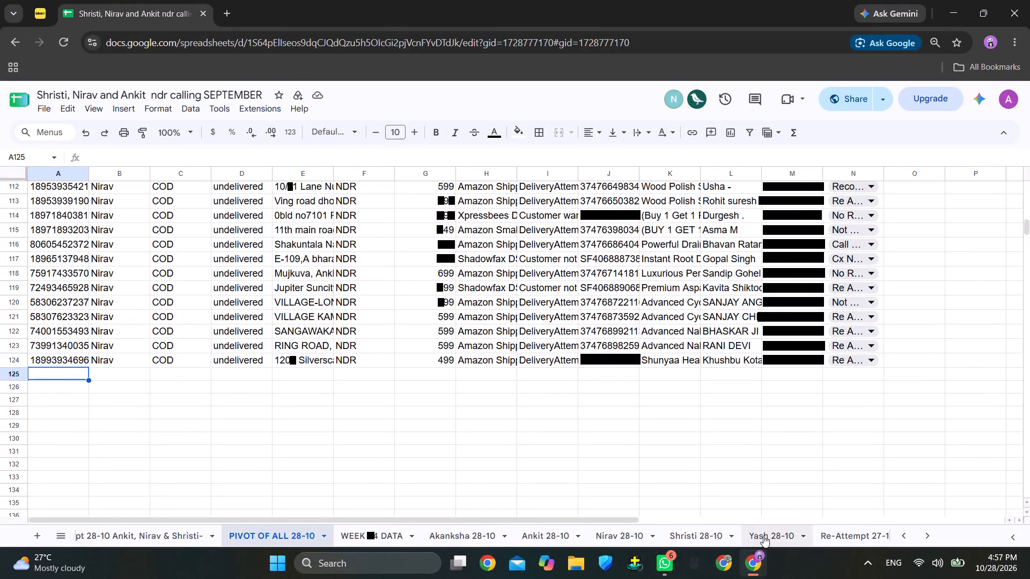
scroll(710, 537, "left", 2)
left_click(702, 537)
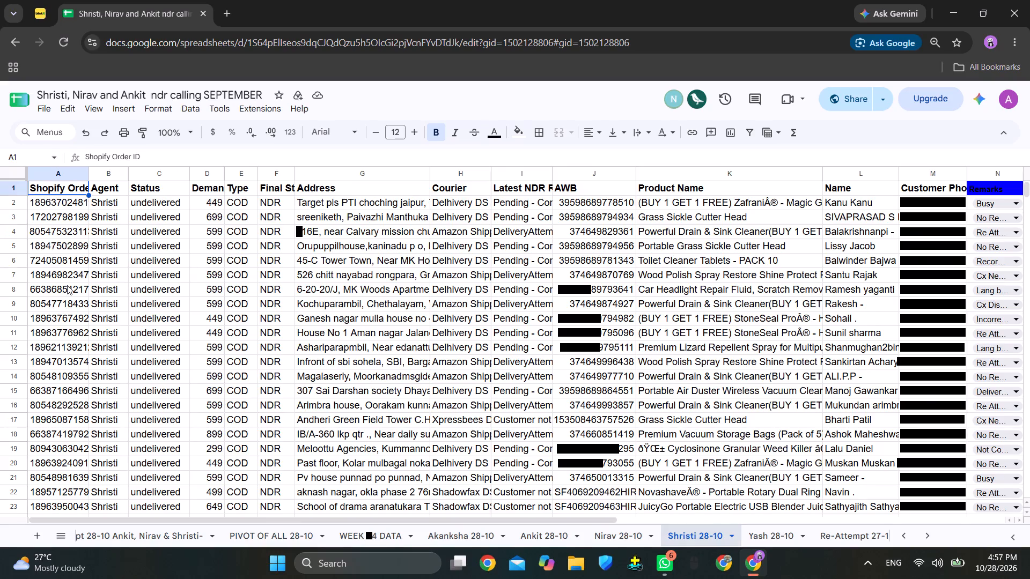
left_click(68, 285)
key("ctrl+a")
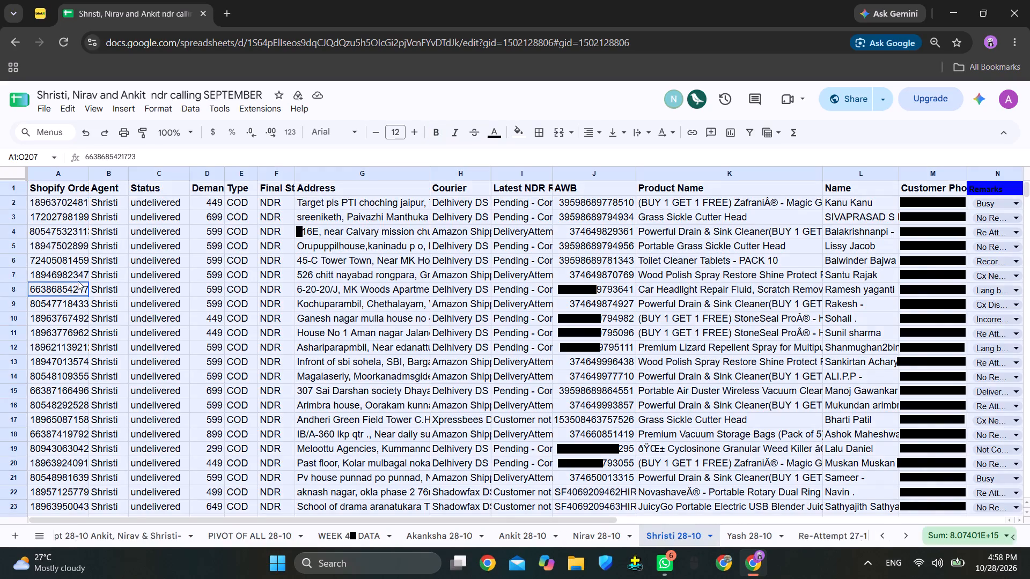
key("ctrl+c")
left_click(282, 539)
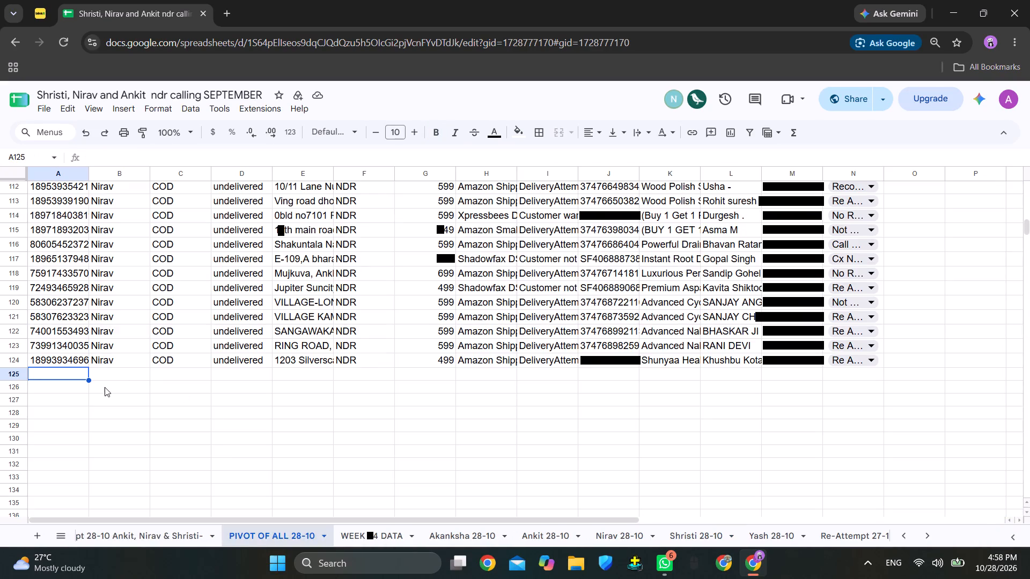
key("ctrl+v")
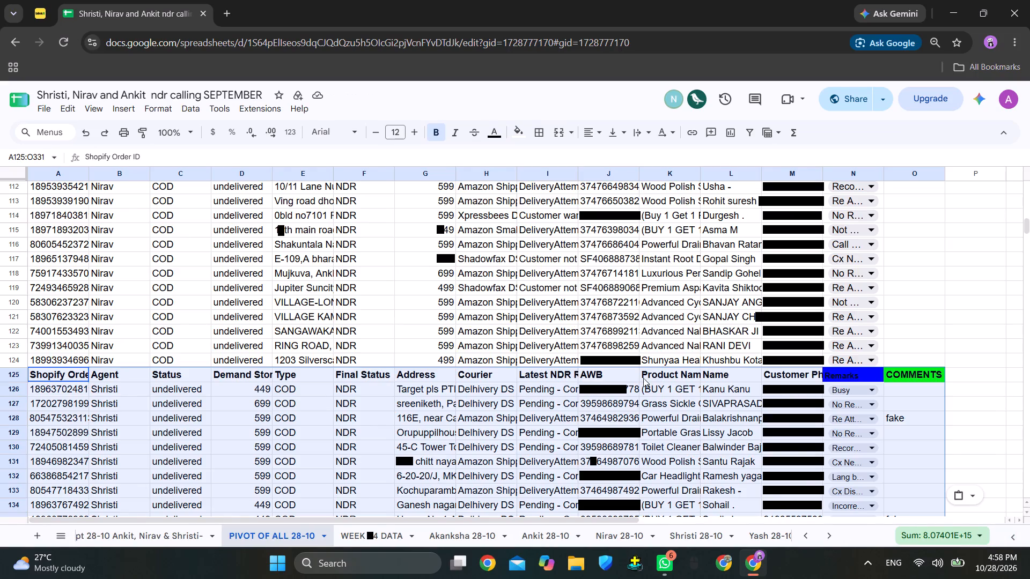
Delete the repeated header row 125 between the Nirav and Shristi data on PIVOT OF ALL 28-10.
right_click(14, 375)
left_click(102, 368)
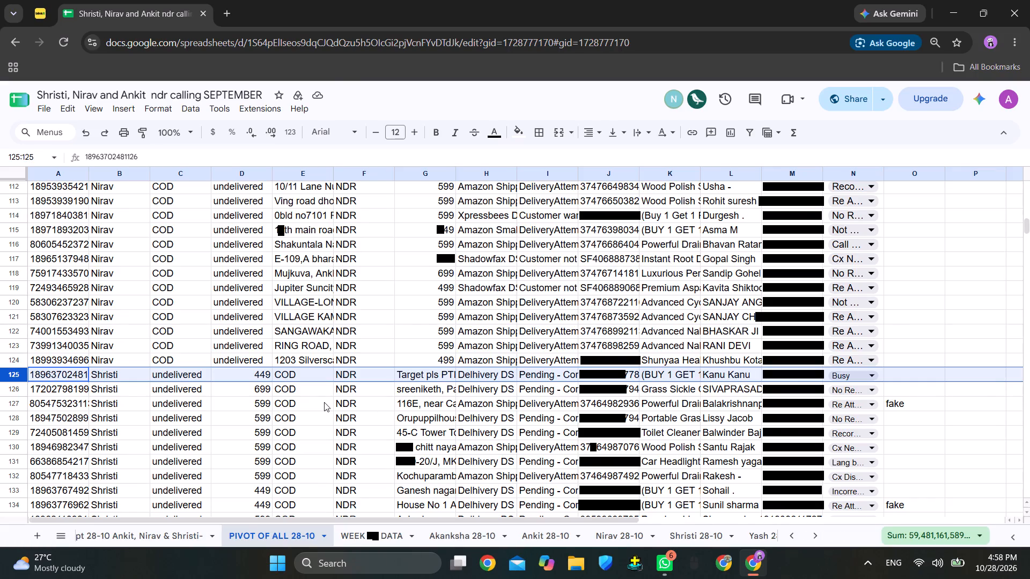
Append the whole Yash 28-10 data table below the Shristi rows on PIVOT OF ALL 28-10, starting at cell A331.
scroll(325, 403, "down", 14)
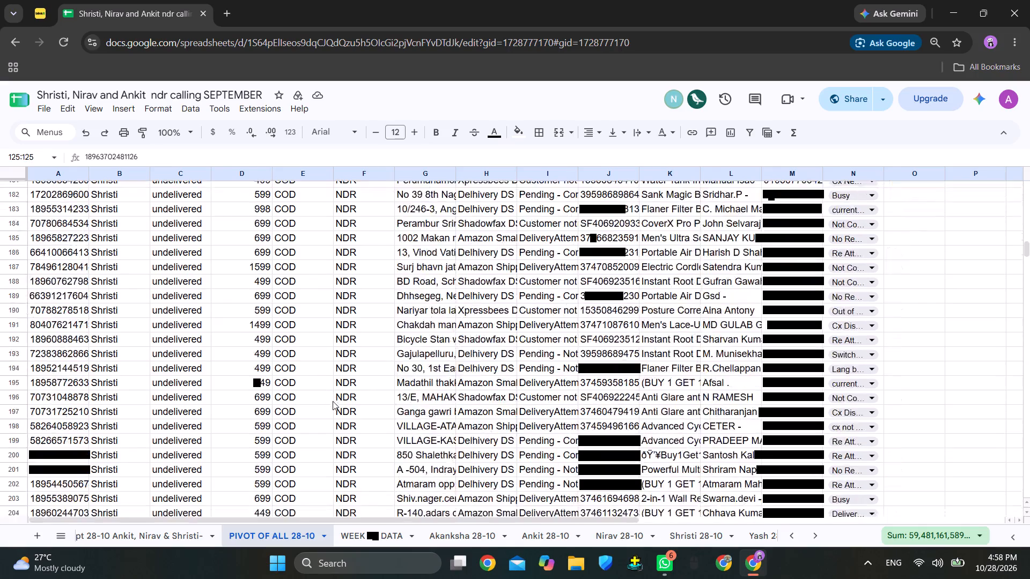
scroll(333, 401, "down", 5)
scroll(334, 401, "down", 20)
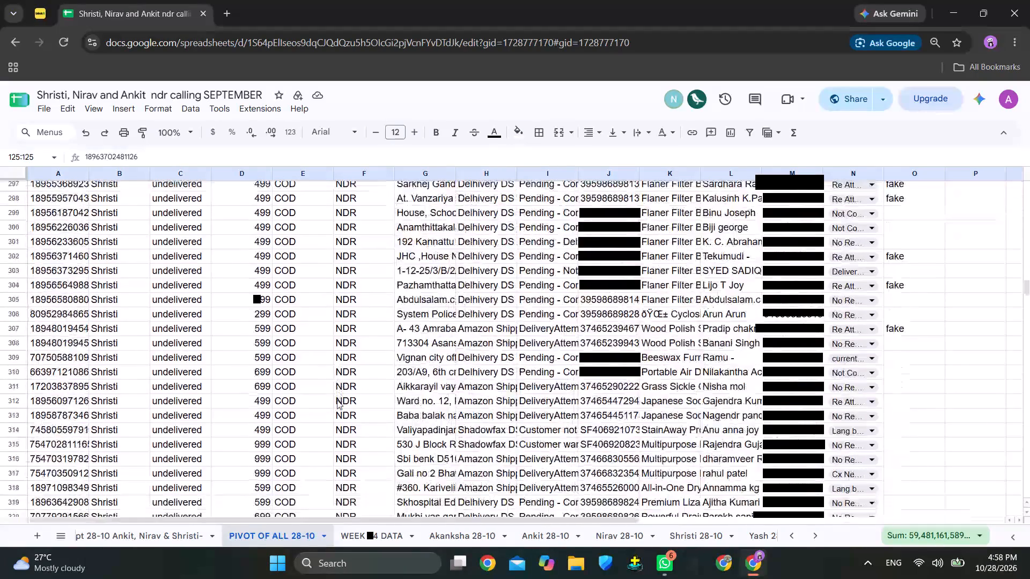
scroll(337, 400, "down", 6)
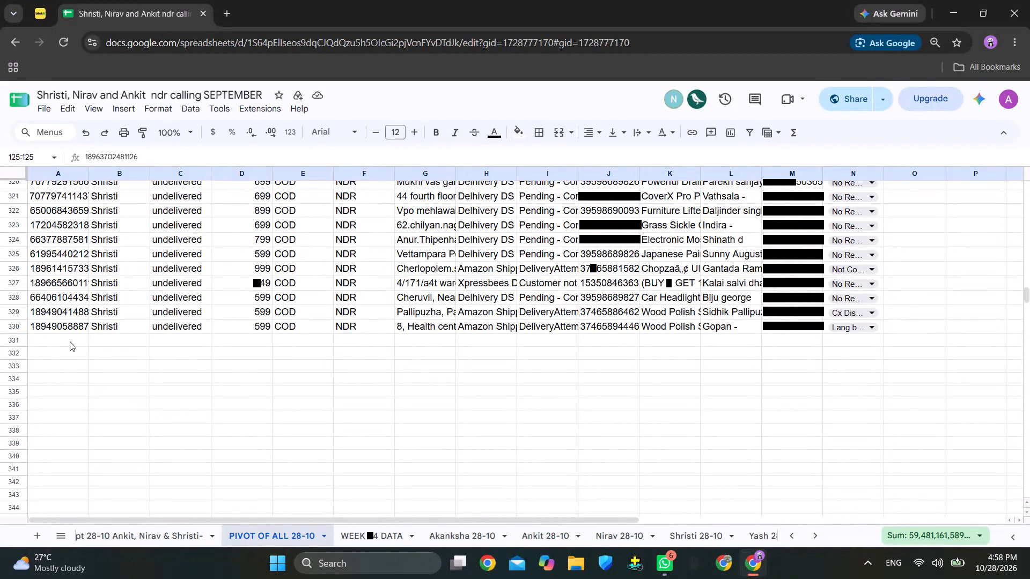
left_click(70, 342)
left_click(764, 535)
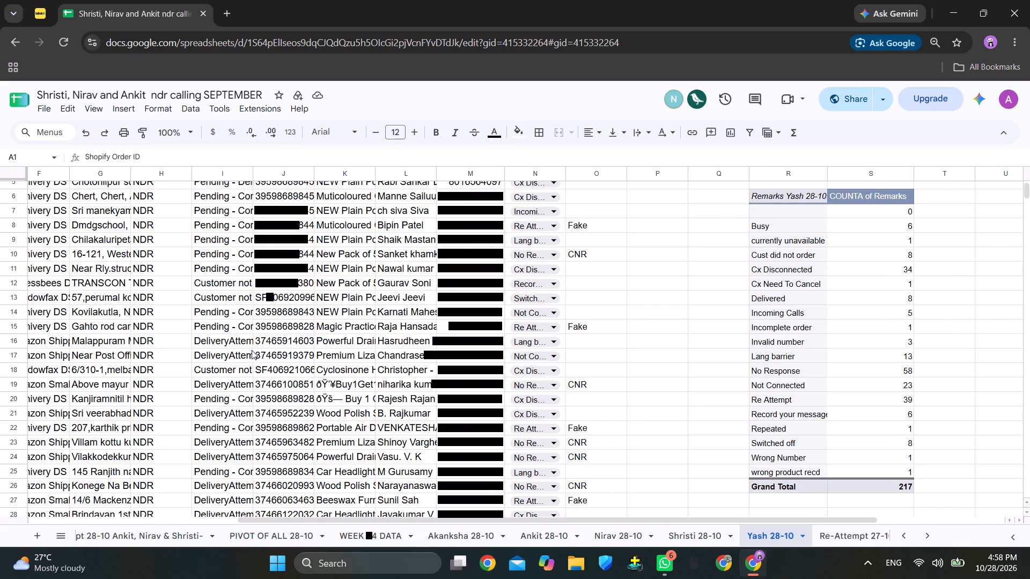
left_click(251, 350)
key("ctrl+a")
key("ctrl+c")
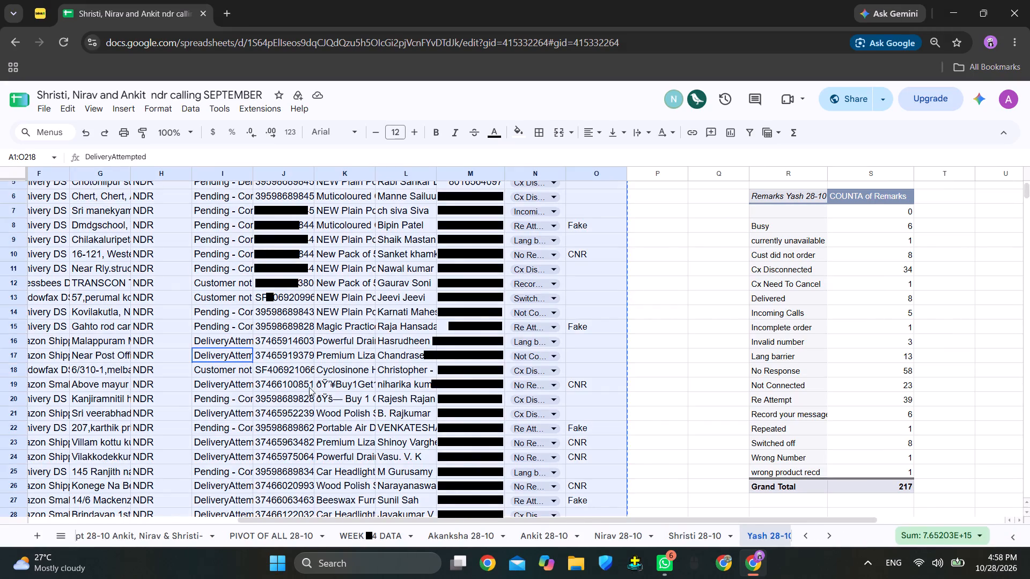
left_click(286, 535)
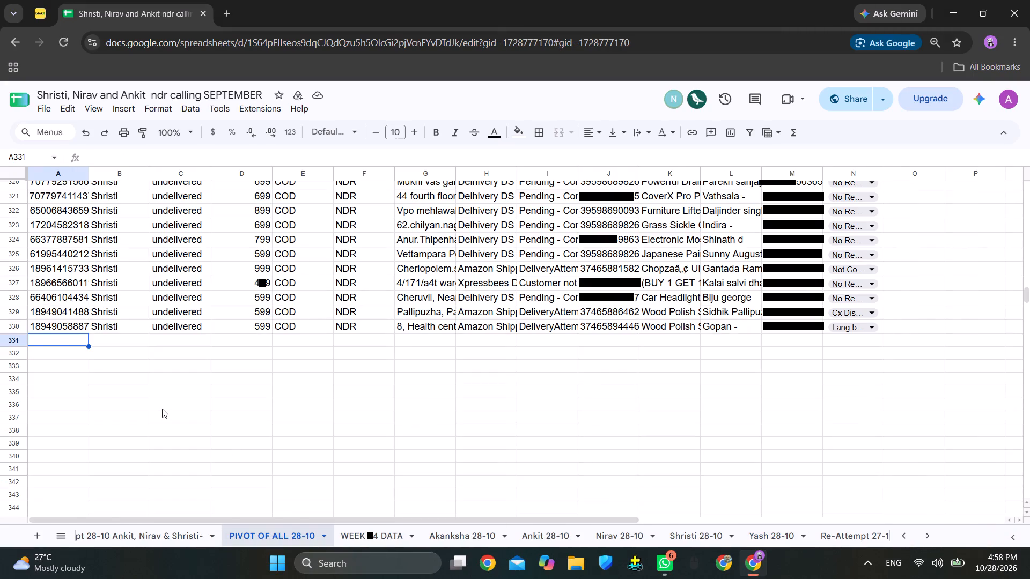
key("ctrl+v")
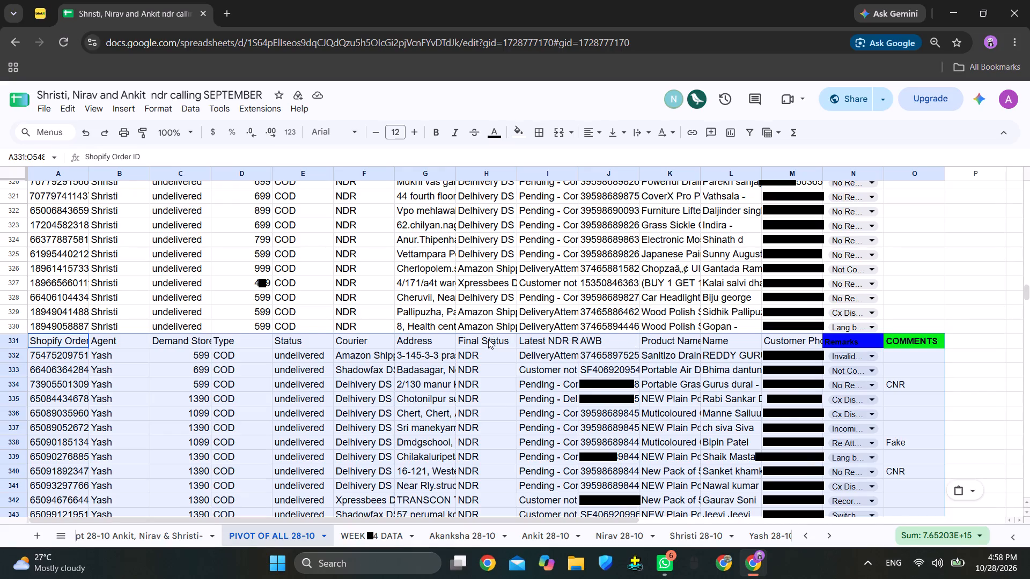
Delete the repeated header row 331 between the Shristi and Yash data on PIVOT OF ALL 28-10.
right_click(7, 343)
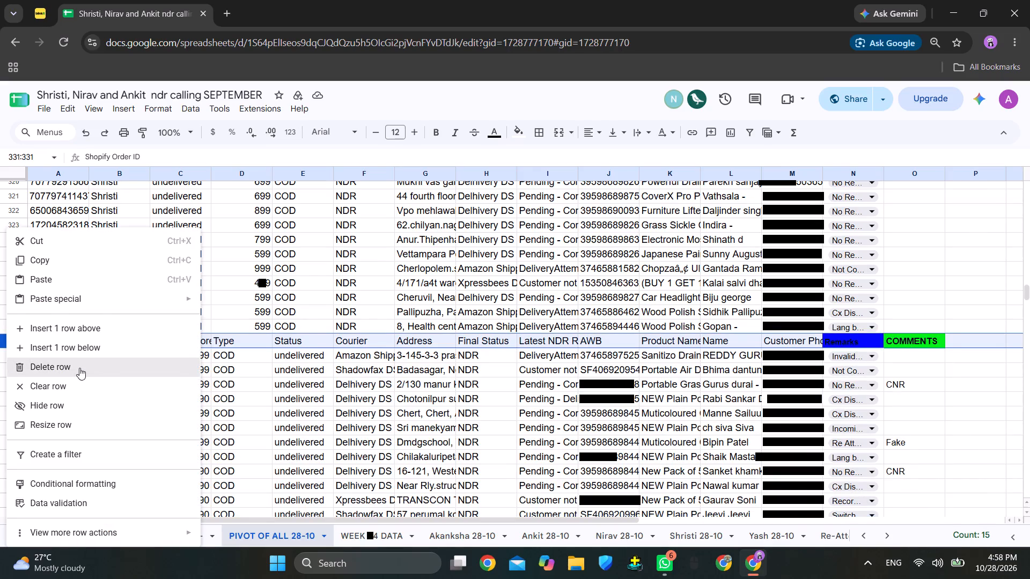
left_click(80, 368)
Append the whole Ankit 28-10 data table below the Yash rows on PIVOT OF ALL 28-10, starting at cell A548.
scroll(338, 348, "down", 5)
scroll(208, 352, "down", 14)
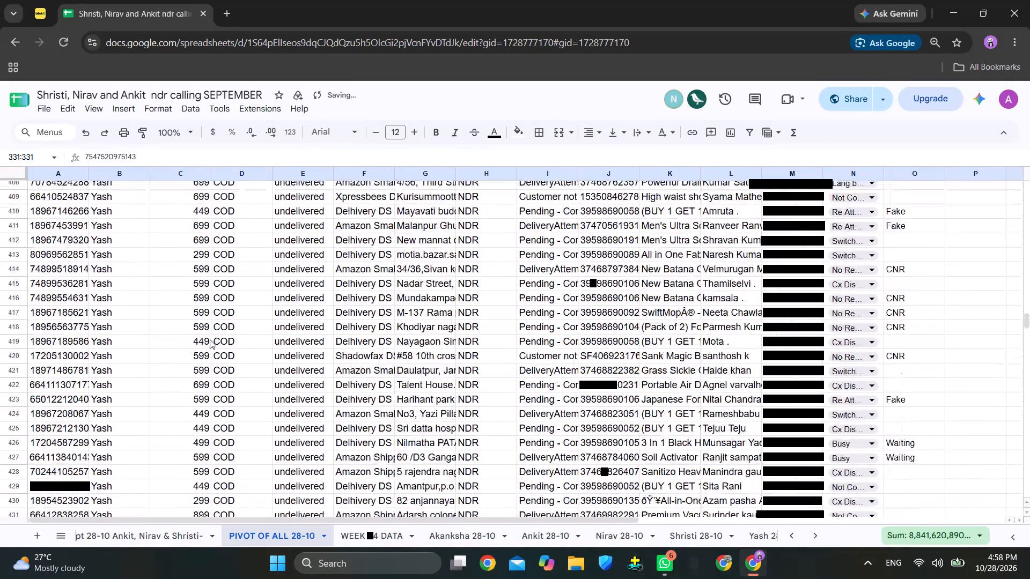
scroll(228, 336, "down", 5)
scroll(230, 335, "up", 1)
scroll(230, 335, "down", 17)
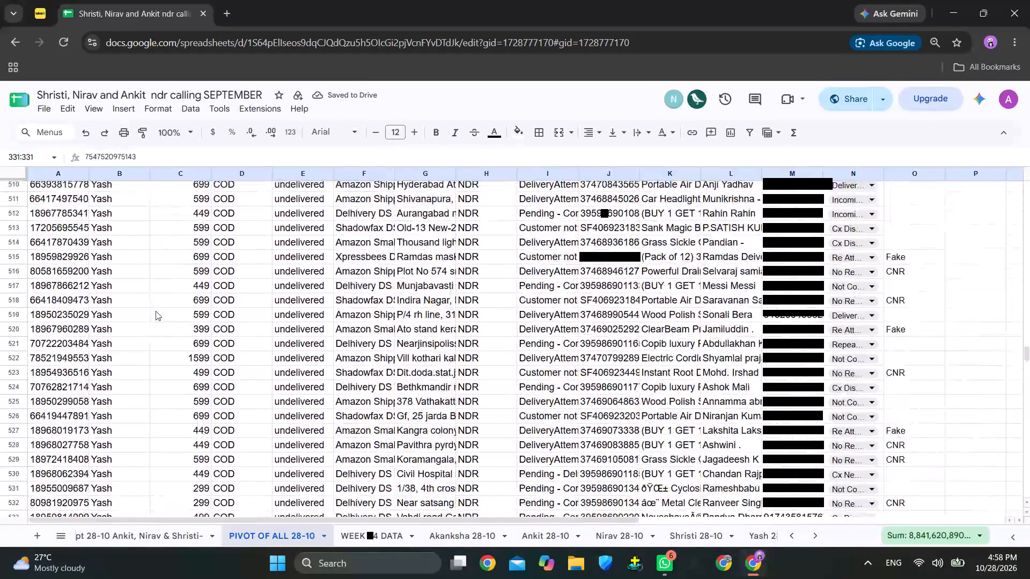
scroll(156, 311, "down", 3)
scroll(173, 306, "up", 1)
scroll(173, 306, "down", 6)
left_click(66, 263)
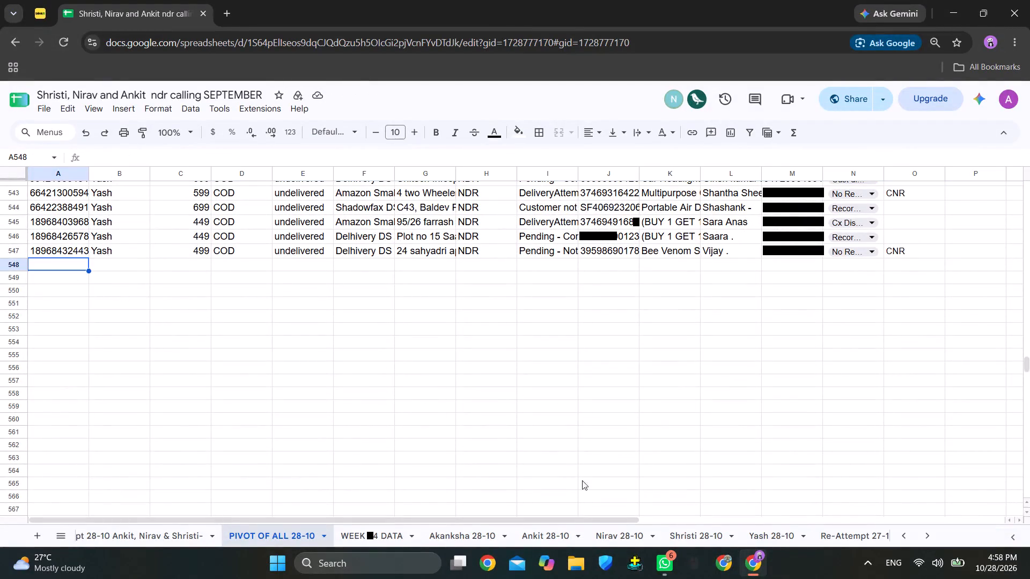
left_click(532, 528)
left_click(359, 409)
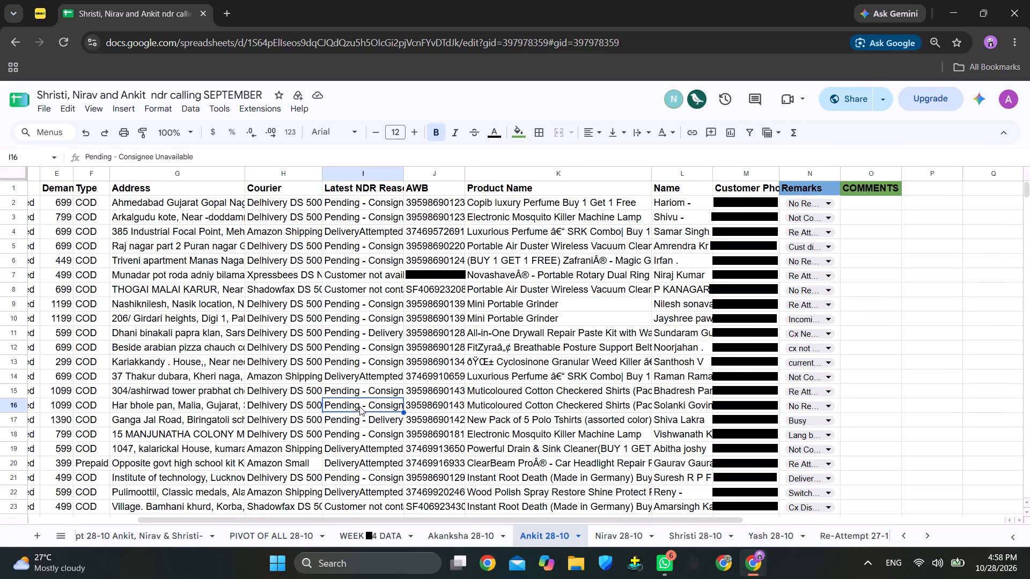
key("ctrl+a")
key("ctrl+c")
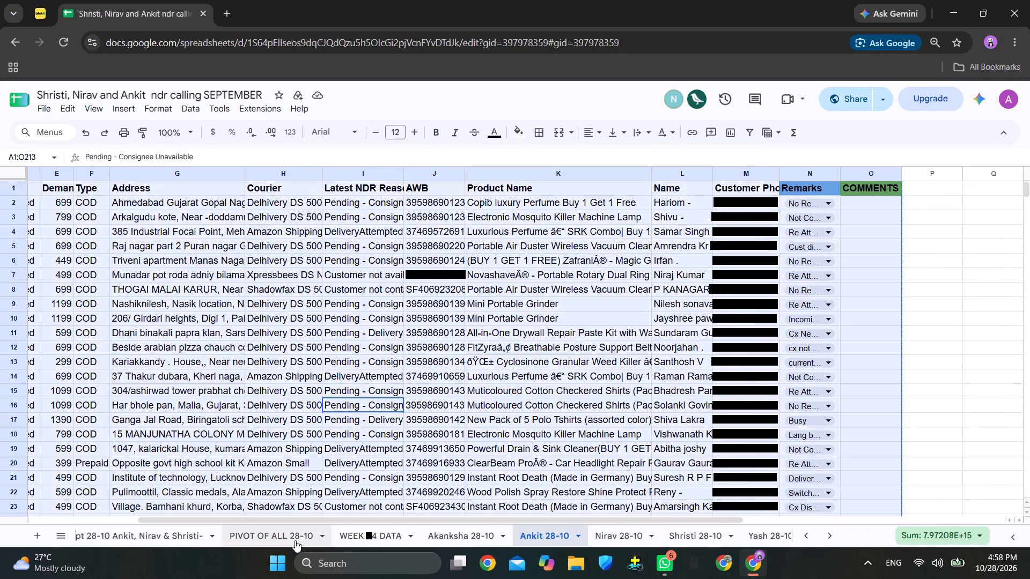
left_click(295, 541)
key("ctrl+v")
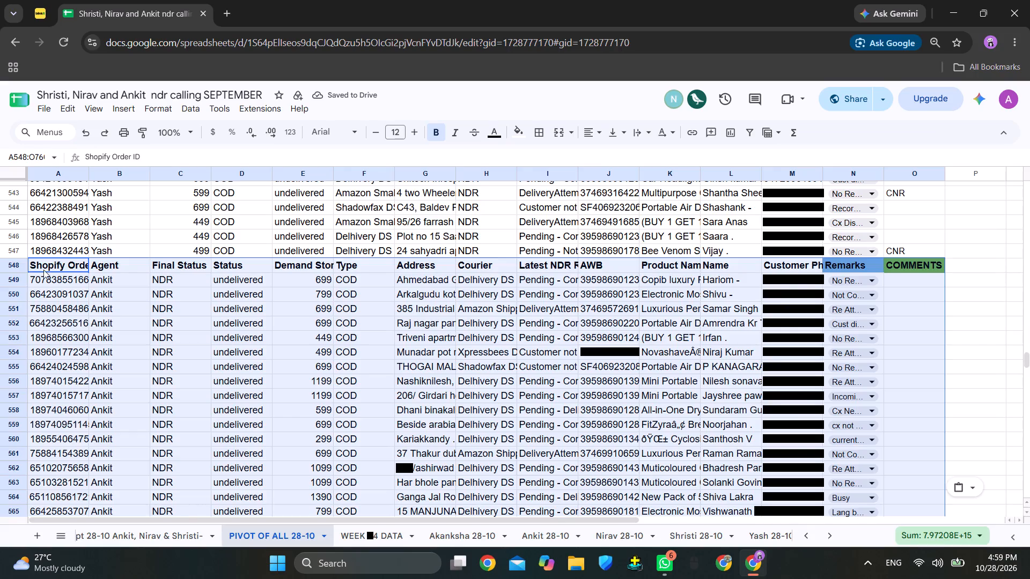
Delete the repeated header row 548 between the Yash and Ankit data on PIVOT OF ALL 28-10.
right_click(8, 267)
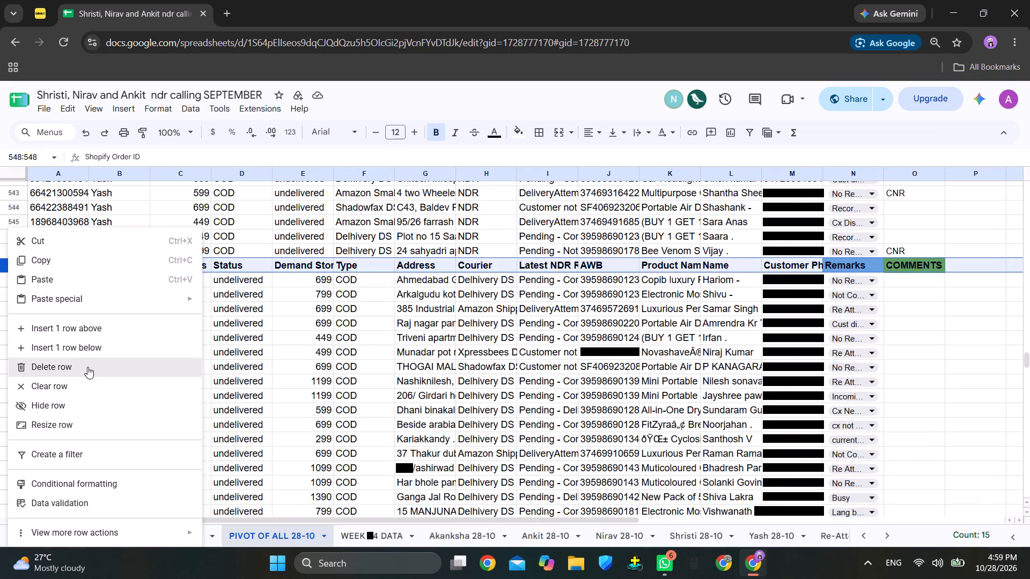
left_click(92, 364)
Append the whole Akanksha 28-10 data table below the Ankit rows on PIVOT OF ALL 28-10, starting at cell A760.
scroll(385, 273, "down", 2)
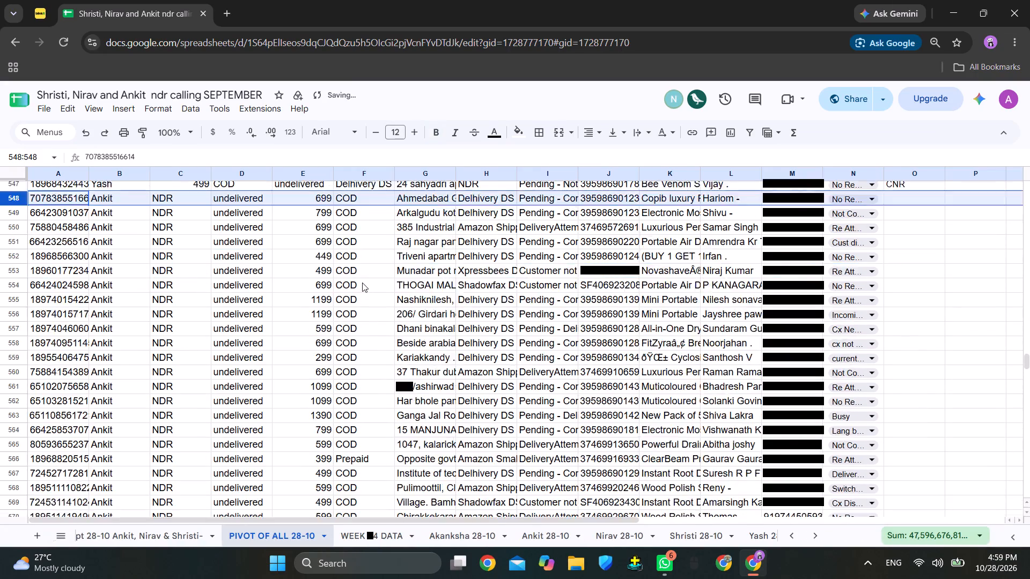
scroll(362, 283, "down", 20)
scroll(362, 283, "down", 1)
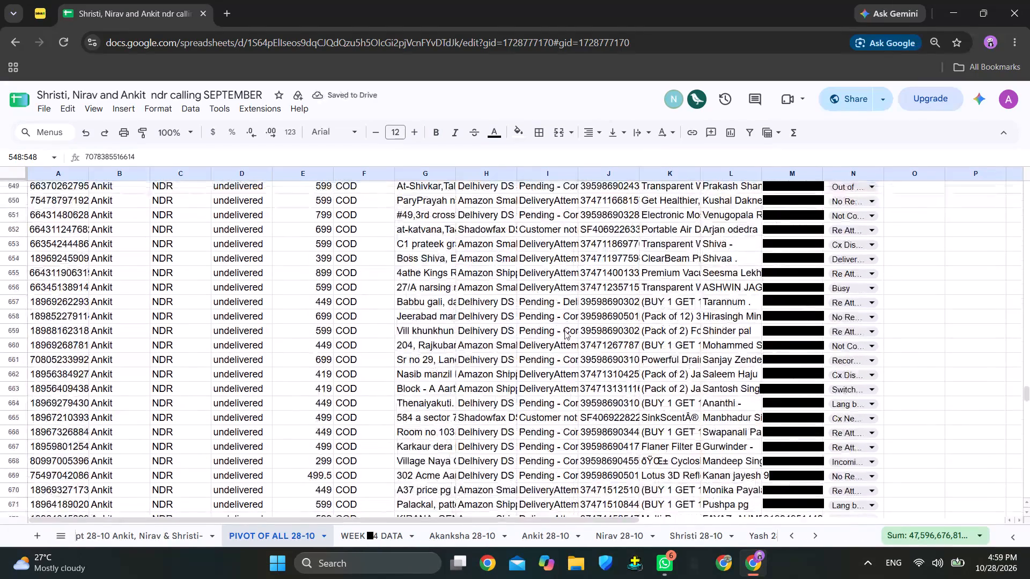
scroll(564, 330, "up", 1)
scroll(564, 330, "down", 20)
scroll(564, 330, "down", 4)
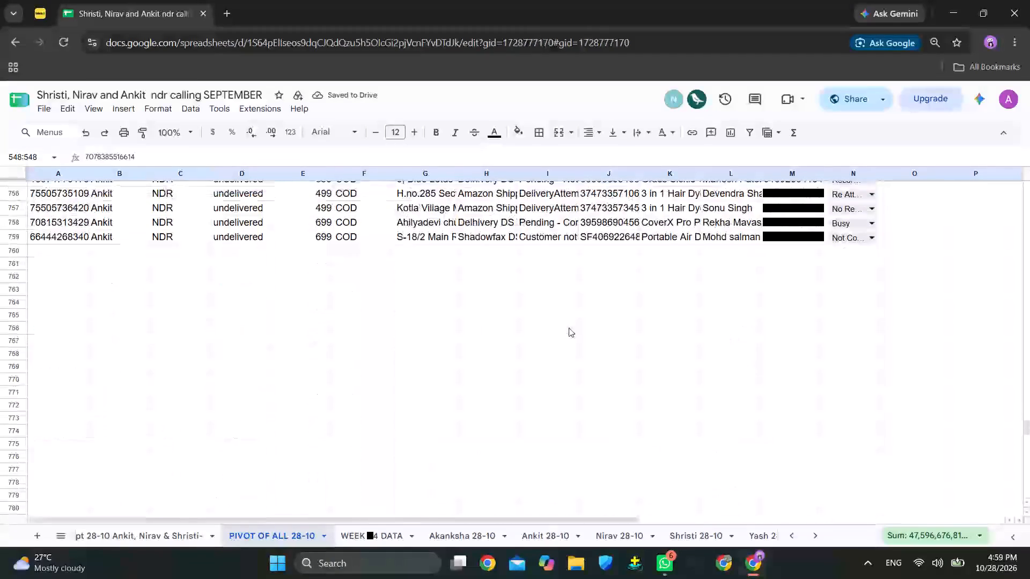
left_click(61, 247)
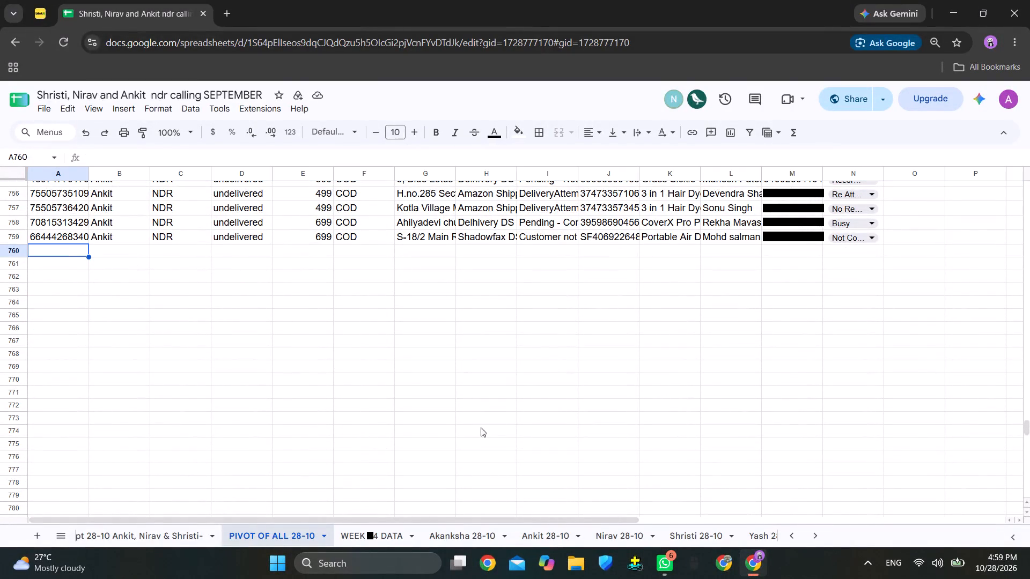
left_click(469, 537)
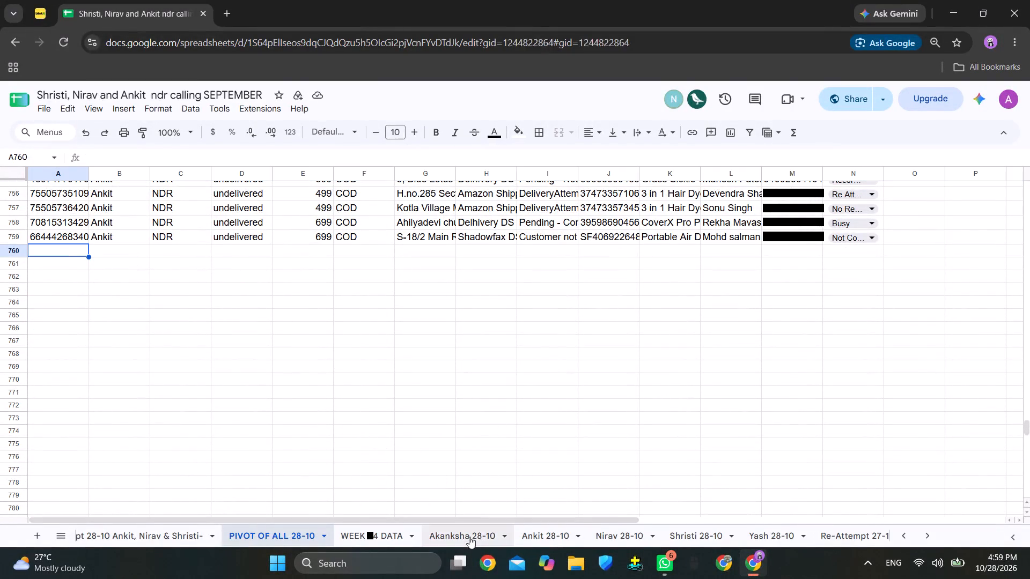
scroll(762, 359, "down", 20)
scroll(762, 359, "down", 1)
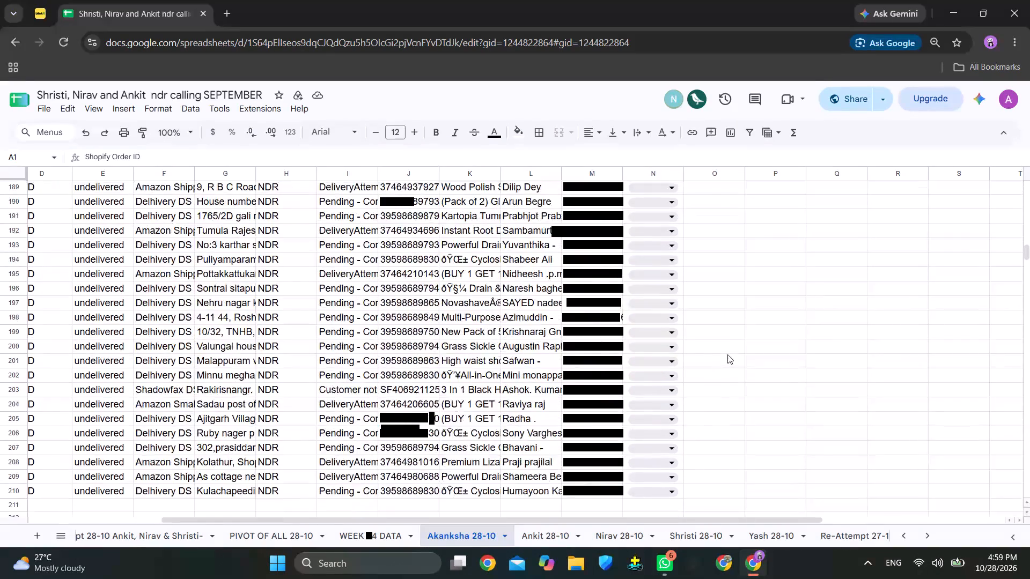
scroll(727, 354, "down", 2)
scroll(727, 354, "up", 10)
scroll(731, 349, "down", 1)
scroll(732, 348, "up", 8)
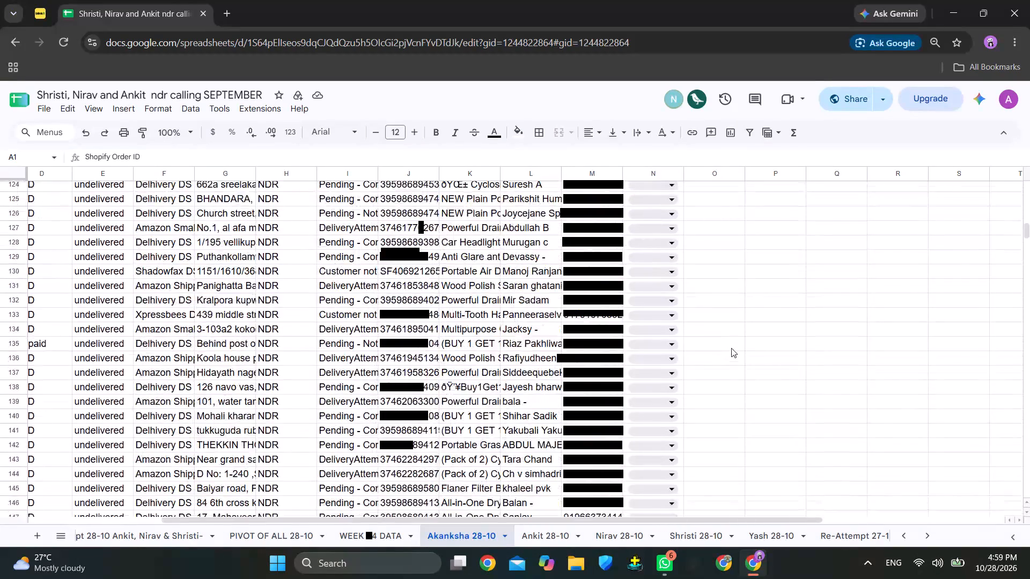
scroll(731, 348, "up", 3)
scroll(742, 345, "down", 5)
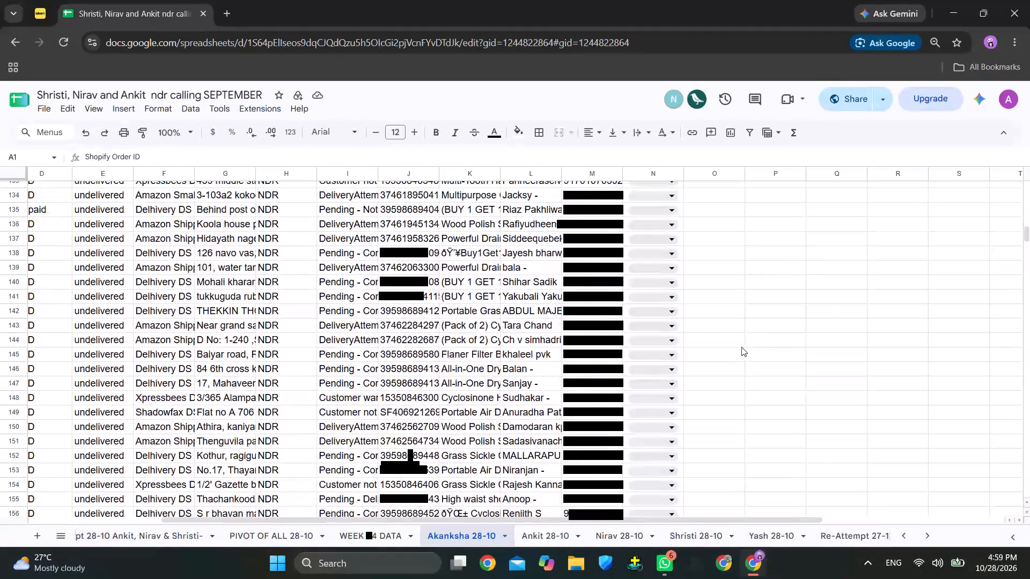
scroll(741, 347, "down", 6)
scroll(381, 345, "down", 3)
scroll(164, 350, "down", 4)
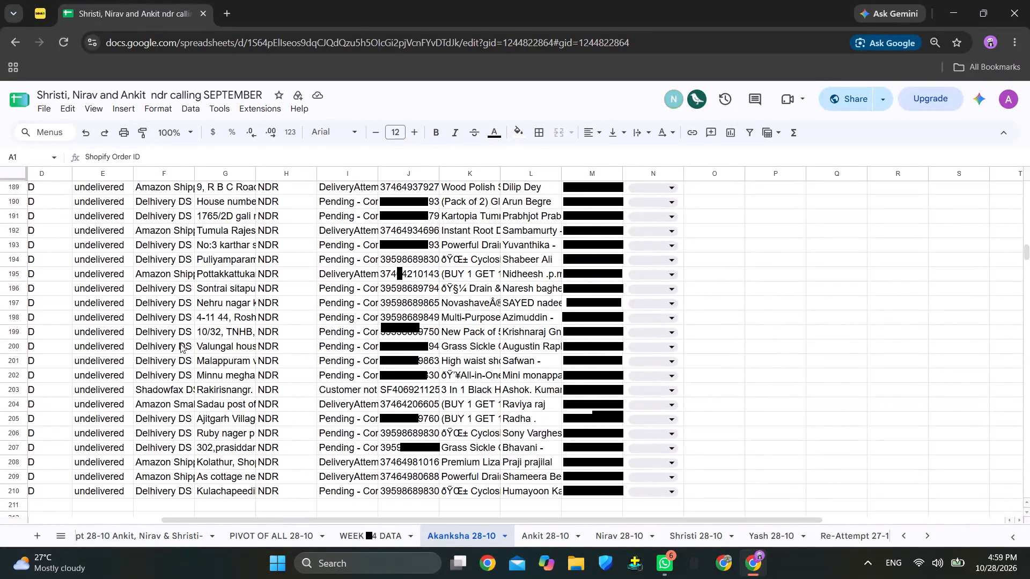
key("ctrl+a")
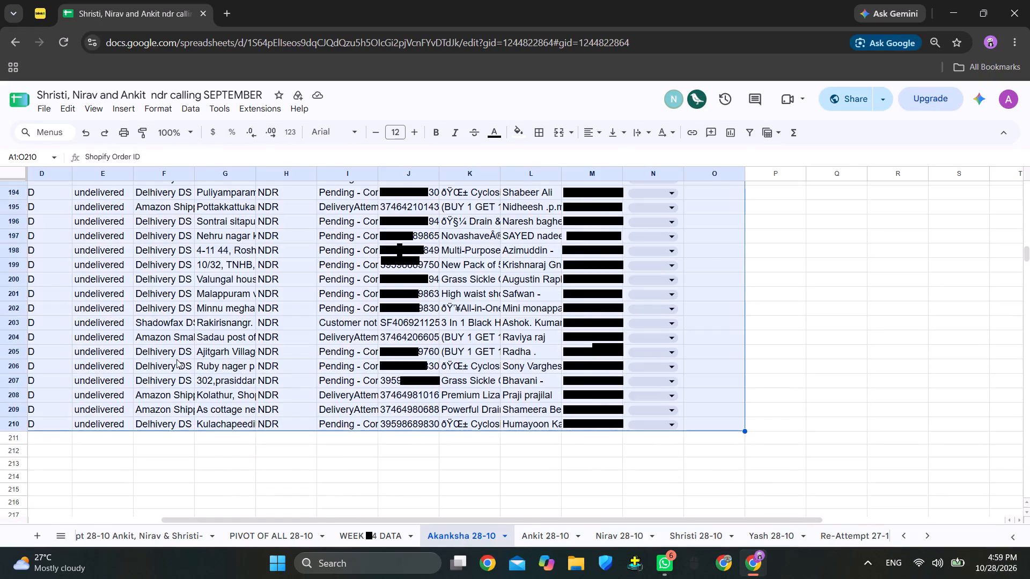
key("ctrl+c")
left_click(254, 536)
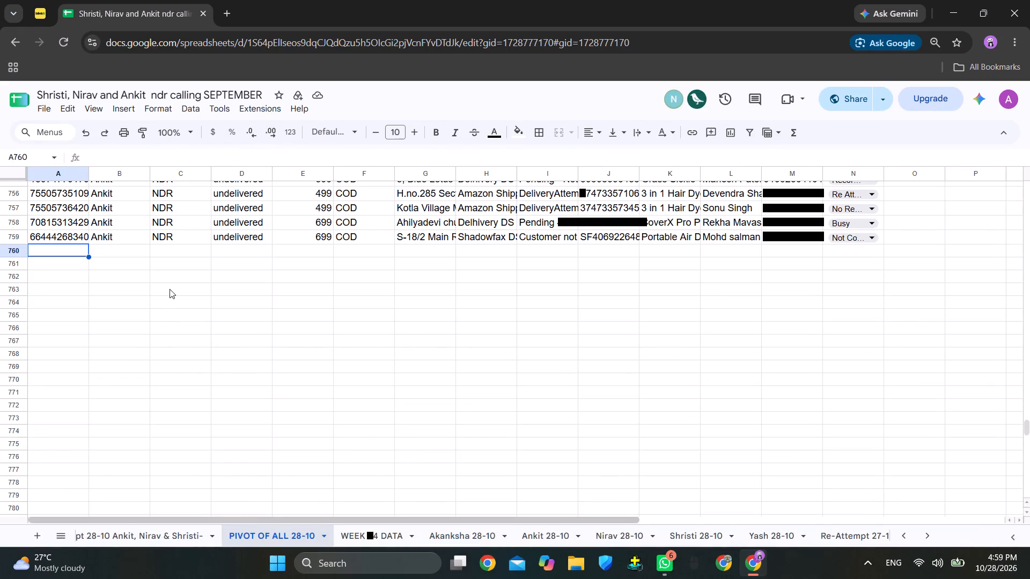
key("ctrl+v")
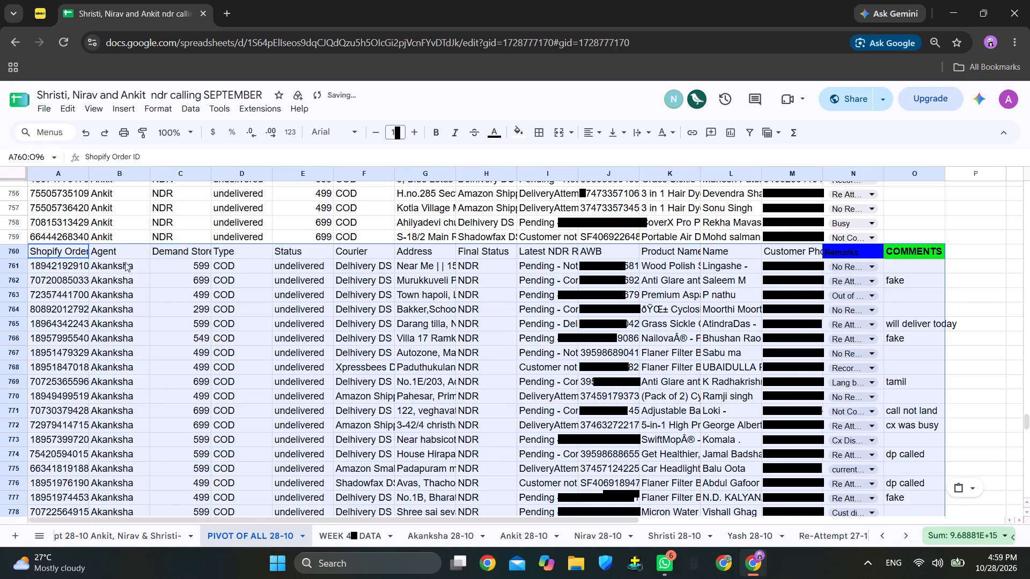
Delete the repeated header row 760 between the Ankit and Akanksha data on PIVOT OF ALL 28-10.
right_click(13, 249)
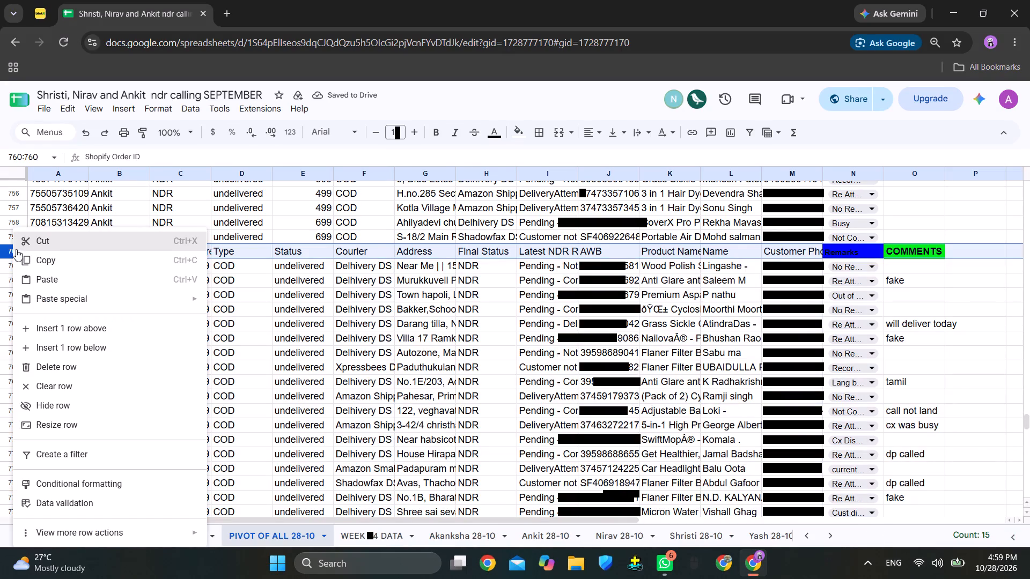
left_click(86, 368)
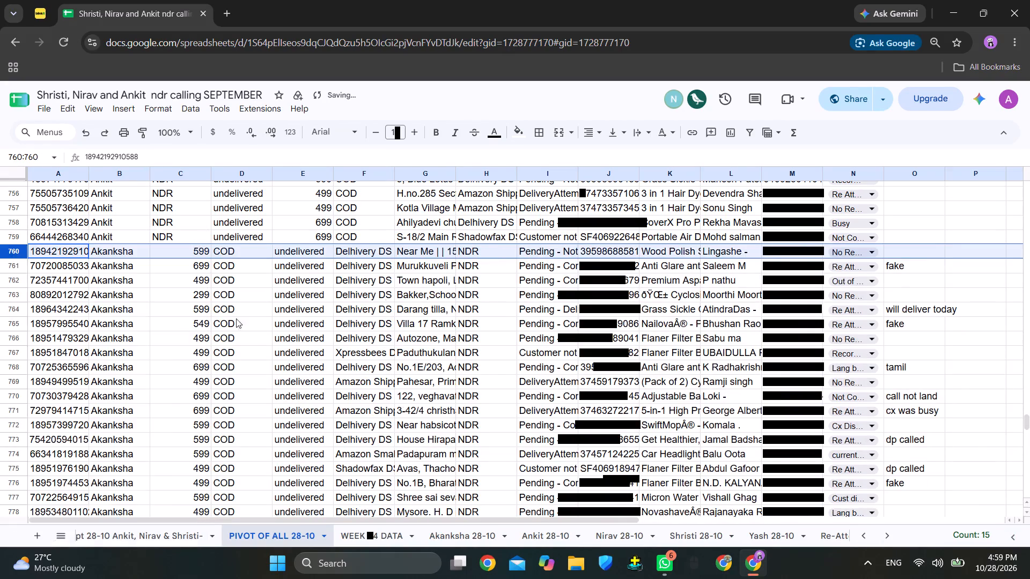
Review the appended Akanksha rows on PIVOT OF ALL 28-10, checking the call status and remark columns for unfilled entries.
scroll(859, 265, "down", 14)
scroll(880, 340, "down", 1)
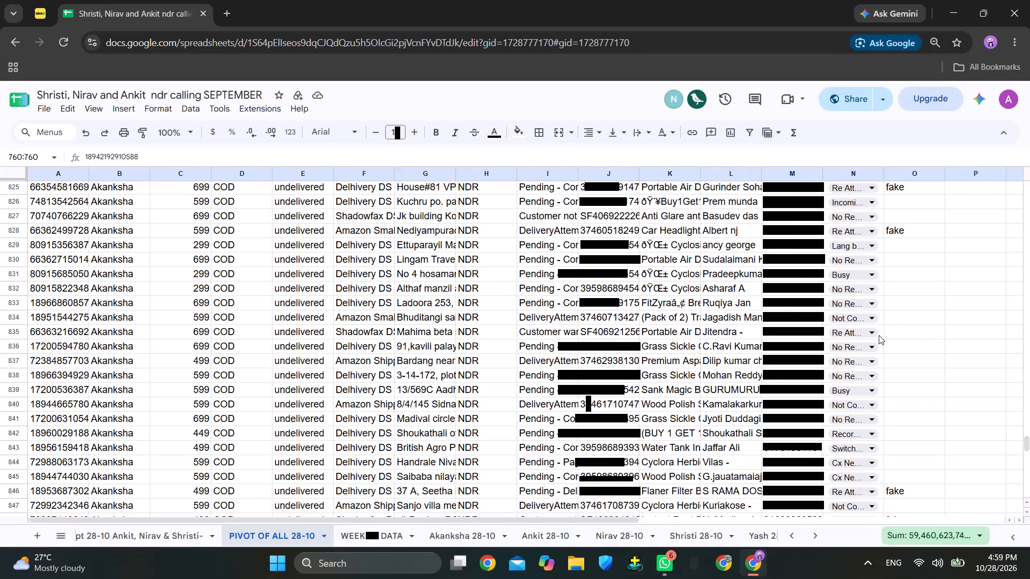
scroll(936, 377, "down", 11)
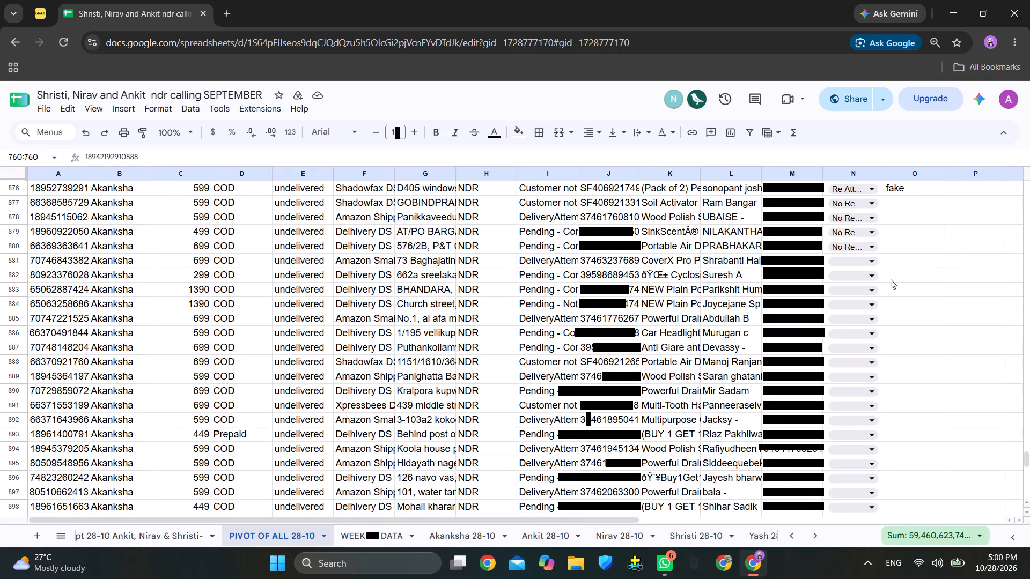
scroll(954, 264, "down", 5)
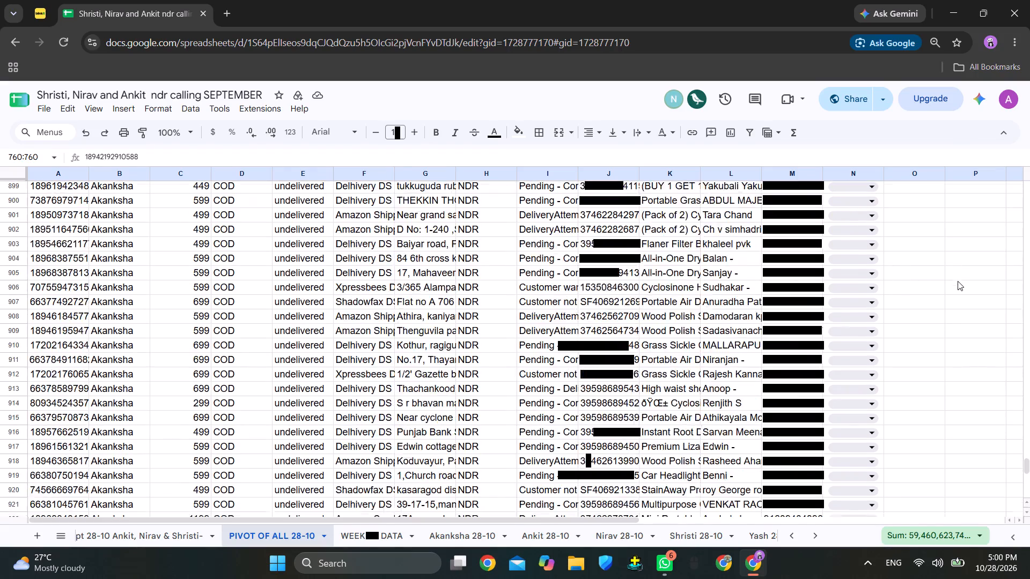
scroll(958, 281, "down", 8)
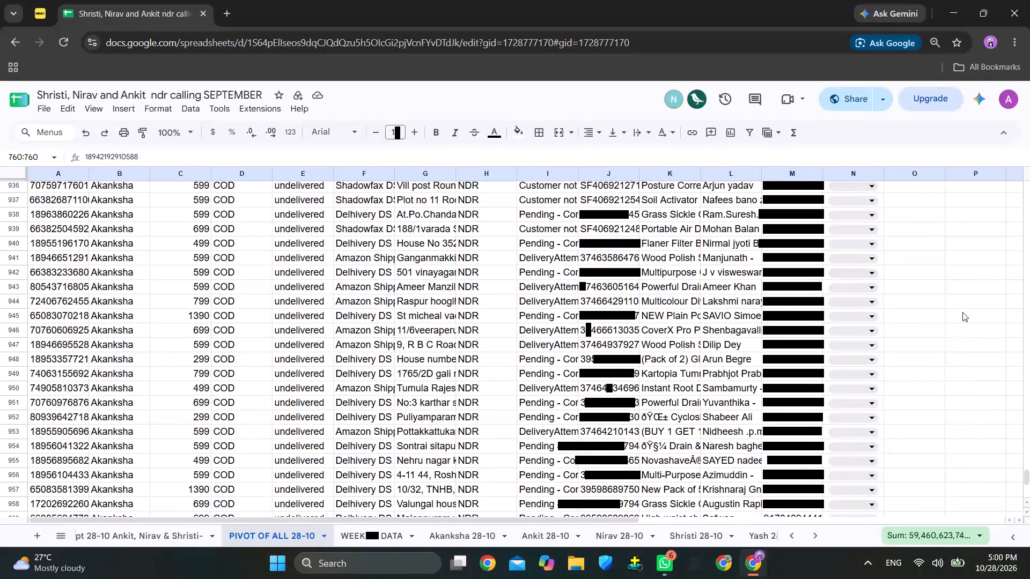
scroll(963, 313, "down", 4)
scroll(959, 305, "up", 5)
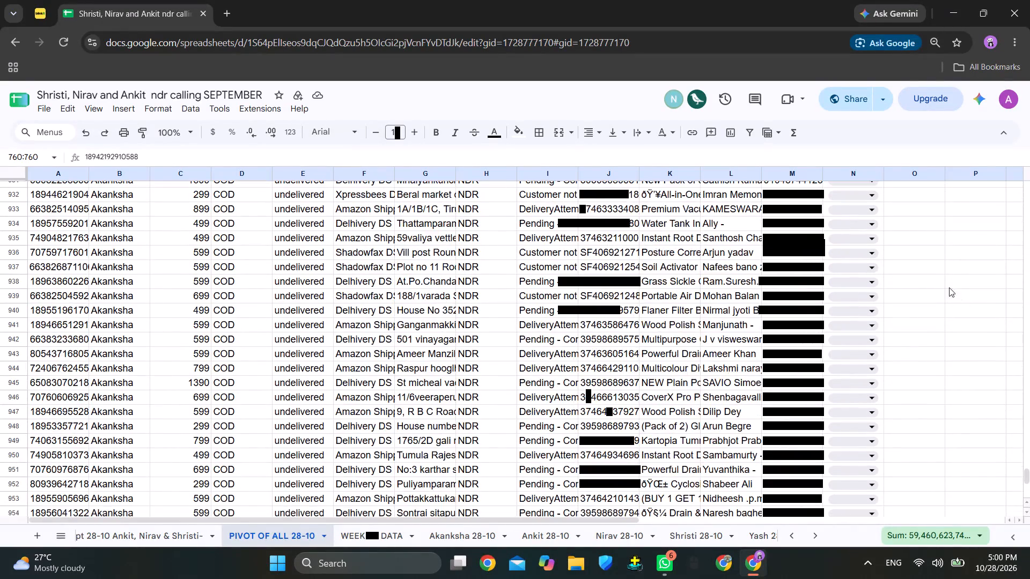
scroll(944, 287, "up", 7)
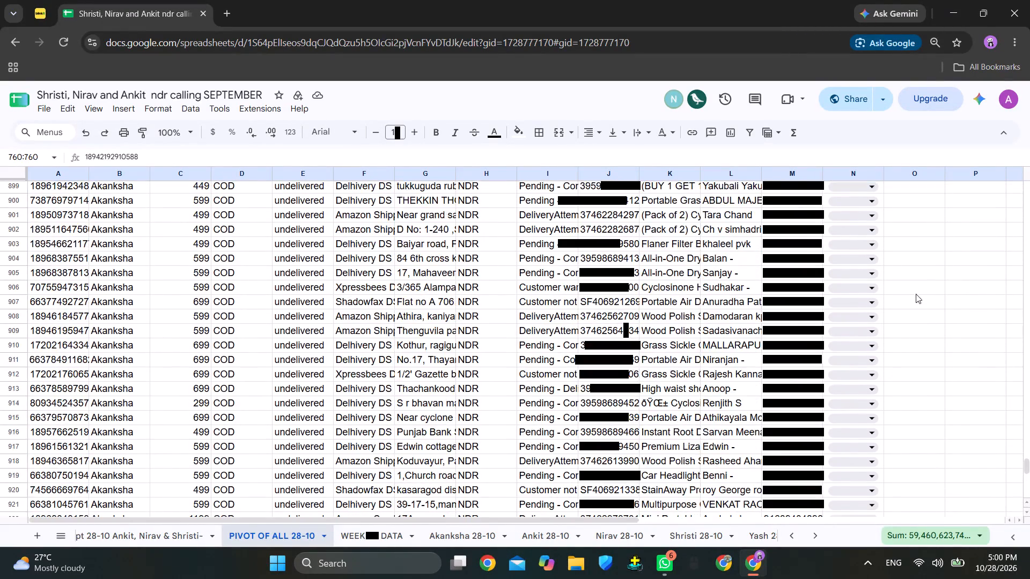
scroll(916, 293, "up", 6)
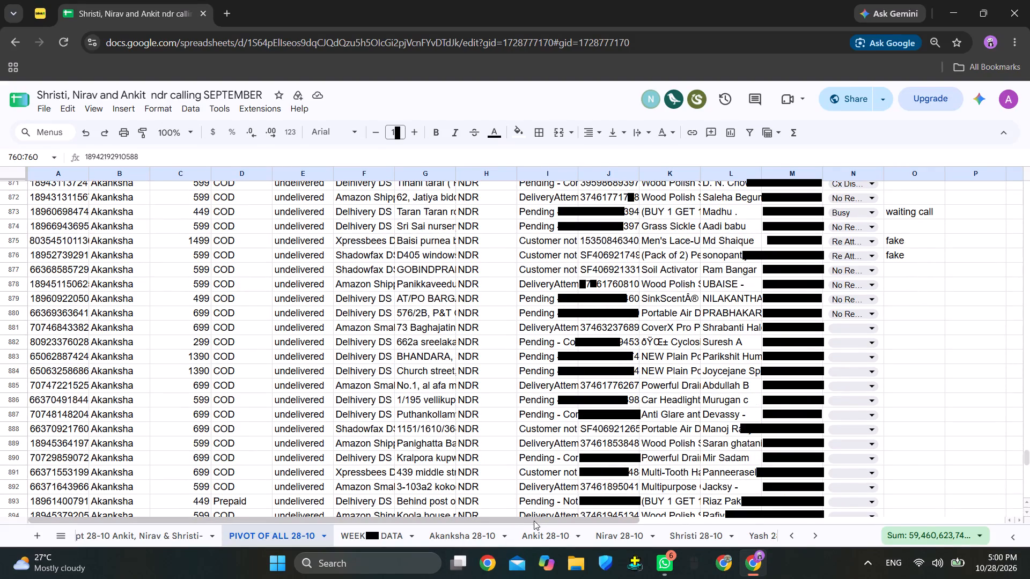
left_click_drag(547, 522, 569, 522)
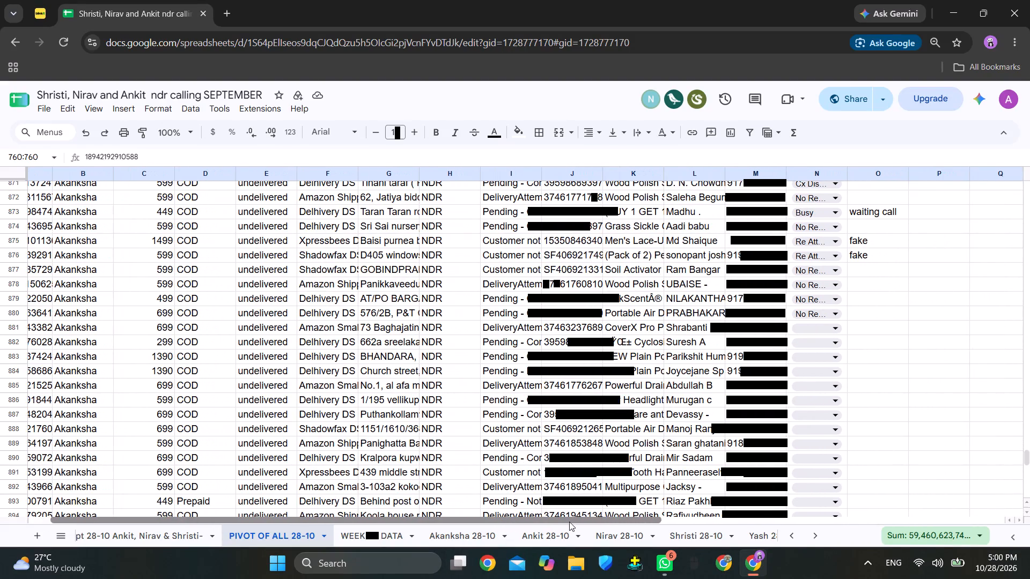
left_click_drag(569, 522, 649, 528)
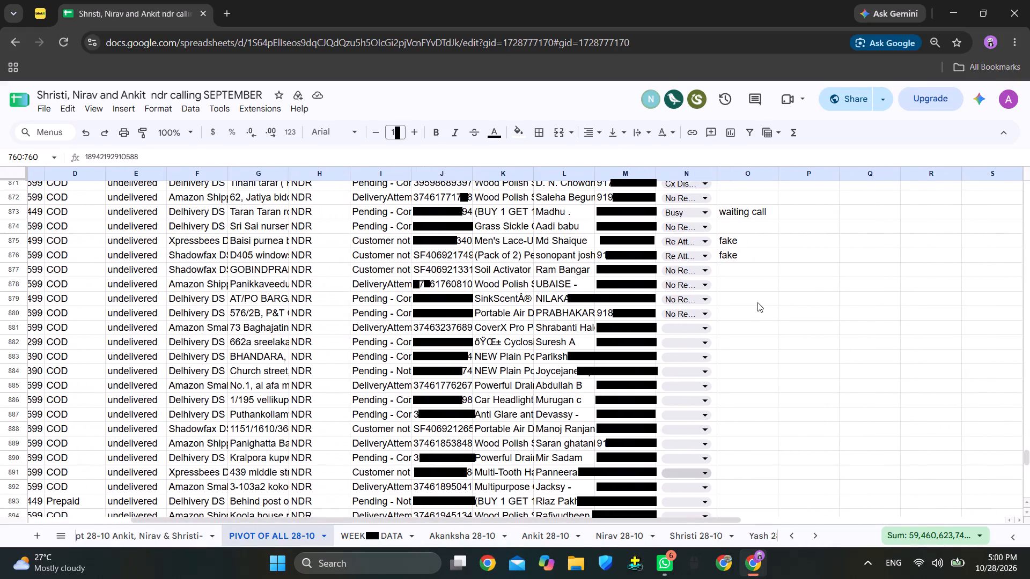
scroll(797, 295, "up", 7)
scroll(776, 264, "down", 1)
scroll(776, 264, "up", 8)
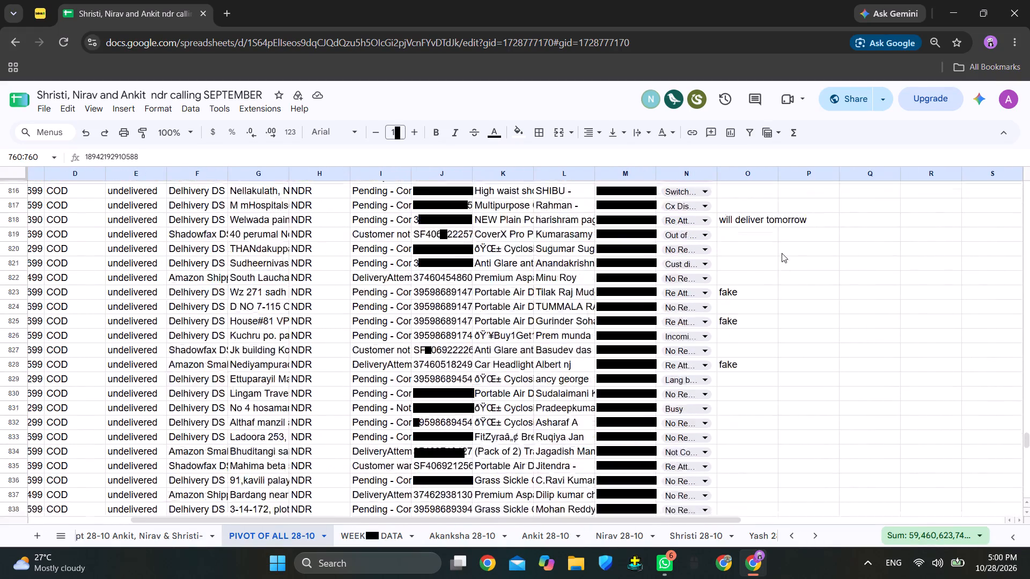
scroll(782, 253, "up", 15)
scroll(785, 247, "down", 1)
scroll(786, 244, "up", 9)
scroll(788, 243, "down", 11)
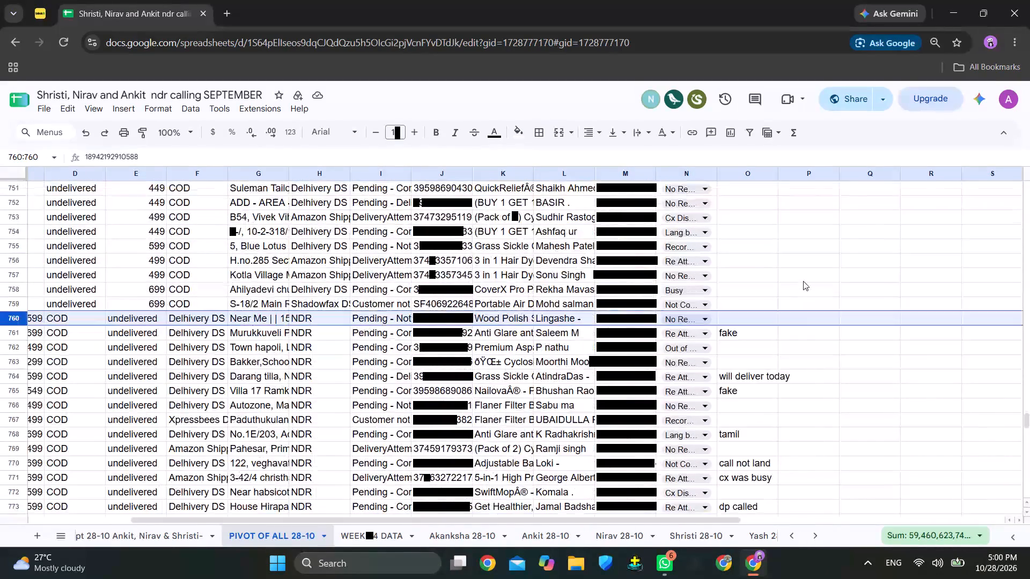
scroll(803, 281, "down", 4)
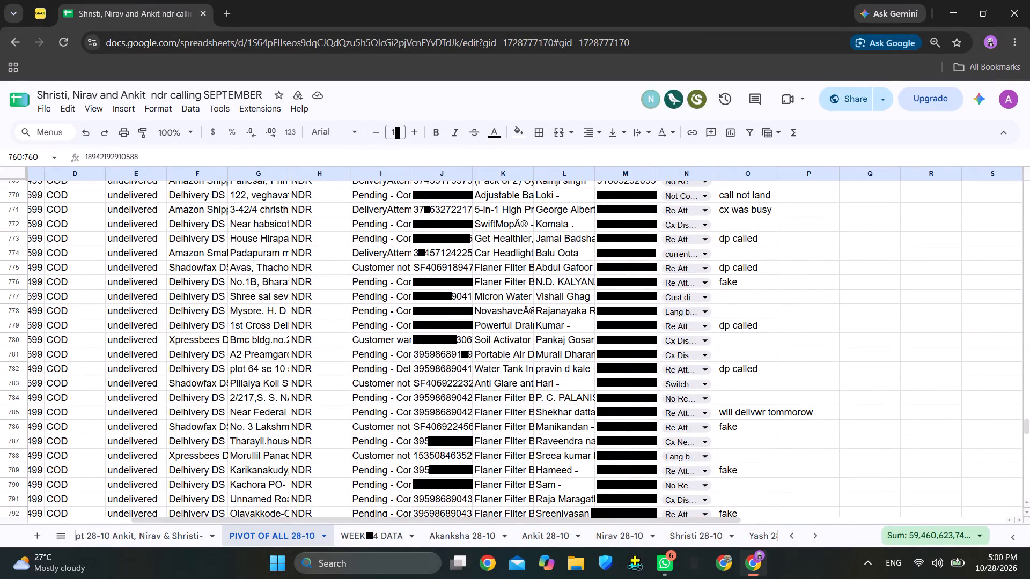
Compare the call statuses around row 123 of the Akanksha 28-10 sheet with the matching rows on PIVOT OF ALL 28-10.
left_click(469, 538)
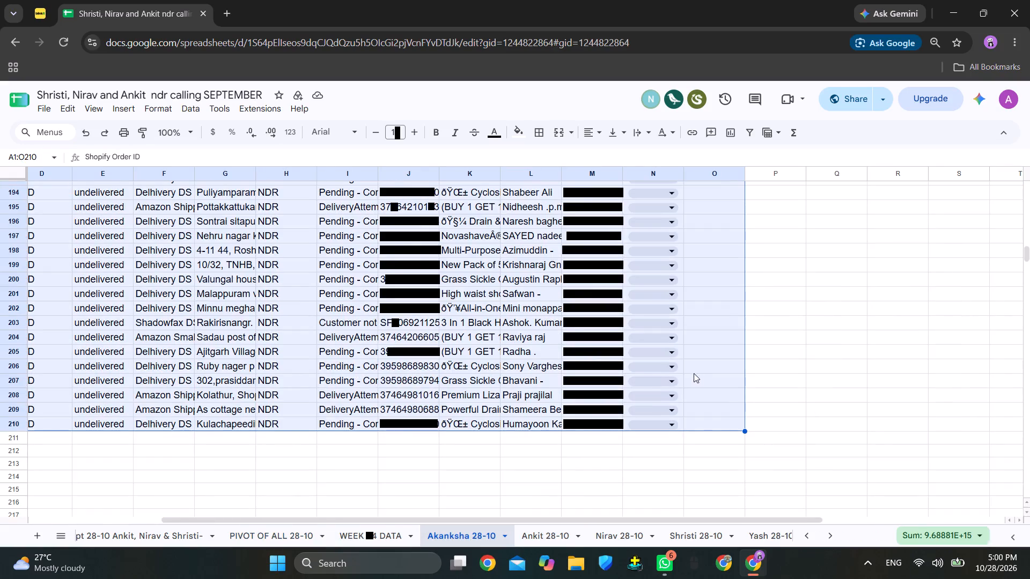
scroll(697, 370, "up", 3)
scroll(698, 370, "down", 1)
scroll(698, 370, "up", 11)
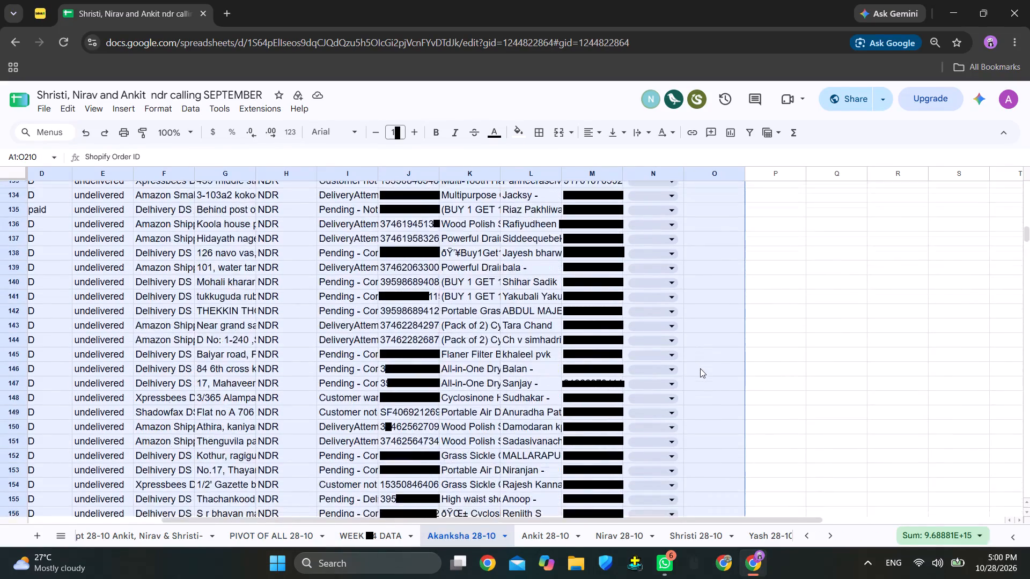
scroll(700, 368, "up", 5)
scroll(701, 377, "down", 2)
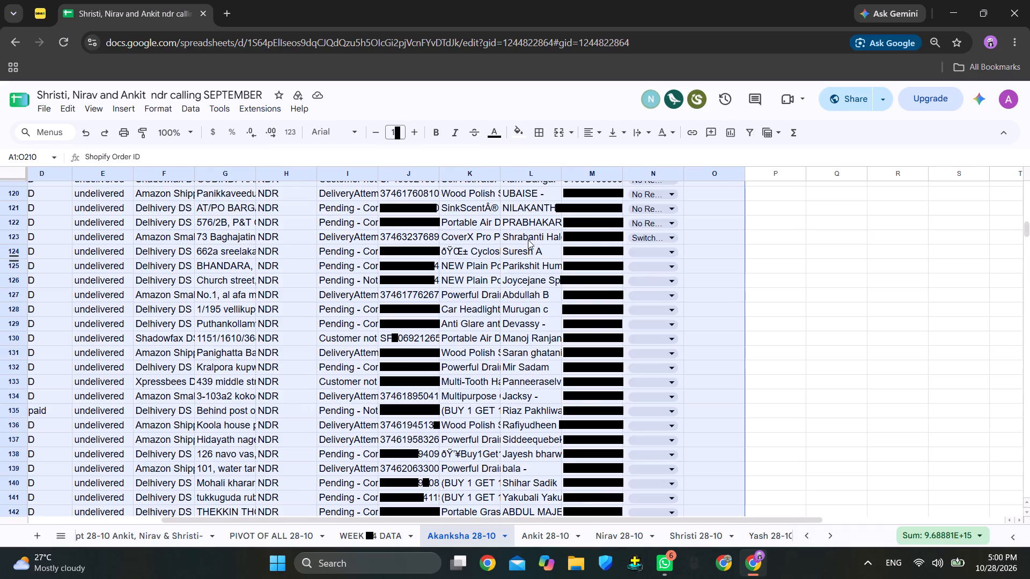
left_click(550, 238)
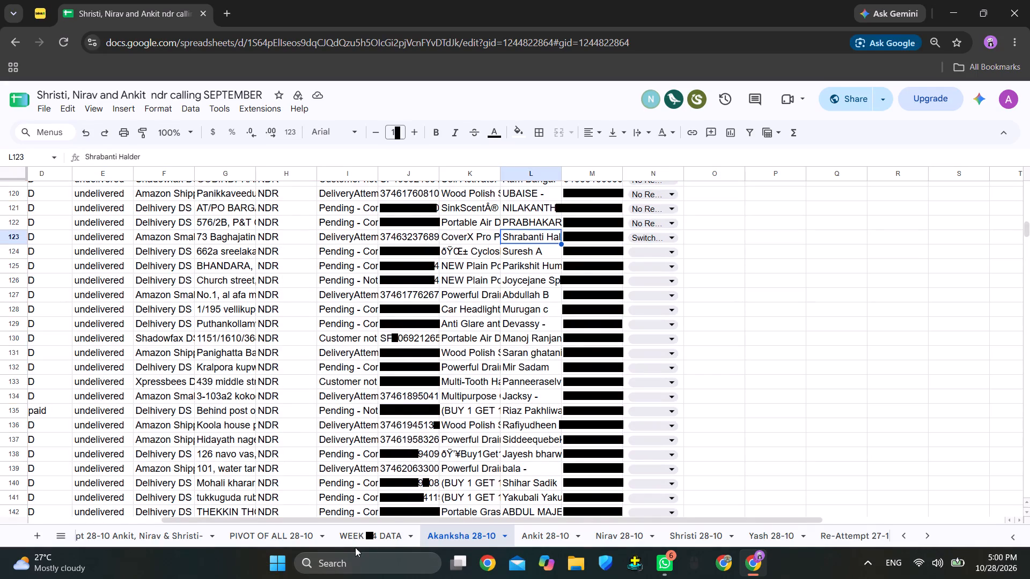
left_click(289, 541)
scroll(745, 312, "down", 14)
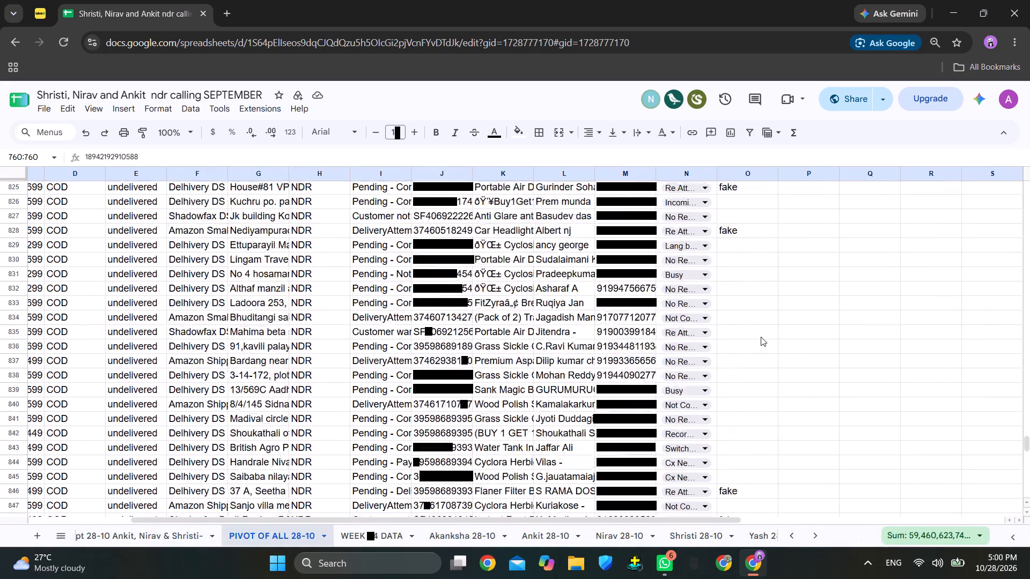
scroll(761, 337, "down", 17)
scroll(767, 336, "up", 10)
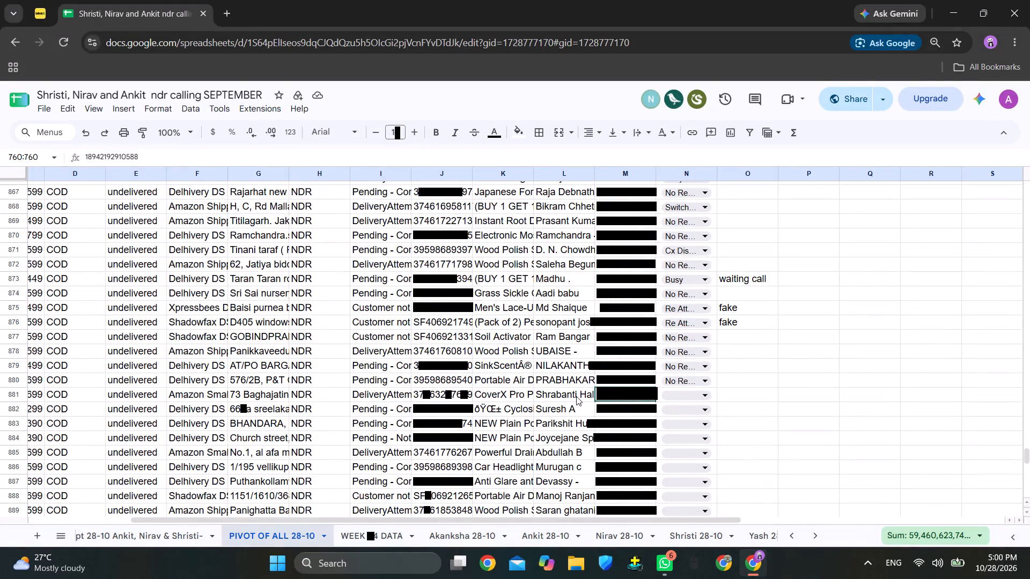
left_click(468, 531)
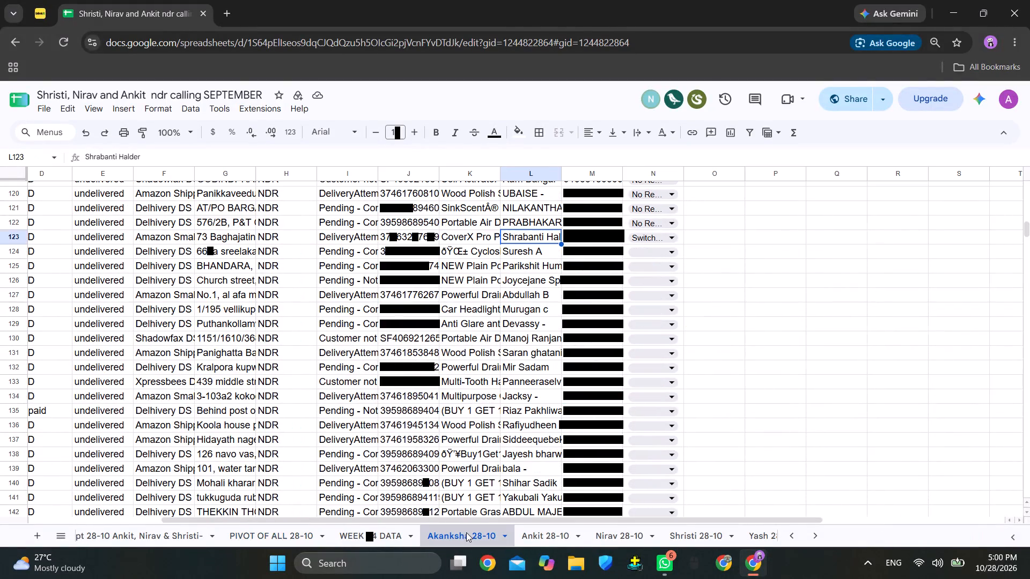
left_click(289, 538)
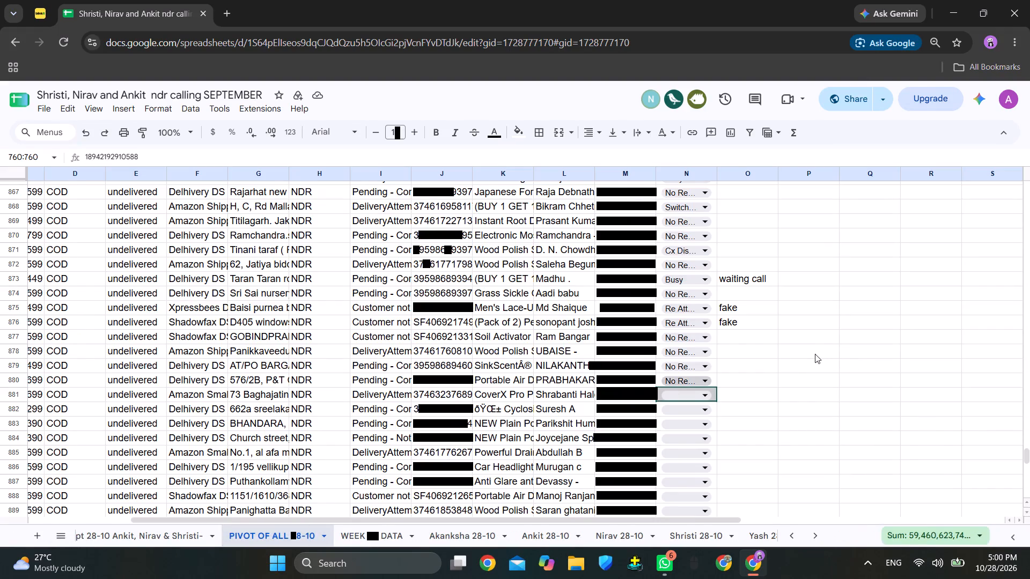
Look through the combined agent blocks on PIVOT OF ALL 28-10, checking column alignment, statuses and remarks down to the Akanksha rows.
scroll(846, 313, "up", 8)
scroll(782, 284, "down", 1)
scroll(783, 282, "up", 7)
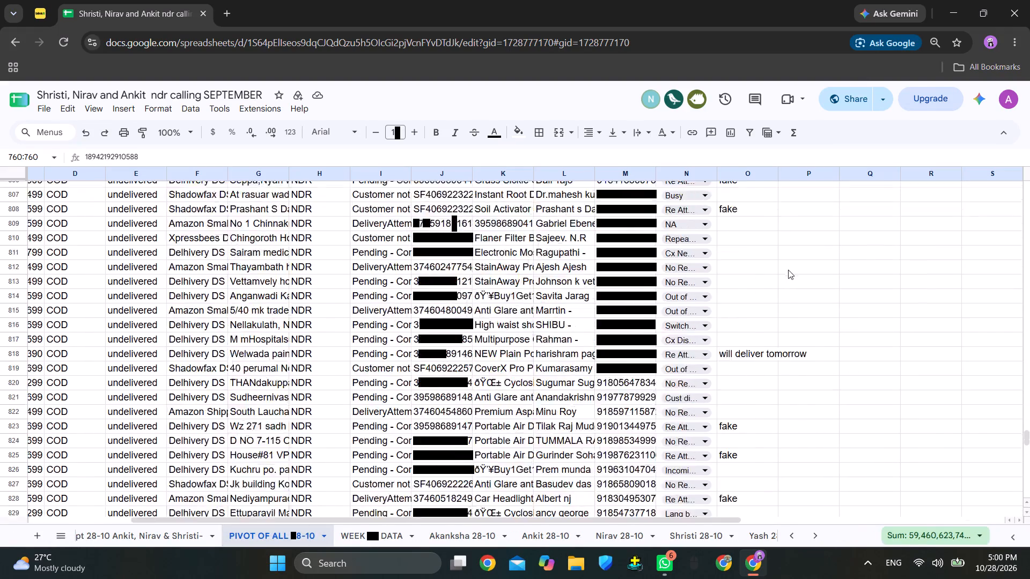
scroll(788, 270, "up", 18)
scroll(790, 256, "down", 1)
scroll(791, 256, "up", 20)
scroll(791, 256, "up", 4)
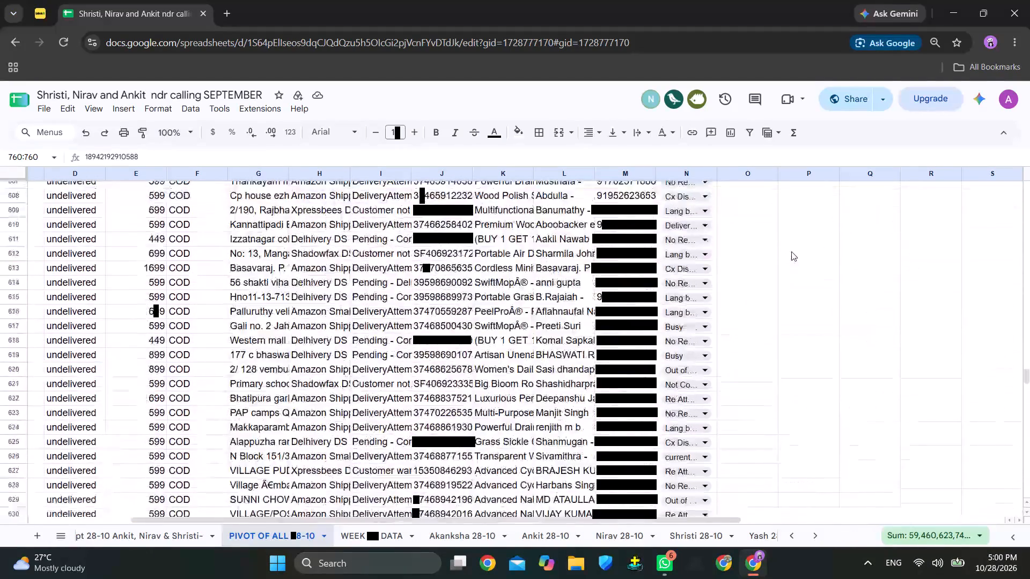
scroll(791, 251, "up", 14)
scroll(791, 251, "down", 4)
scroll(791, 251, "up", 4)
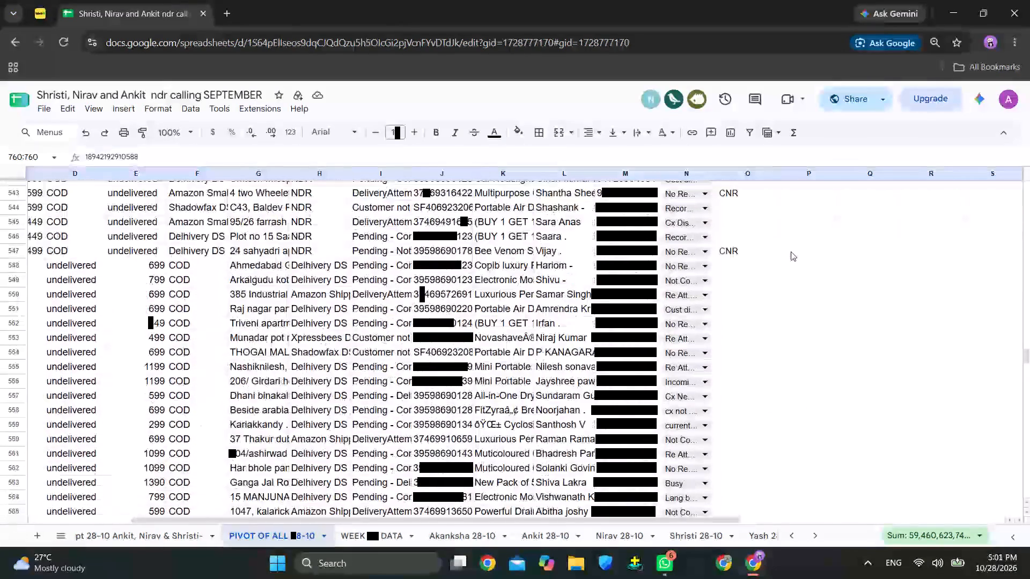
scroll(791, 251, "up", 9)
scroll(791, 251, "down", 1)
scroll(791, 251, "up", 14)
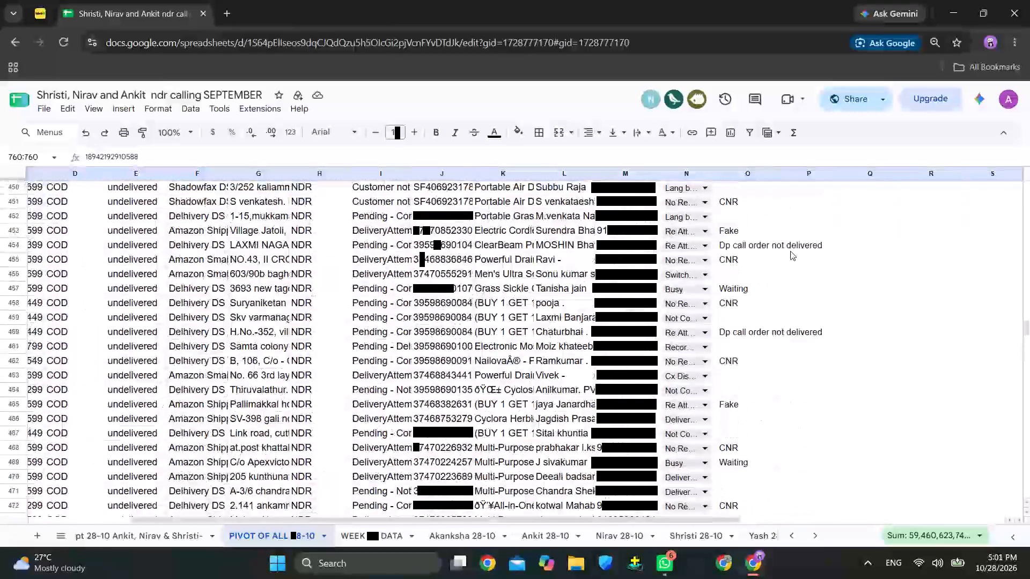
scroll(790, 251, "up", 9)
scroll(790, 251, "down", 1)
scroll(790, 251, "up", 20)
scroll(790, 251, "up", 5)
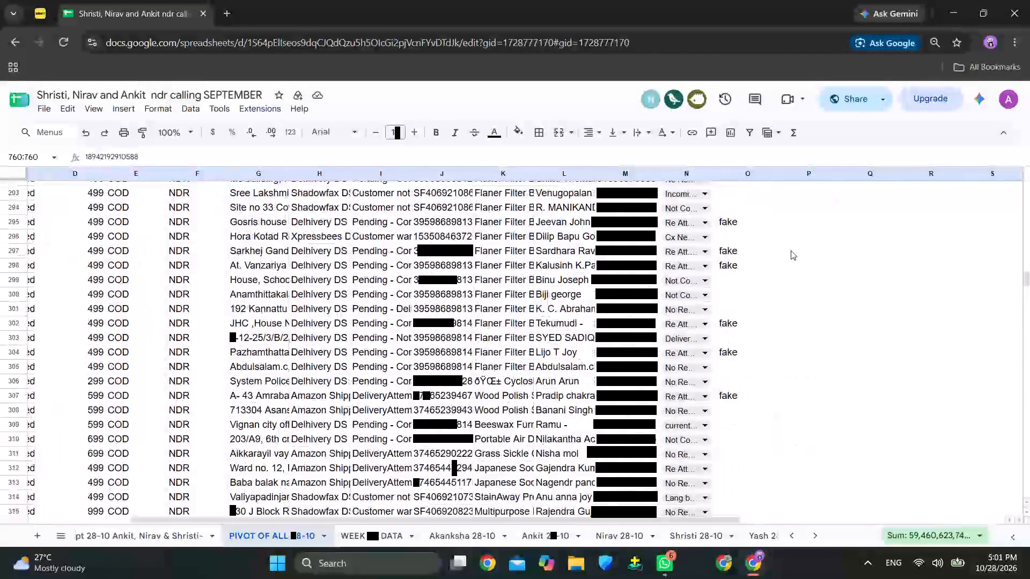
scroll(791, 250, "down", 5)
scroll(791, 250, "down", 20)
scroll(791, 250, "down", 9)
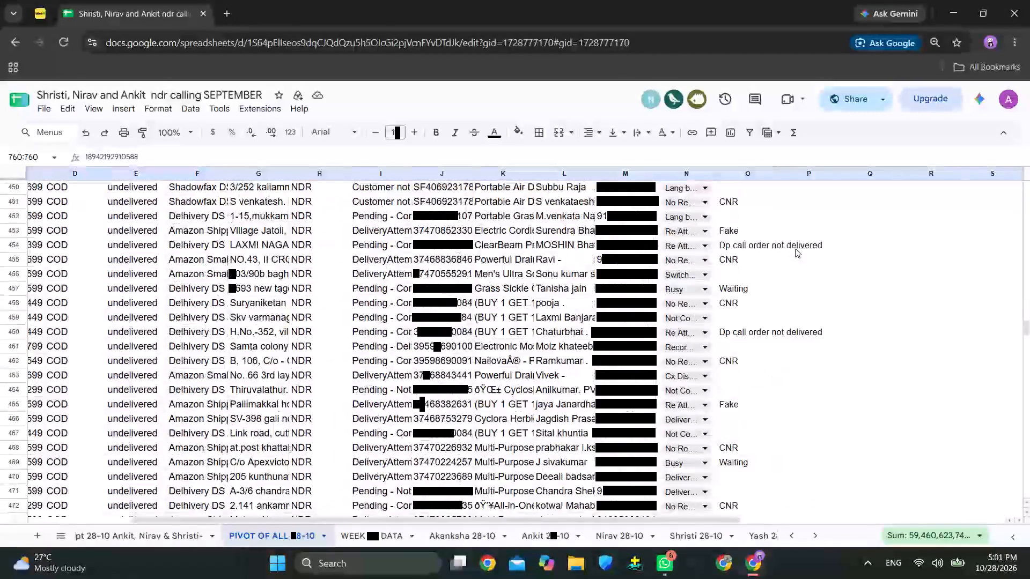
scroll(795, 248, "down", 20)
scroll(795, 248, "down", 6)
scroll(806, 244, "up", 1)
scroll(806, 244, "down", 11)
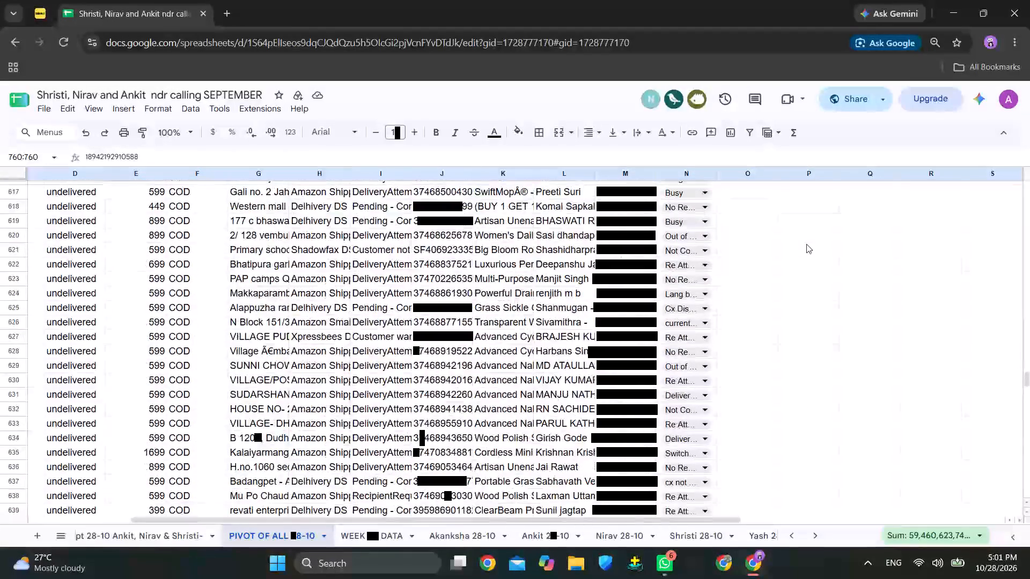
scroll(806, 244, "down", 20)
scroll(806, 244, "down", 7)
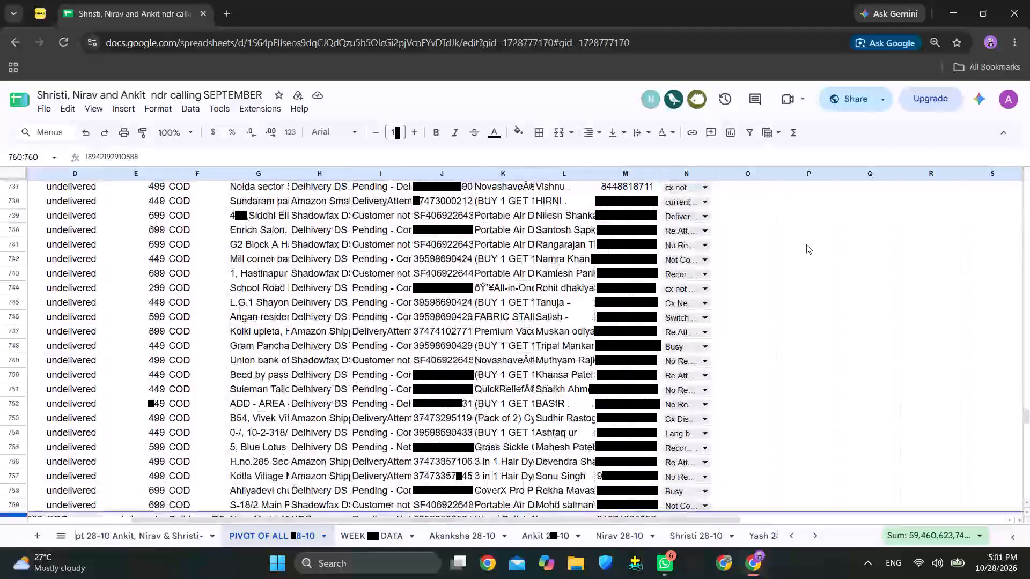
scroll(806, 244, "down", 6)
scroll(807, 244, "down", 15)
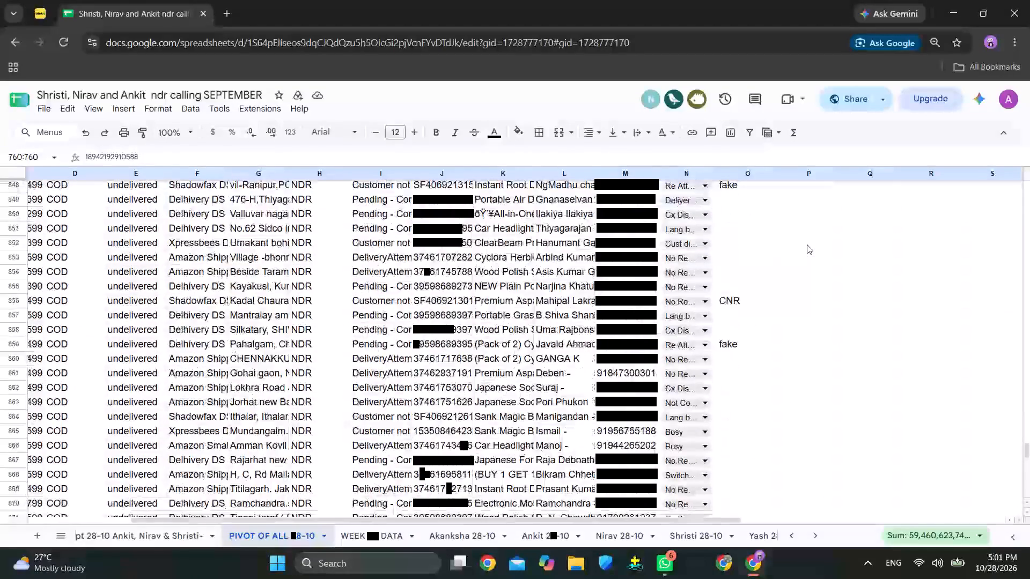
scroll(807, 244, "down", 9)
scroll(807, 244, "up", 1)
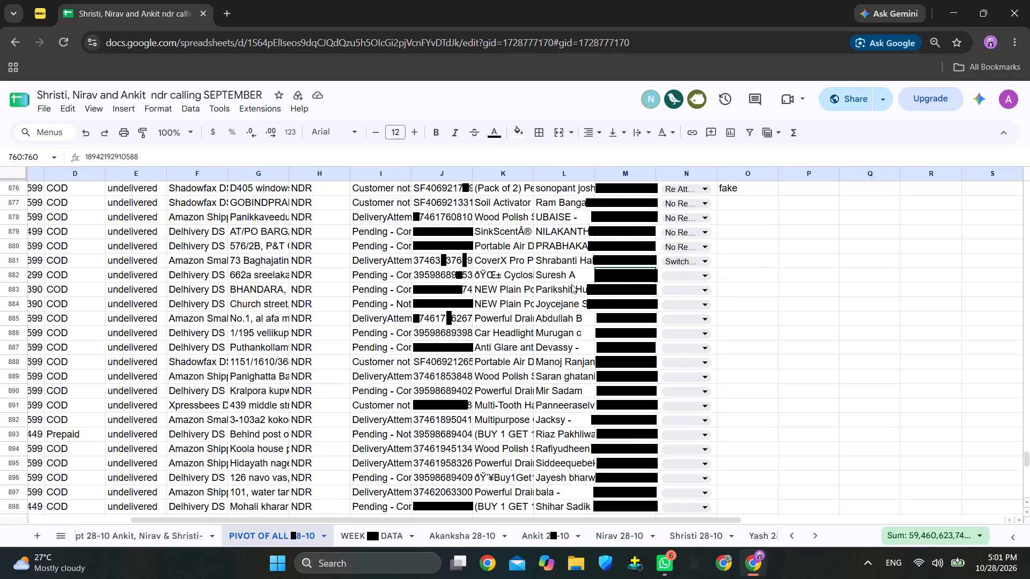
Look back up through the combined agent rows on PIVOT OF ALL 28-10, checking the call statuses and comments.
scroll(775, 227, "up", 6)
scroll(804, 222, "down", 1)
scroll(804, 222, "up", 4)
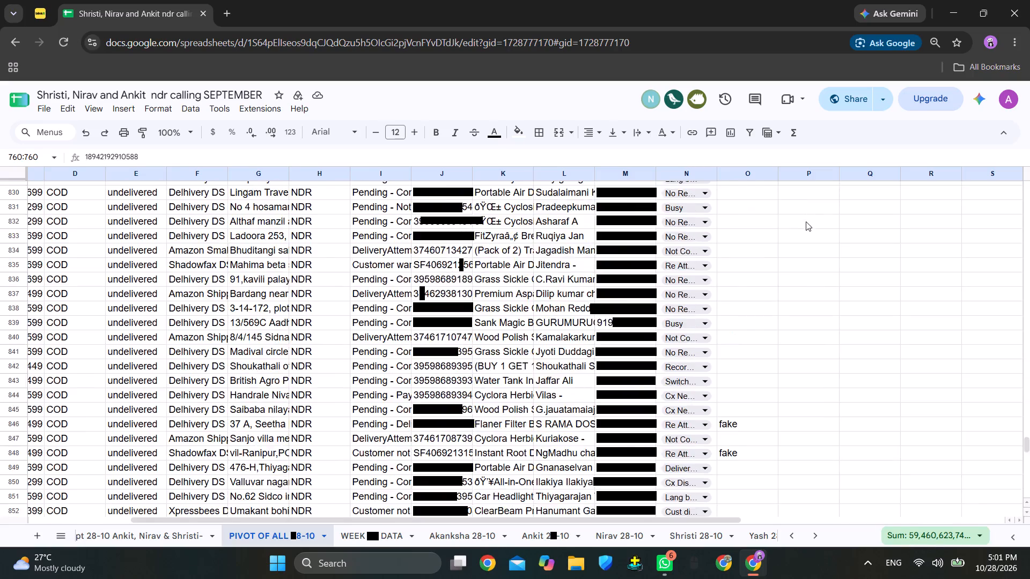
scroll(806, 221, "up", 5)
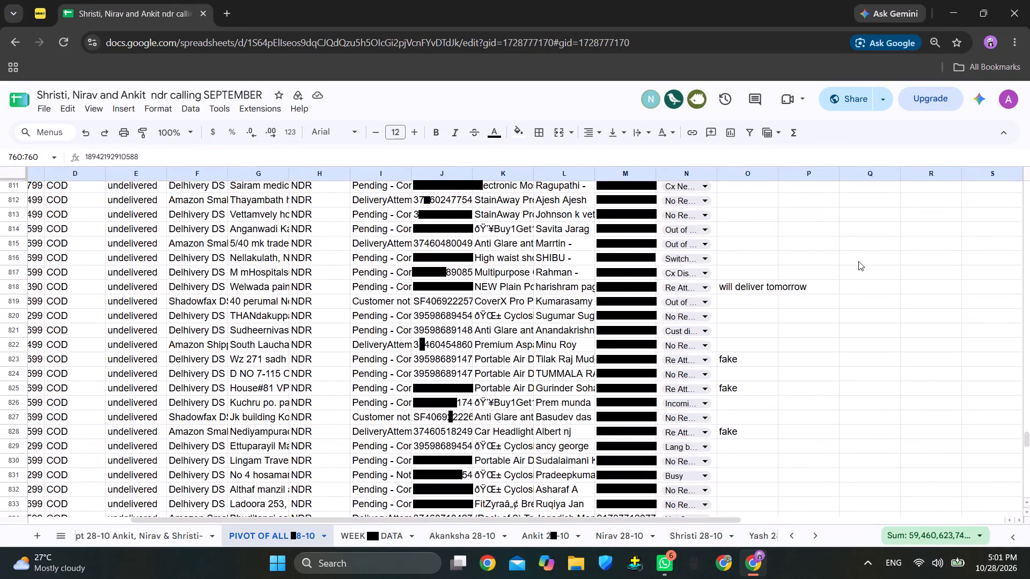
scroll(899, 271, "up", 2)
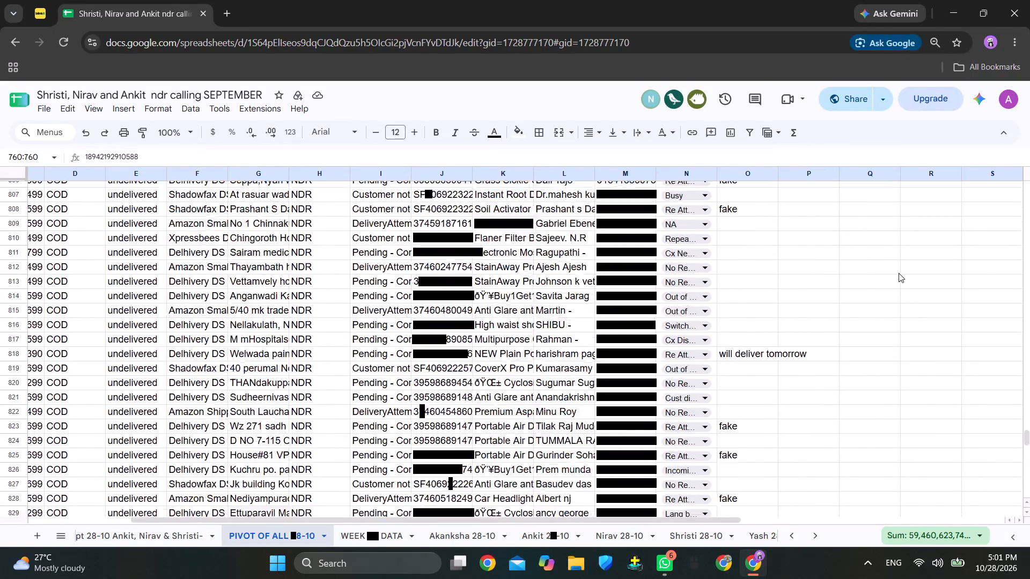
scroll(899, 273, "up", 20)
scroll(899, 273, "up", 12)
scroll(798, 219, "down", 1)
scroll(798, 219, "up", 4)
right_click(797, 216)
scroll(797, 217, "down", 1)
scroll(797, 217, "up", 12)
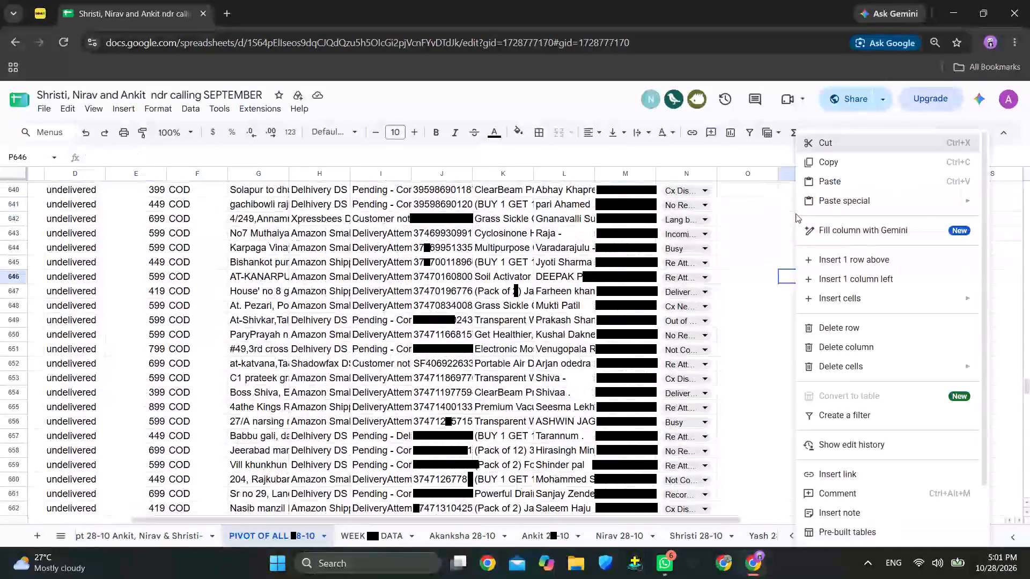
scroll(796, 213, "up", 20)
scroll(796, 213, "up", 20)
scroll(796, 213, "up", 12)
scroll(742, 207, "down", 1)
scroll(742, 207, "up", 20)
scroll(742, 207, "up", 1)
scroll(743, 201, "down", 1)
scroll(743, 201, "up", 20)
scroll(743, 201, "up", 13)
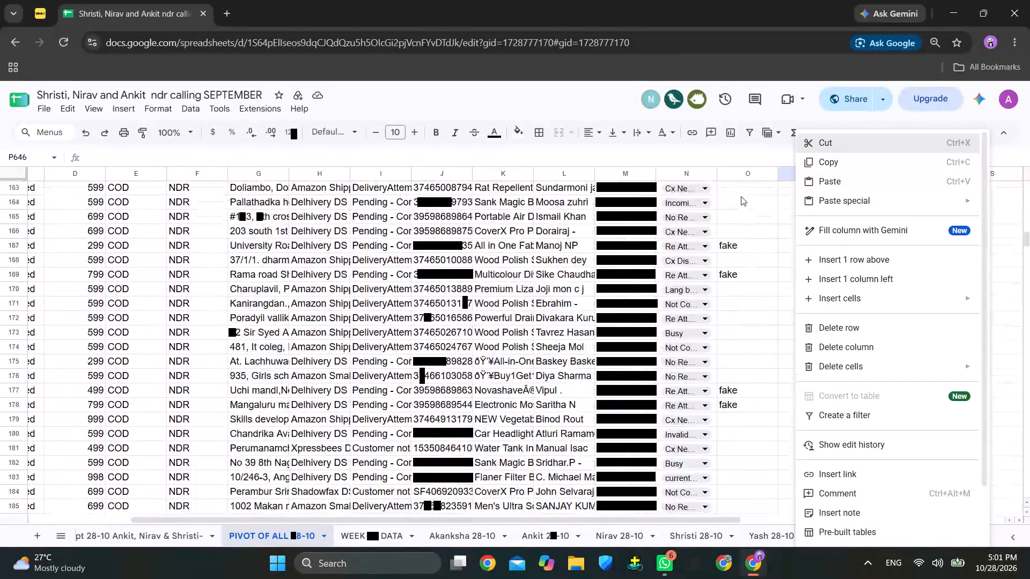
Insert a pivot table at Q4 from Remarks column N, using the suggested Count of Remarks for each Remarks, and copy the sheet name from its location.
left_click_drag(1026, 237, 1029, 189)
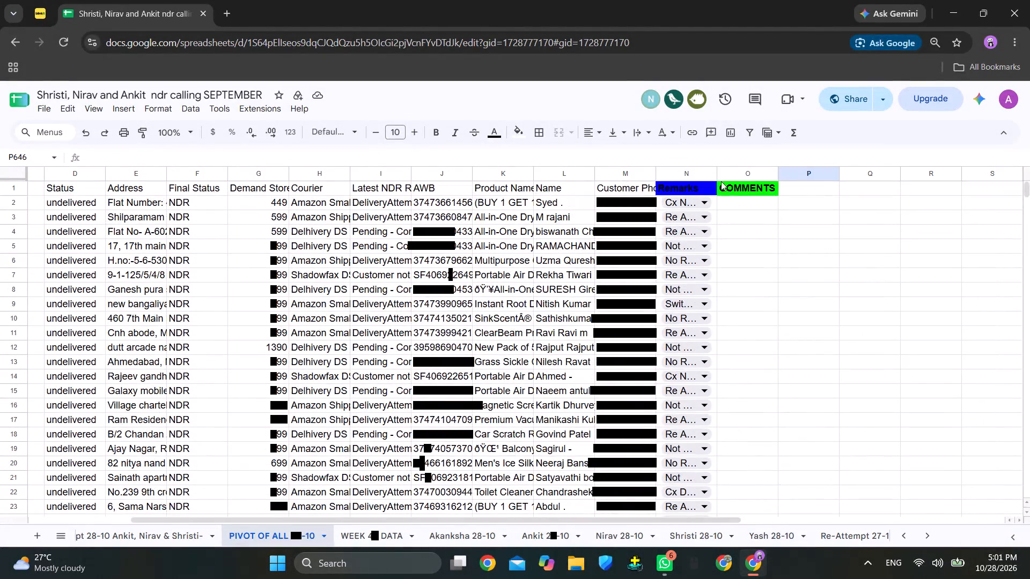
left_click(691, 173)
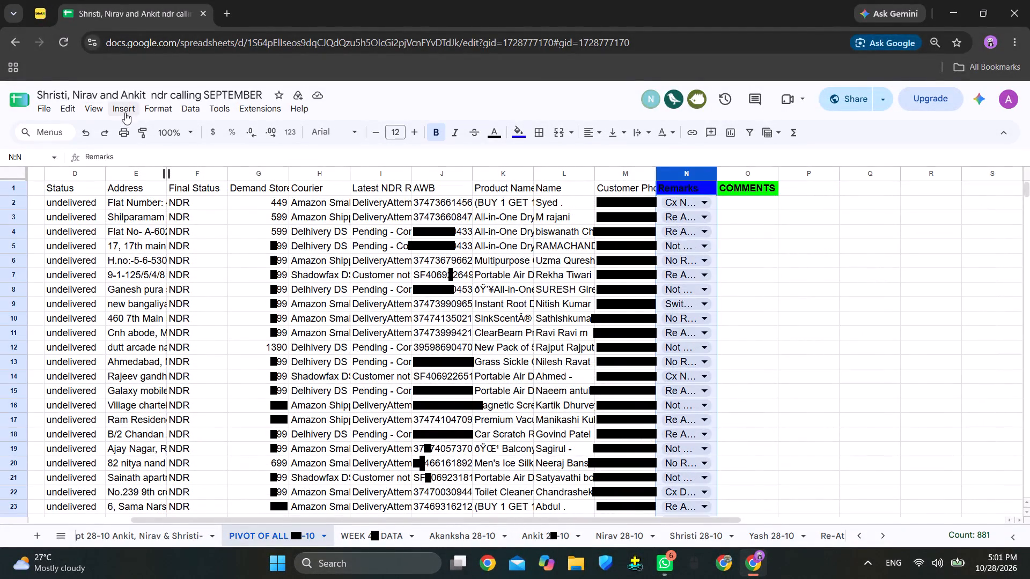
left_click(126, 110)
left_click(180, 267)
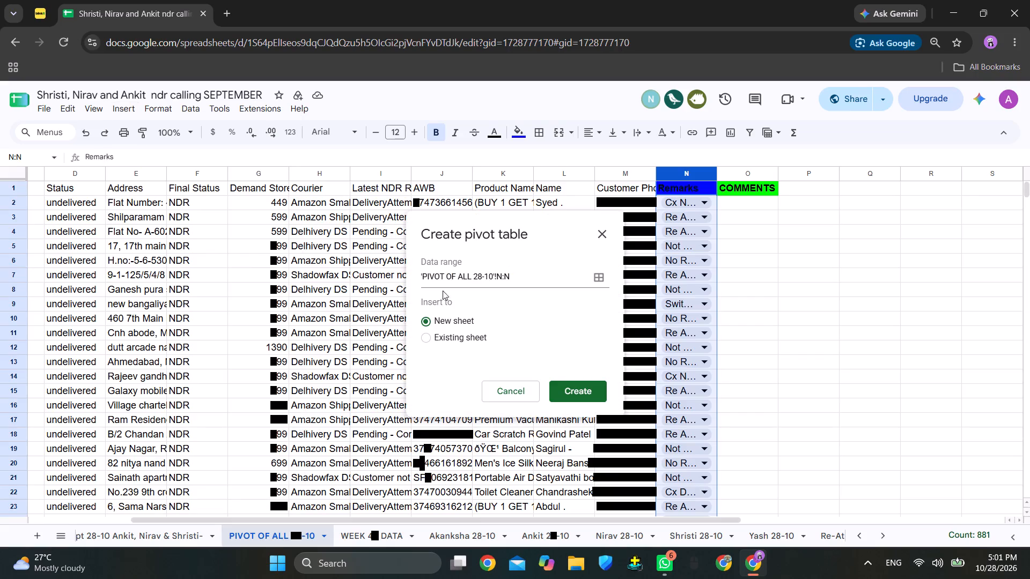
left_click(438, 335)
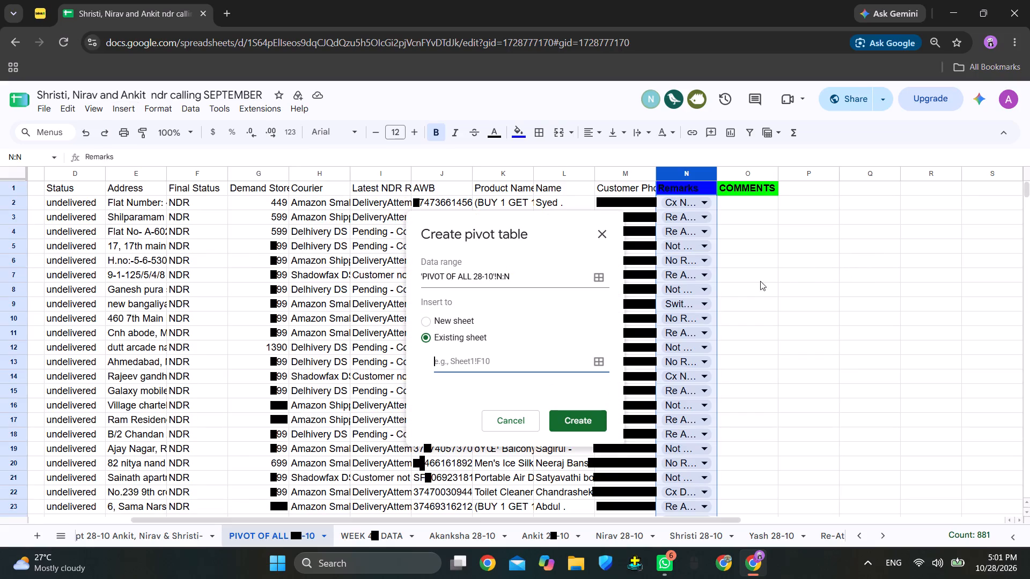
left_click(862, 232)
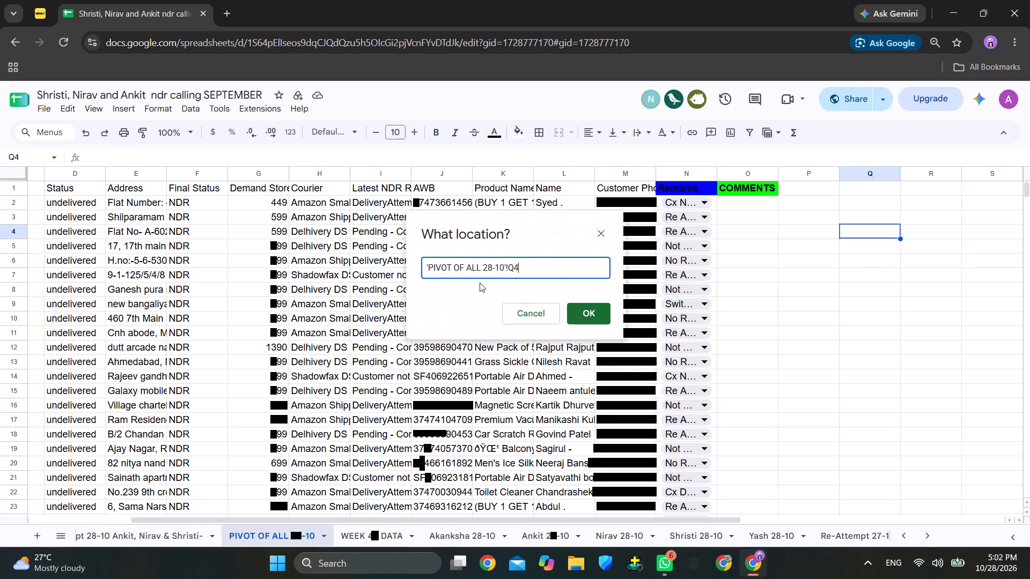
left_click_drag(504, 273, 430, 278)
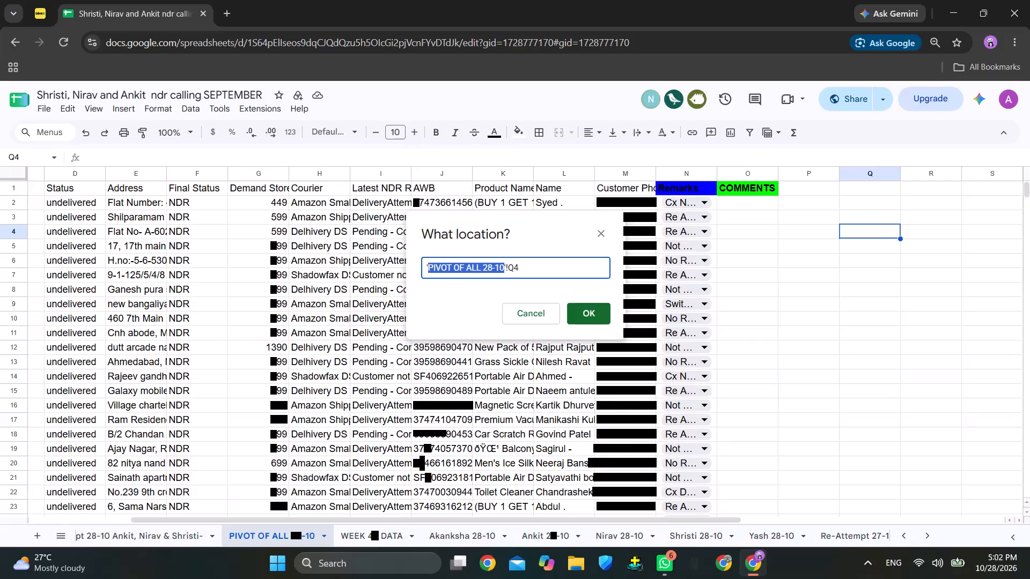
left_click_drag(430, 278, 429, 278)
key("ctrl+c")
left_click(583, 314)
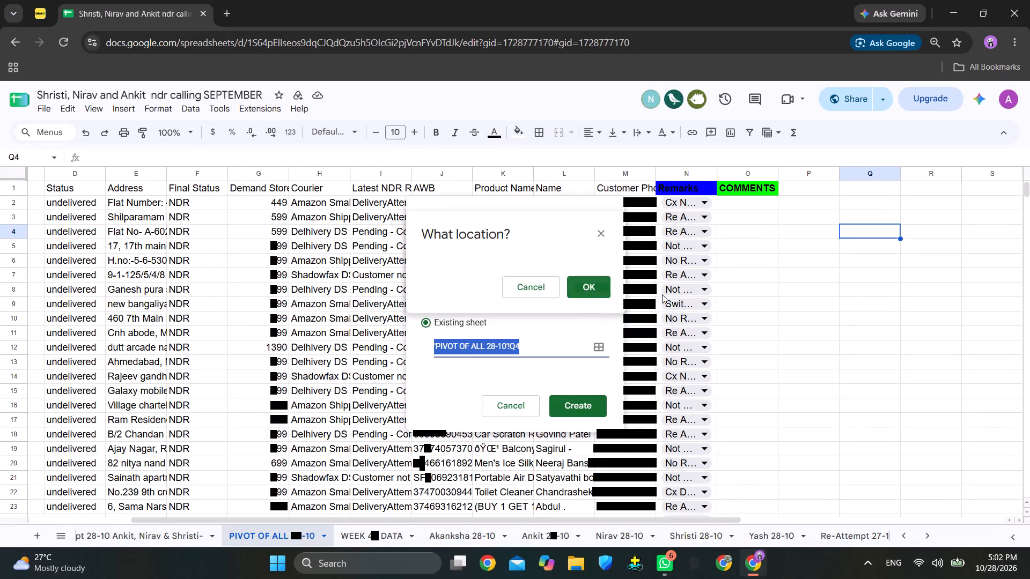
left_click(585, 408)
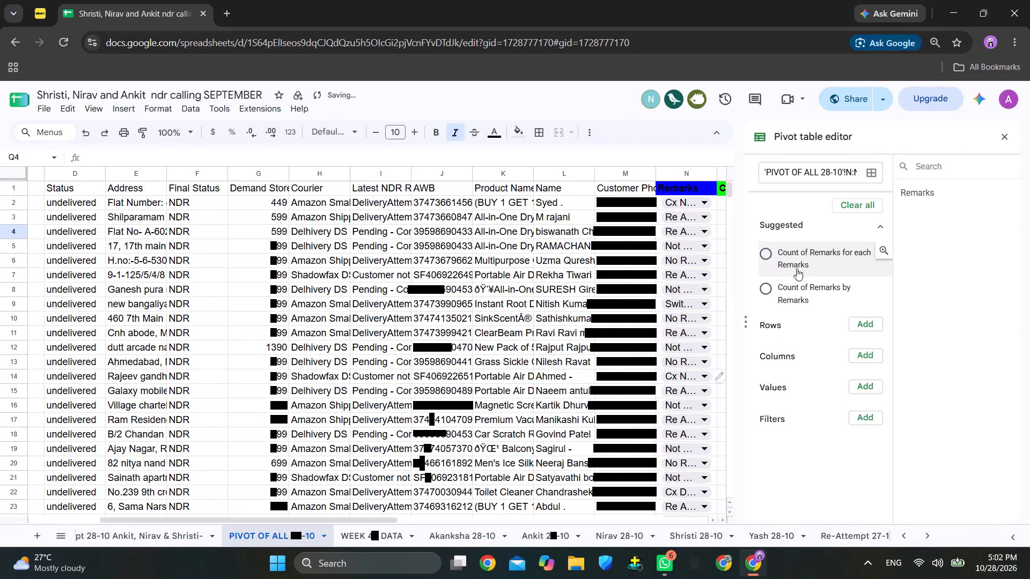
left_click(791, 255)
left_click(1008, 139)
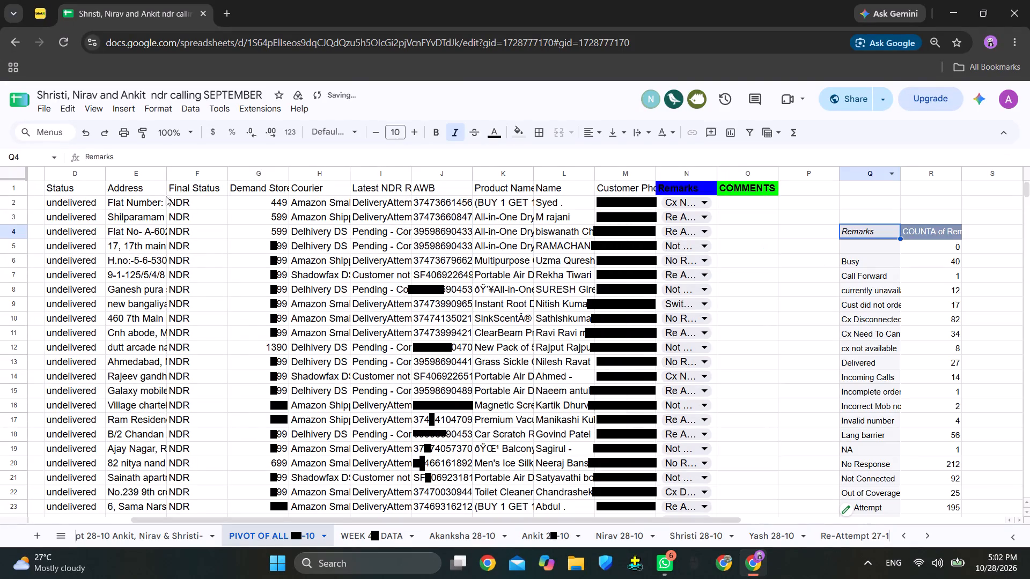
Rename the pivot table's Remarks header in Q4 as PIVOT OF ALL 28-10.
double_click(99, 159)
key("ctrl+v")
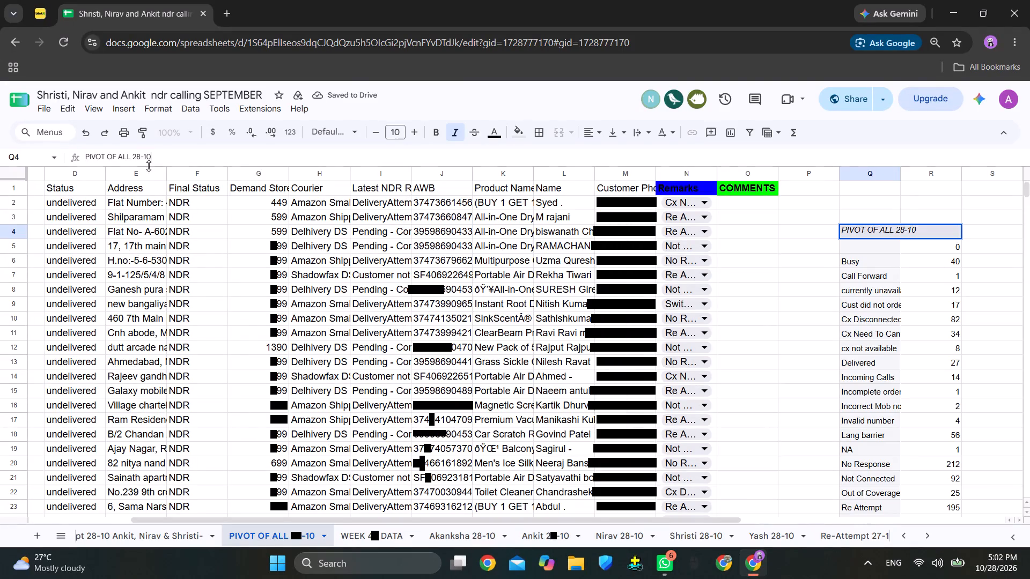
left_click(785, 269)
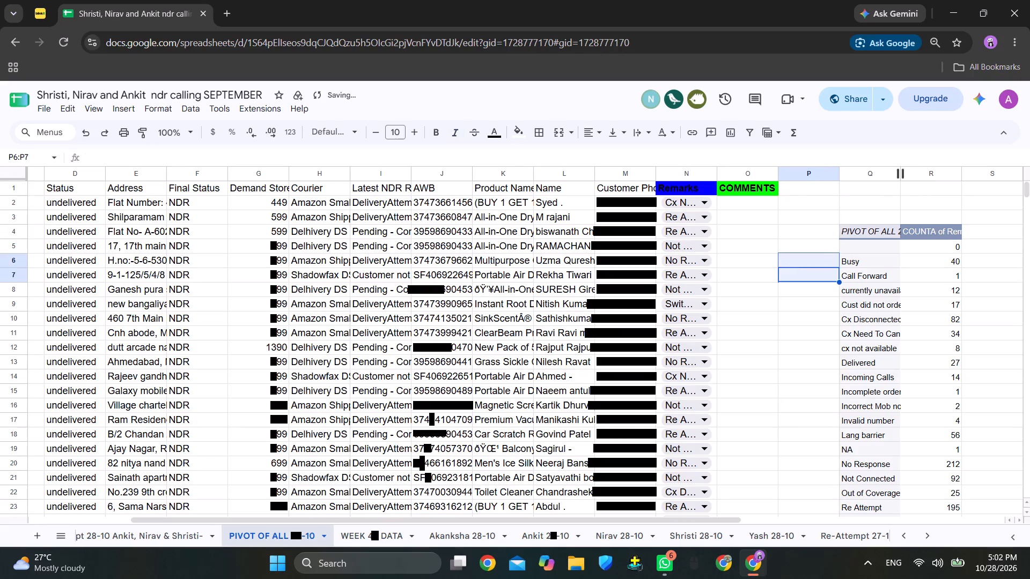
Widen columns Q and R to fit the pivot table's status labels and both headers.
left_click_drag(902, 173, 916, 173)
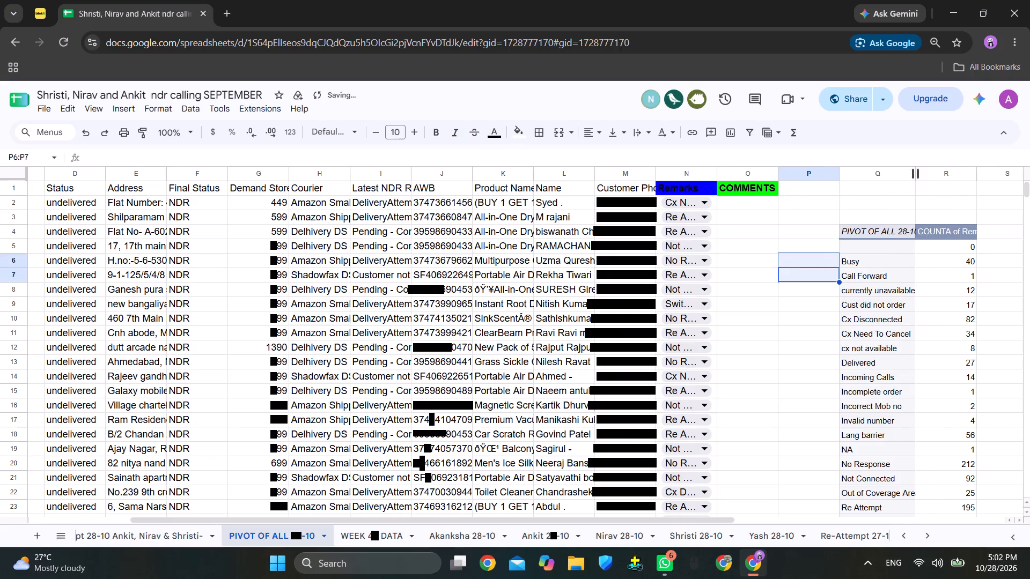
left_click_drag(915, 172, 926, 173)
left_click_drag(988, 174, 1002, 172)
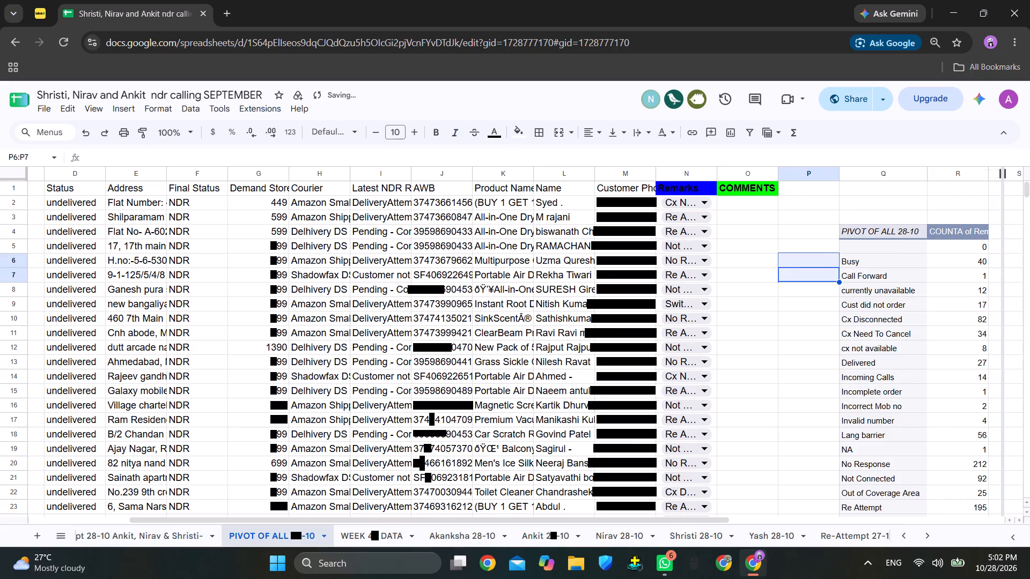
left_click_drag(1002, 172, 1003, 172)
left_click(1006, 173)
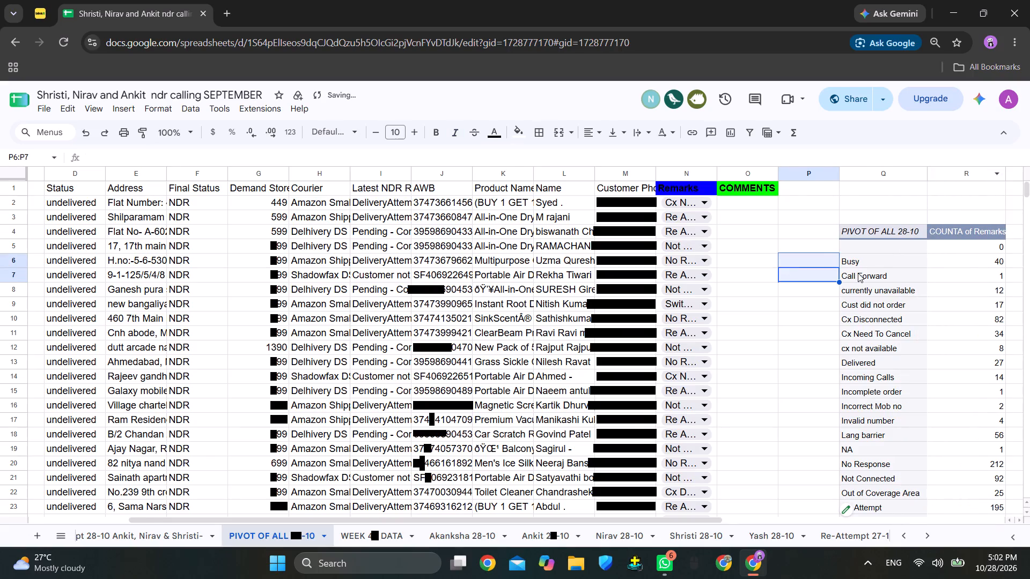
Review the new pivot table's remark counts from its header down to the Grand Total row.
scroll(858, 273, "left", 1)
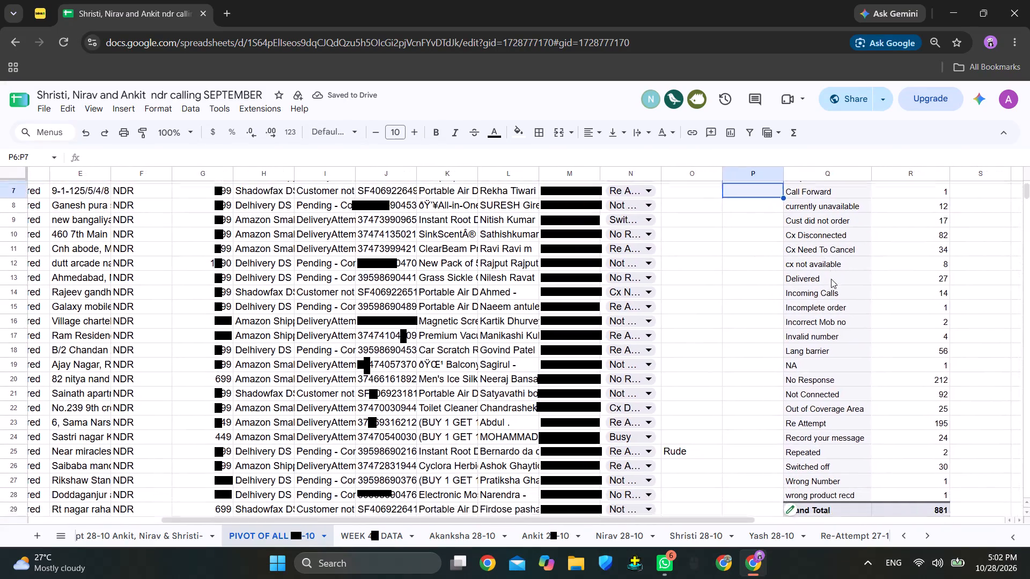
scroll(831, 279, "left", 2)
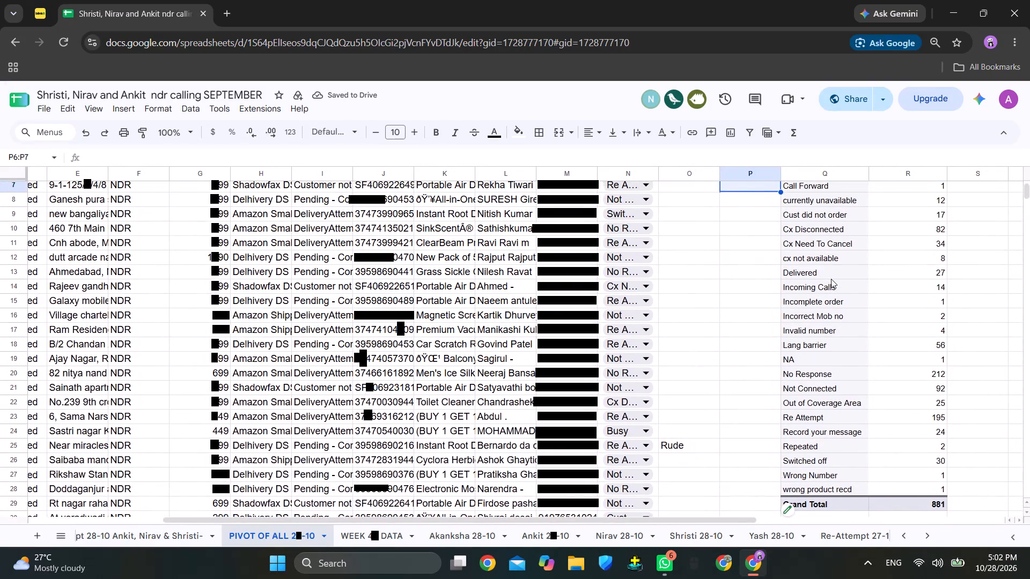
scroll(831, 279, "left", 2)
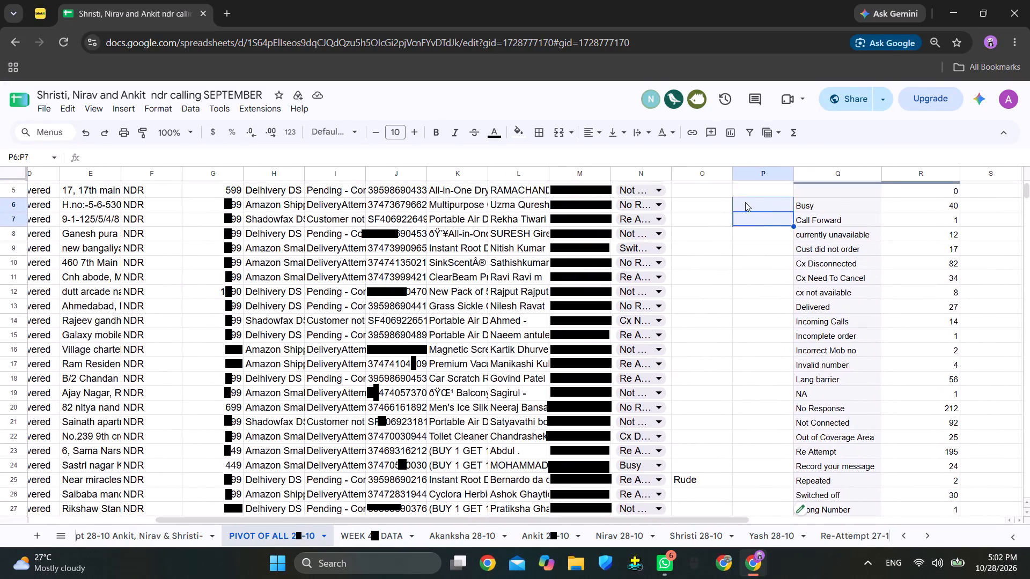
scroll(745, 202, "left", 1)
left_click(757, 197)
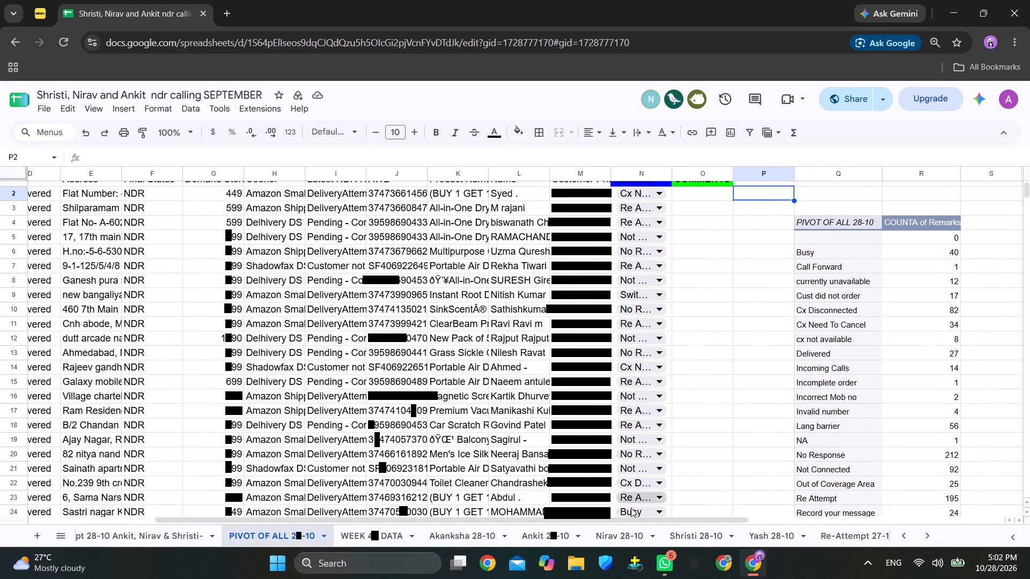
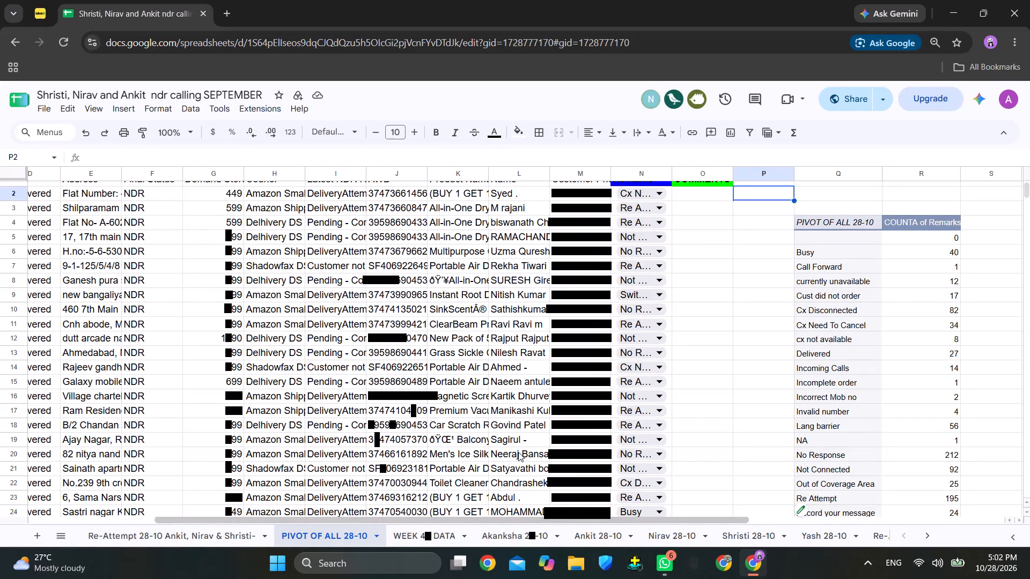
Look through the Re-Attempt 28-10 sheet and the Akanksha, Ankit, Nirav, Shristi and Yash 28-10 sheets, including Yash's rows and remarks.
scroll(597, 406, "up", 3)
scroll(597, 406, "down", 1)
scroll(597, 406, "up", 7)
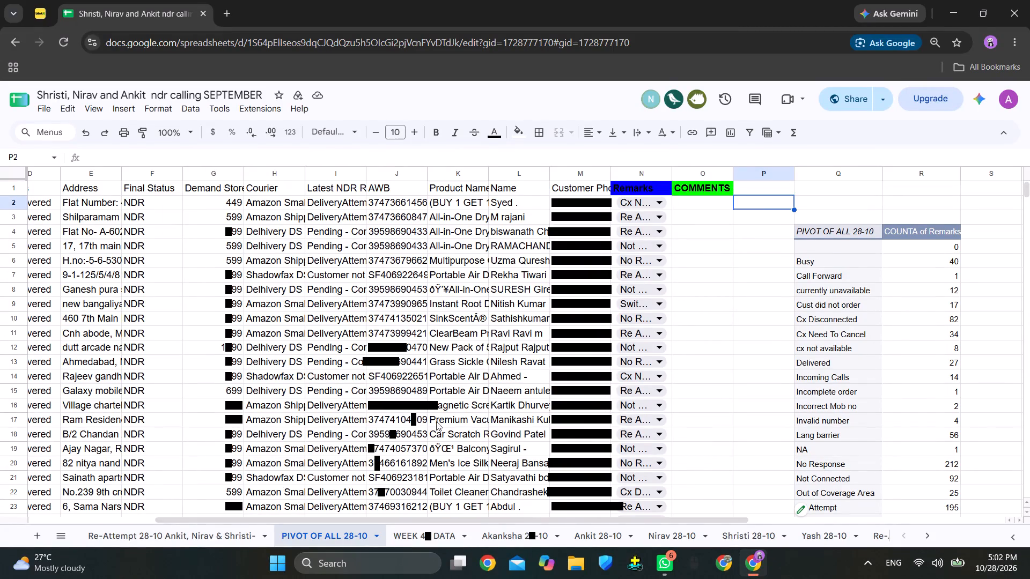
left_click(232, 536)
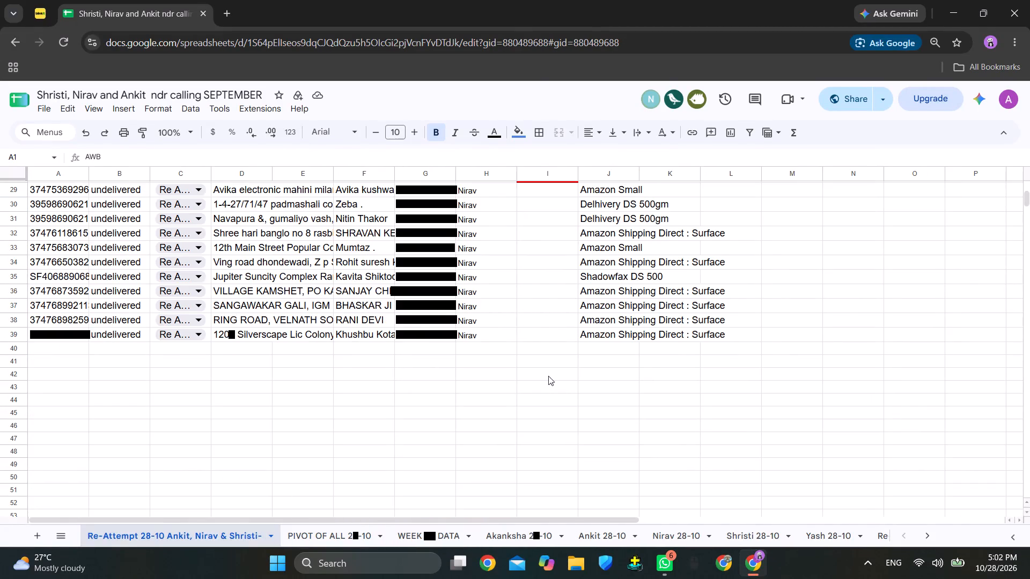
left_click(506, 533)
left_click(584, 535)
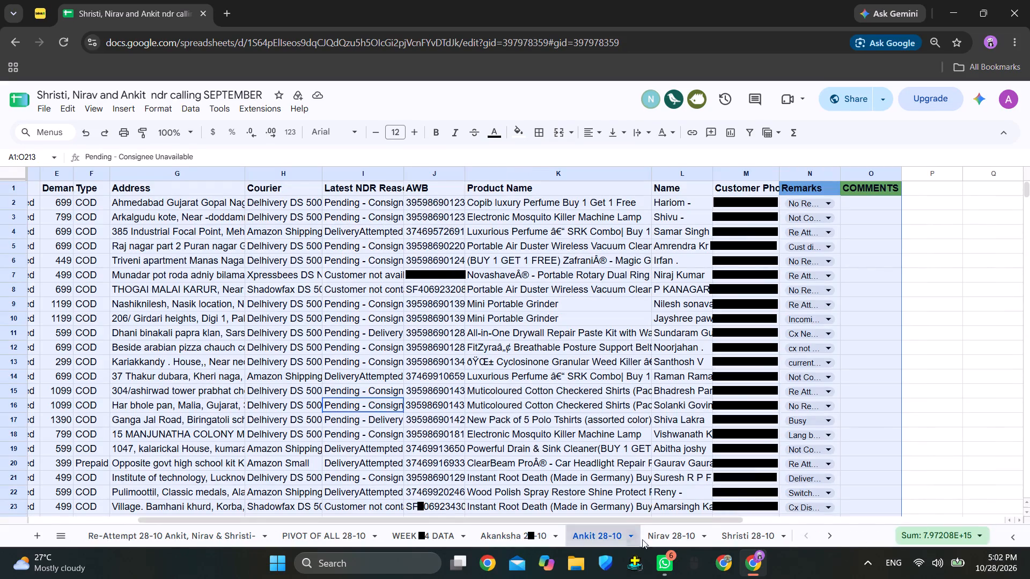
left_click(672, 537)
left_click(743, 538)
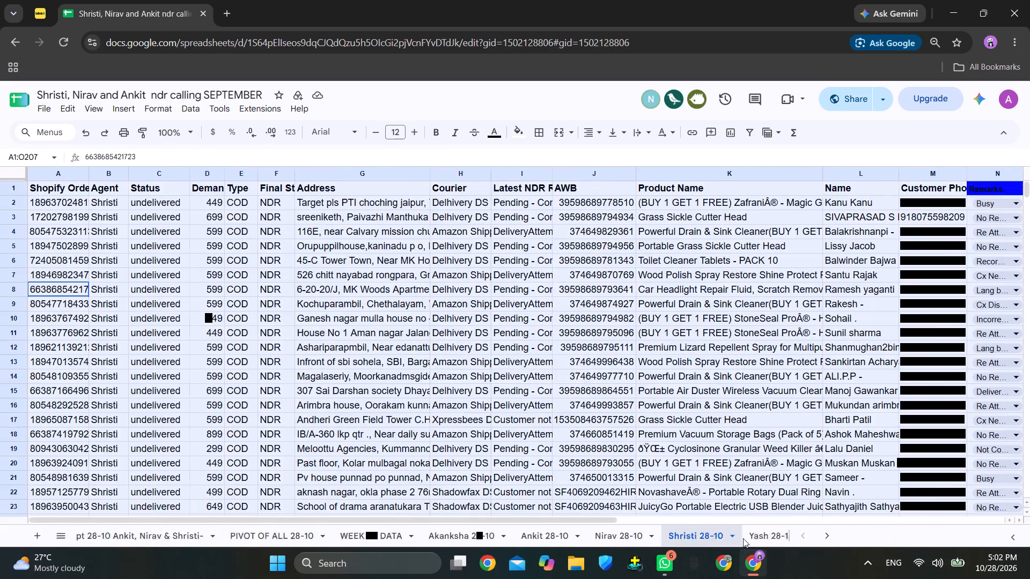
left_click(630, 535)
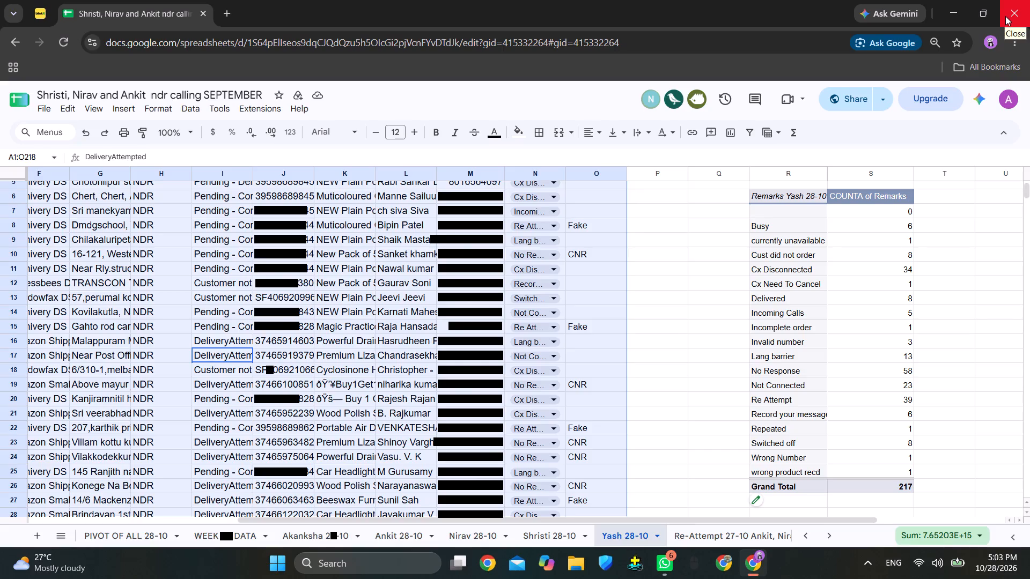
scroll(602, 270, "down", 20)
scroll(602, 270, "down", 2)
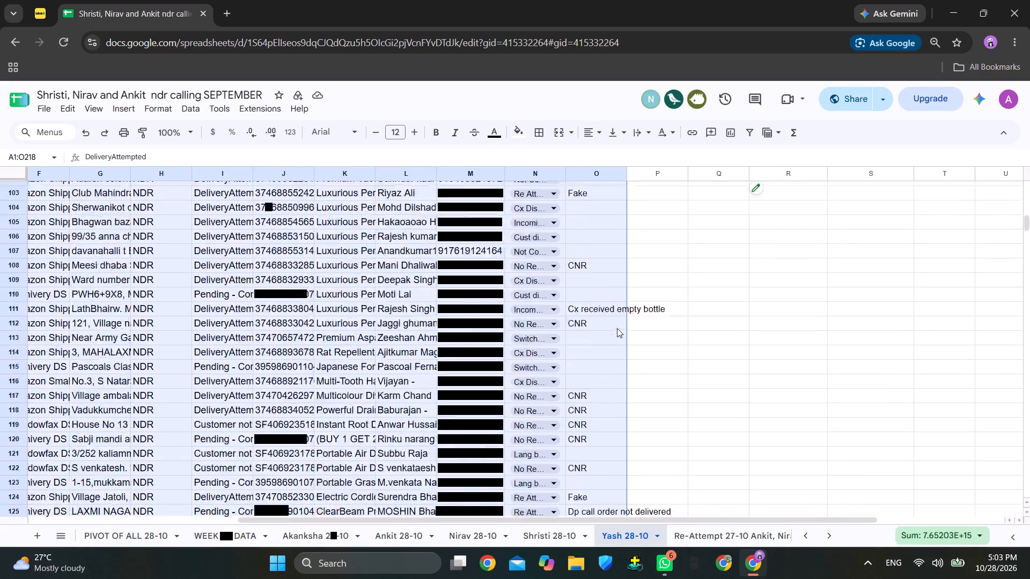
scroll(617, 328, "down", 12)
Examine the Remarks column on PIVOT OF ALL 28-10 down to its last filled rows and select row 881.
left_click(145, 537)
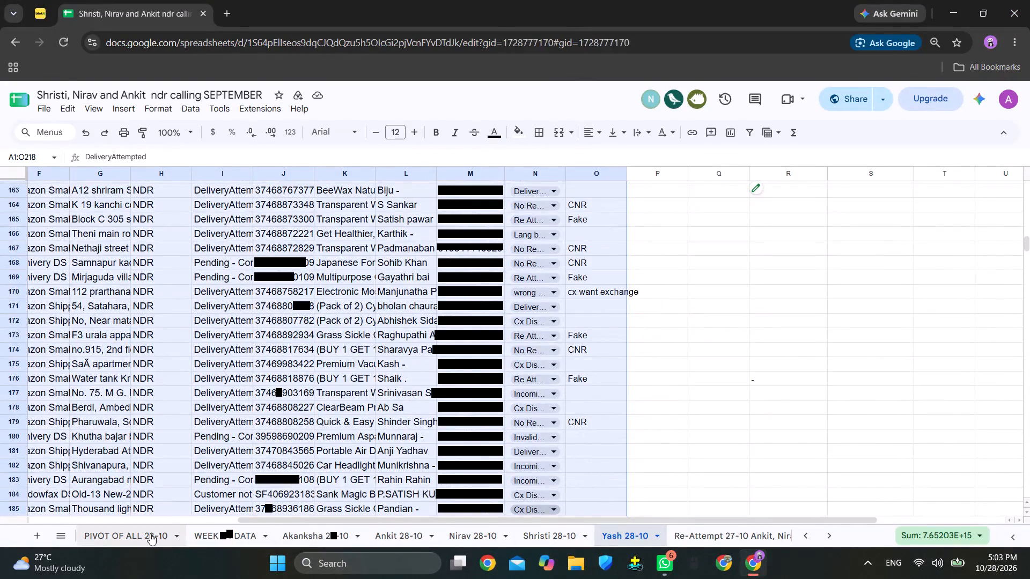
scroll(887, 300, "down", 5)
scroll(876, 293, "down", 20)
scroll(876, 293, "down", 3)
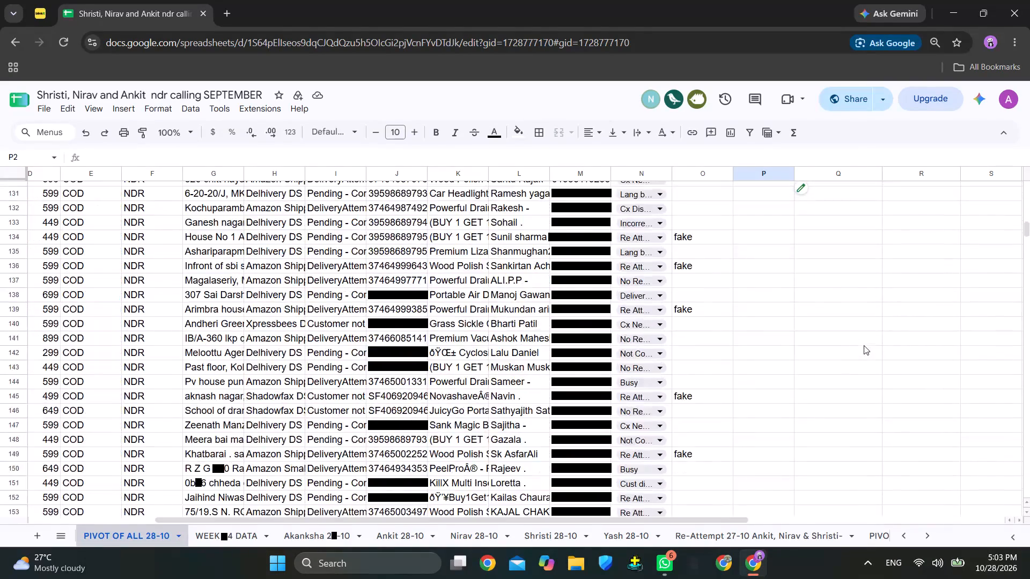
scroll(864, 345, "down", 20)
scroll(864, 345, "down", 16)
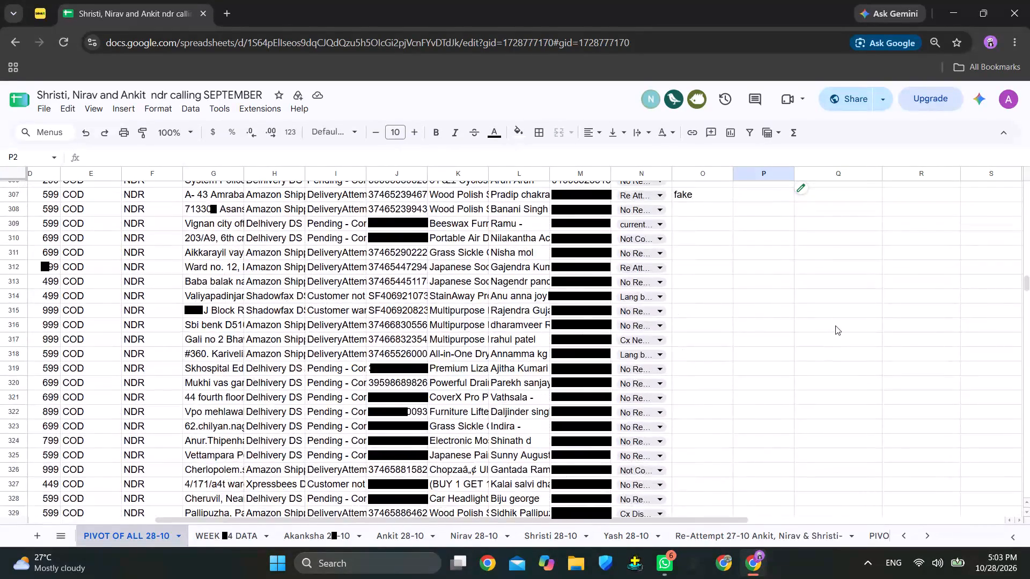
scroll(835, 325, "down", 20)
scroll(835, 325, "down", 9)
scroll(830, 336, "up", 1)
scroll(830, 336, "down", 5)
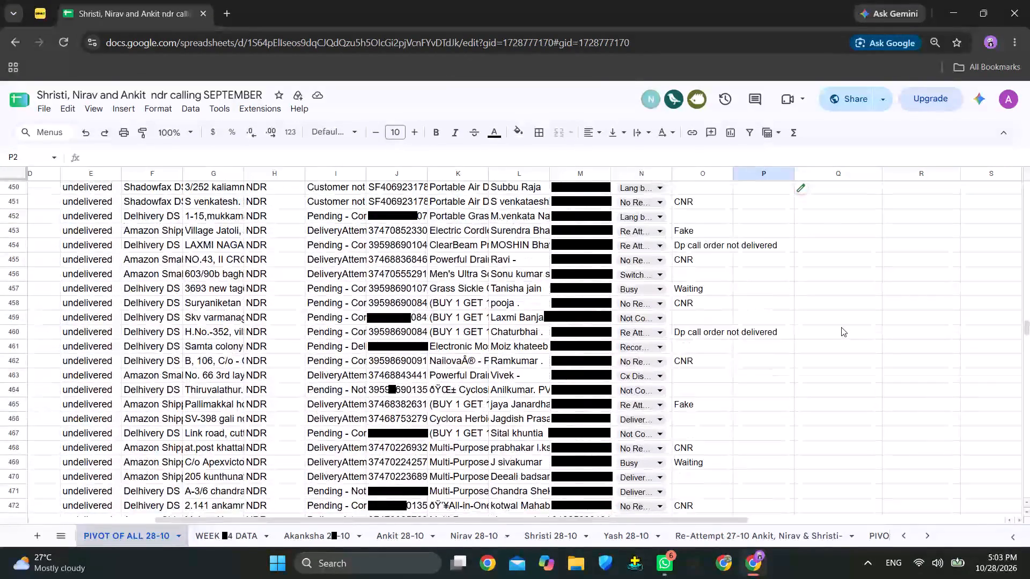
scroll(841, 327, "down", 2)
scroll(842, 328, "up", 1)
scroll(842, 328, "down", 15)
scroll(833, 332, "up", 1)
scroll(833, 332, "down", 18)
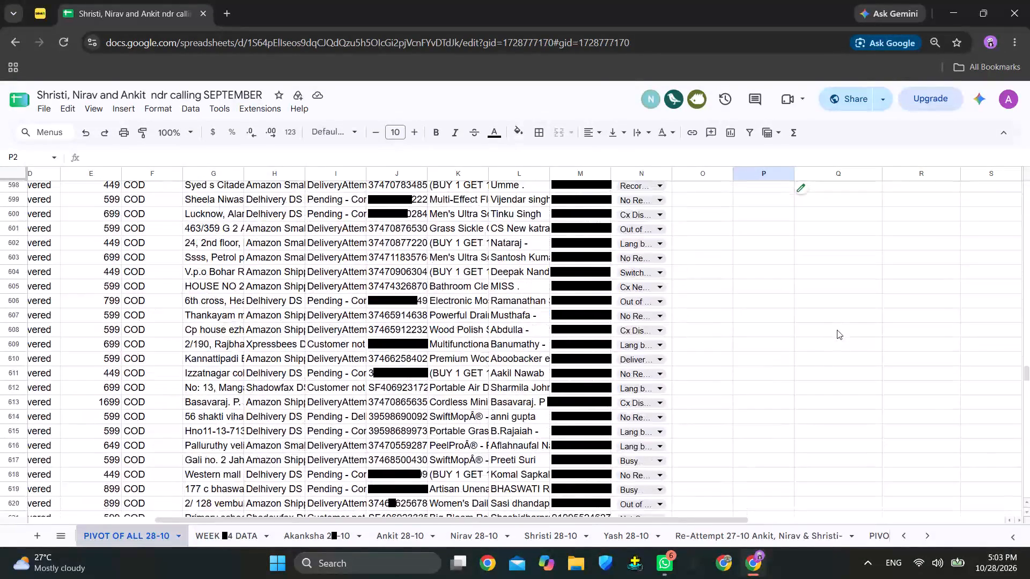
scroll(837, 330, "down", 20)
scroll(837, 330, "down", 15)
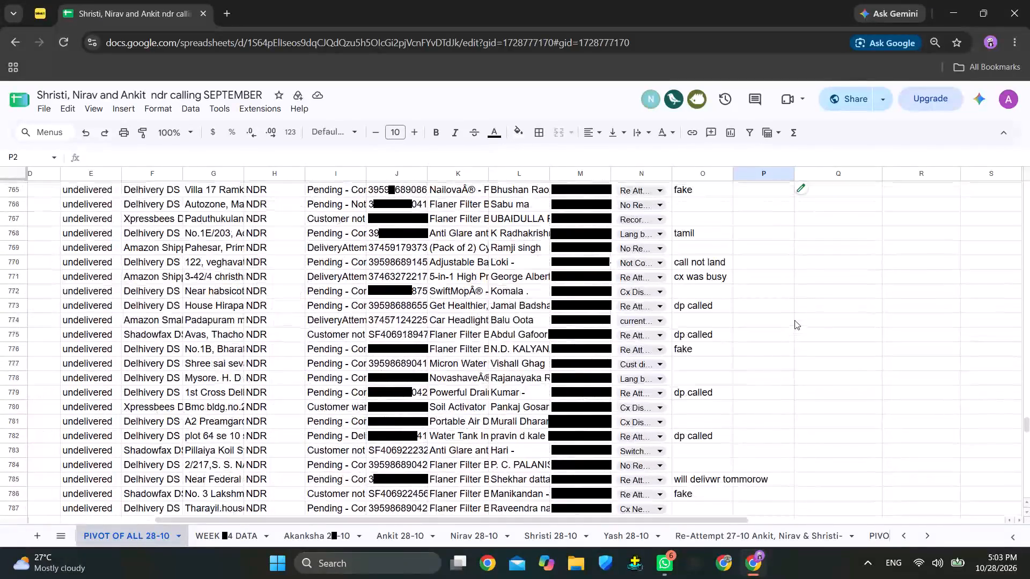
scroll(796, 321, "up", 1)
scroll(796, 321, "down", 20)
scroll(796, 321, "down", 9)
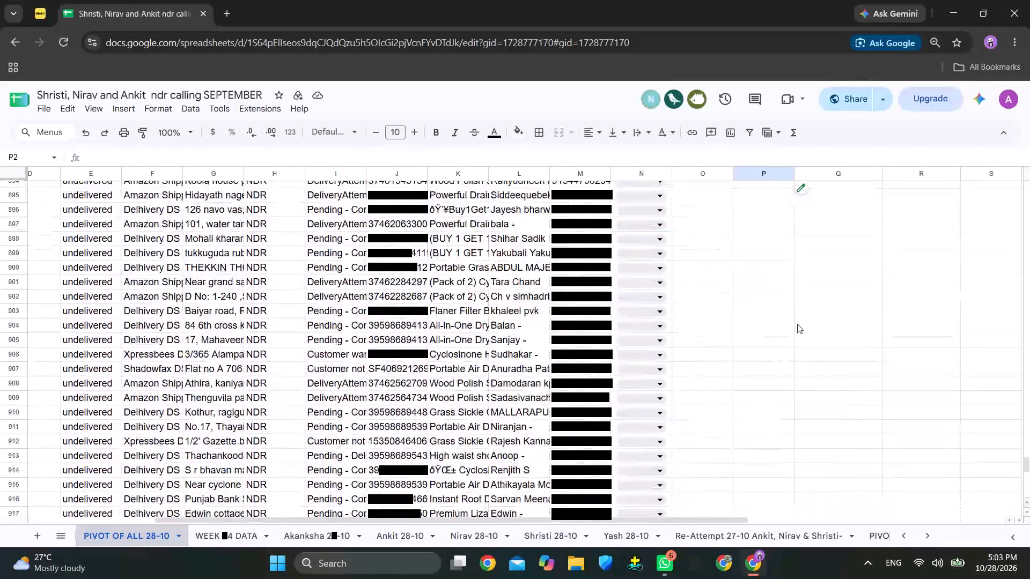
scroll(797, 324, "up", 4)
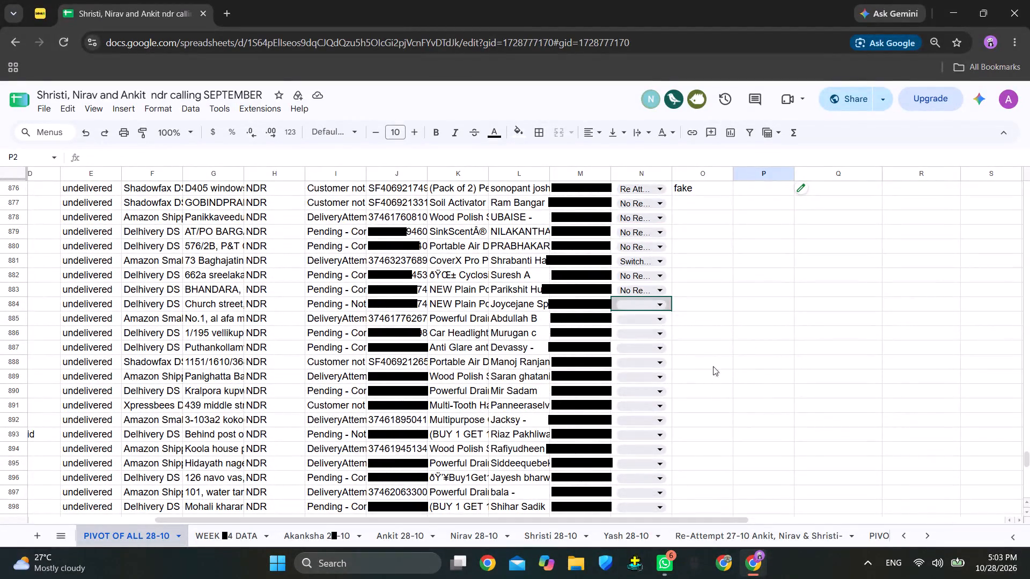
left_click(10, 262)
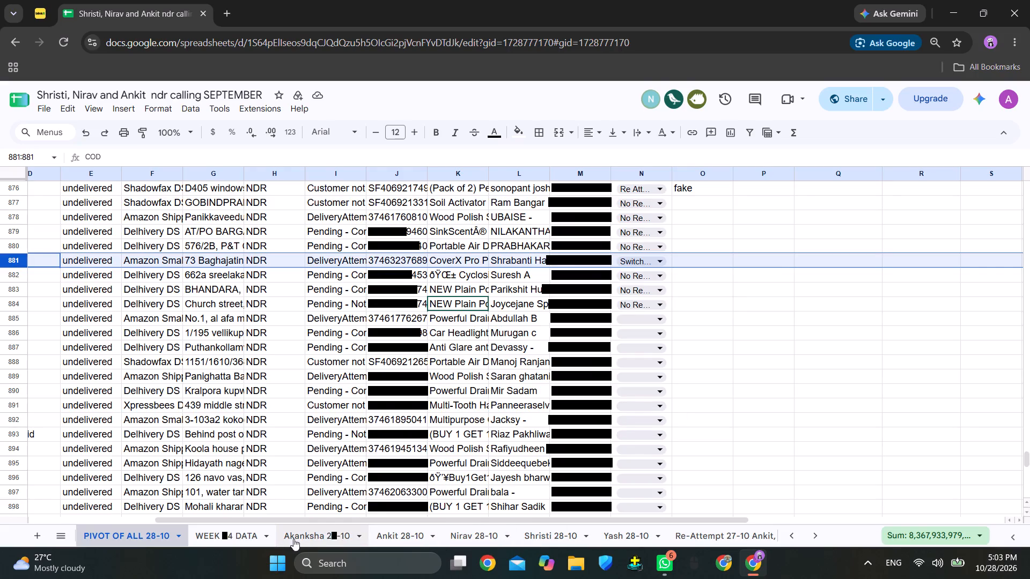
On the Akanksha 28-10 sheet, mark empty cell R123 with light grey text colour and a cyan fill.
left_click(315, 540)
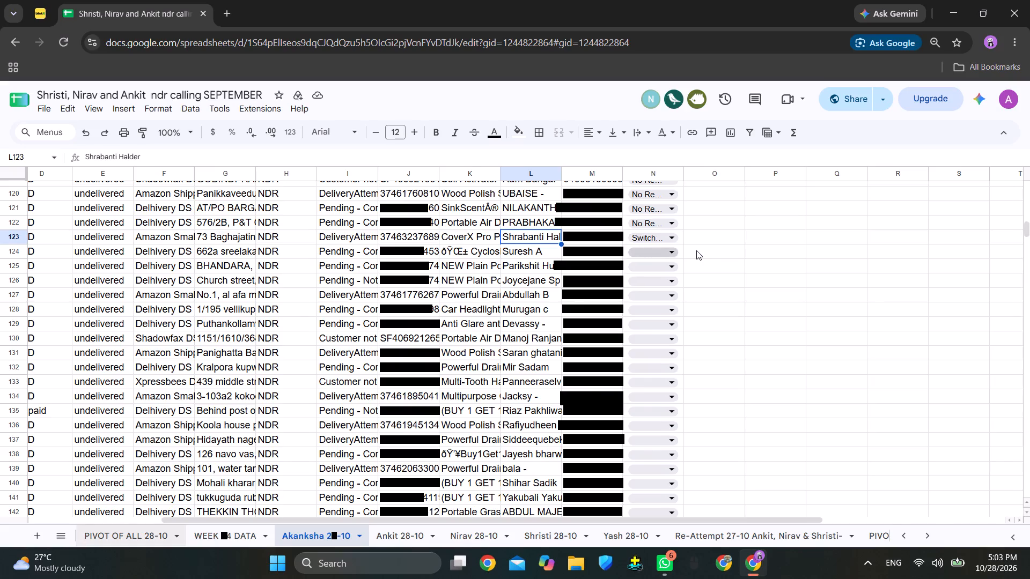
left_click(974, 237)
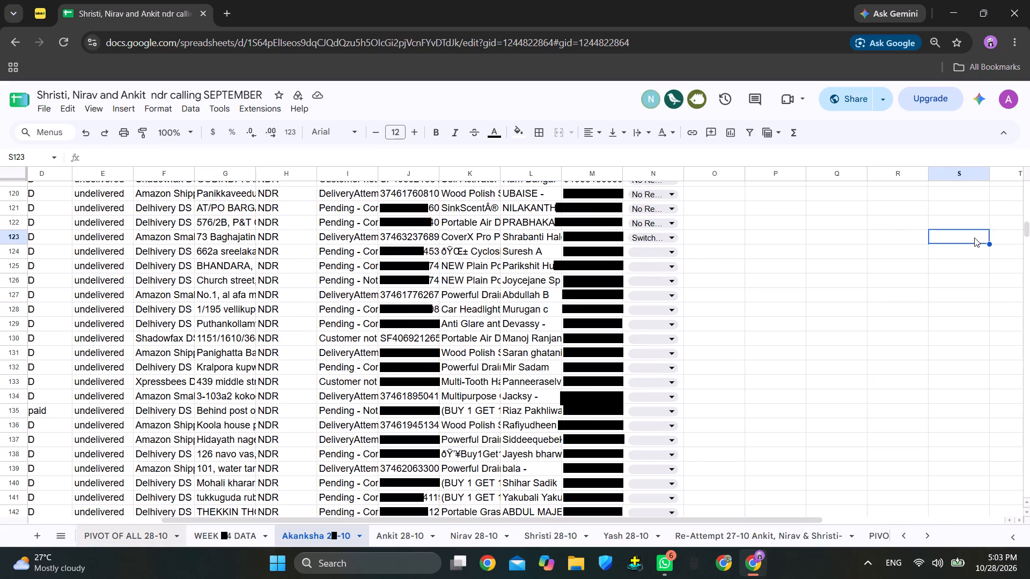
left_click(910, 243)
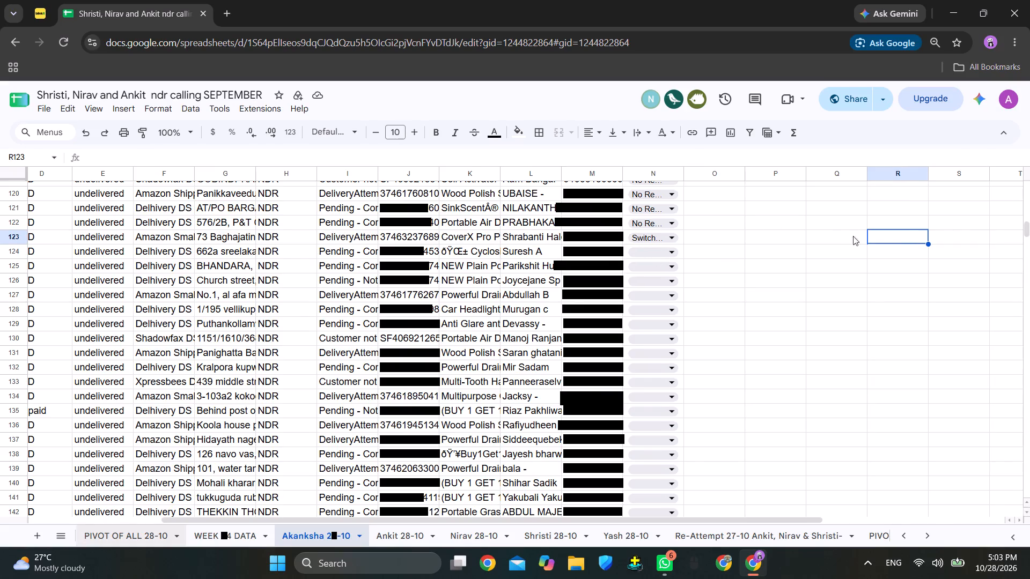
left_click(671, 135)
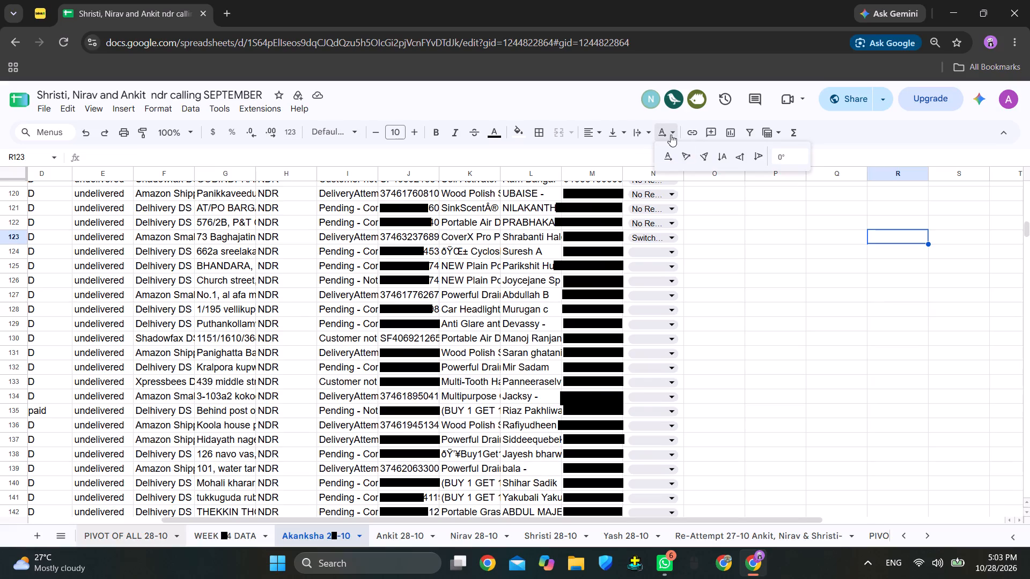
left_click(496, 133)
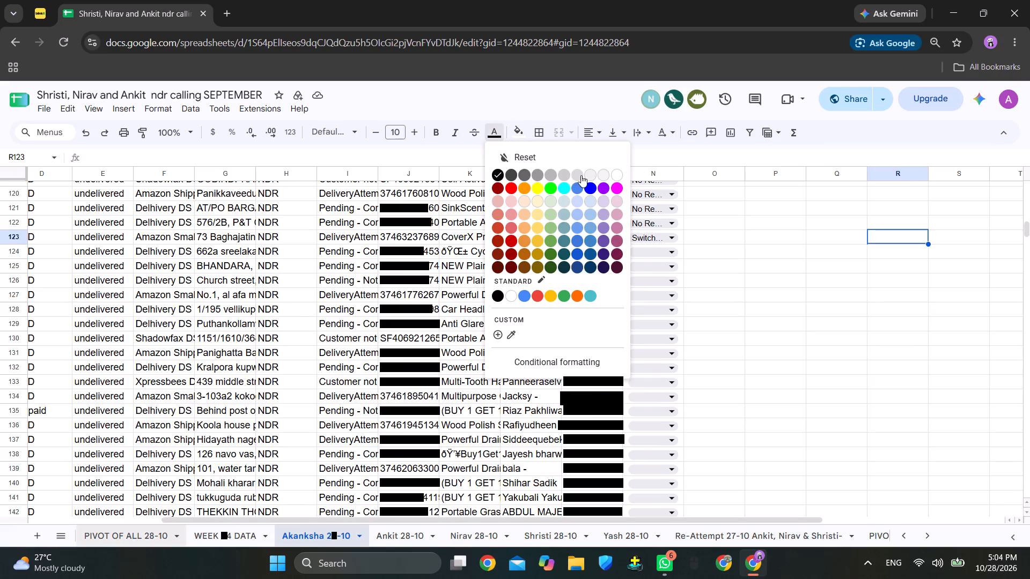
left_click(579, 176)
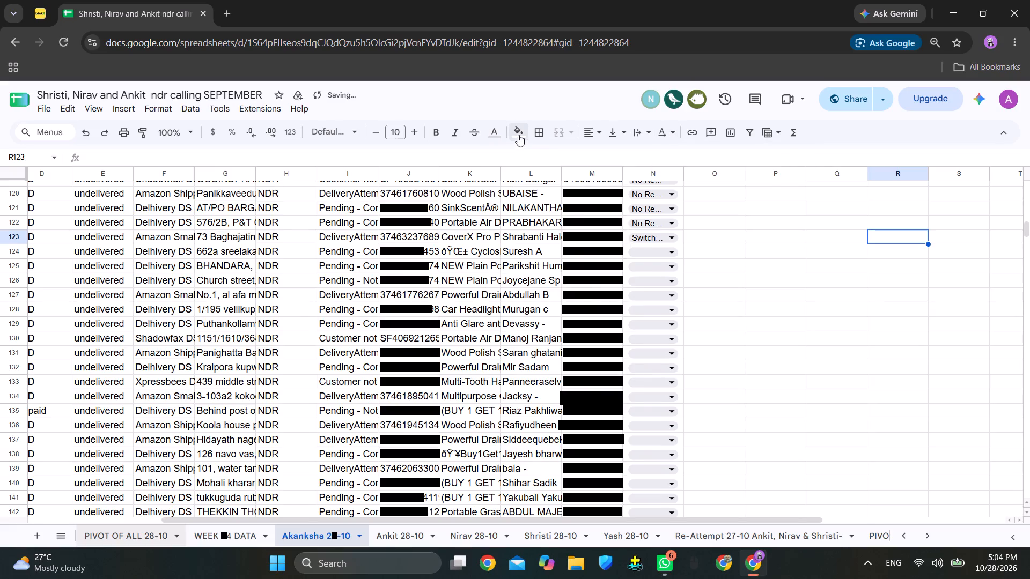
left_click(518, 134)
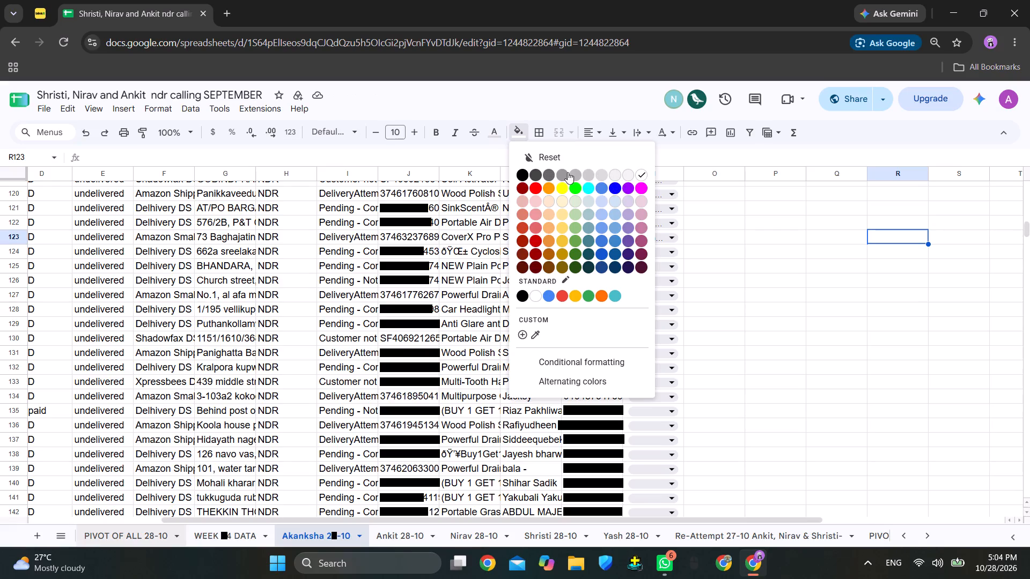
left_click(587, 175)
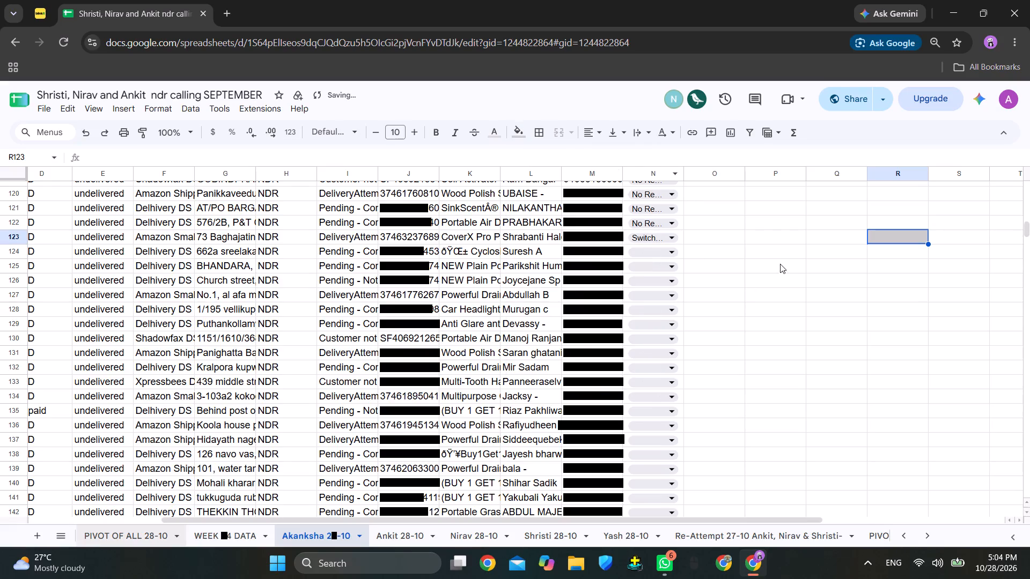
left_click(518, 134)
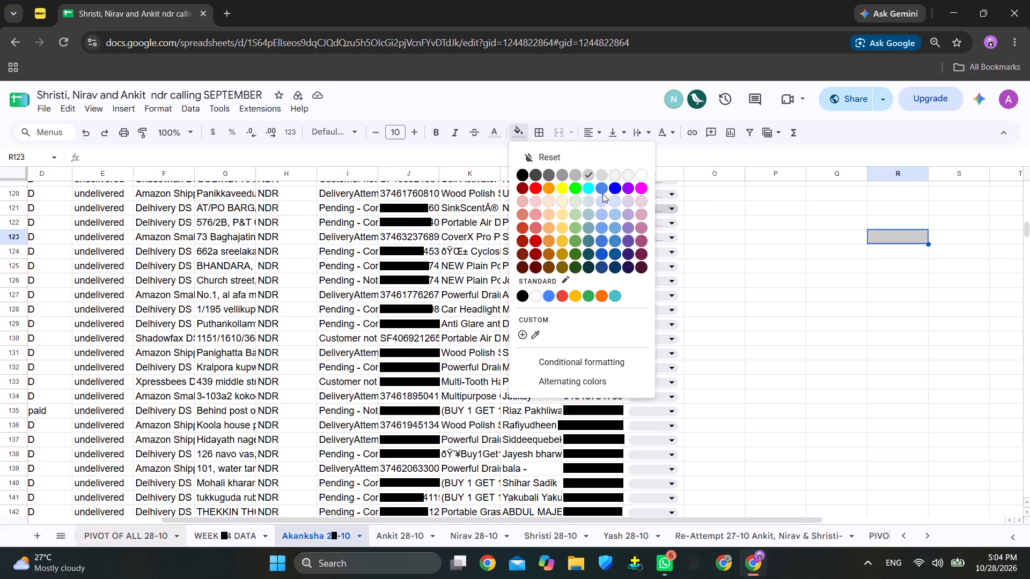
left_click(588, 188)
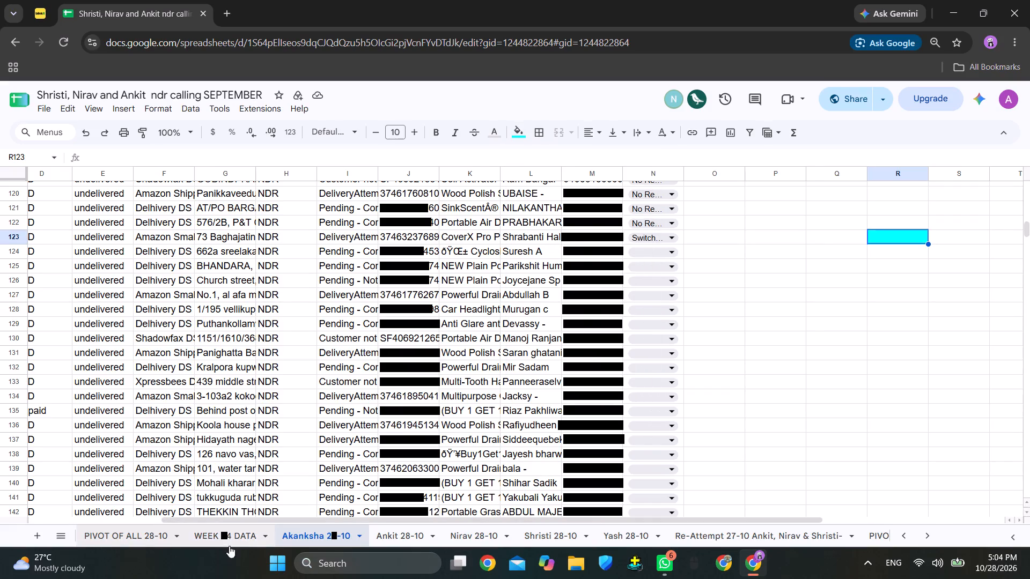
On PIVOT OF ALL 28-10, mark the matching row by filling cell R881 cyan.
left_click(151, 540)
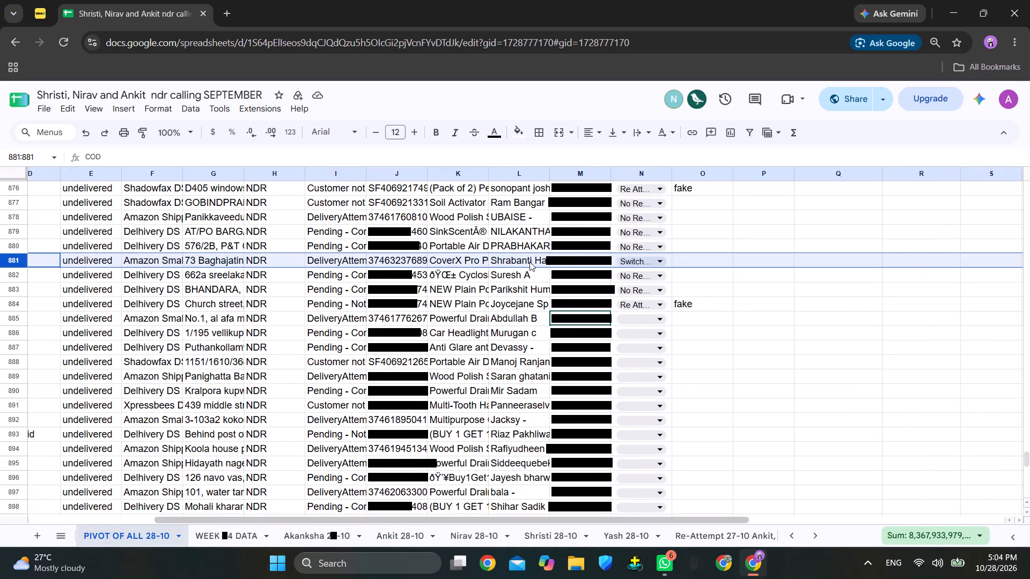
left_click(931, 259)
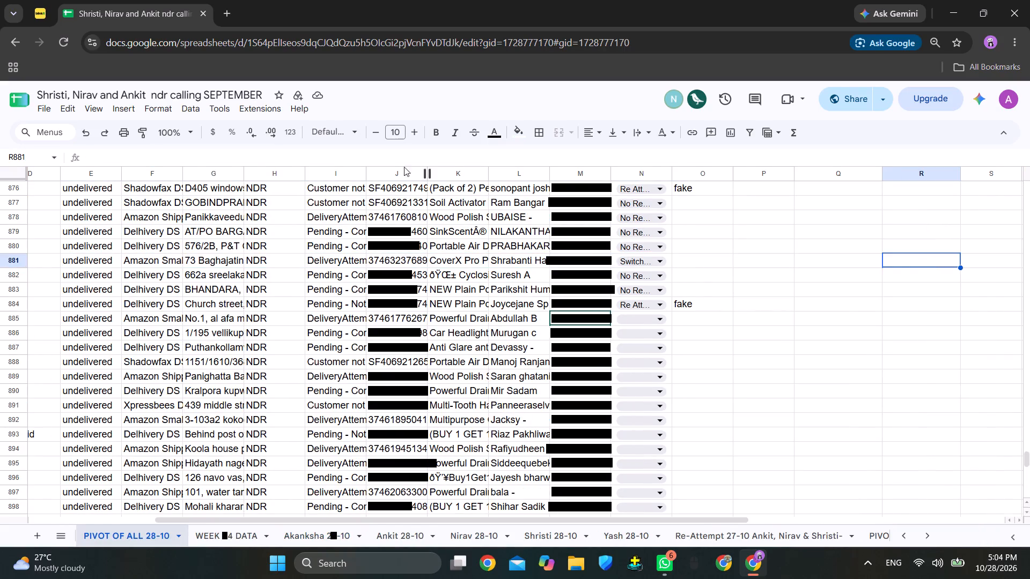
left_click(521, 134)
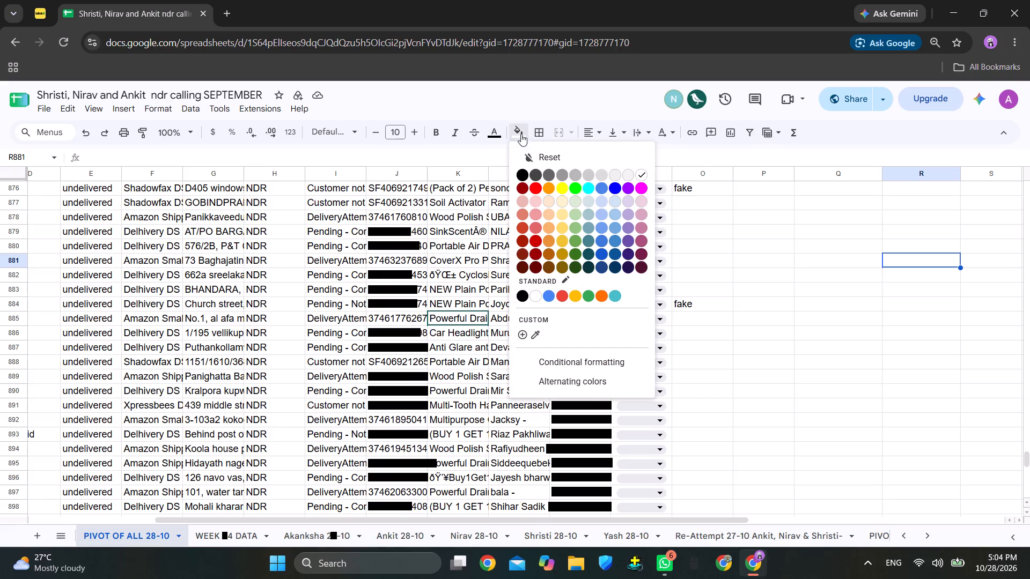
left_click(588, 185)
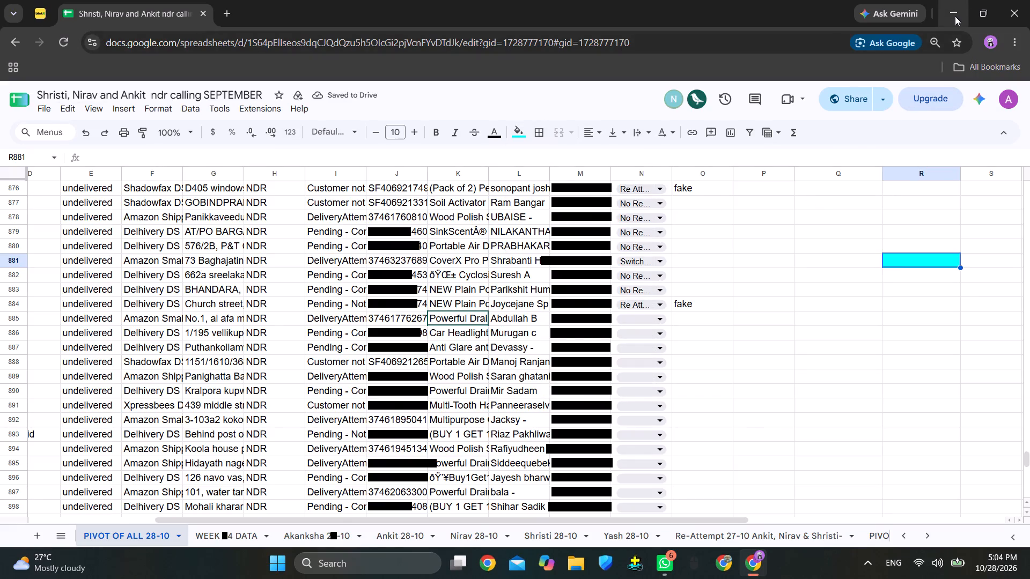
Check the 28 October rows on the WEEK 44 DATA sheet and open the Re-Attempt 28-10 Ankit, Nirav & Shristi sheet.
left_click(216, 537)
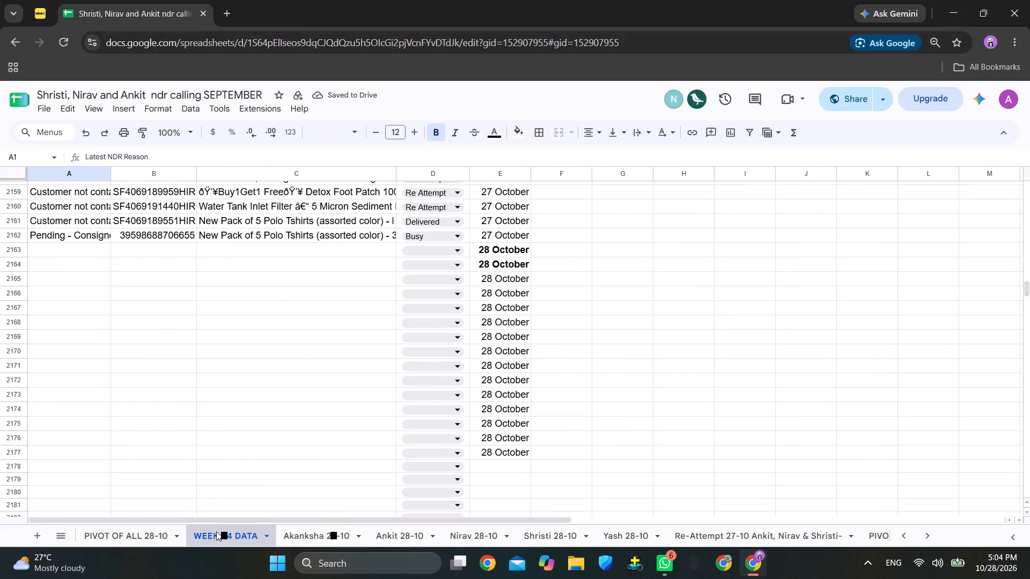
scroll(289, 518, "right", 1)
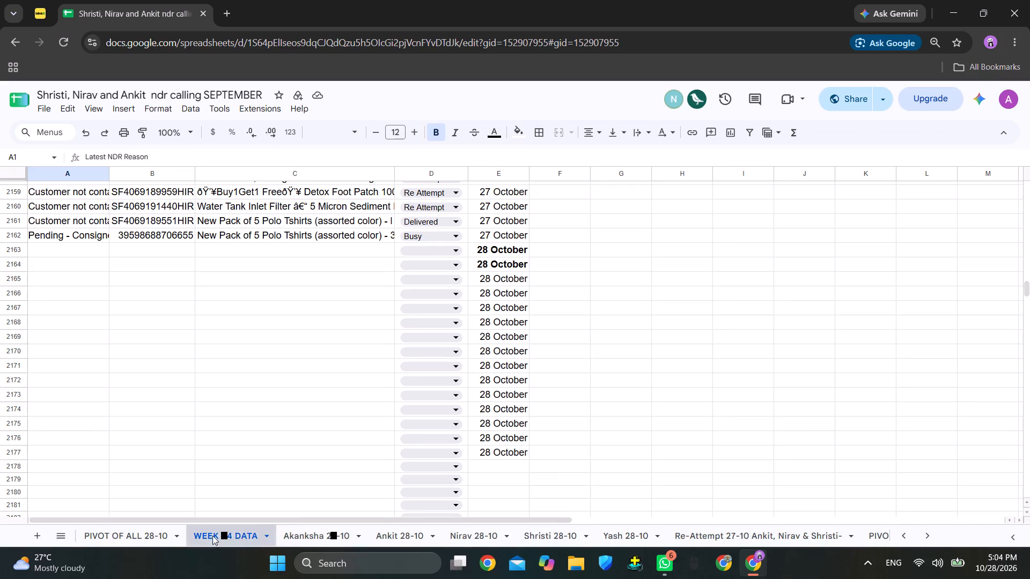
scroll(141, 536, "right", 6)
left_click(134, 537)
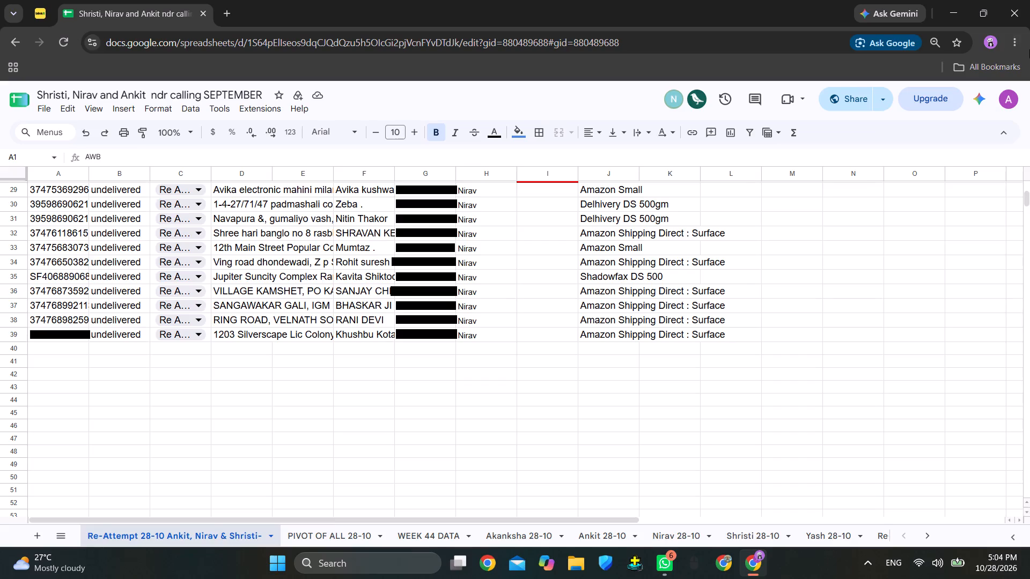
Close the browser window with the NDR calling spreadsheet.
left_click(1019, 20)
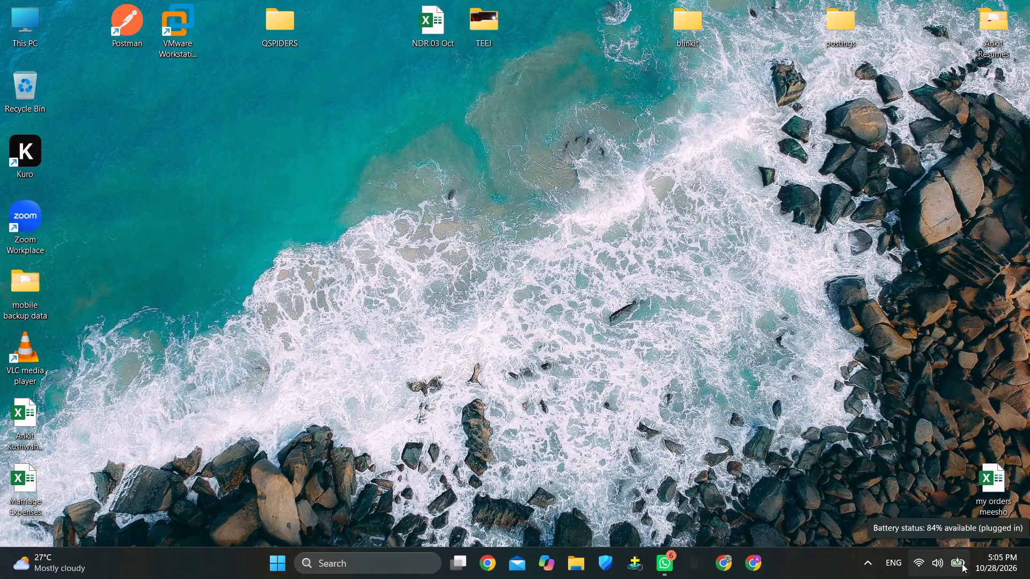
Open the computer's shut down or sign out options.
key("super+x")
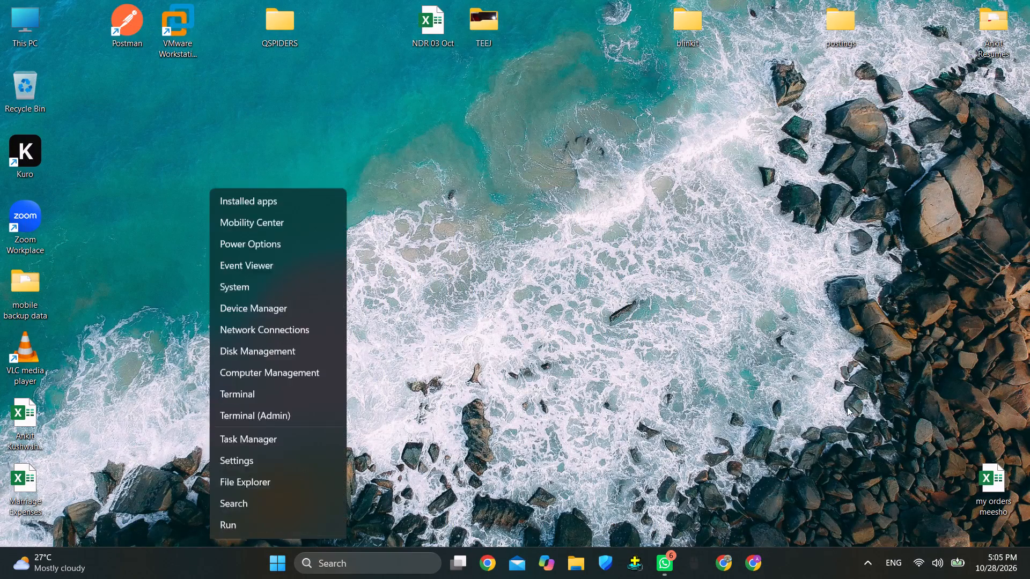
left_click(287, 509)
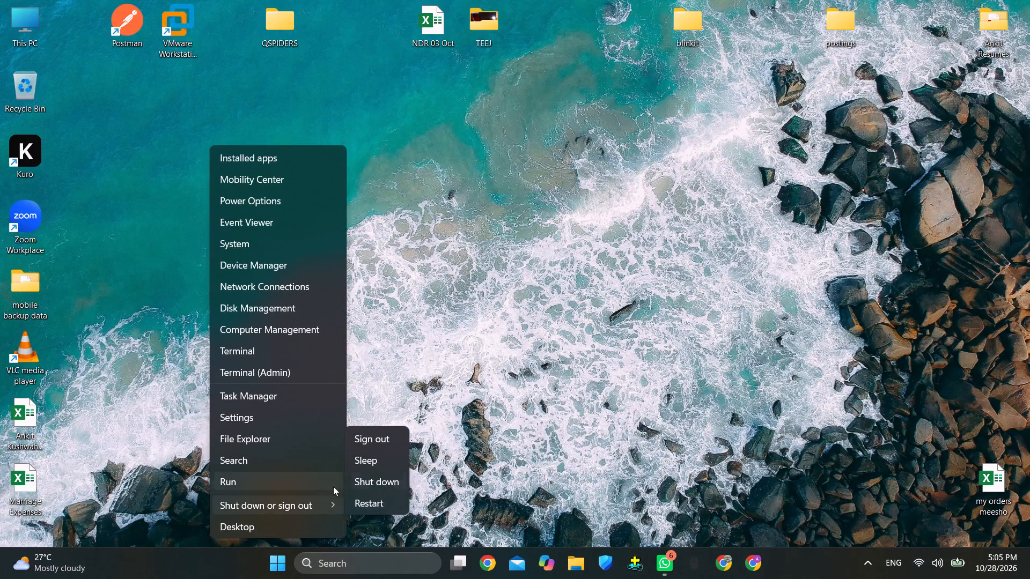